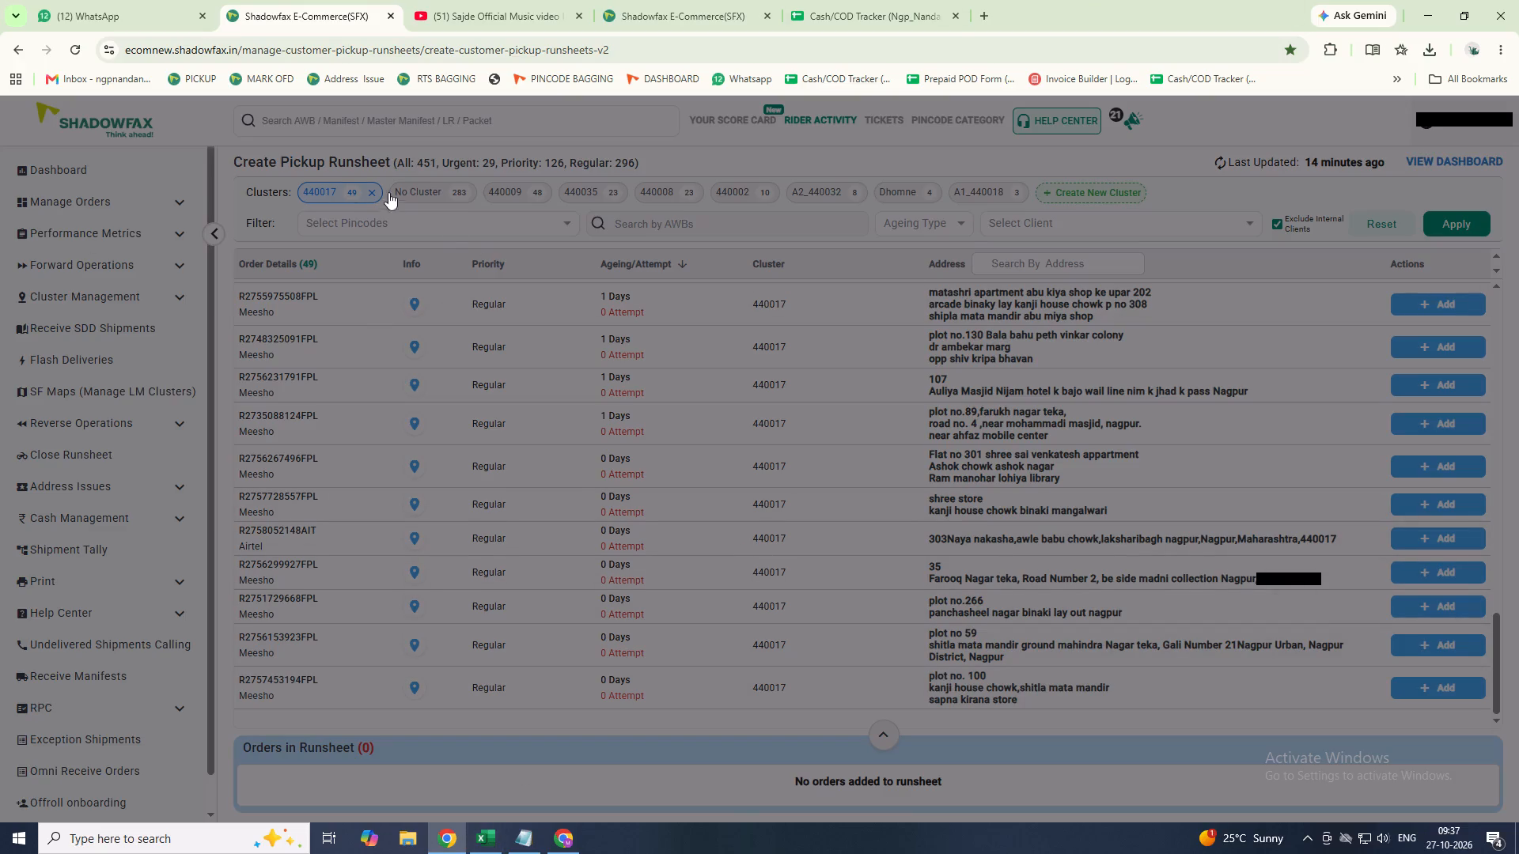
Refresh the dashboard counts and open a new forward runsheet from the Orders to Deliver section.
click(76, 170)
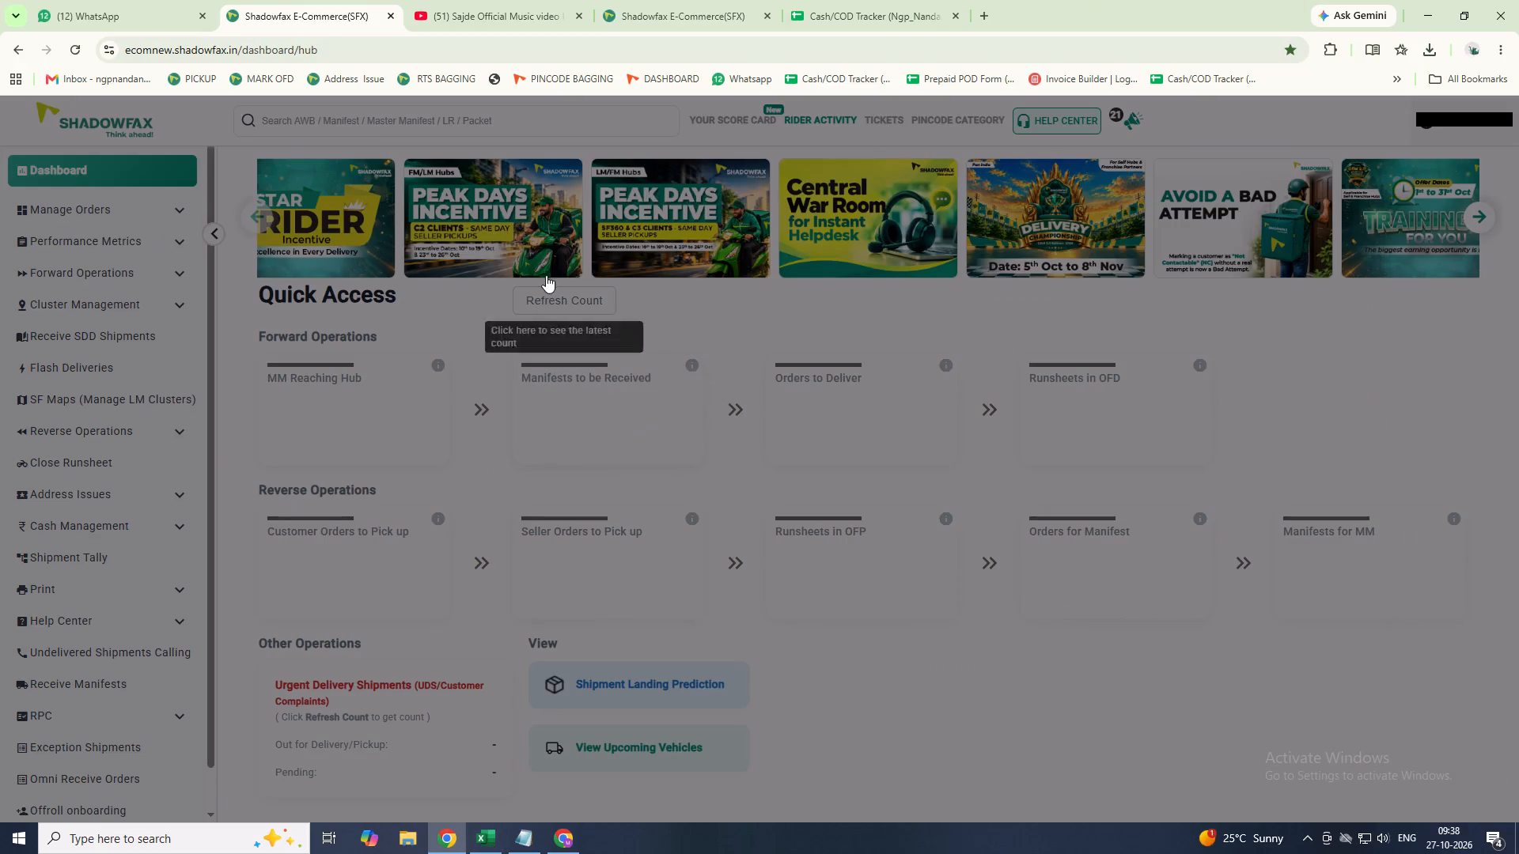
click(564, 294)
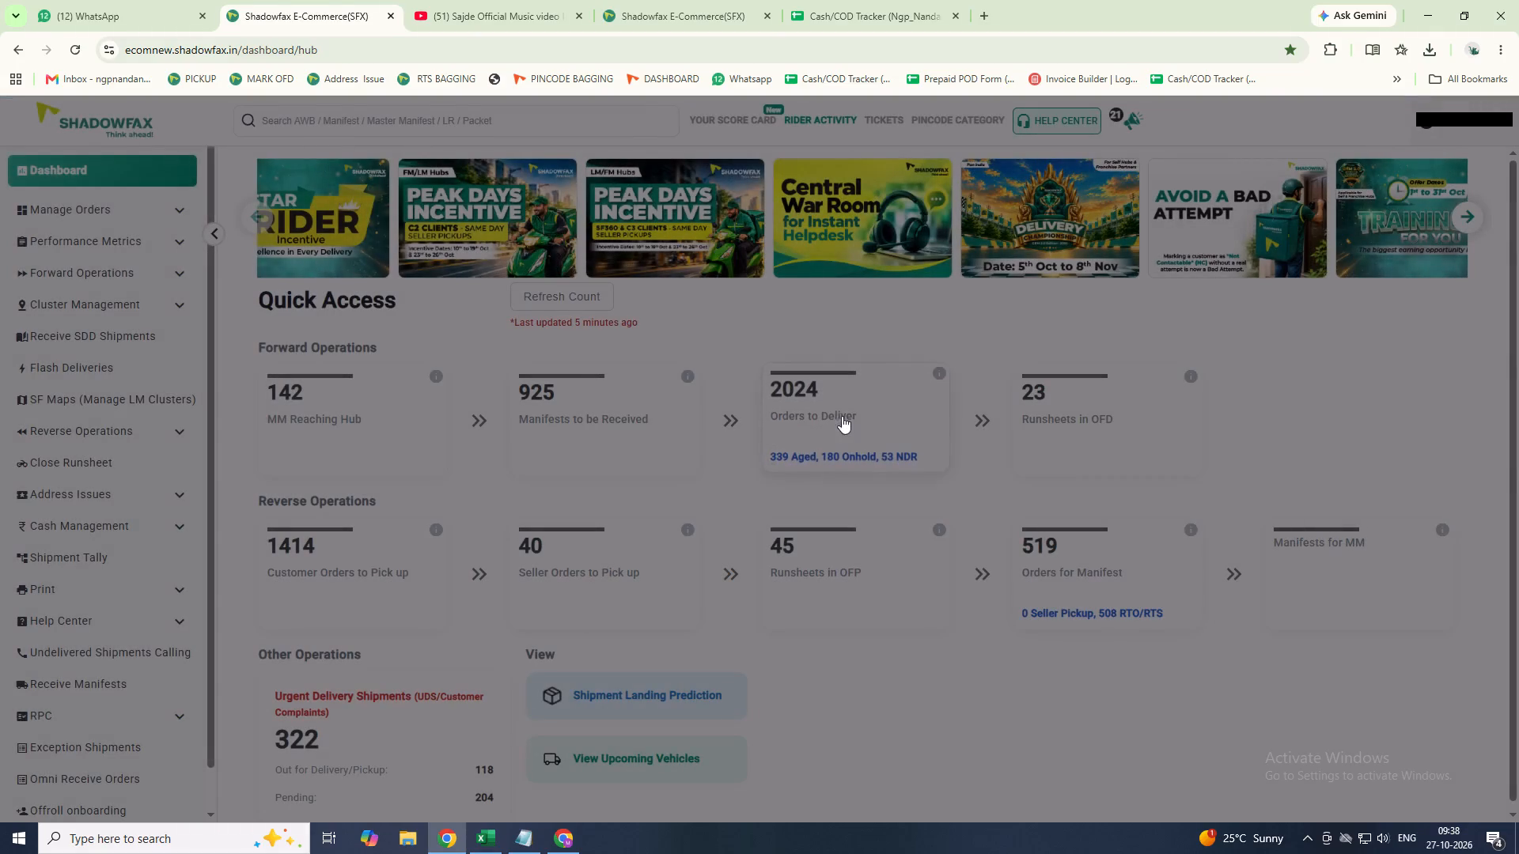
click(590, 299)
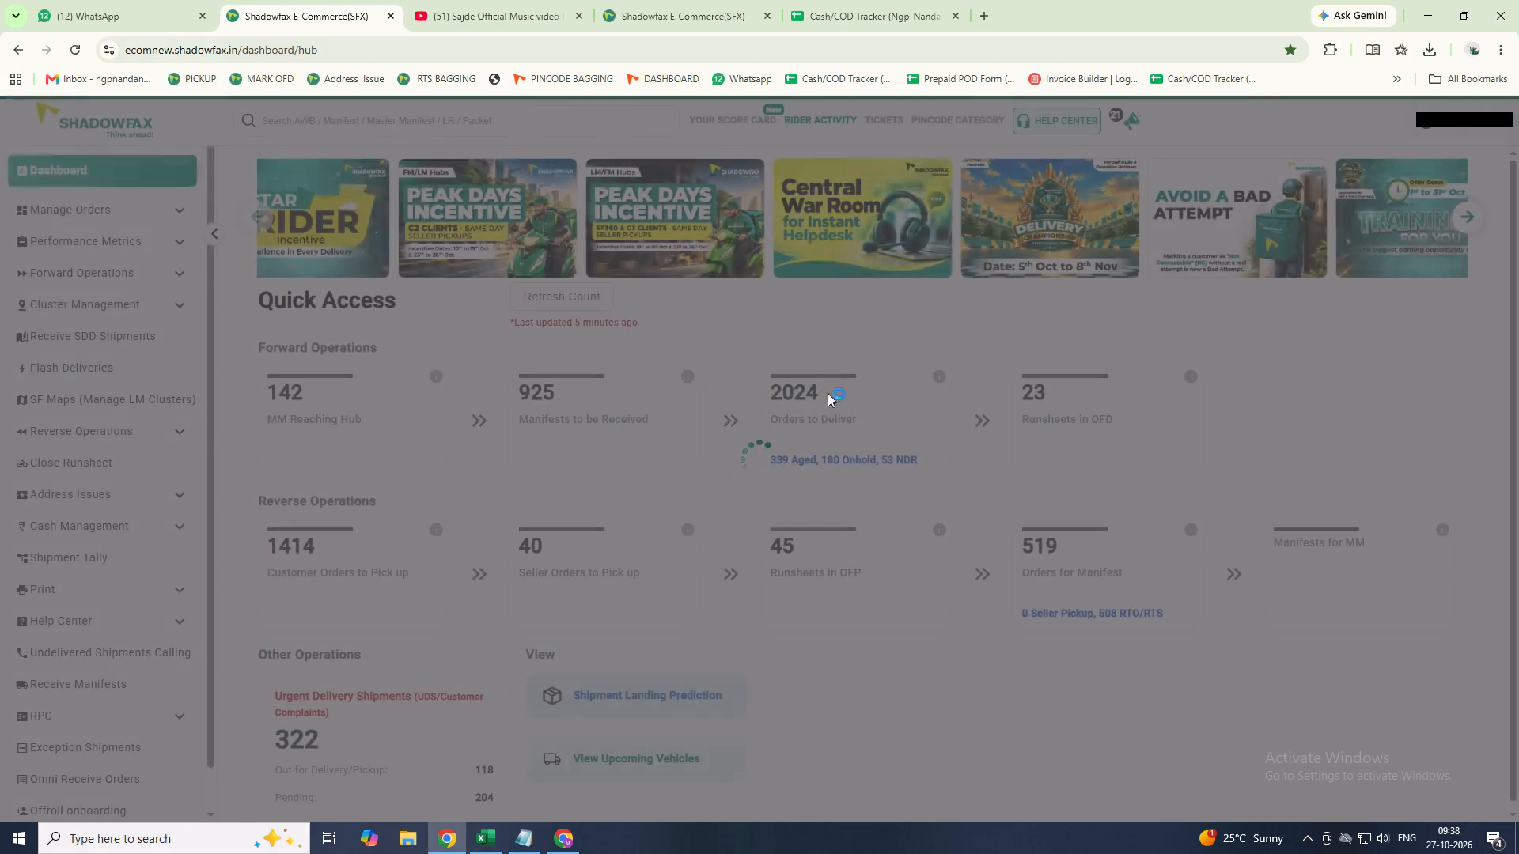
click(839, 395)
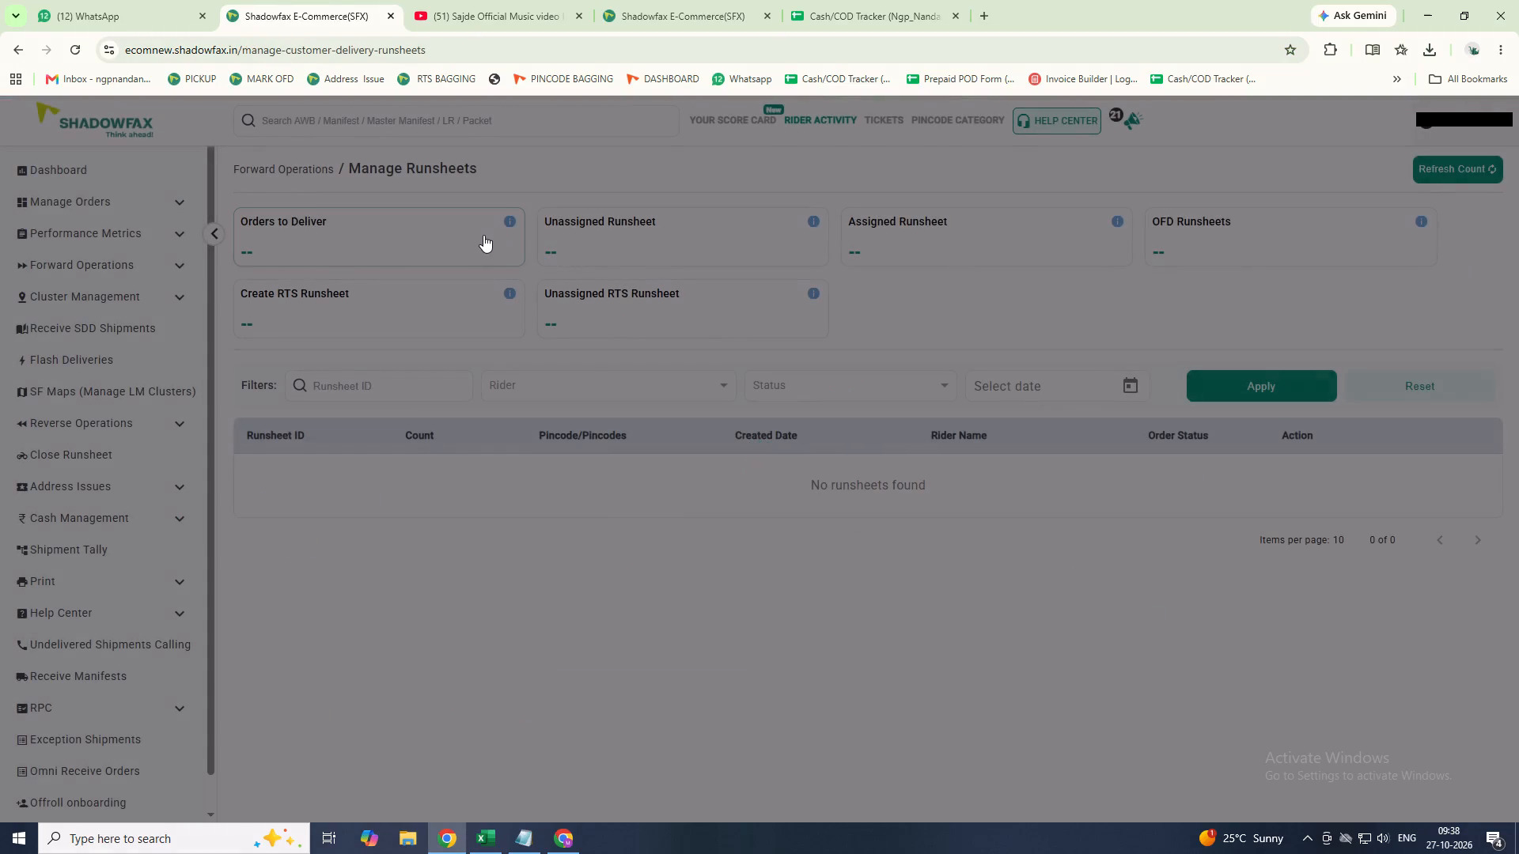
click(483, 236)
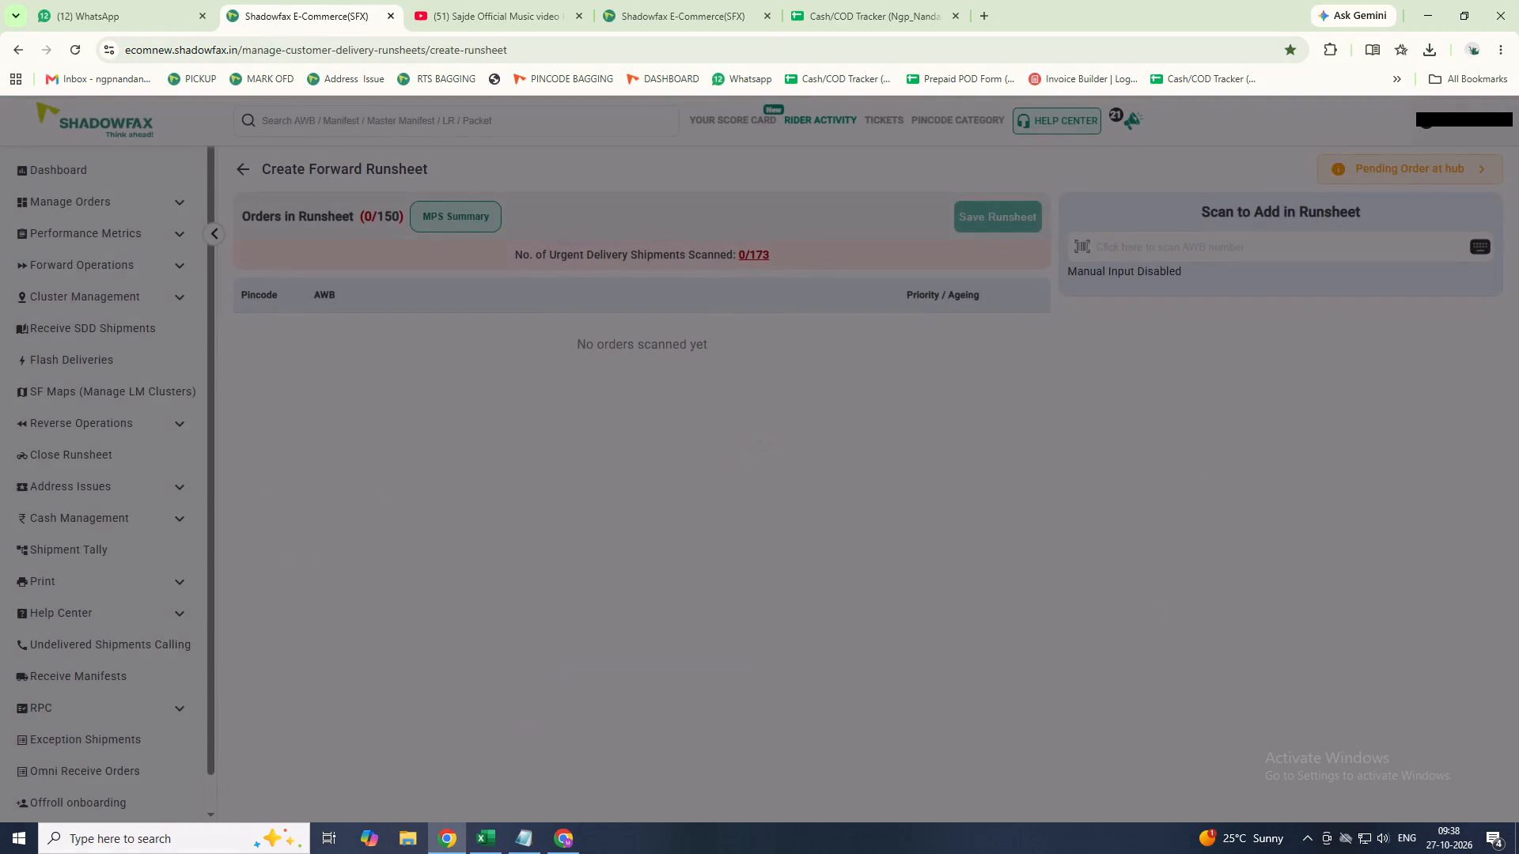
click(1117, 244)
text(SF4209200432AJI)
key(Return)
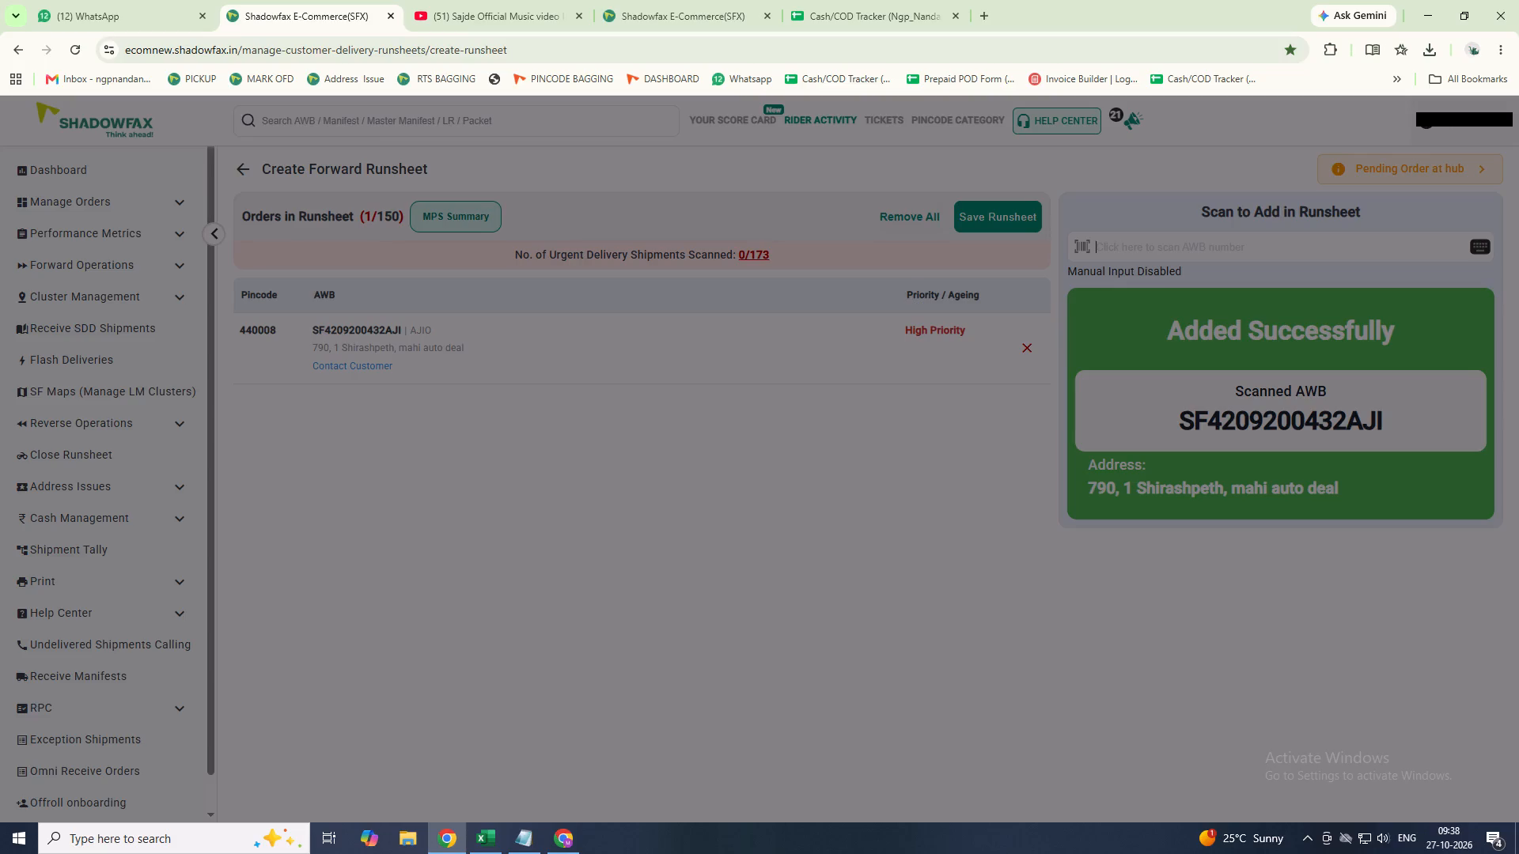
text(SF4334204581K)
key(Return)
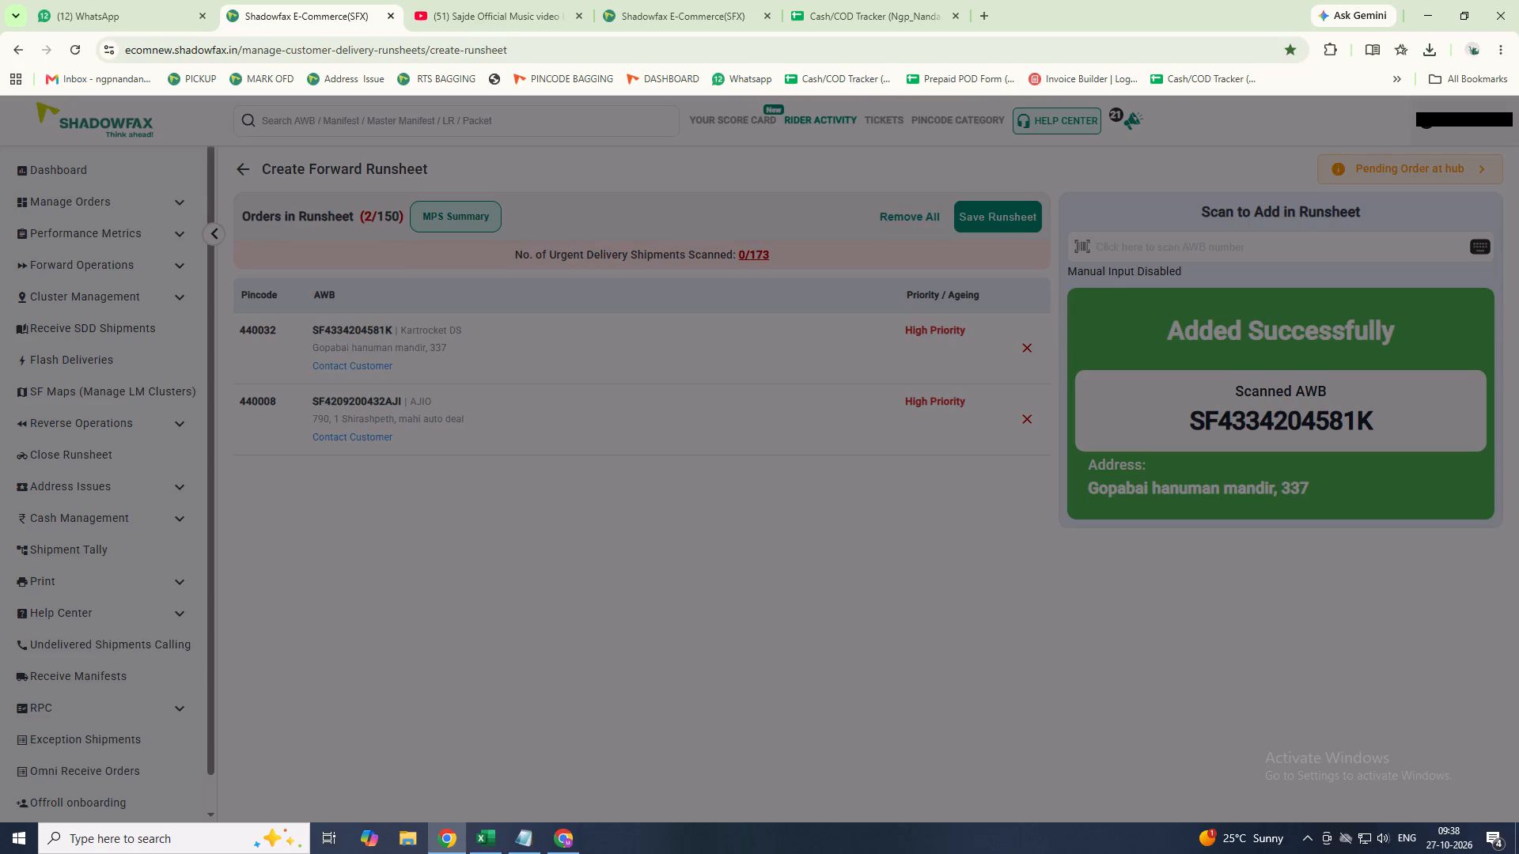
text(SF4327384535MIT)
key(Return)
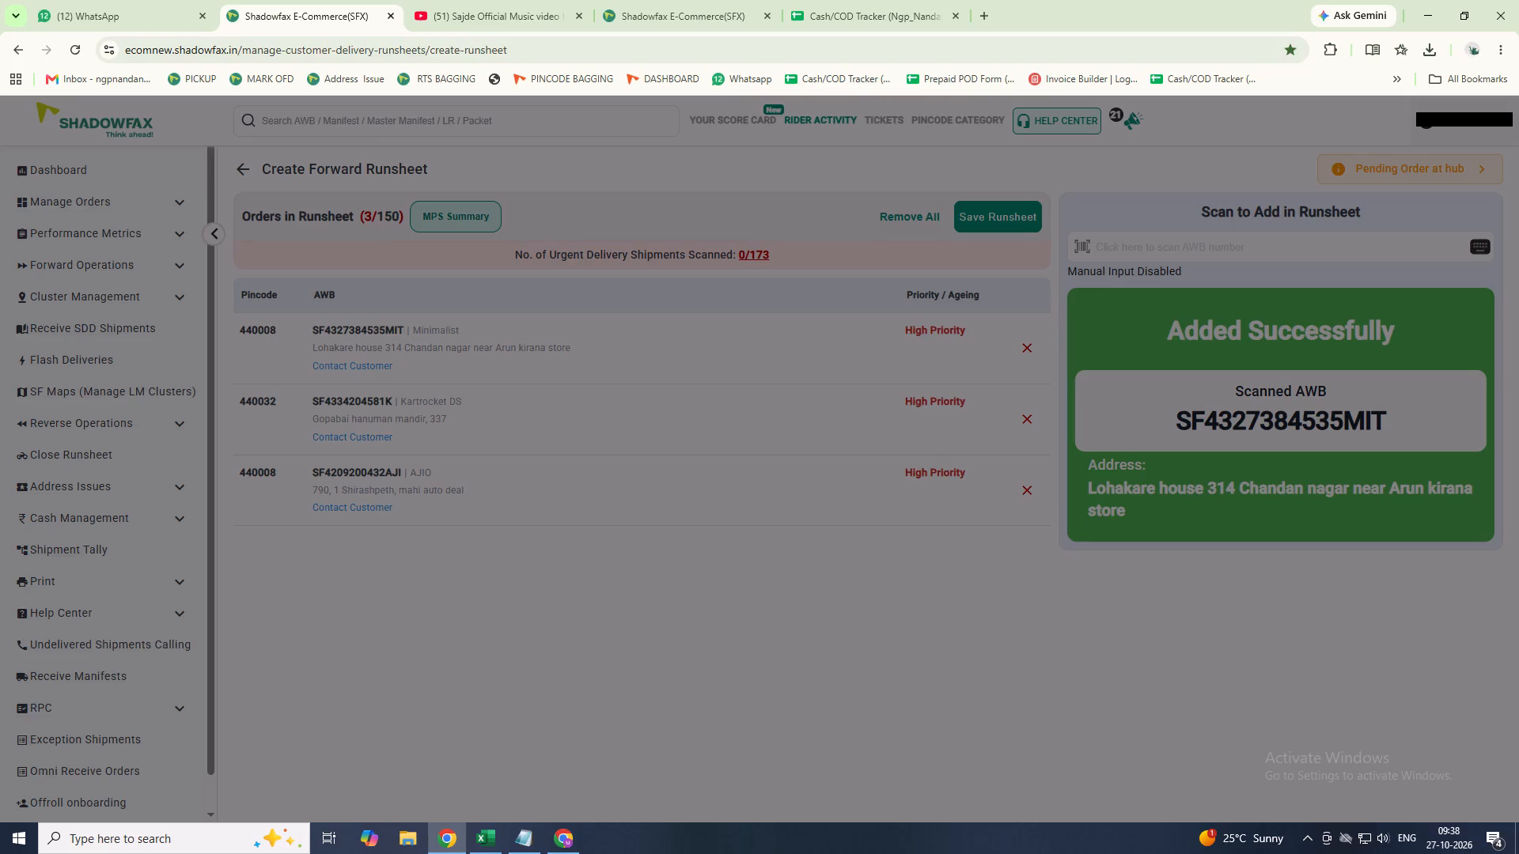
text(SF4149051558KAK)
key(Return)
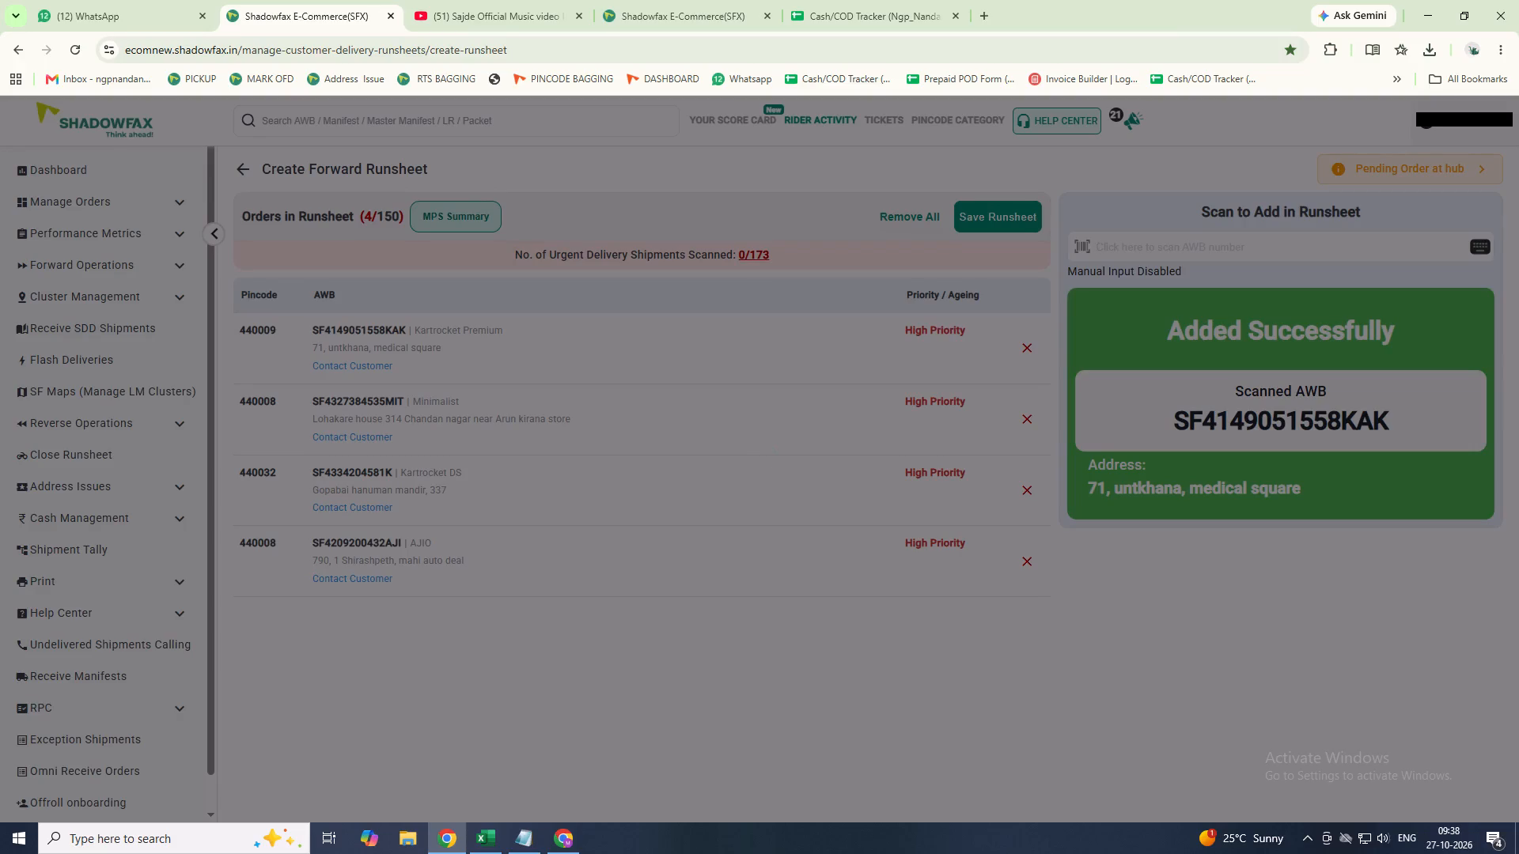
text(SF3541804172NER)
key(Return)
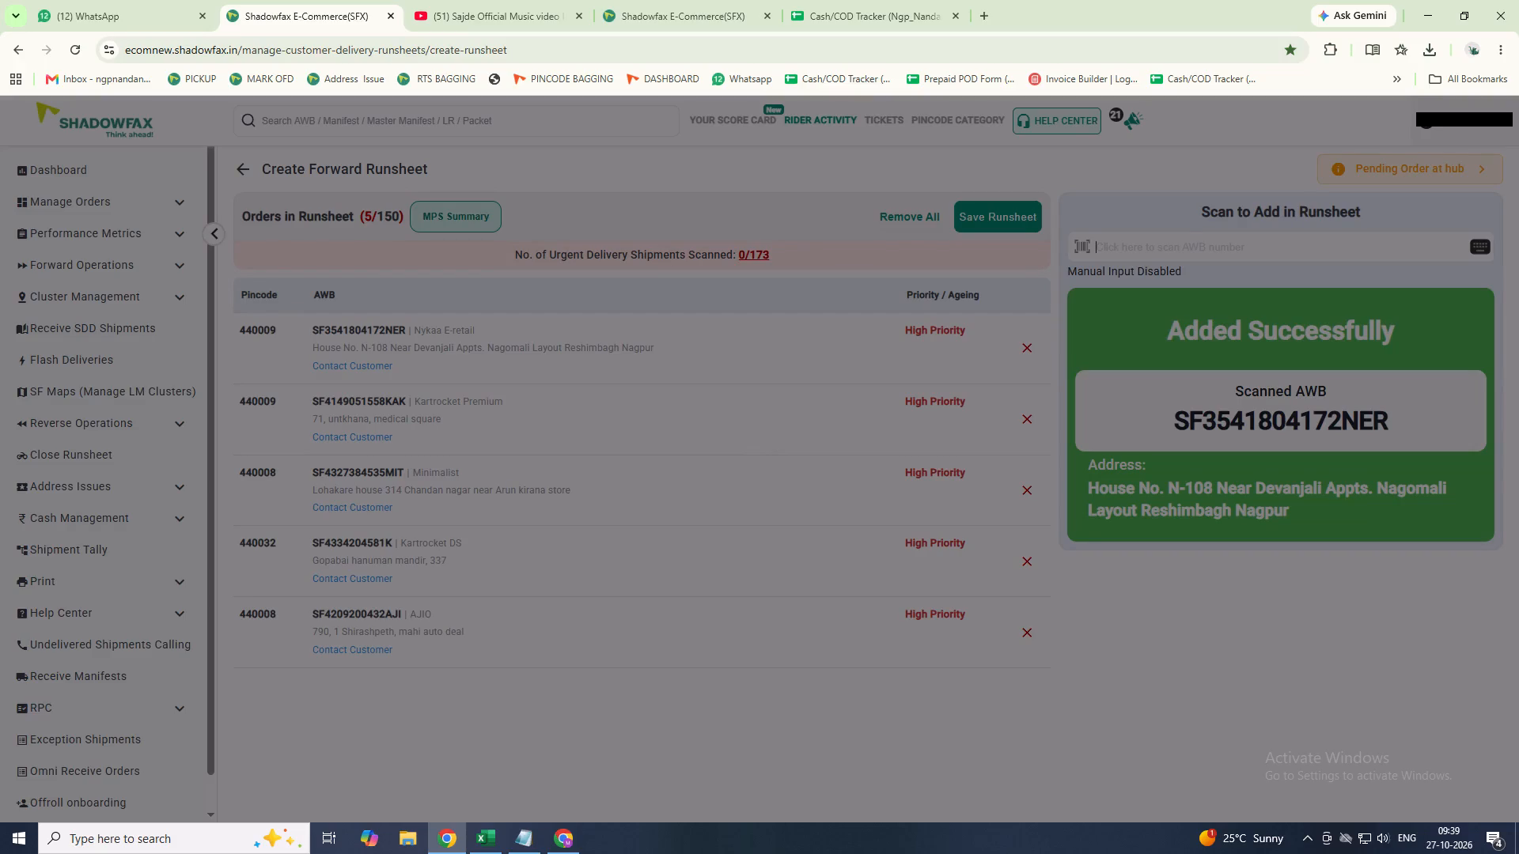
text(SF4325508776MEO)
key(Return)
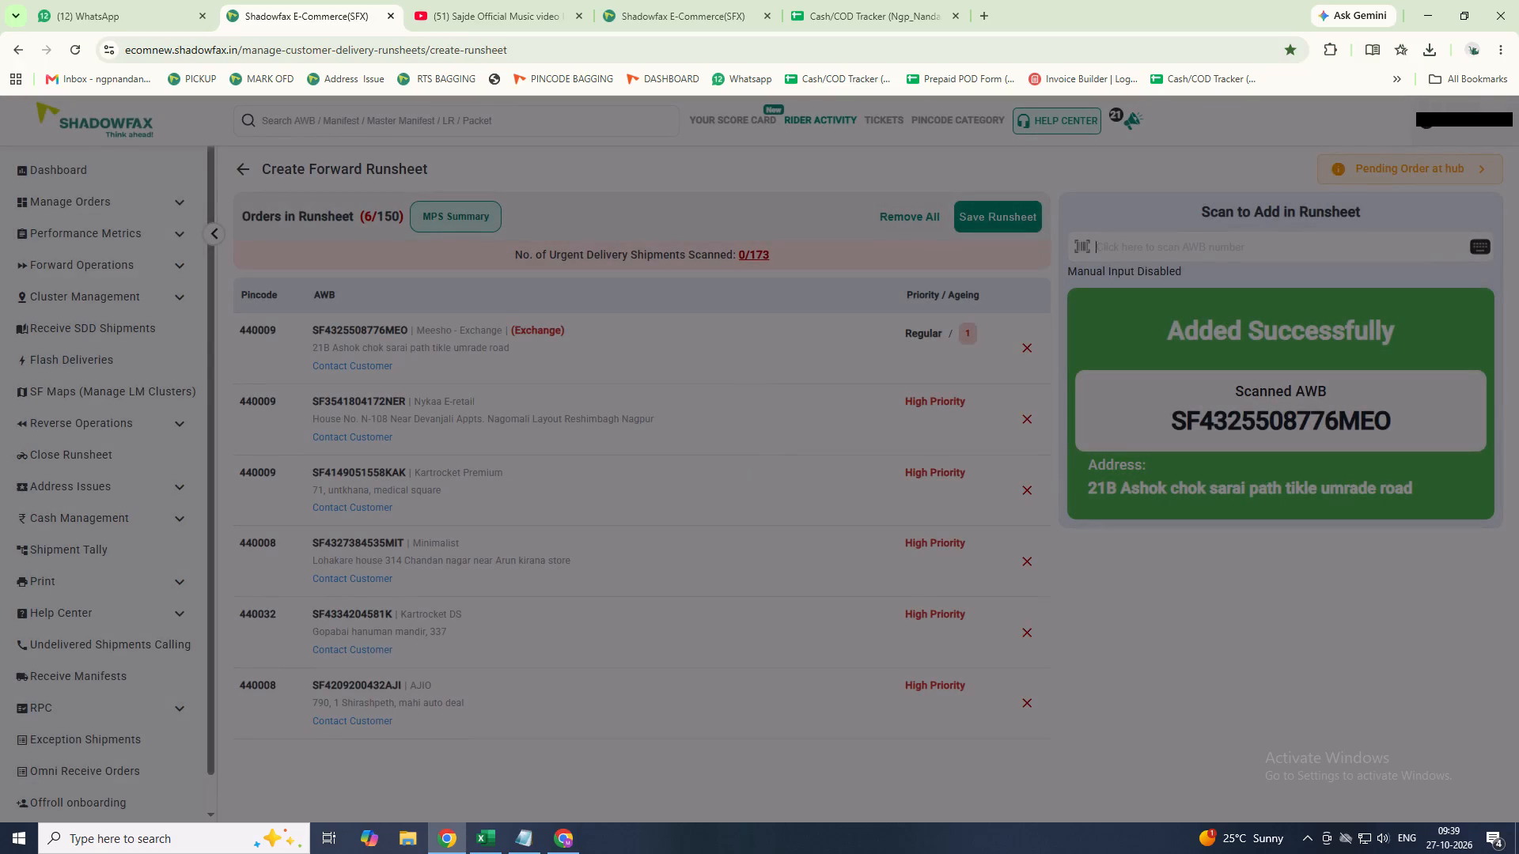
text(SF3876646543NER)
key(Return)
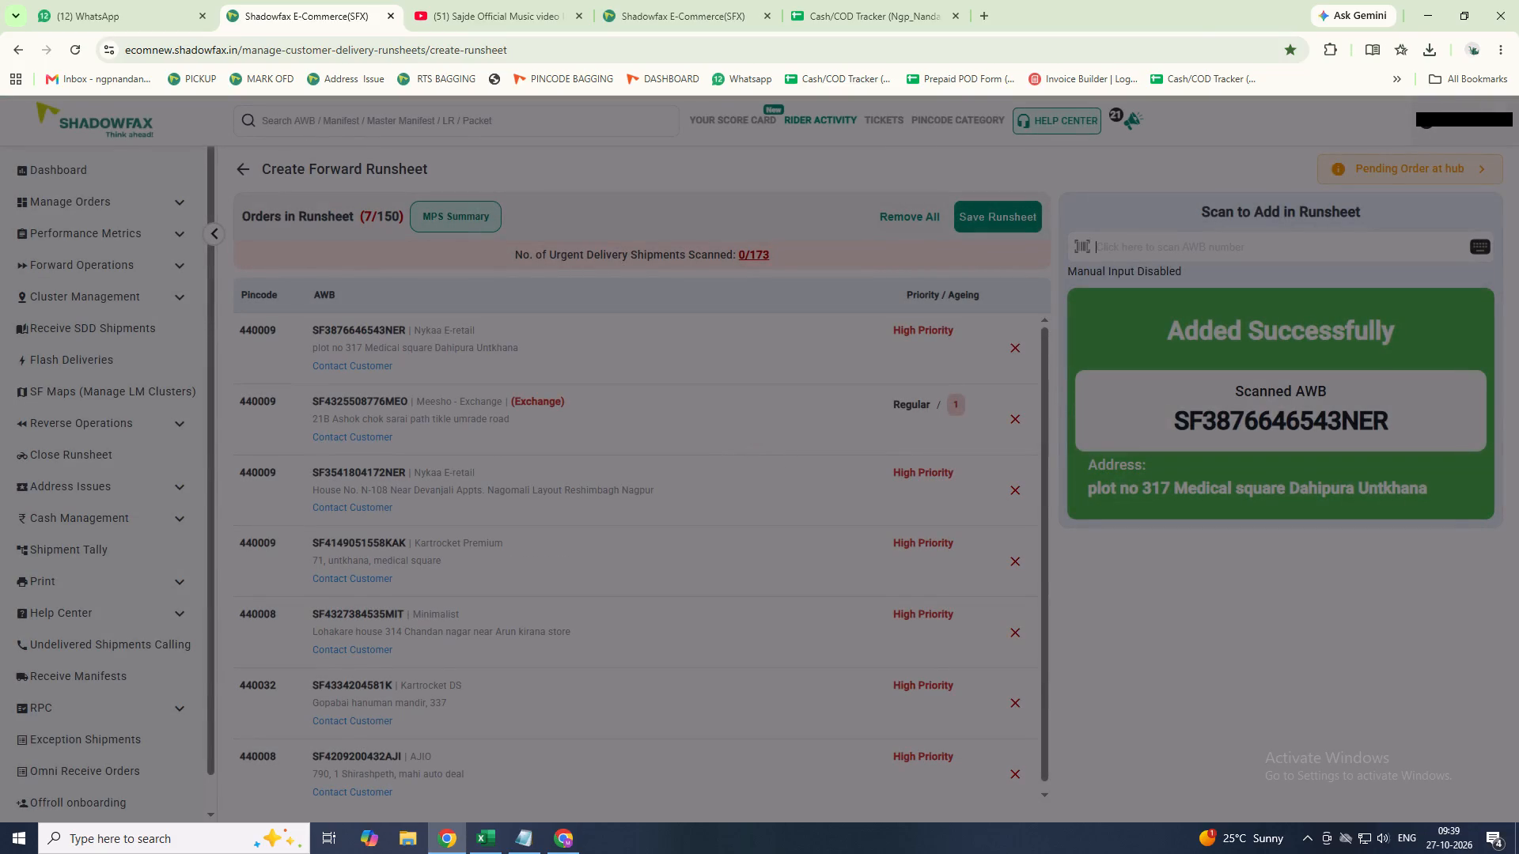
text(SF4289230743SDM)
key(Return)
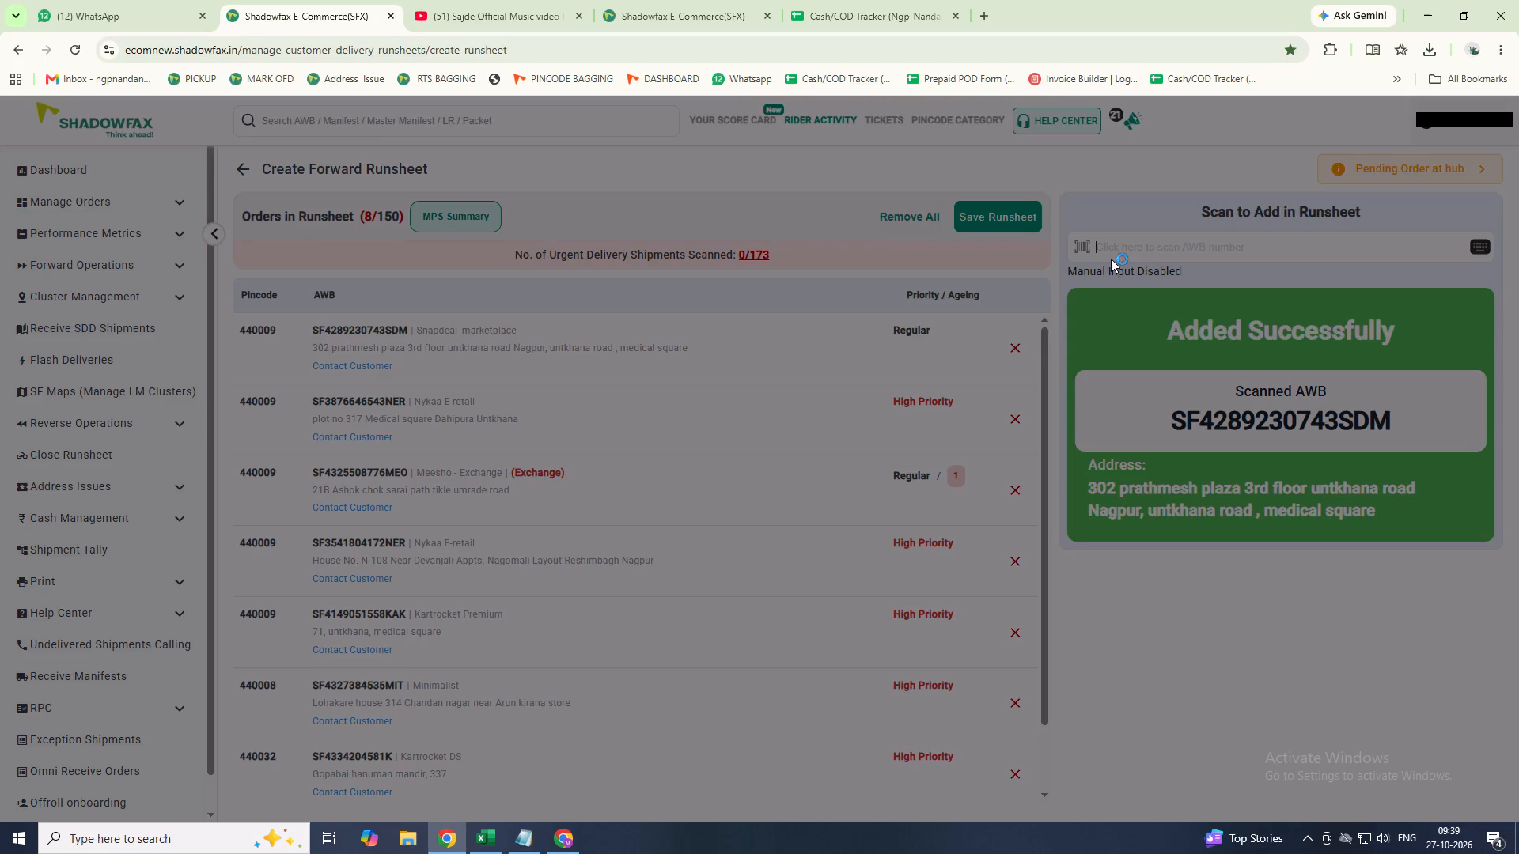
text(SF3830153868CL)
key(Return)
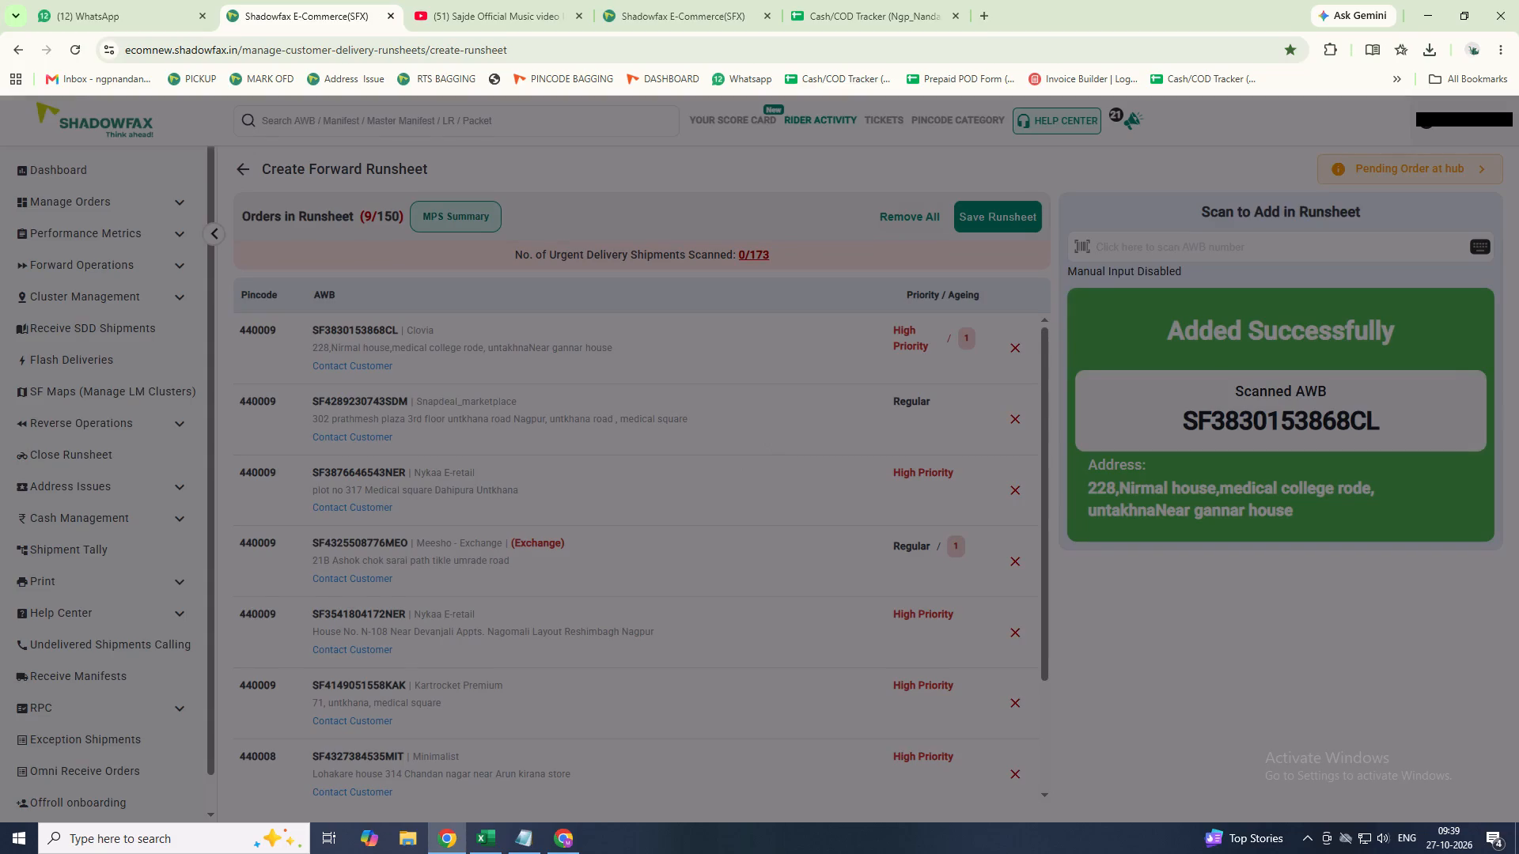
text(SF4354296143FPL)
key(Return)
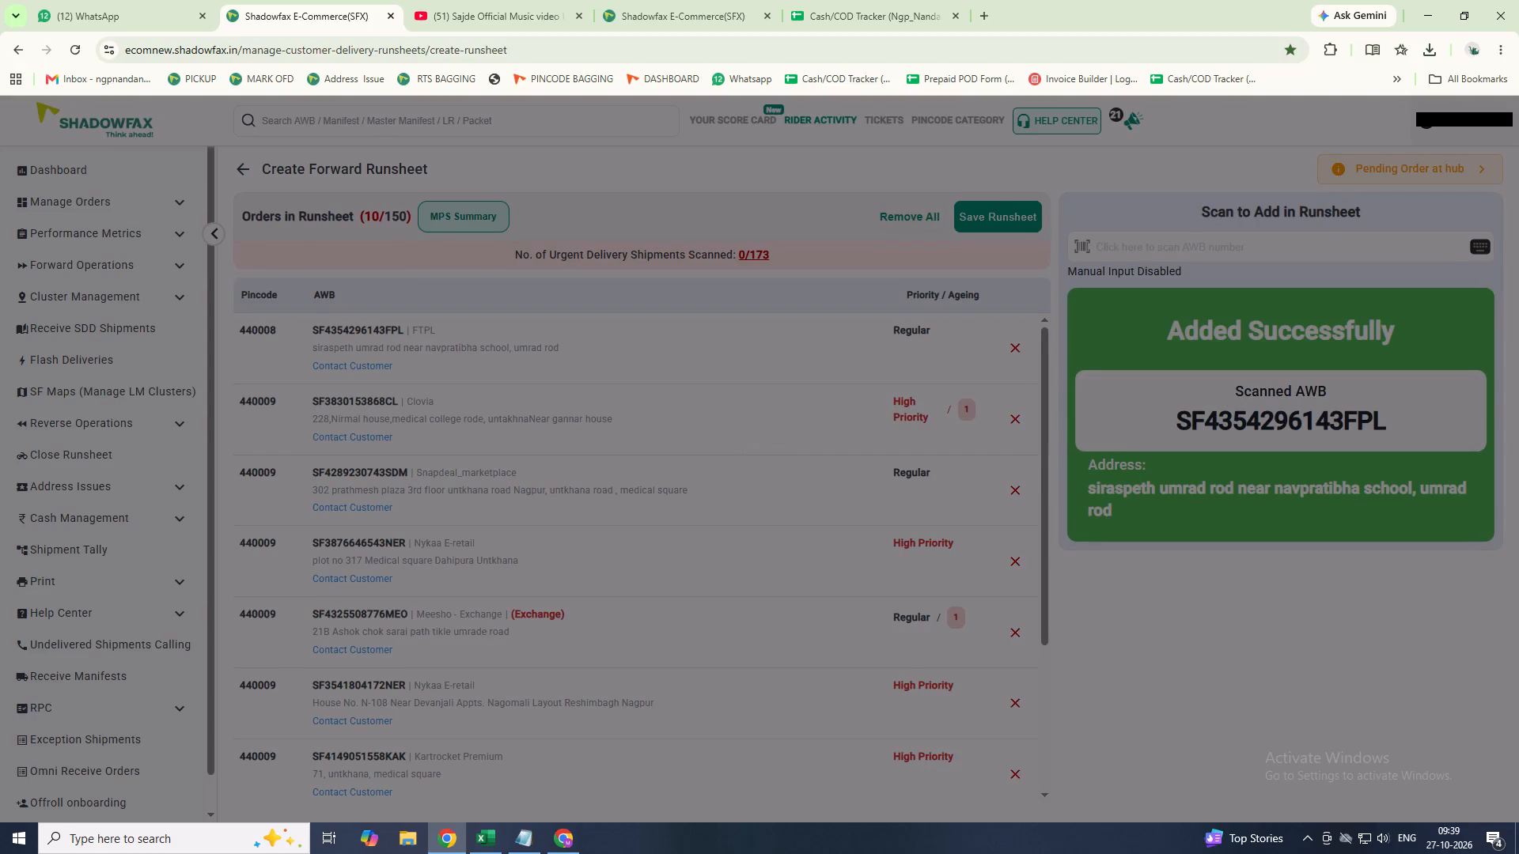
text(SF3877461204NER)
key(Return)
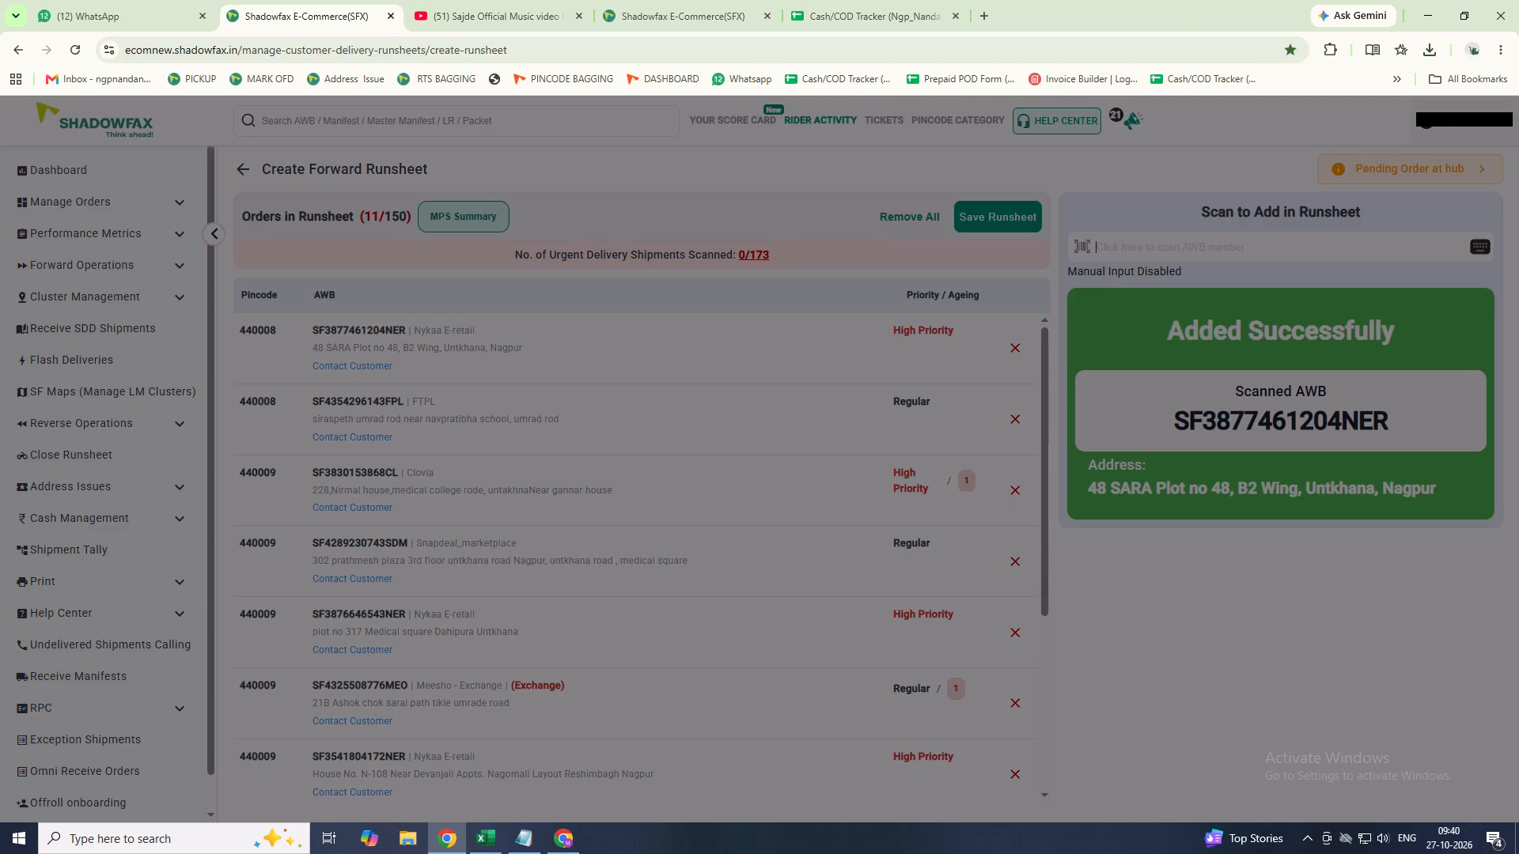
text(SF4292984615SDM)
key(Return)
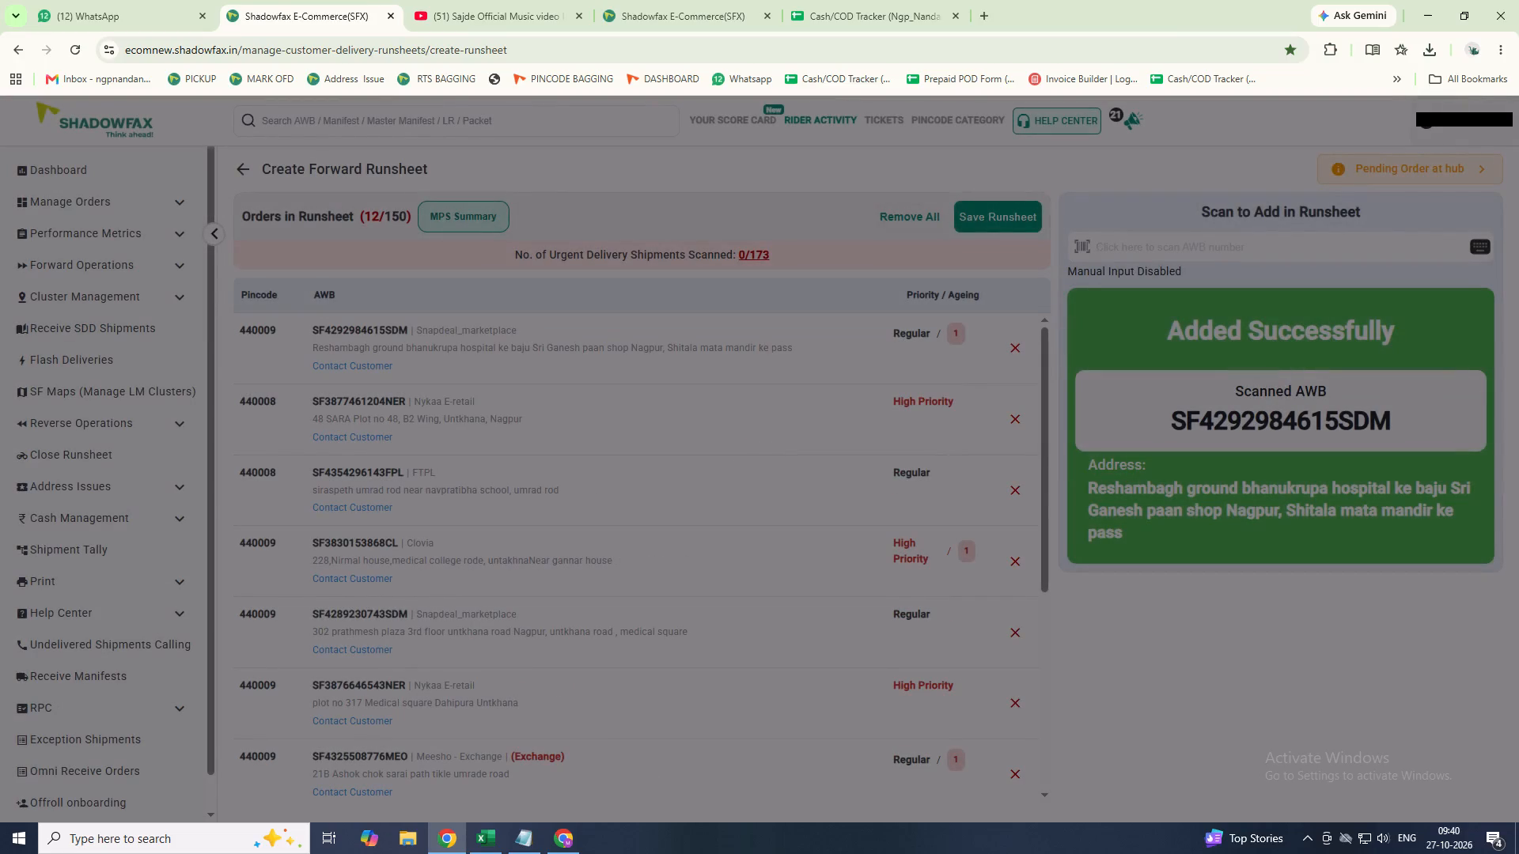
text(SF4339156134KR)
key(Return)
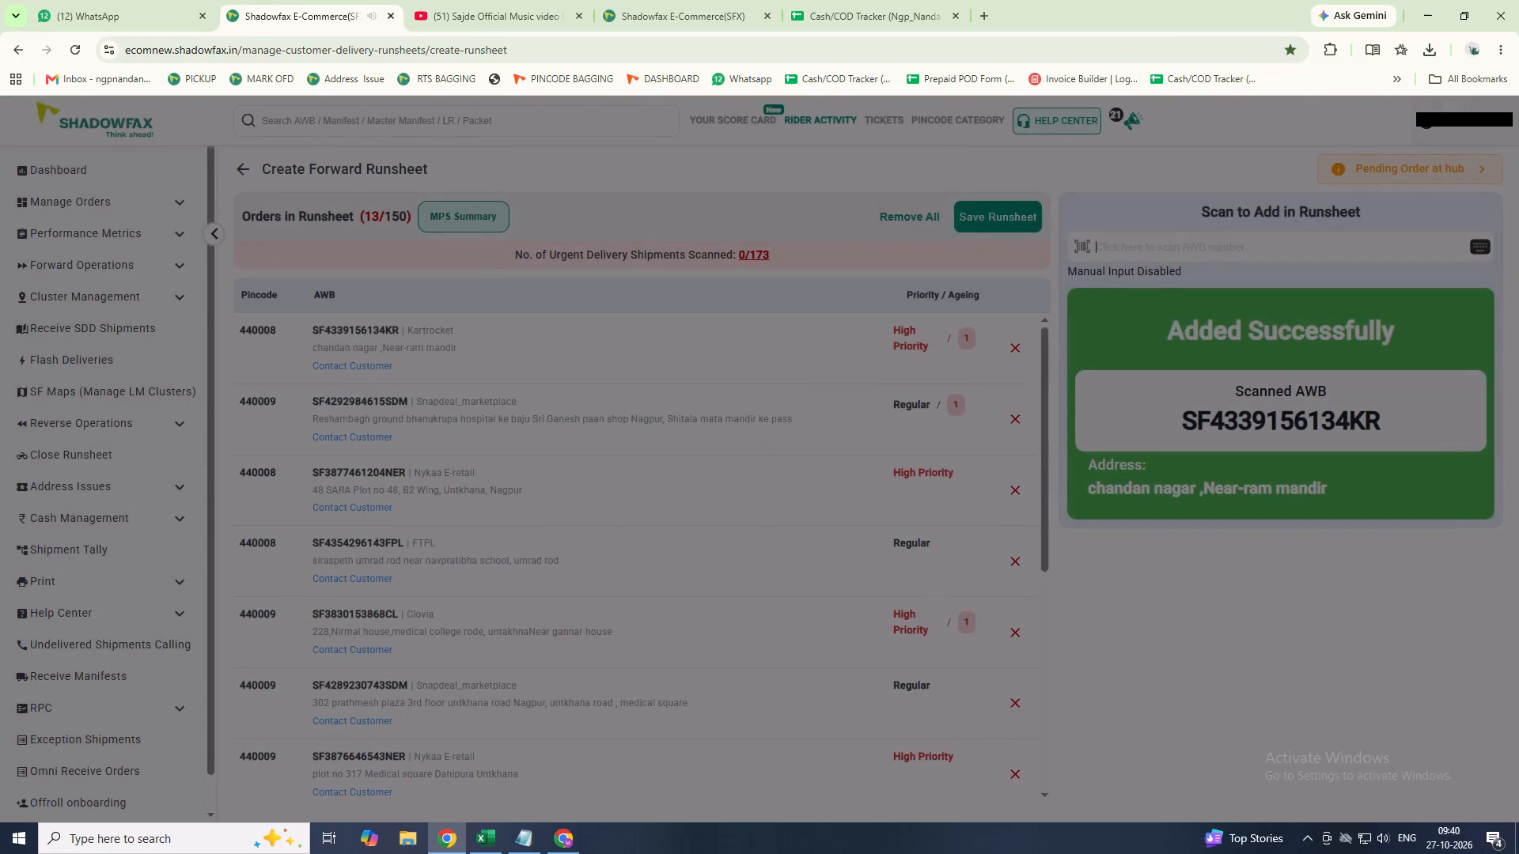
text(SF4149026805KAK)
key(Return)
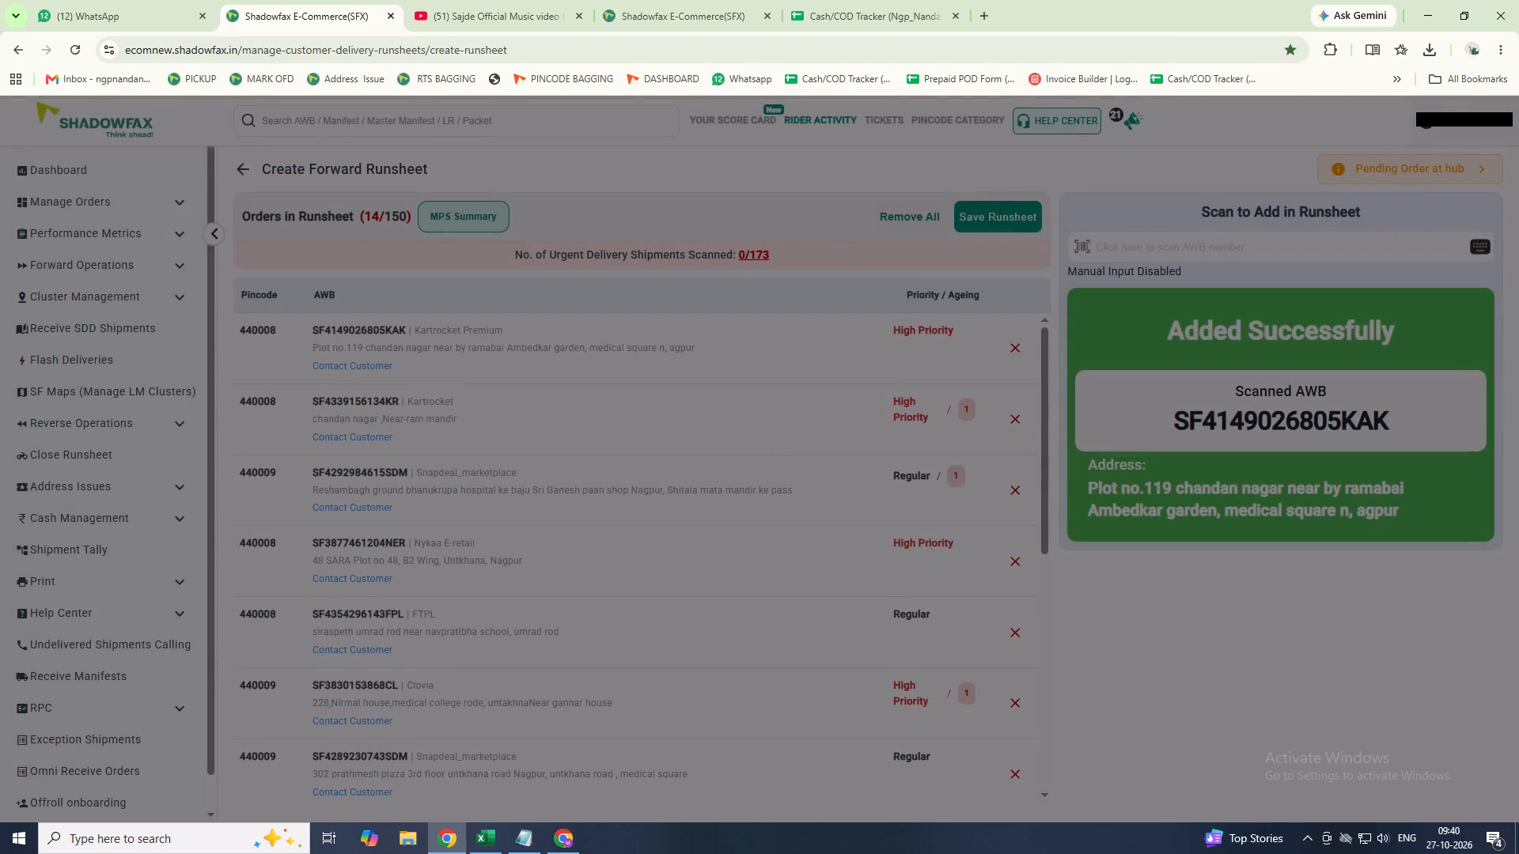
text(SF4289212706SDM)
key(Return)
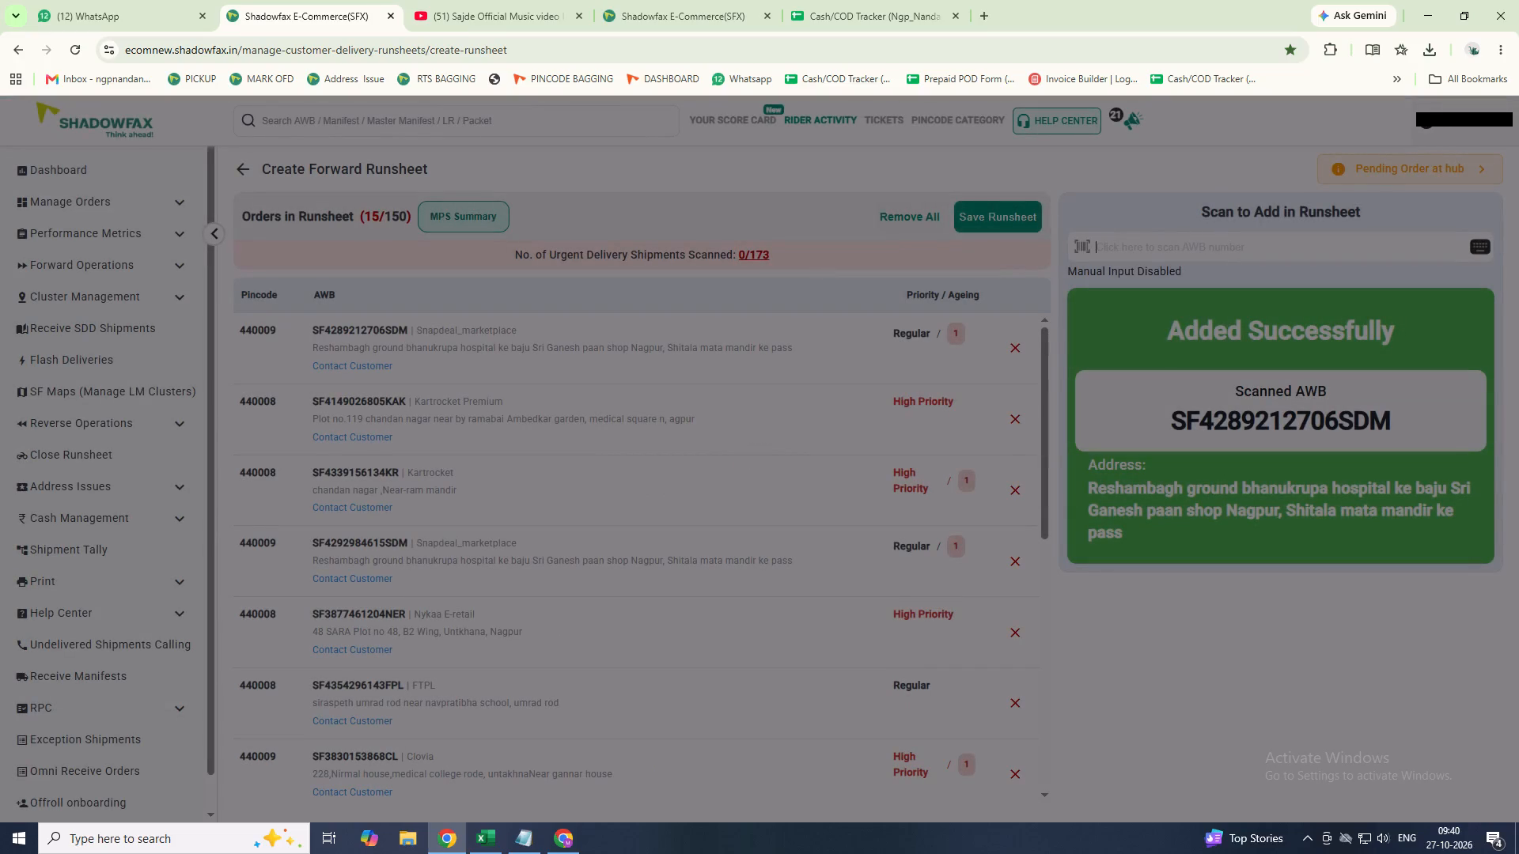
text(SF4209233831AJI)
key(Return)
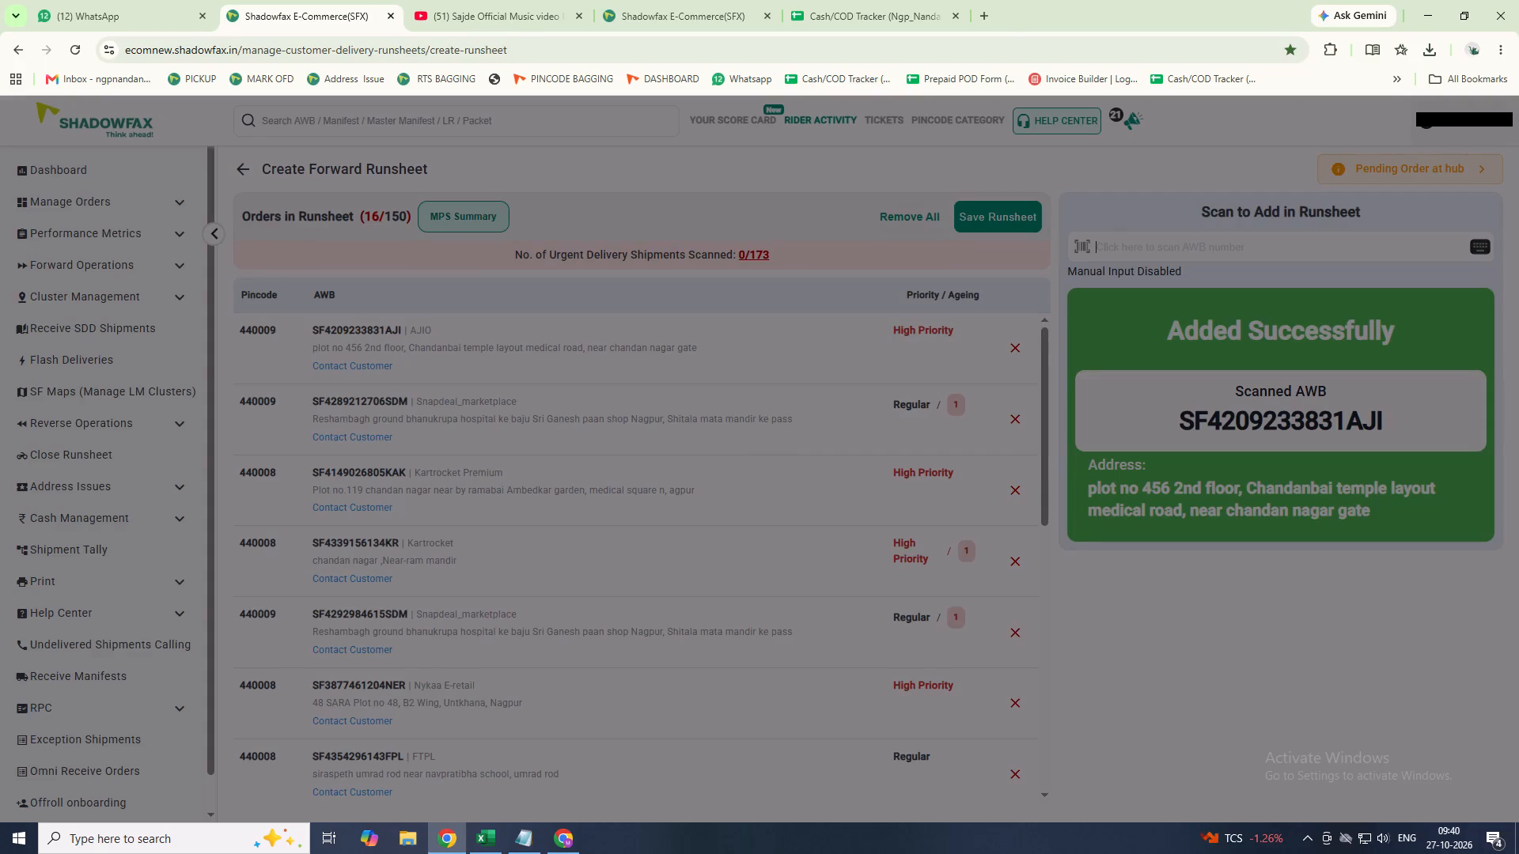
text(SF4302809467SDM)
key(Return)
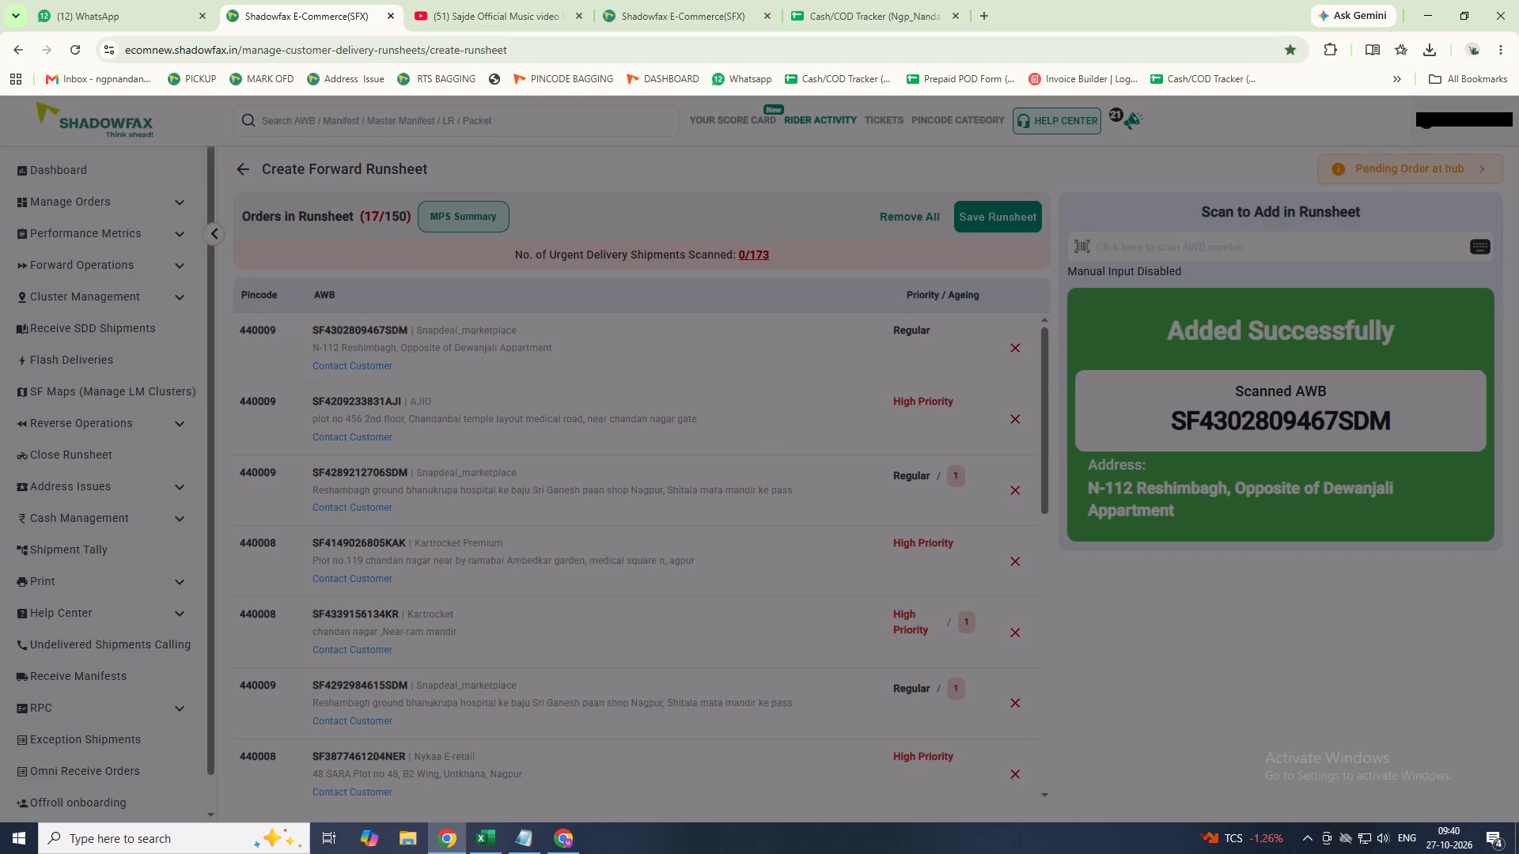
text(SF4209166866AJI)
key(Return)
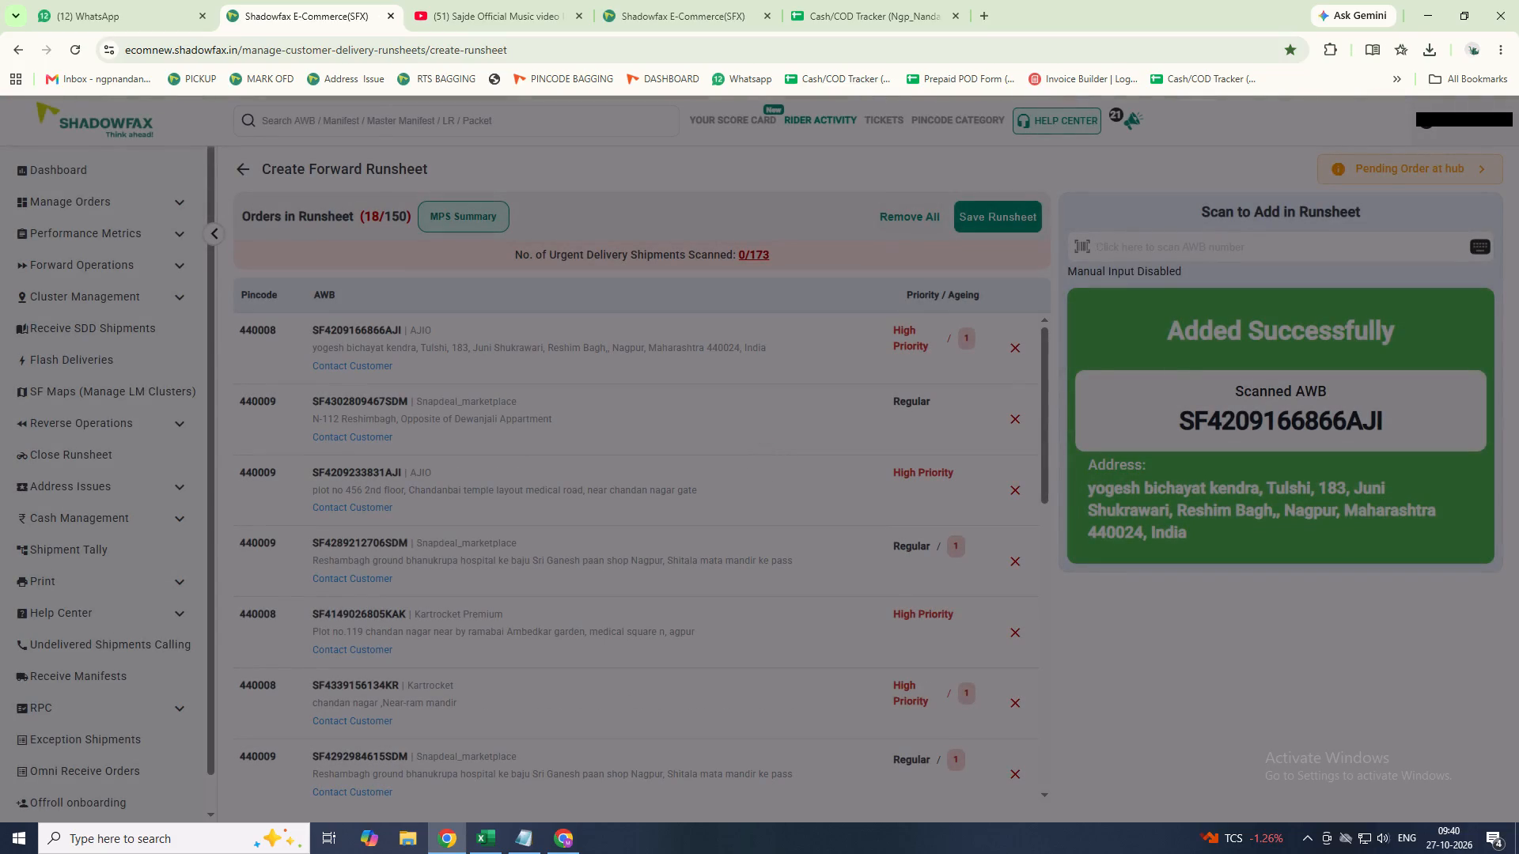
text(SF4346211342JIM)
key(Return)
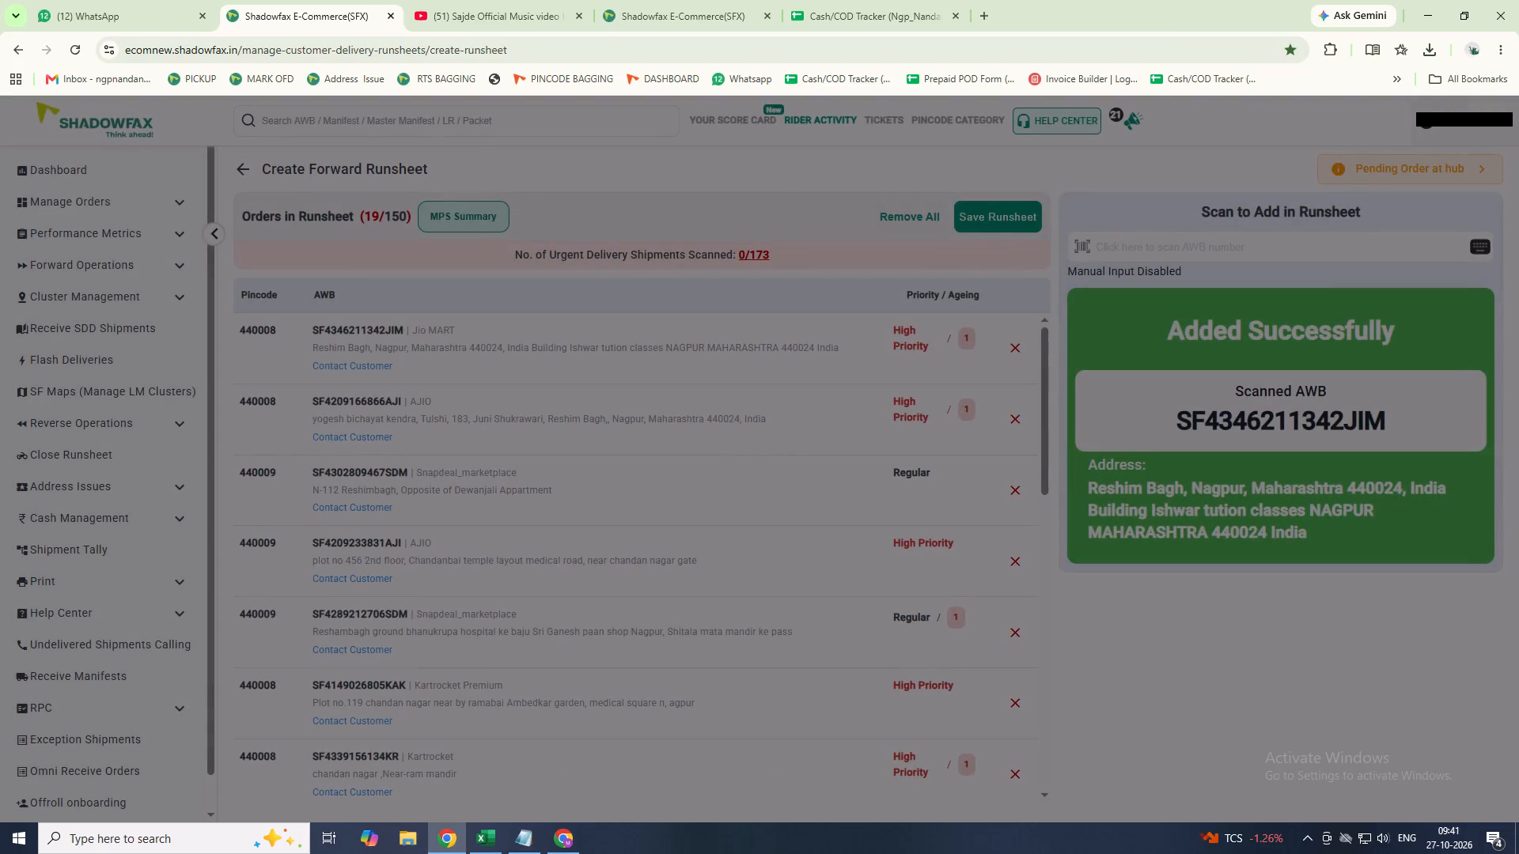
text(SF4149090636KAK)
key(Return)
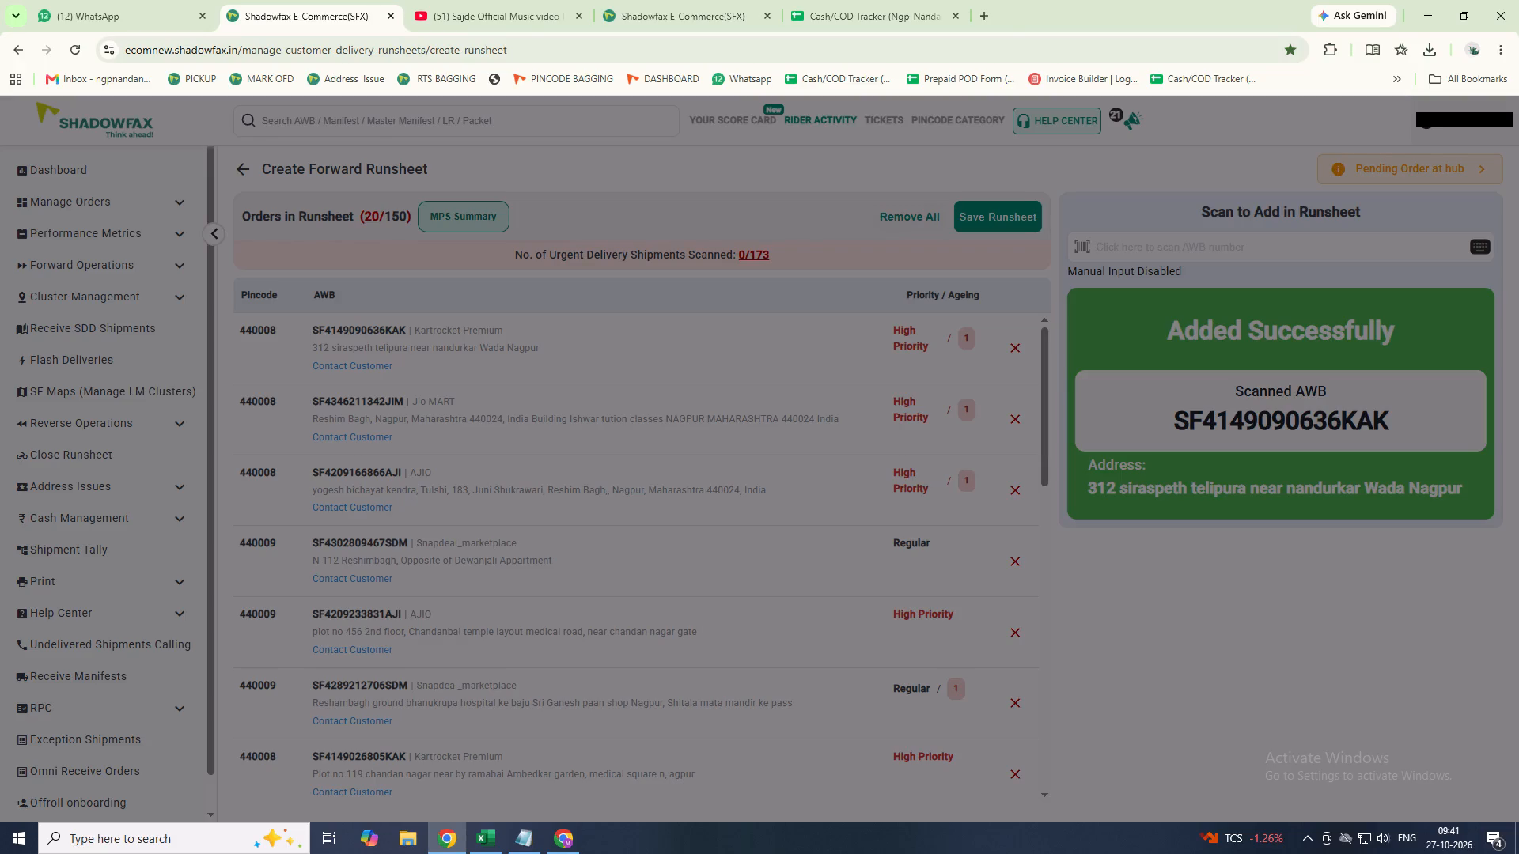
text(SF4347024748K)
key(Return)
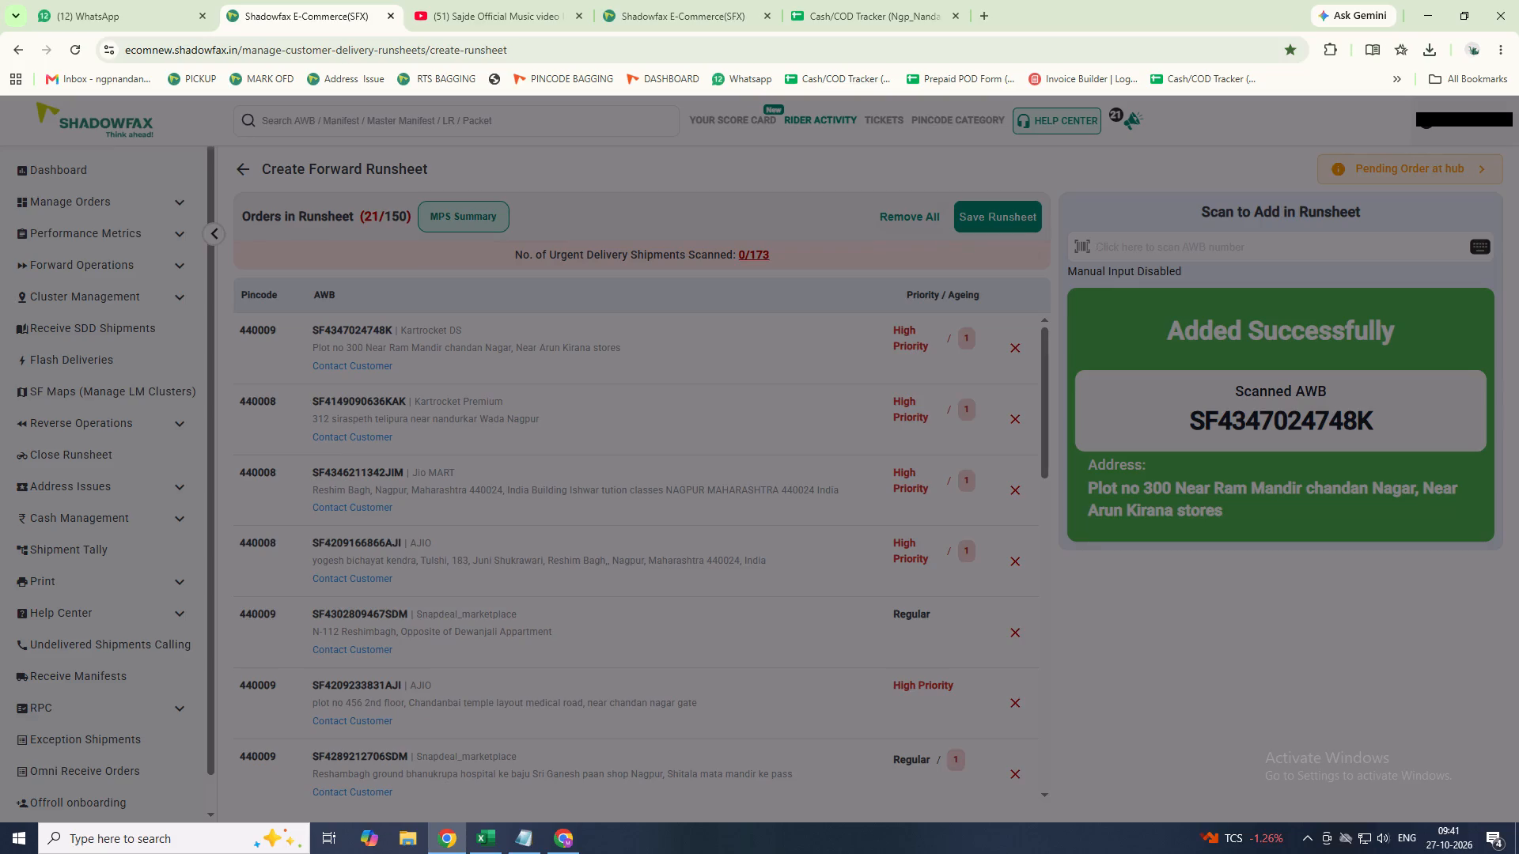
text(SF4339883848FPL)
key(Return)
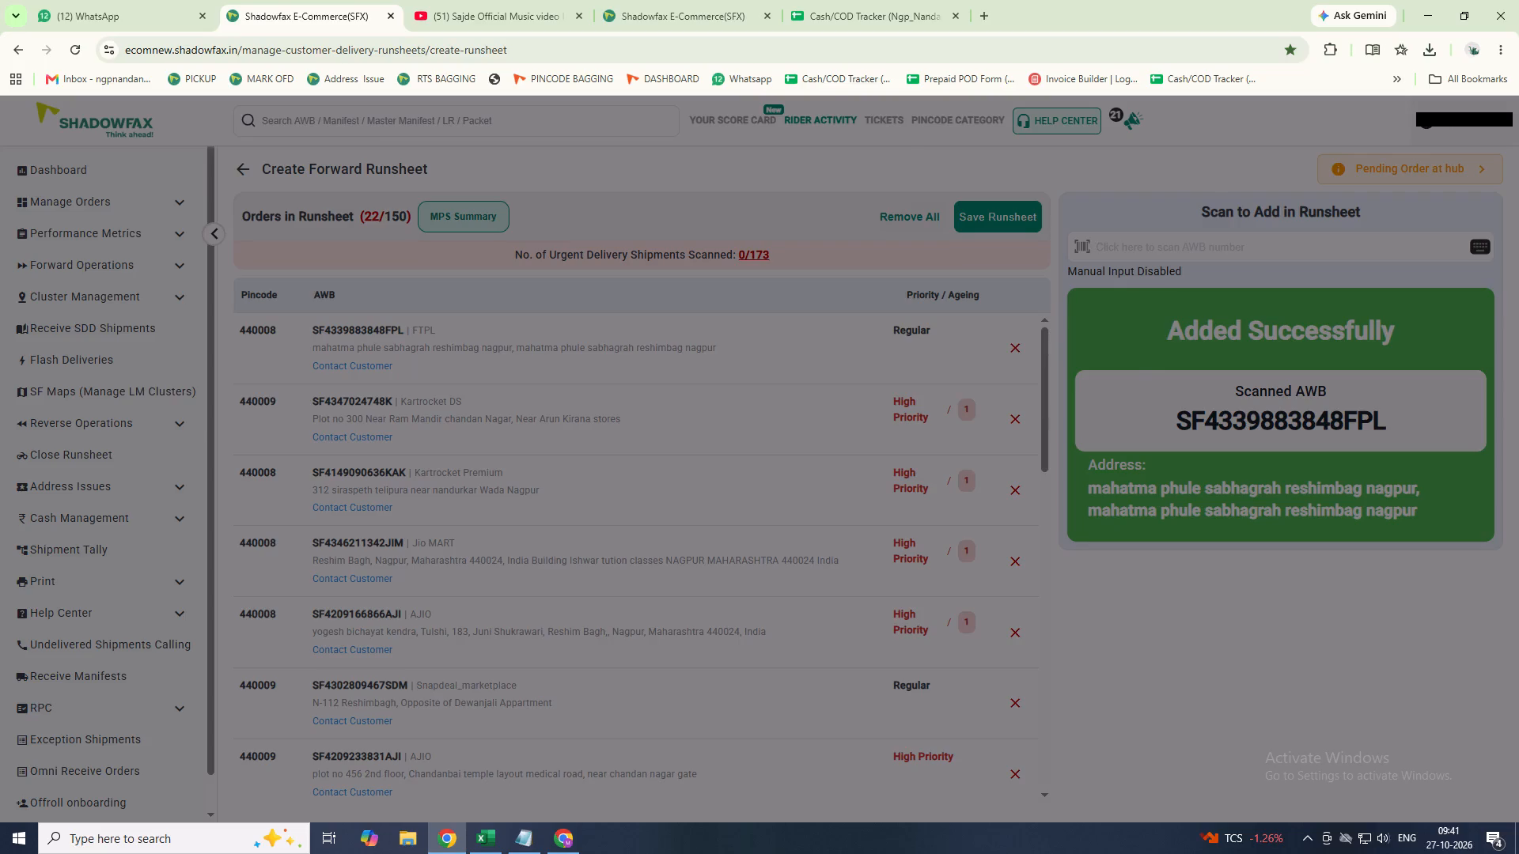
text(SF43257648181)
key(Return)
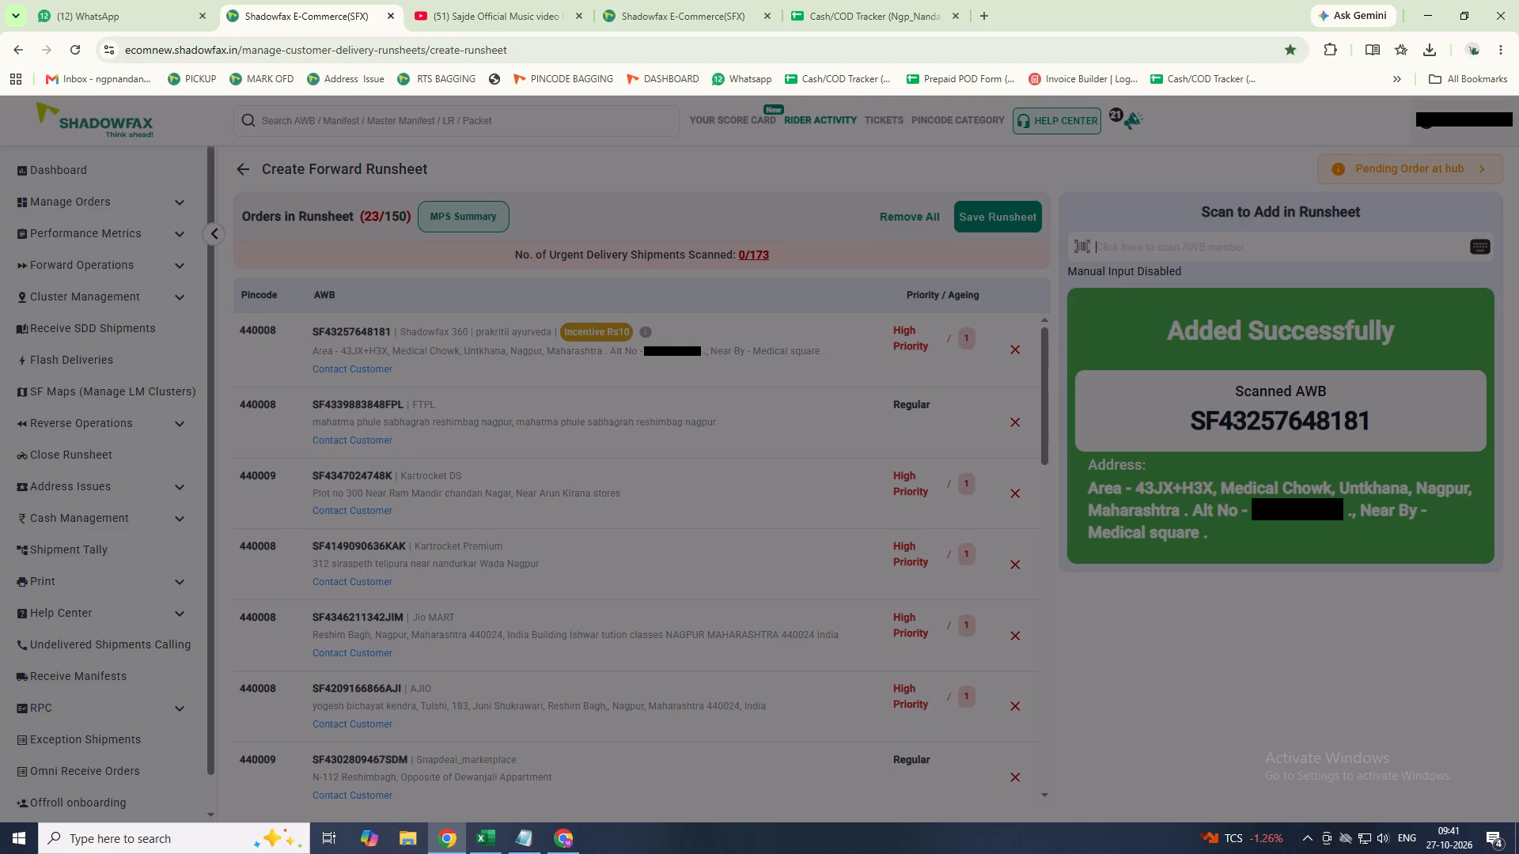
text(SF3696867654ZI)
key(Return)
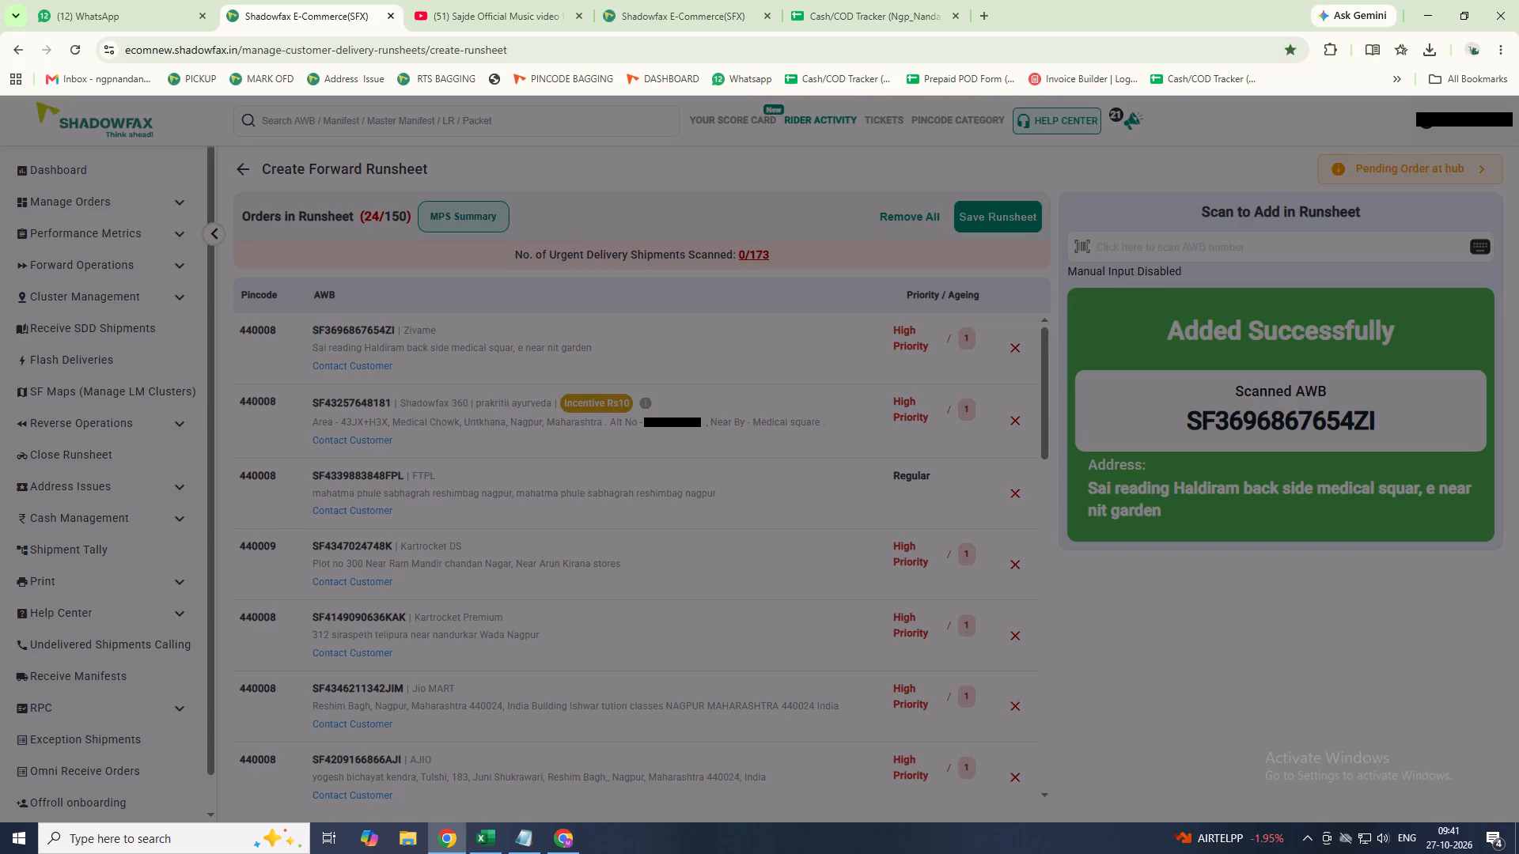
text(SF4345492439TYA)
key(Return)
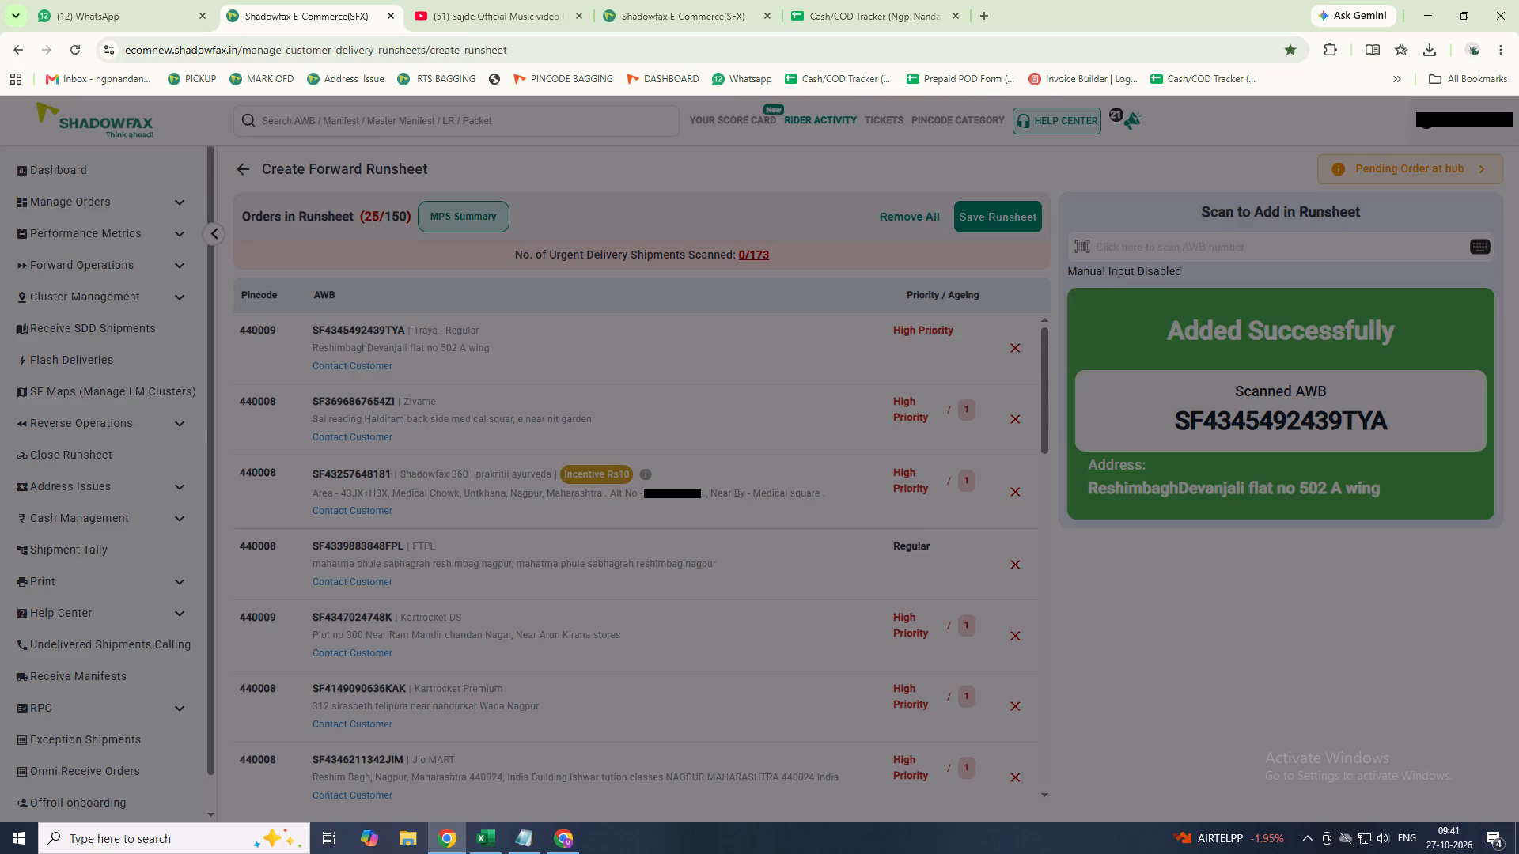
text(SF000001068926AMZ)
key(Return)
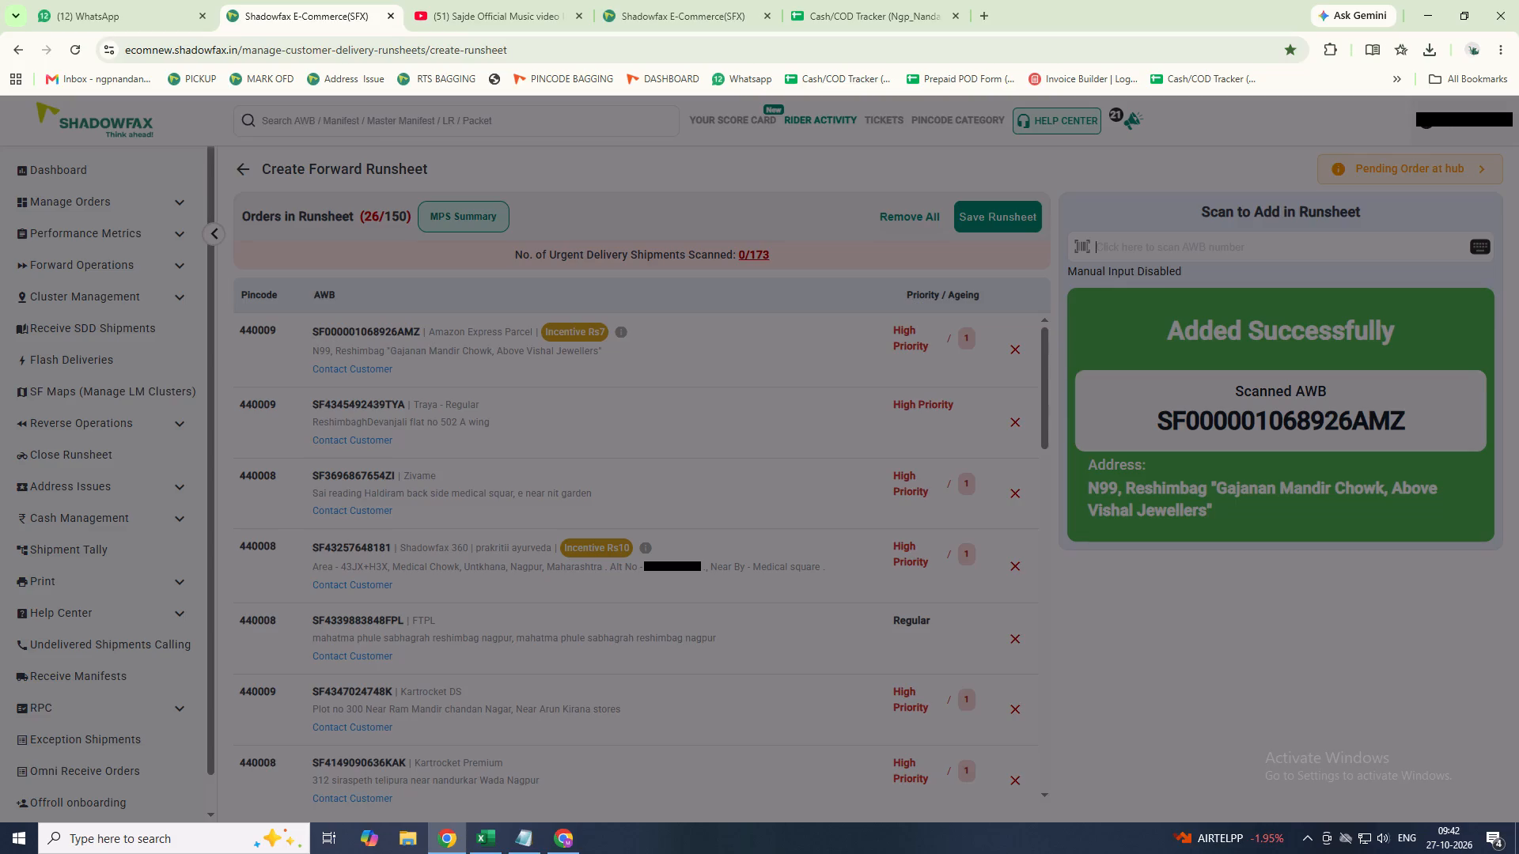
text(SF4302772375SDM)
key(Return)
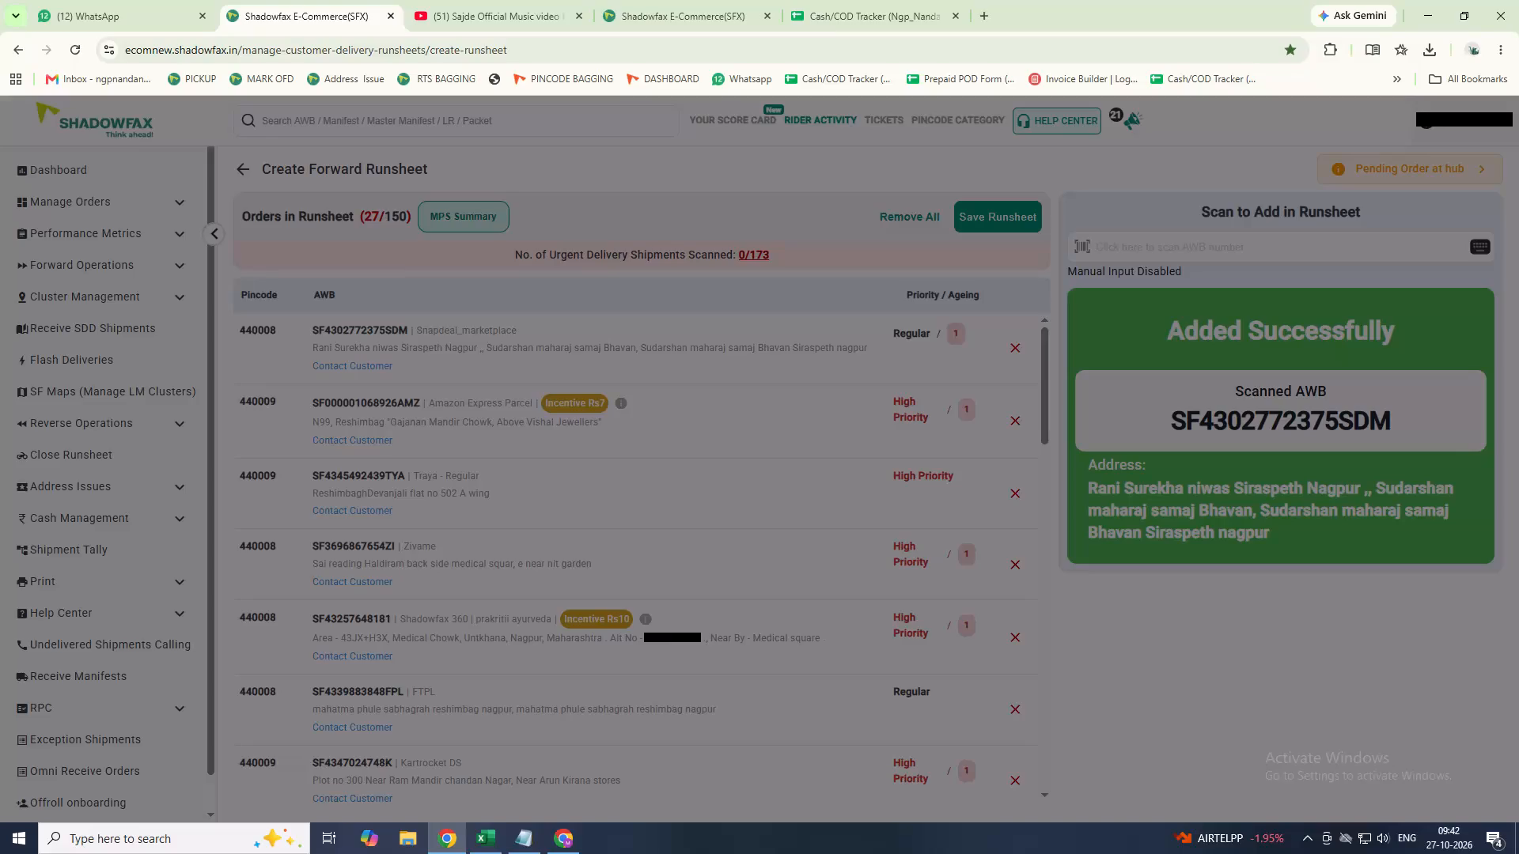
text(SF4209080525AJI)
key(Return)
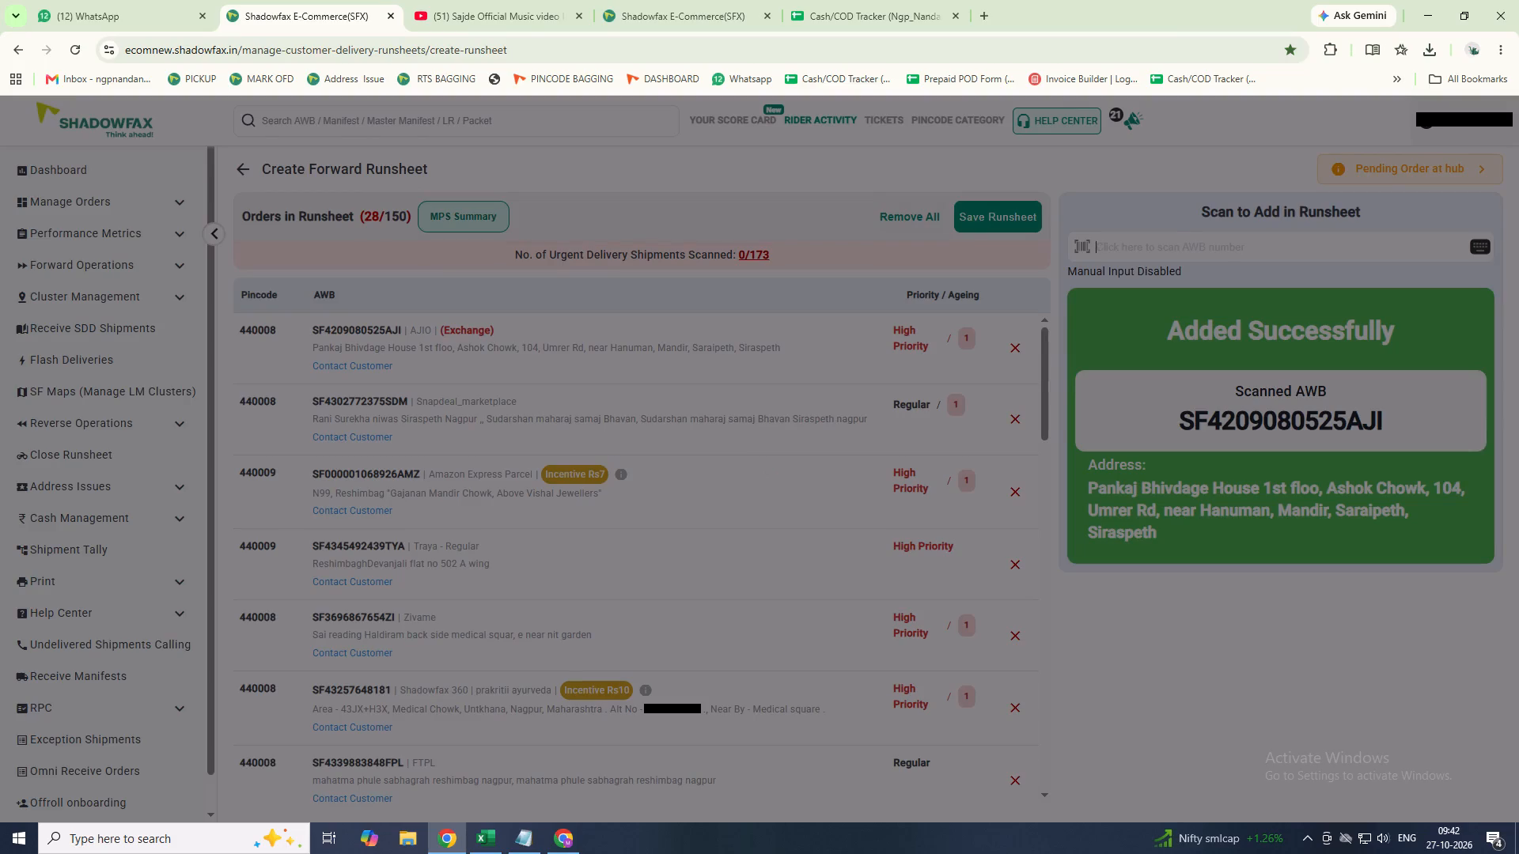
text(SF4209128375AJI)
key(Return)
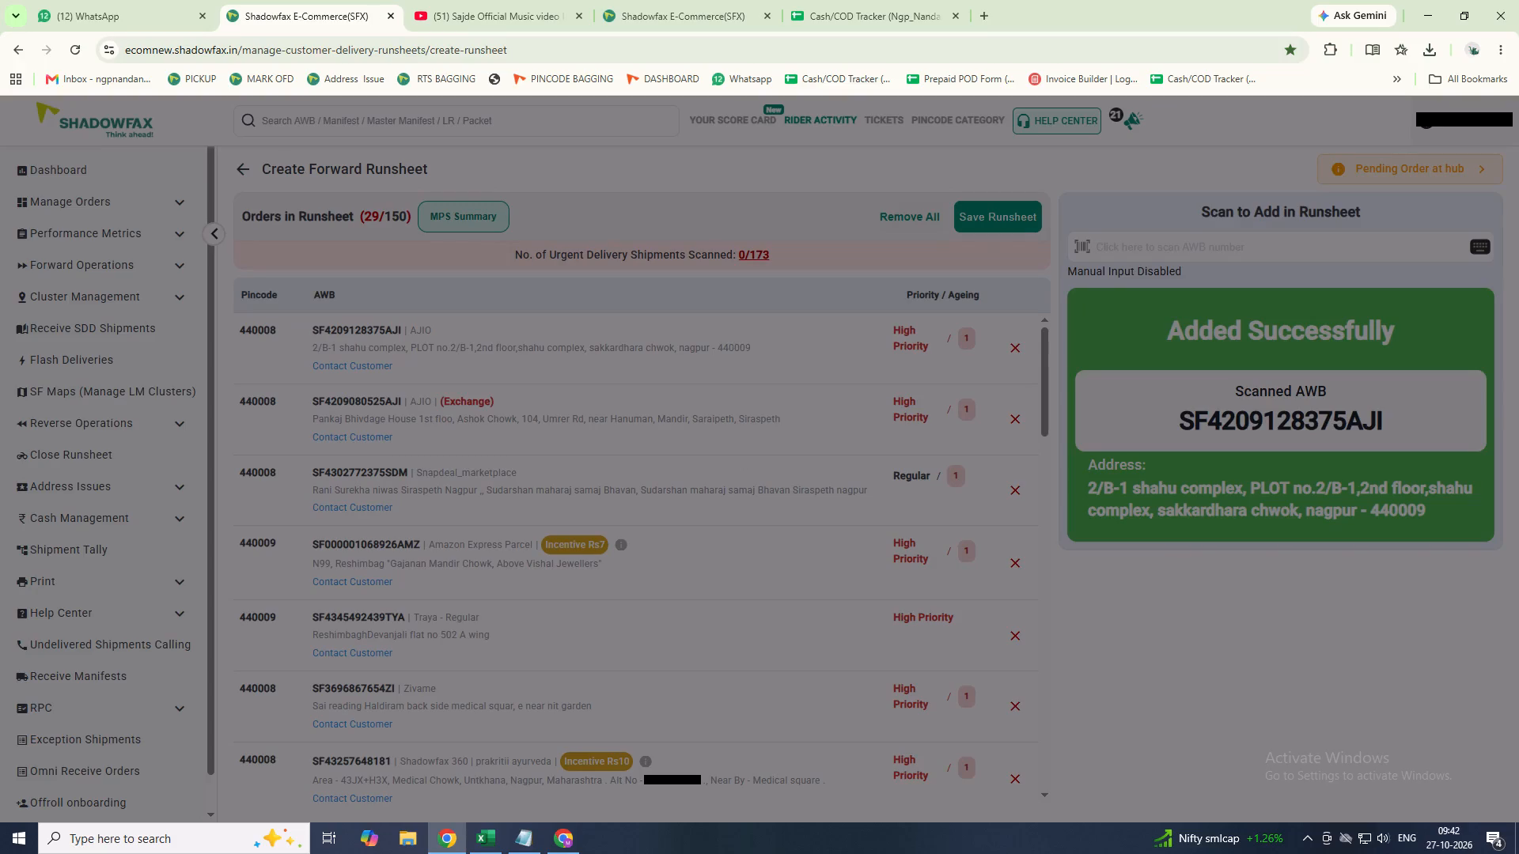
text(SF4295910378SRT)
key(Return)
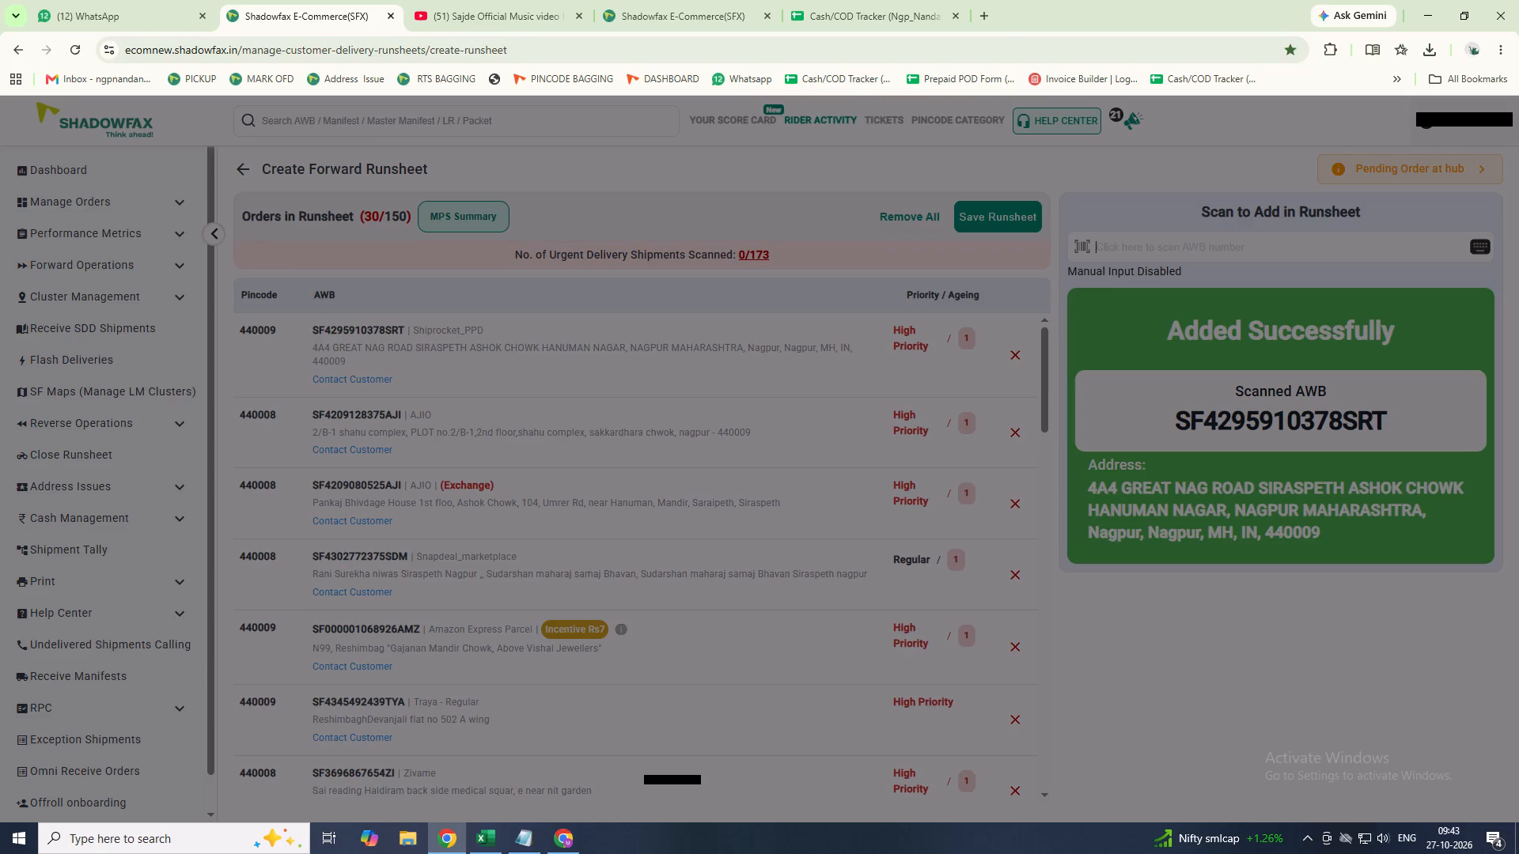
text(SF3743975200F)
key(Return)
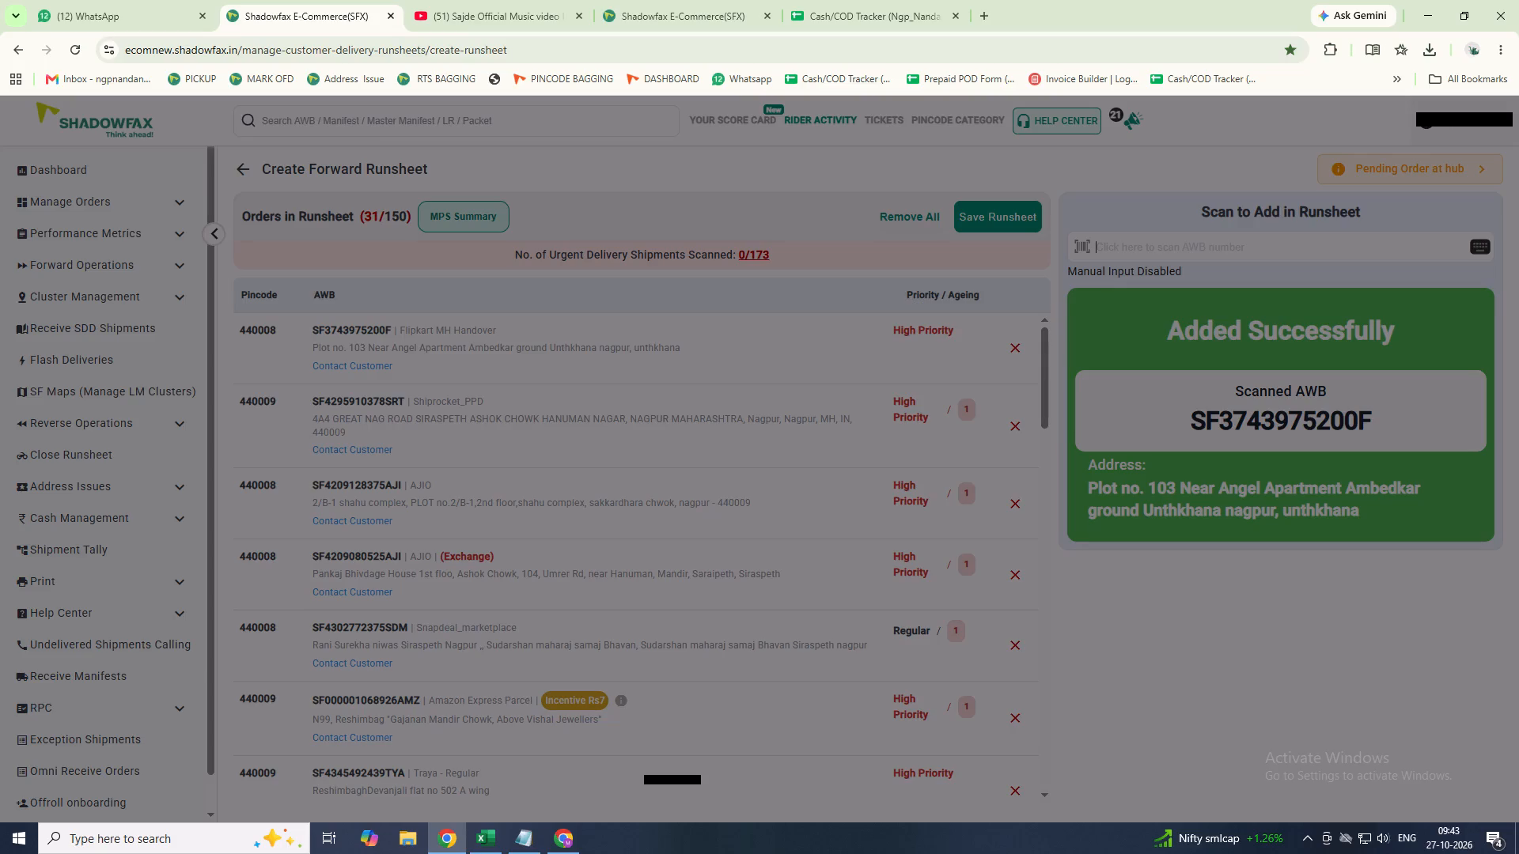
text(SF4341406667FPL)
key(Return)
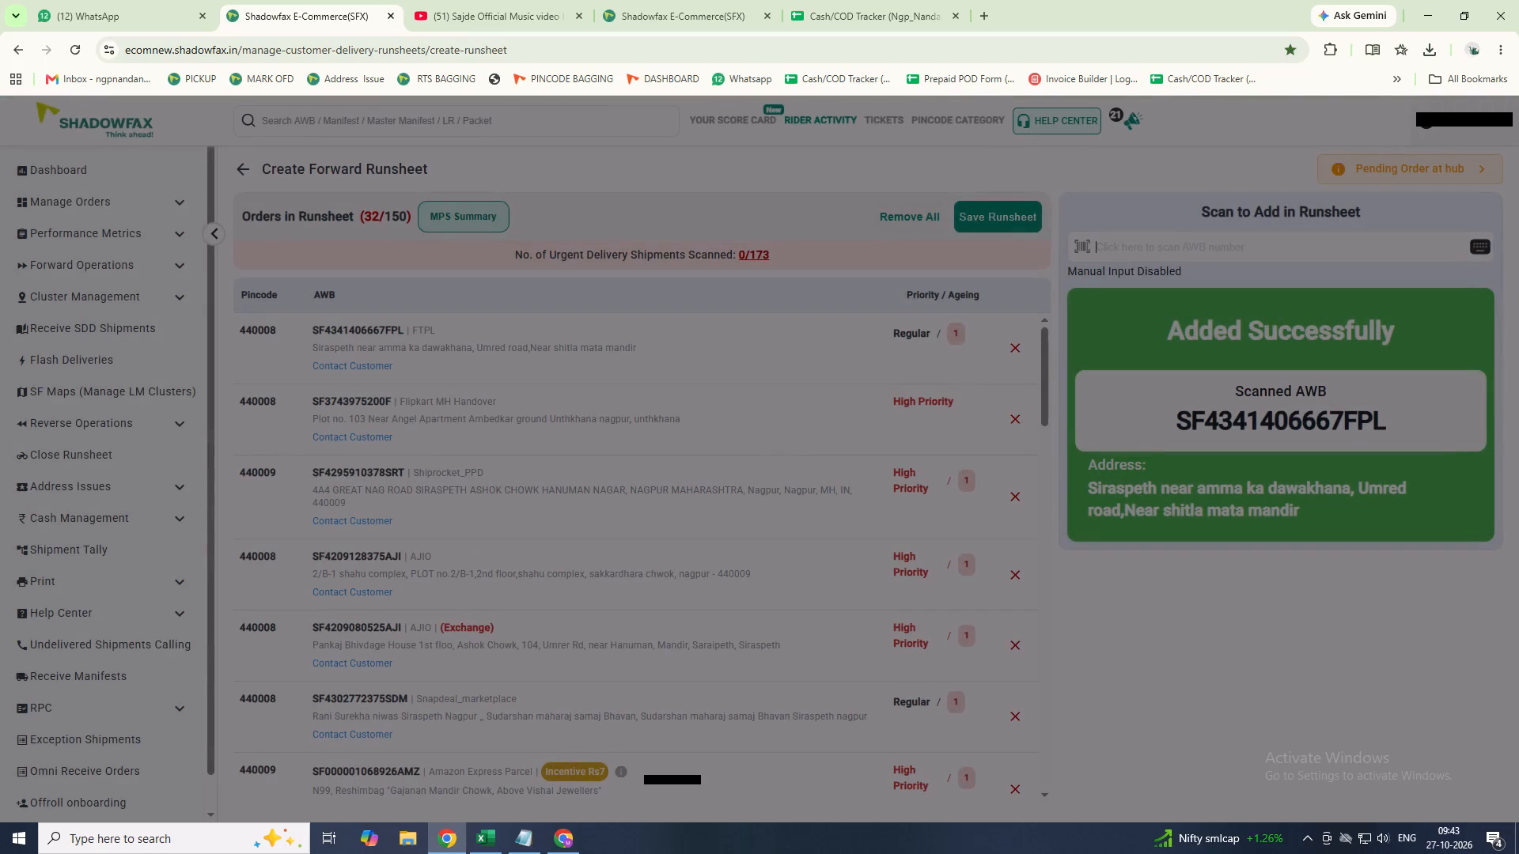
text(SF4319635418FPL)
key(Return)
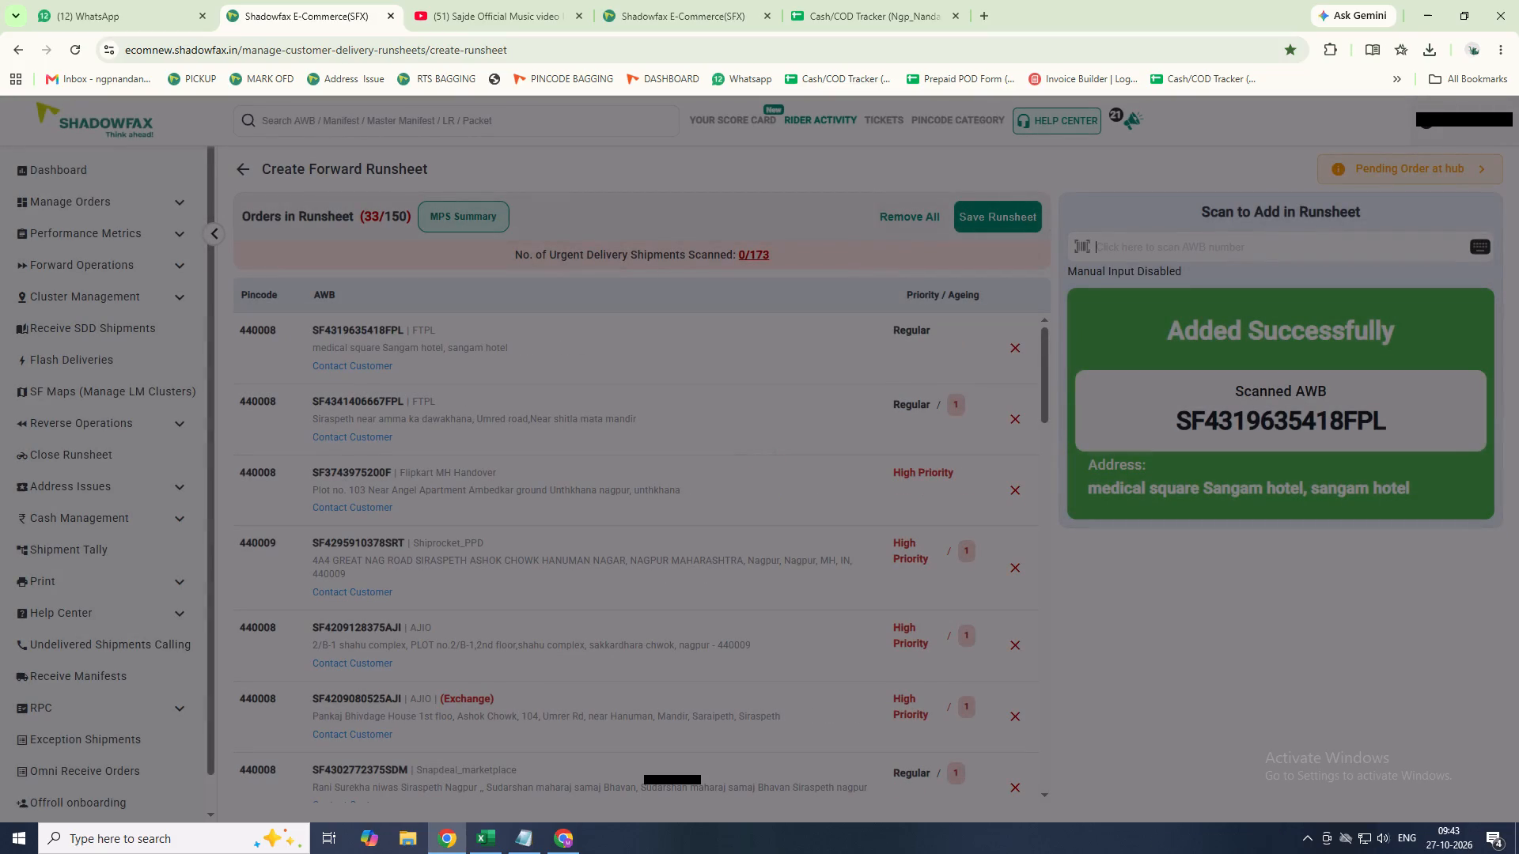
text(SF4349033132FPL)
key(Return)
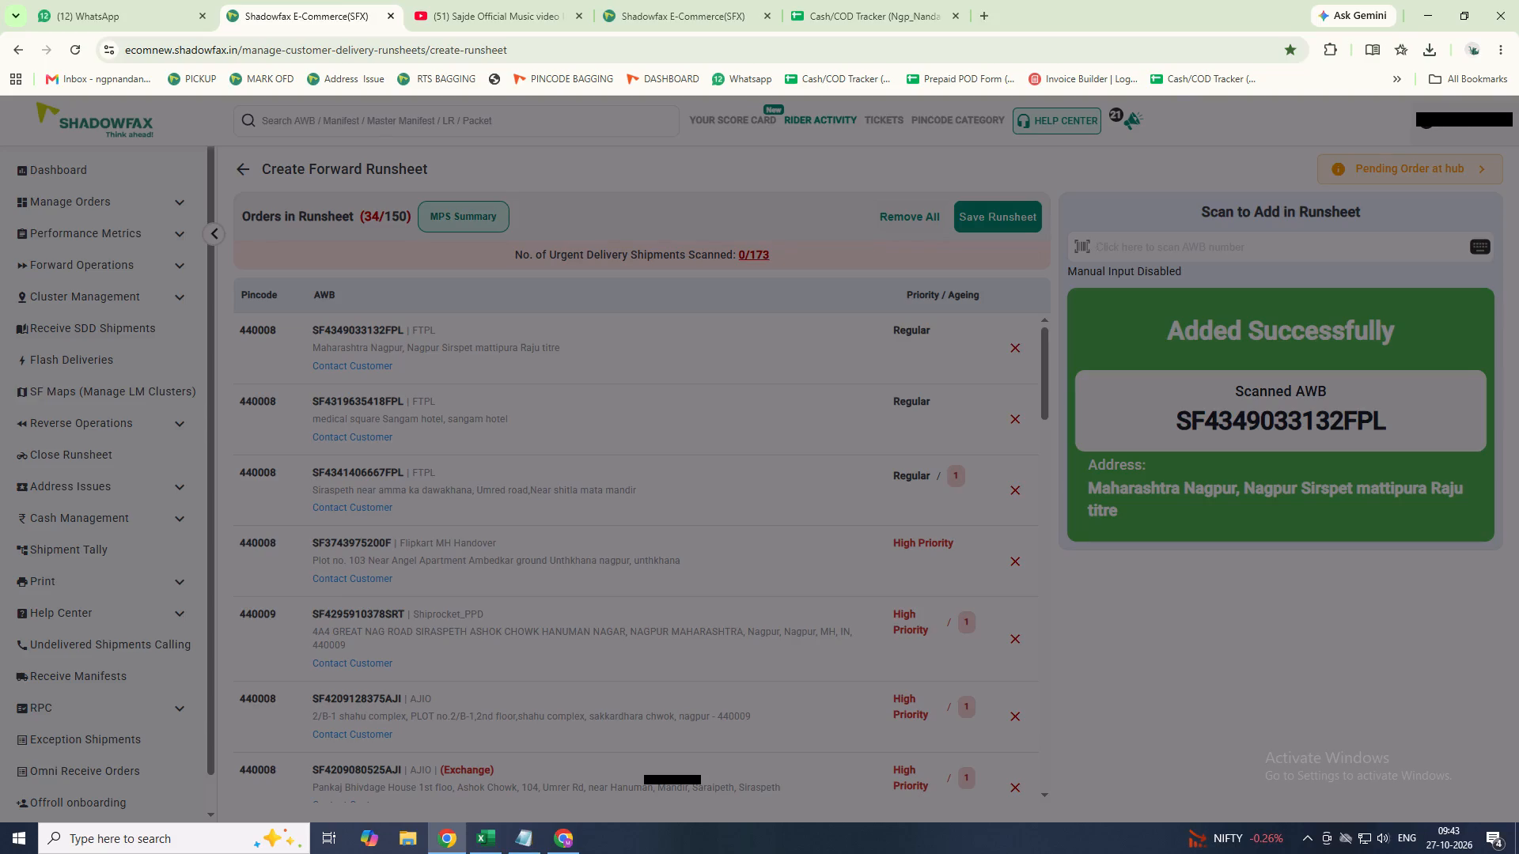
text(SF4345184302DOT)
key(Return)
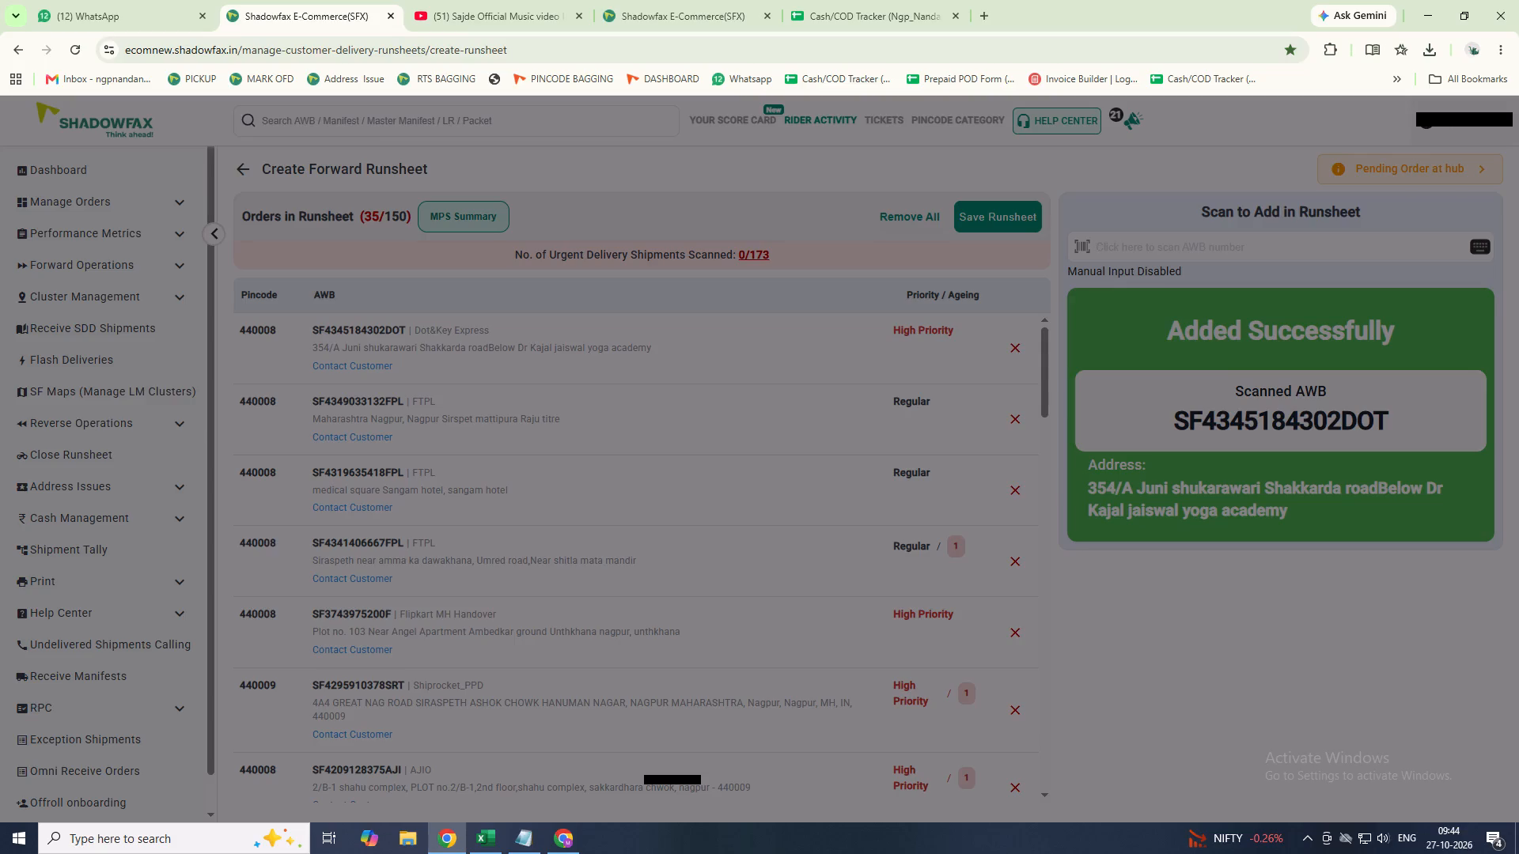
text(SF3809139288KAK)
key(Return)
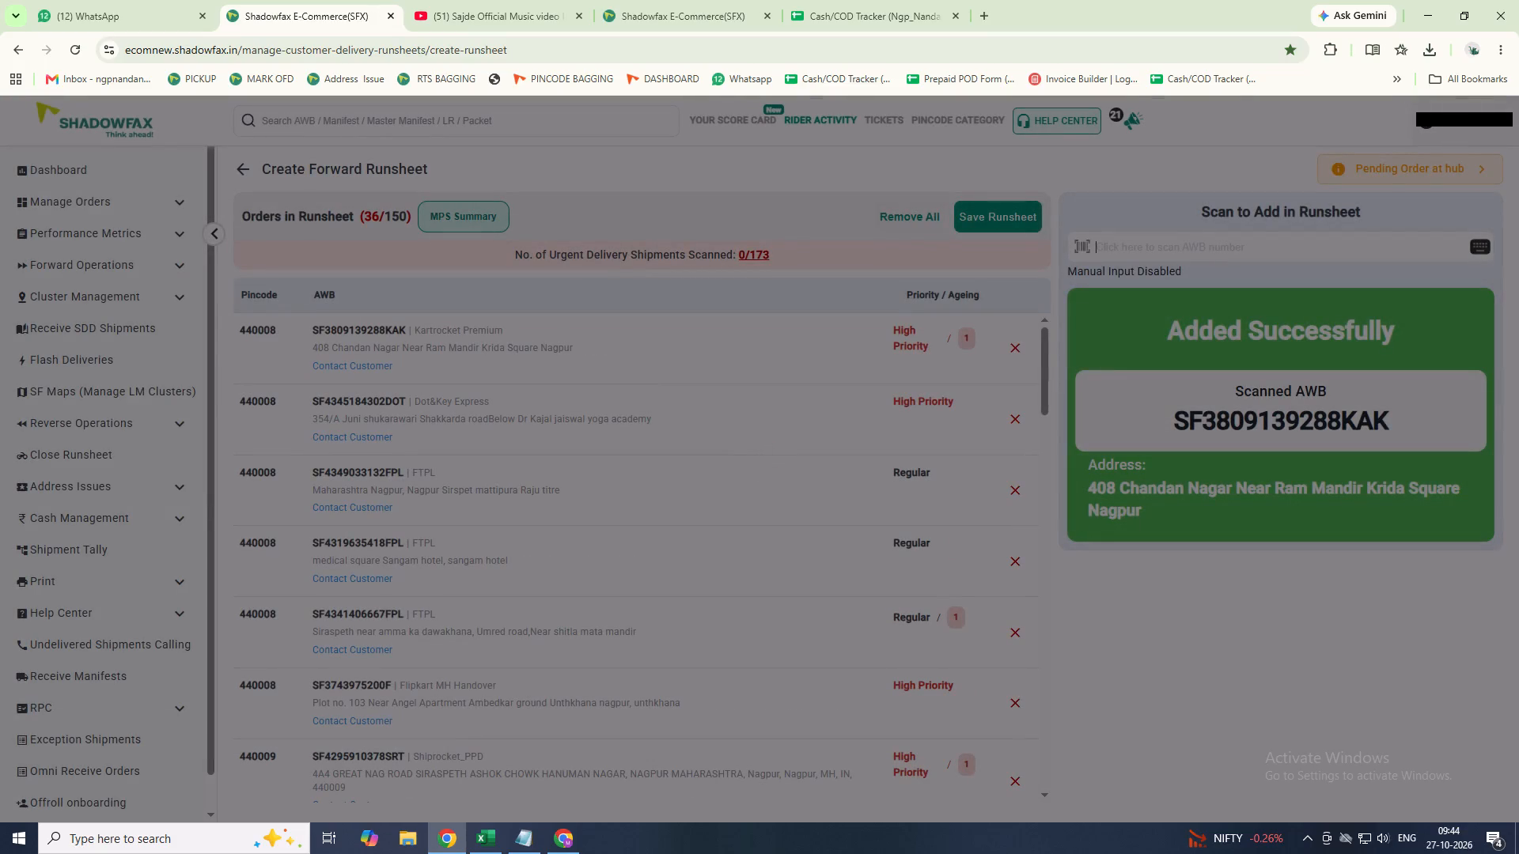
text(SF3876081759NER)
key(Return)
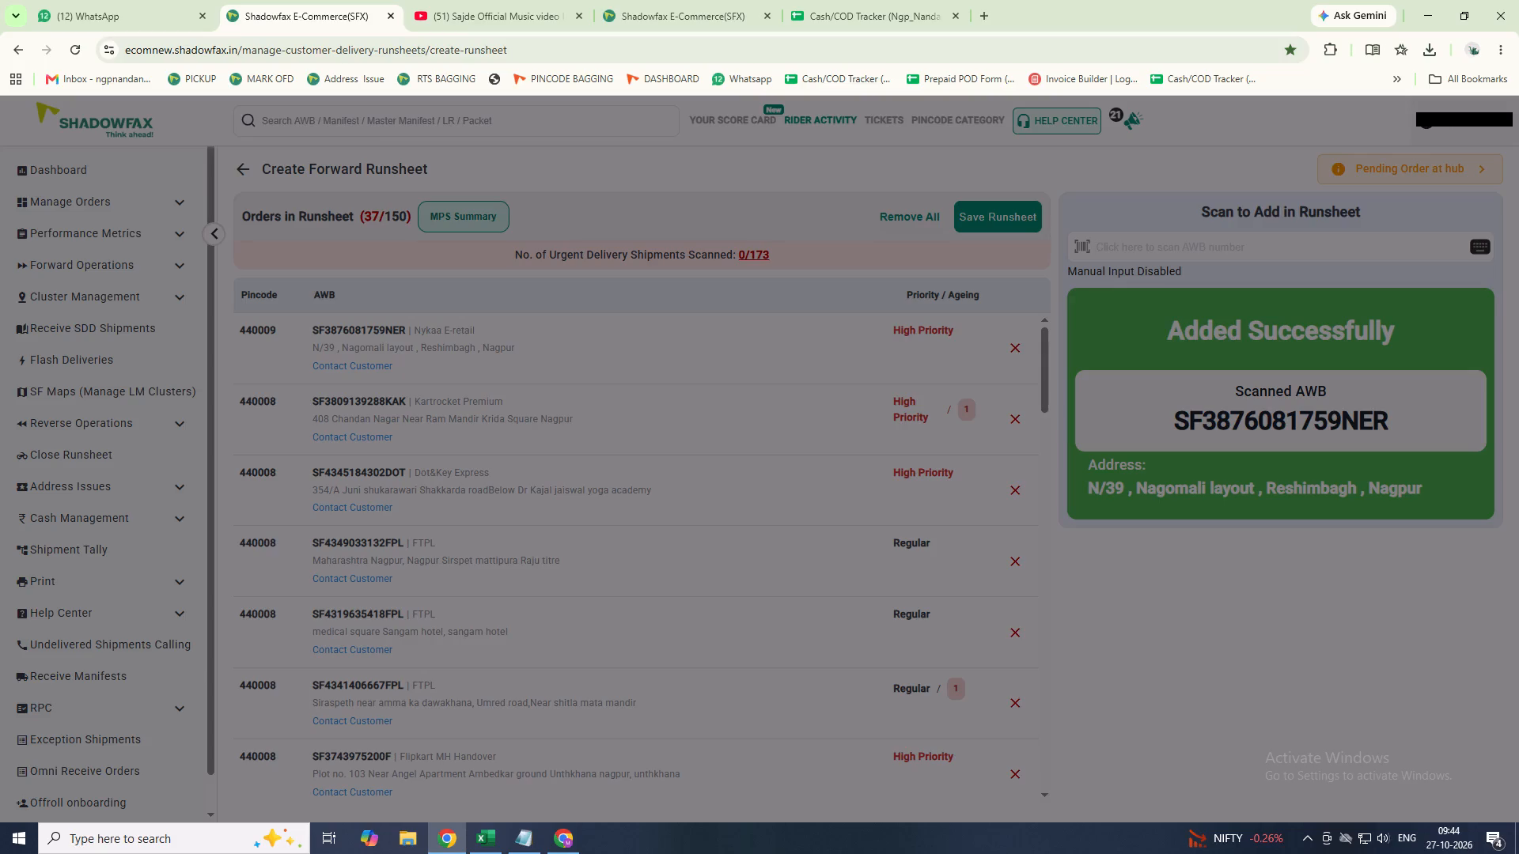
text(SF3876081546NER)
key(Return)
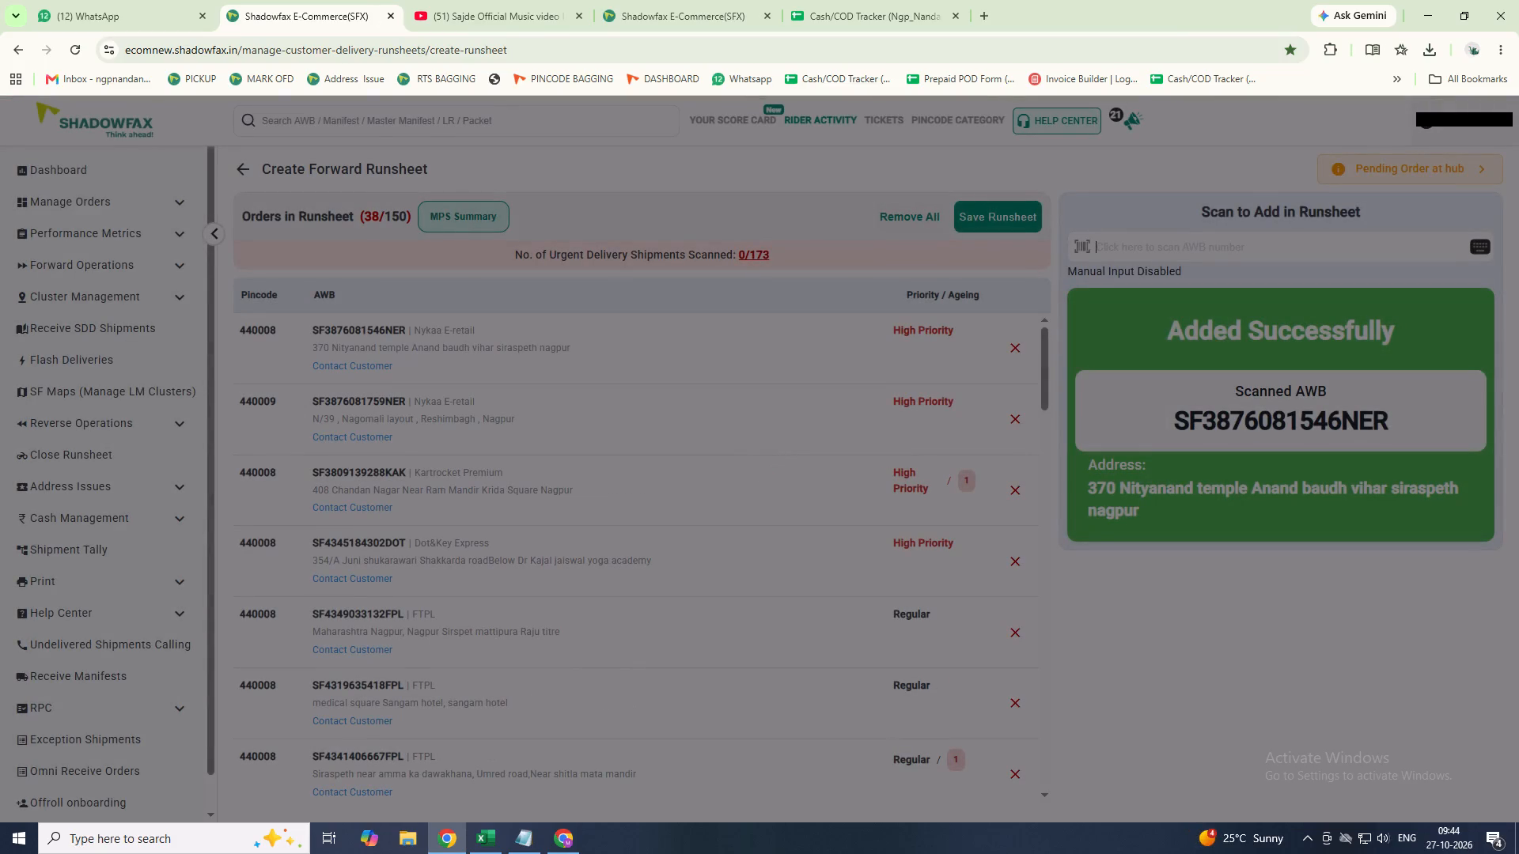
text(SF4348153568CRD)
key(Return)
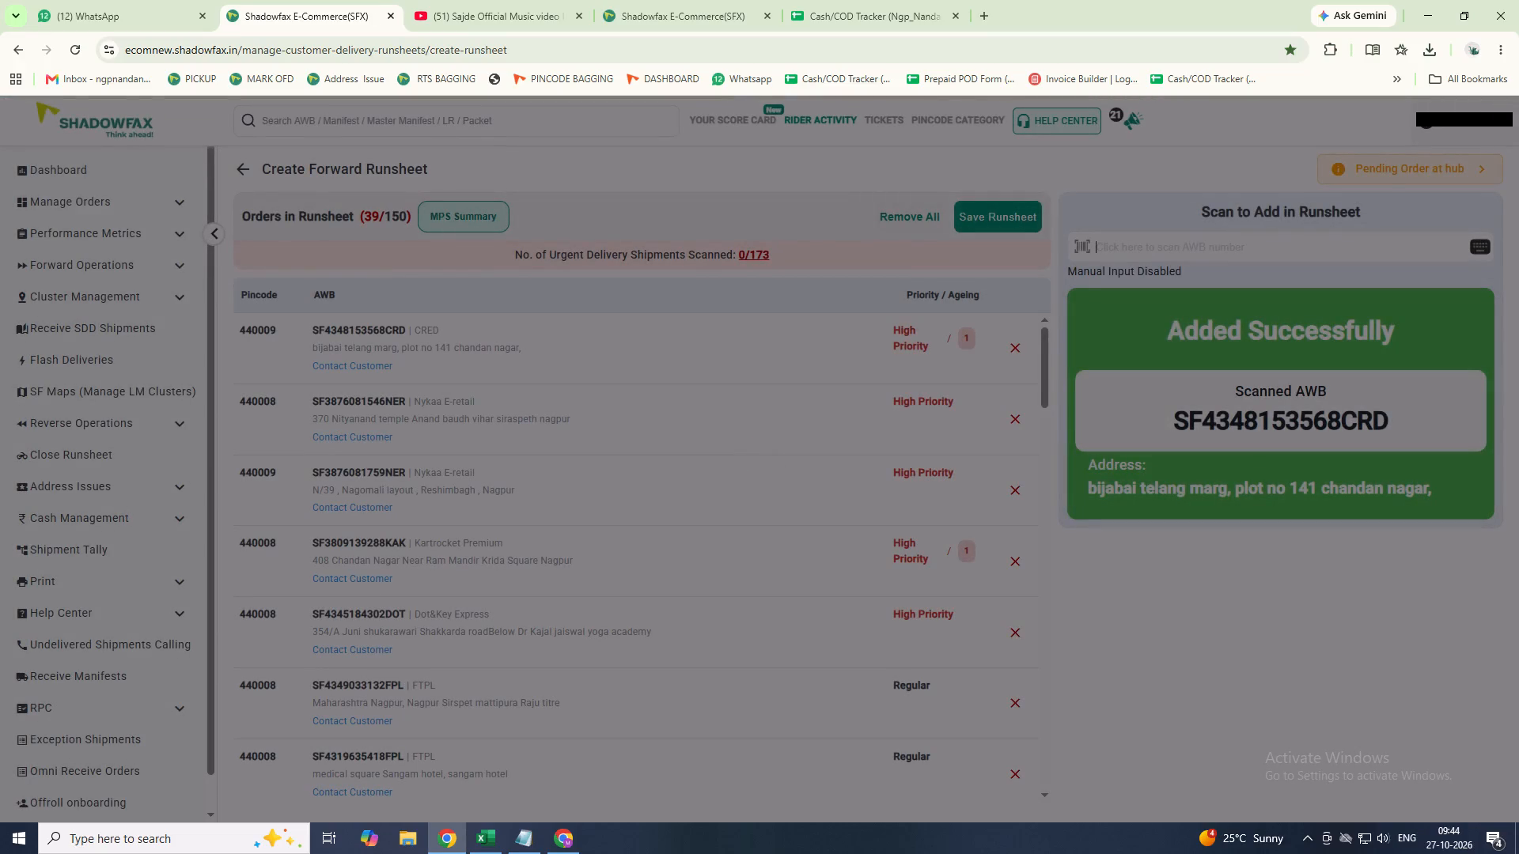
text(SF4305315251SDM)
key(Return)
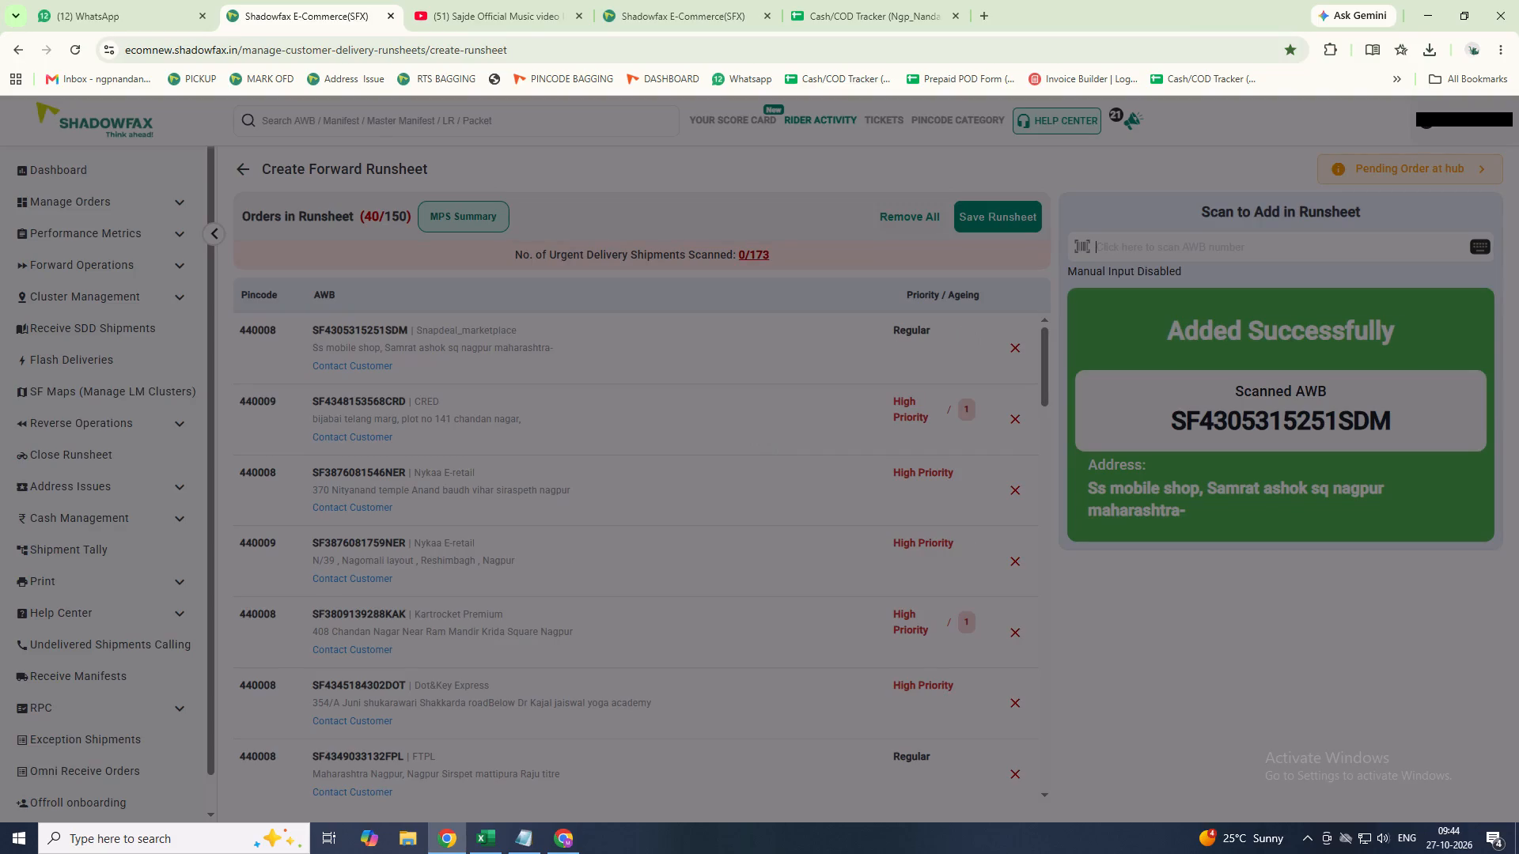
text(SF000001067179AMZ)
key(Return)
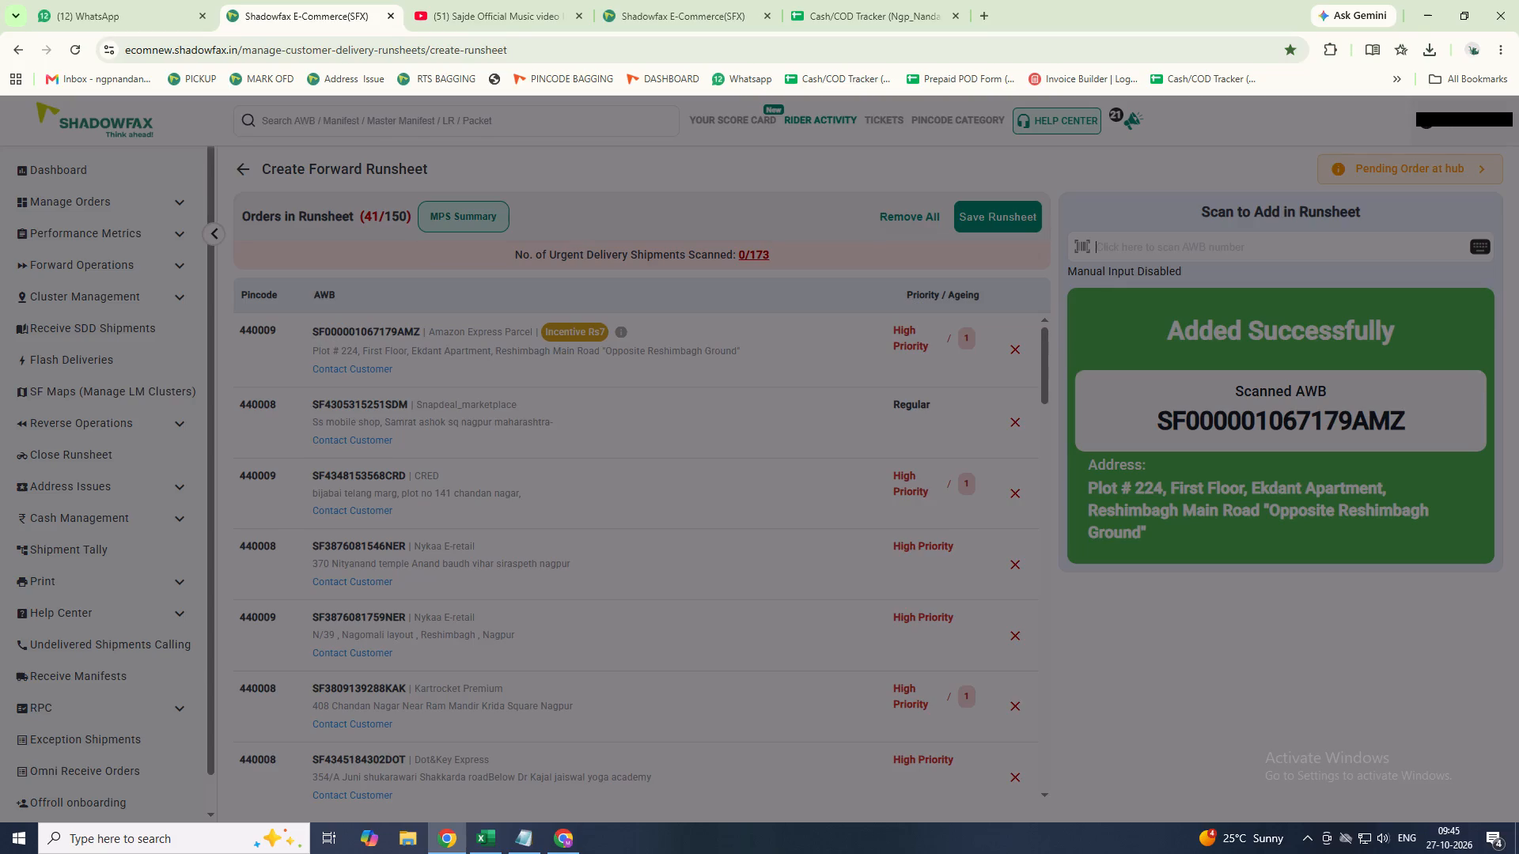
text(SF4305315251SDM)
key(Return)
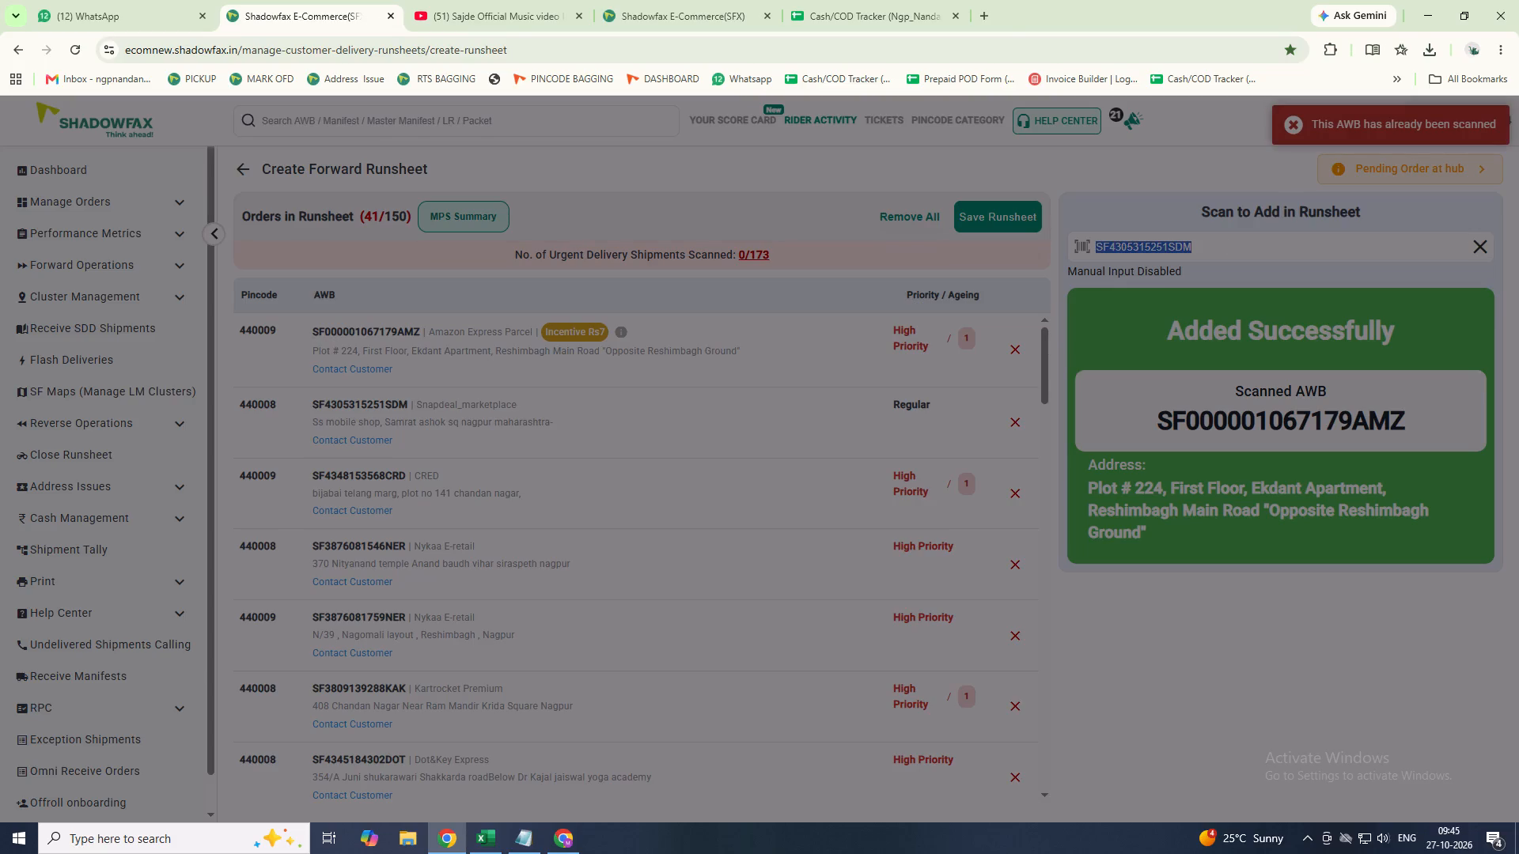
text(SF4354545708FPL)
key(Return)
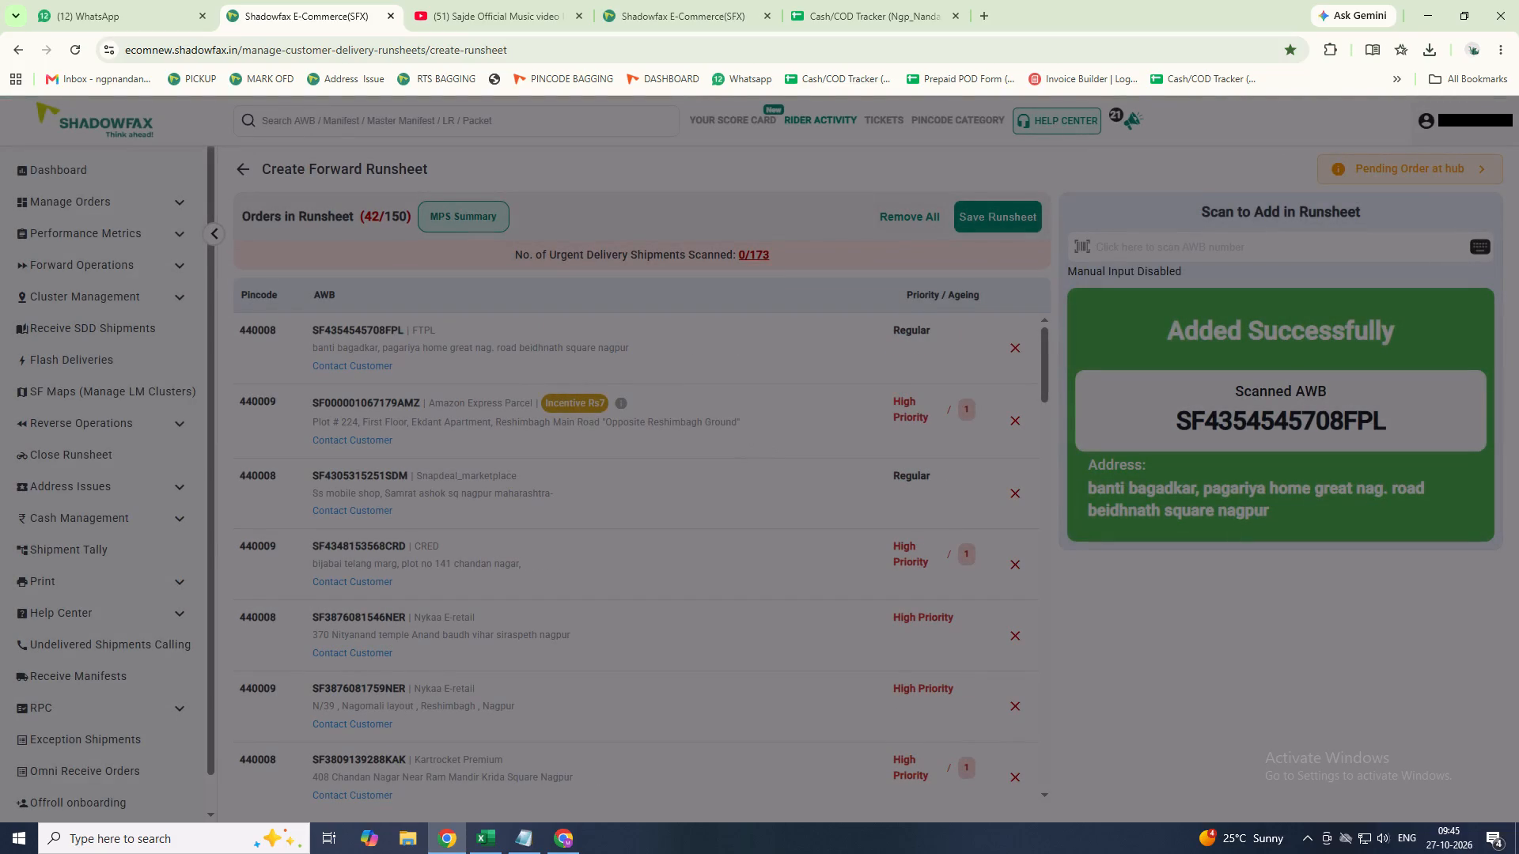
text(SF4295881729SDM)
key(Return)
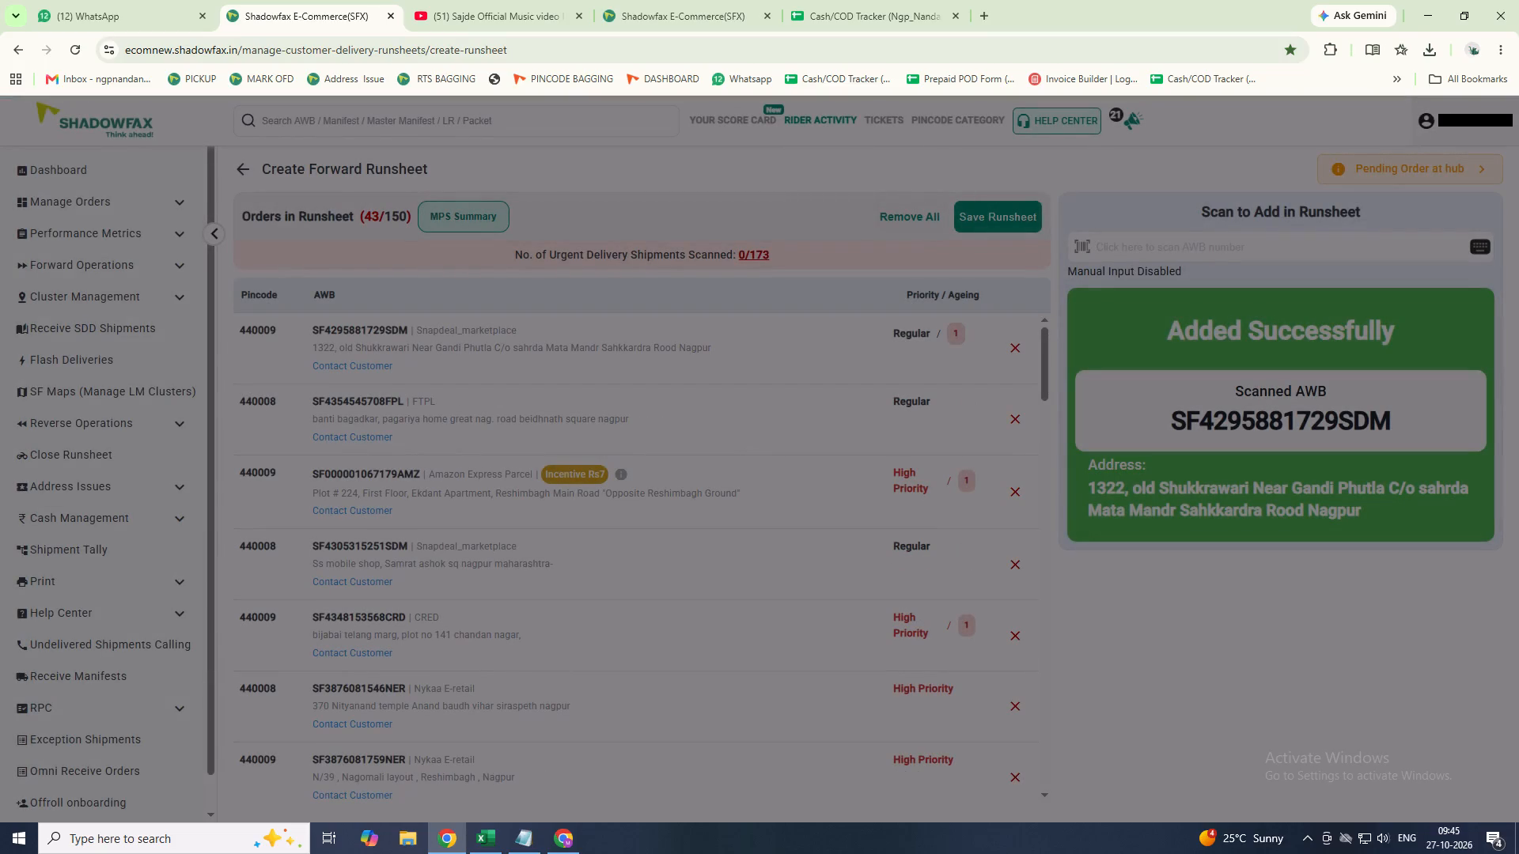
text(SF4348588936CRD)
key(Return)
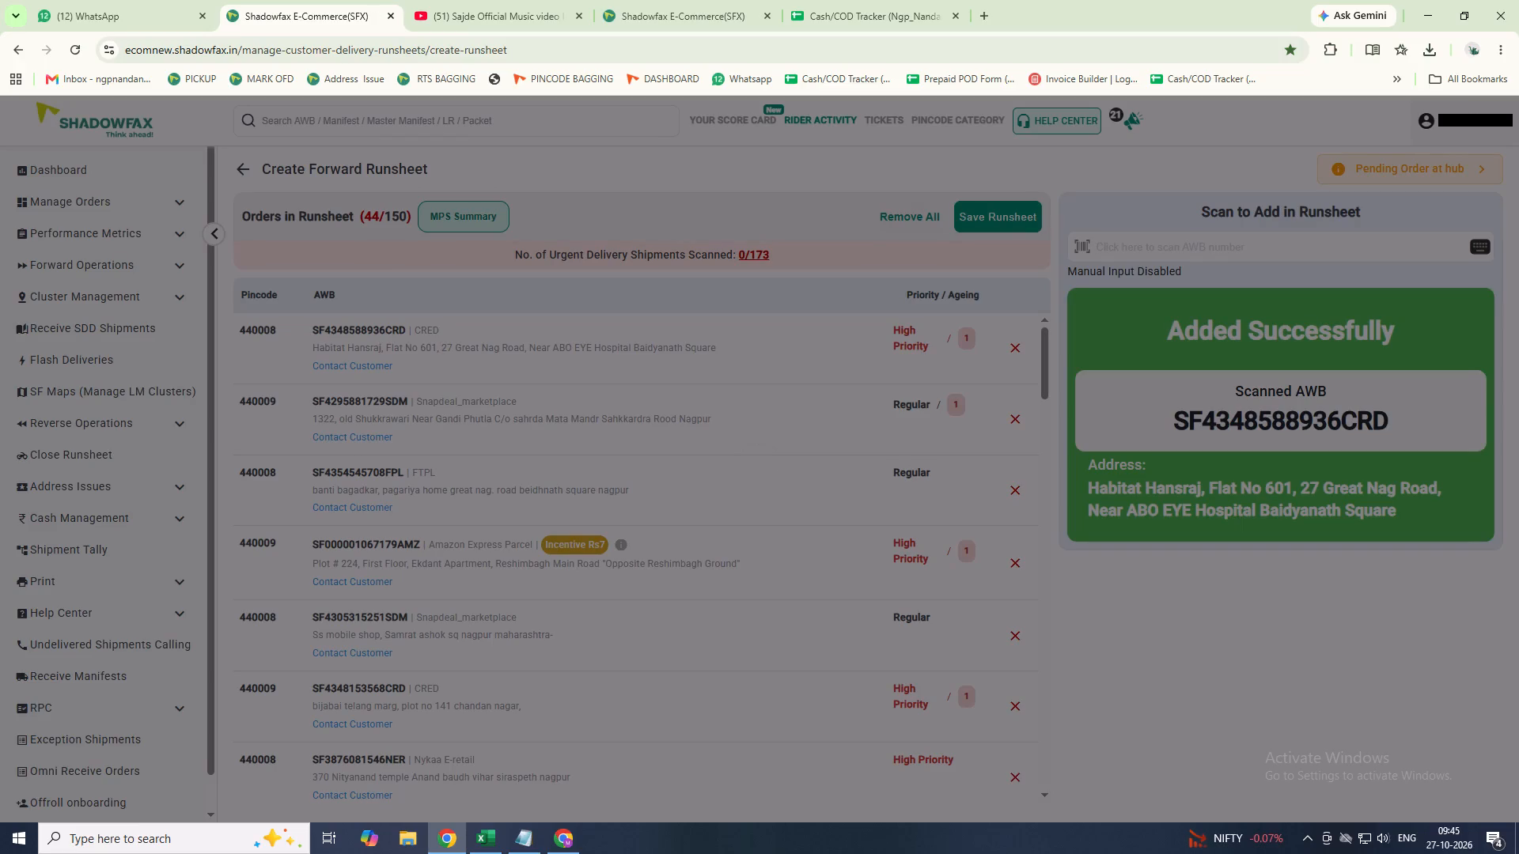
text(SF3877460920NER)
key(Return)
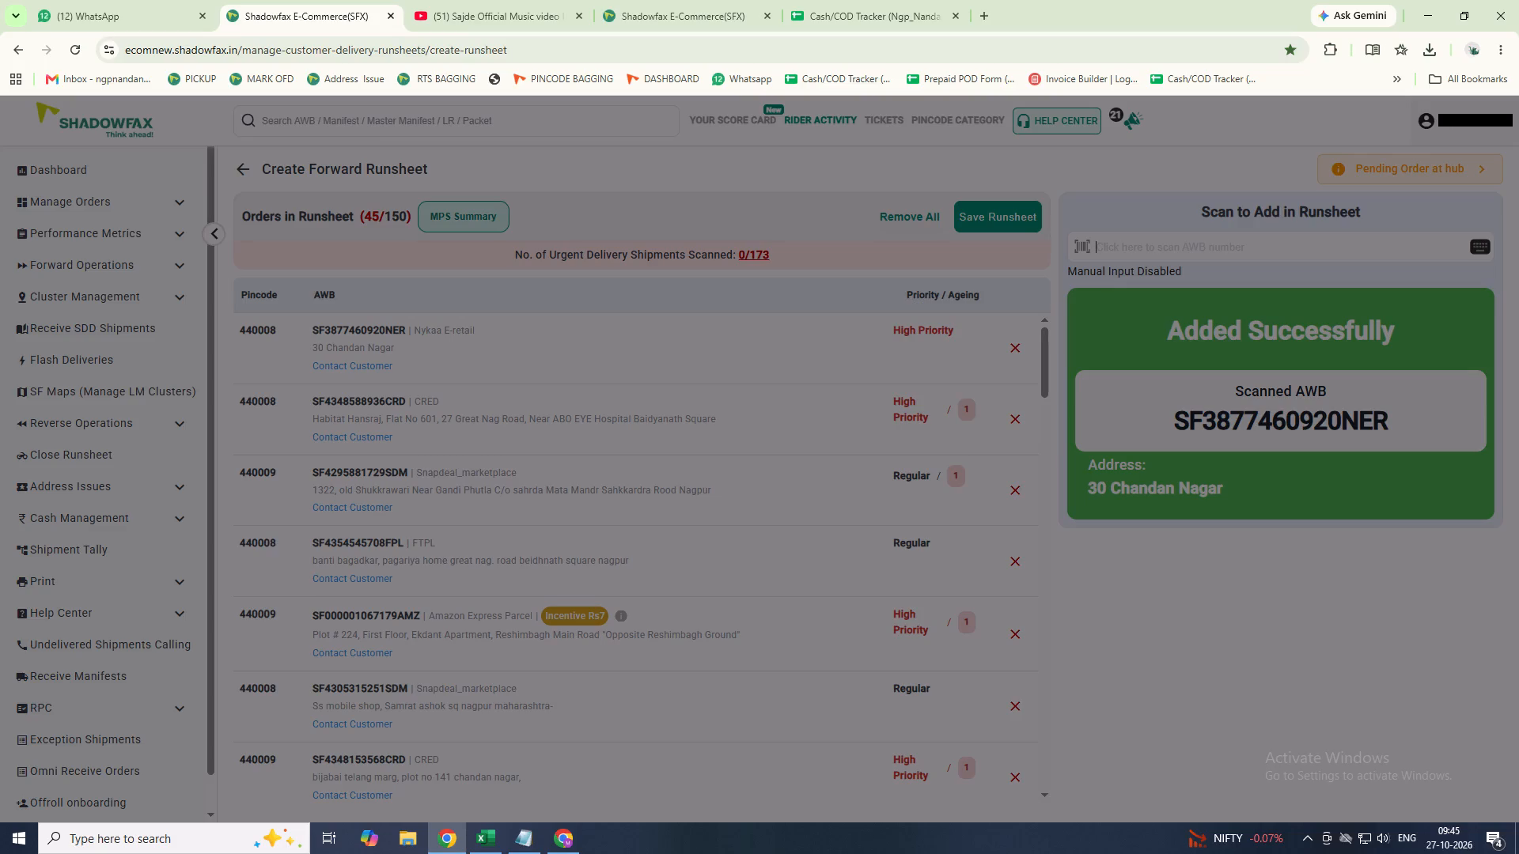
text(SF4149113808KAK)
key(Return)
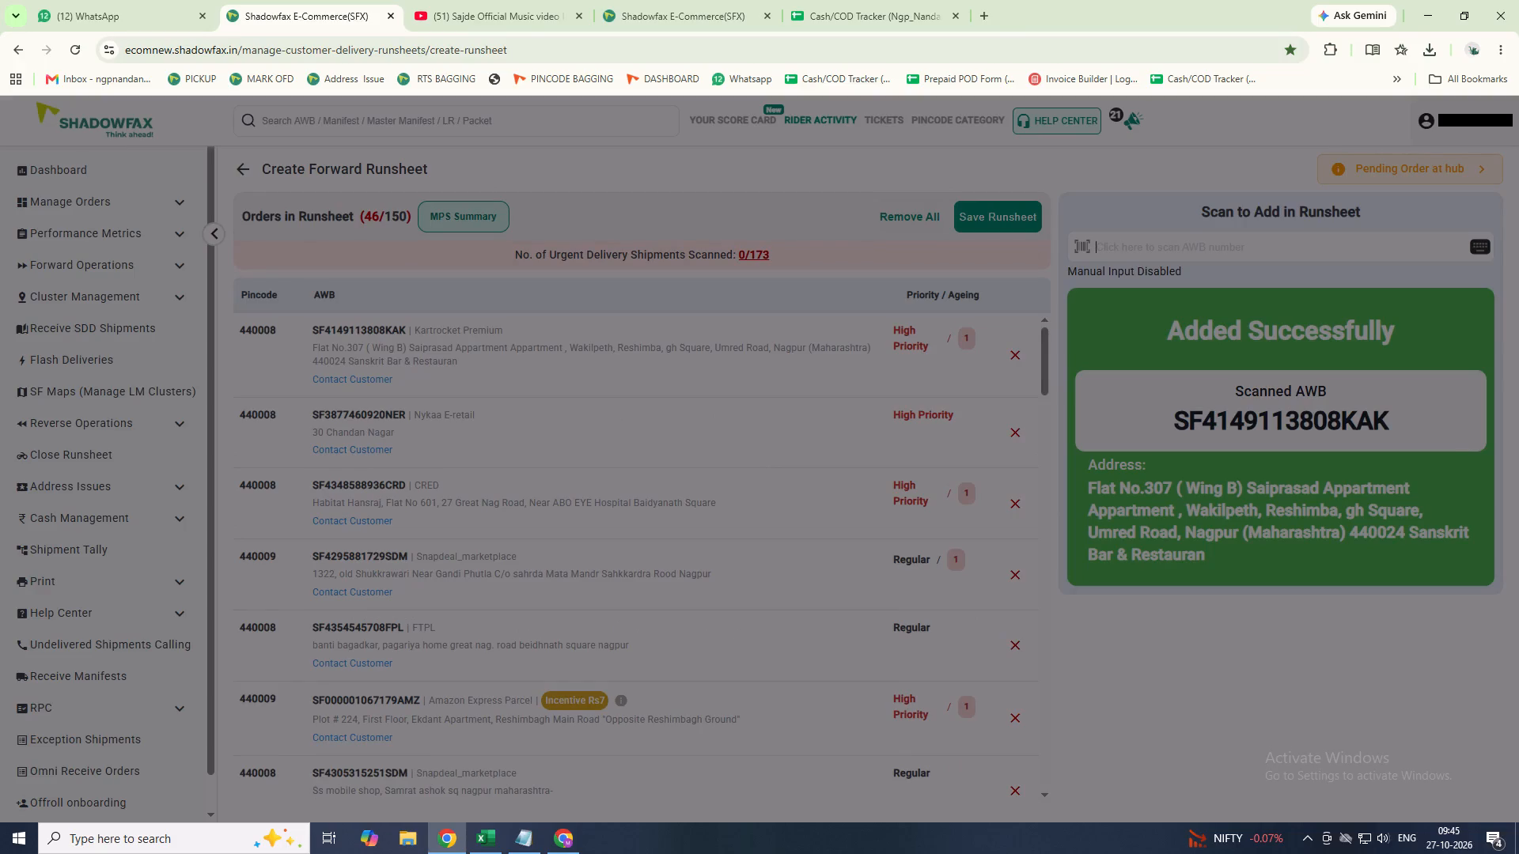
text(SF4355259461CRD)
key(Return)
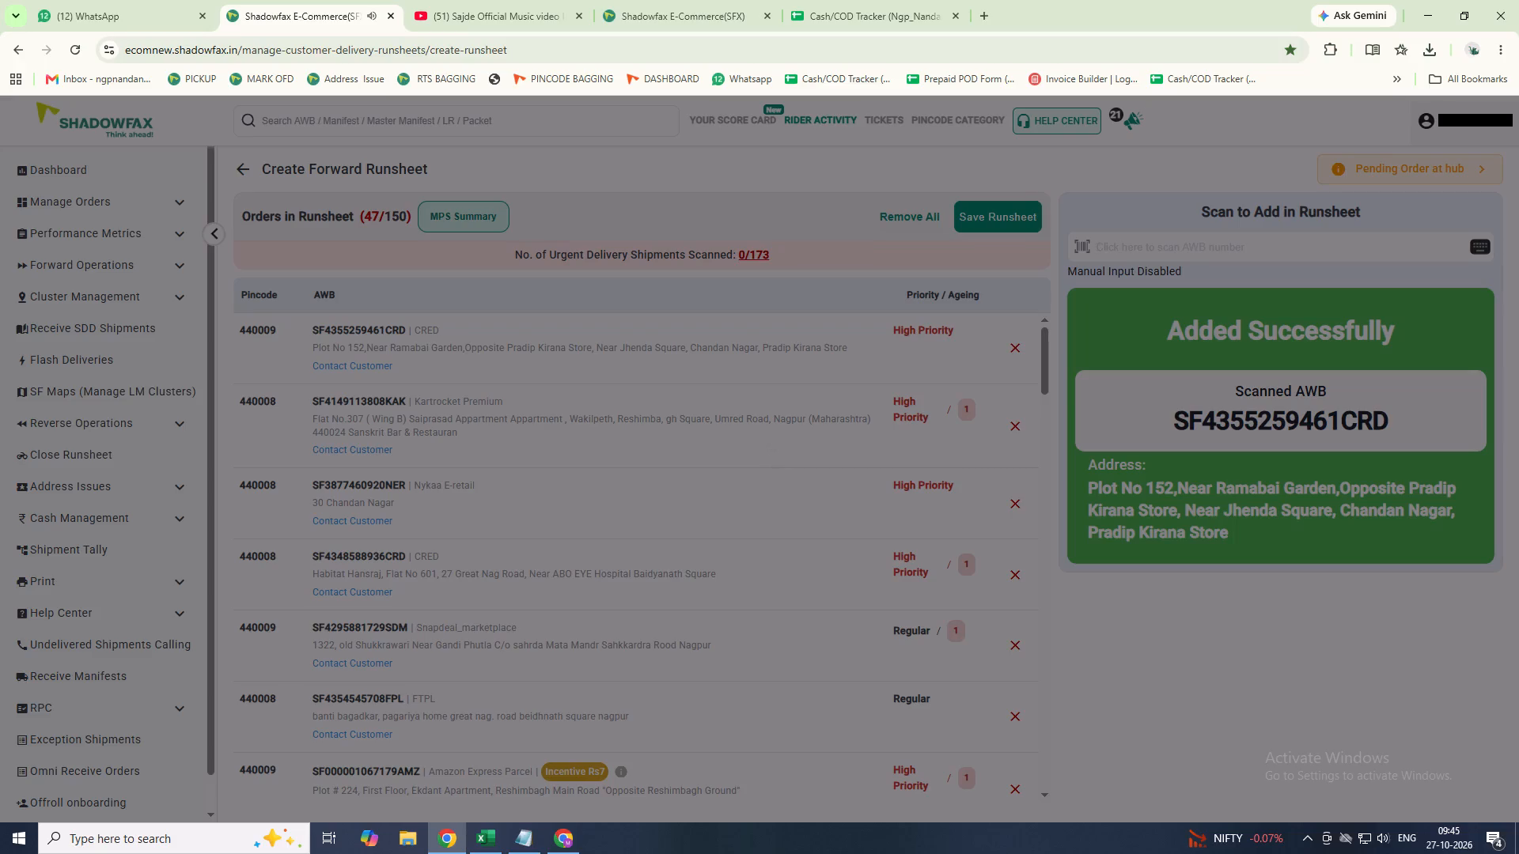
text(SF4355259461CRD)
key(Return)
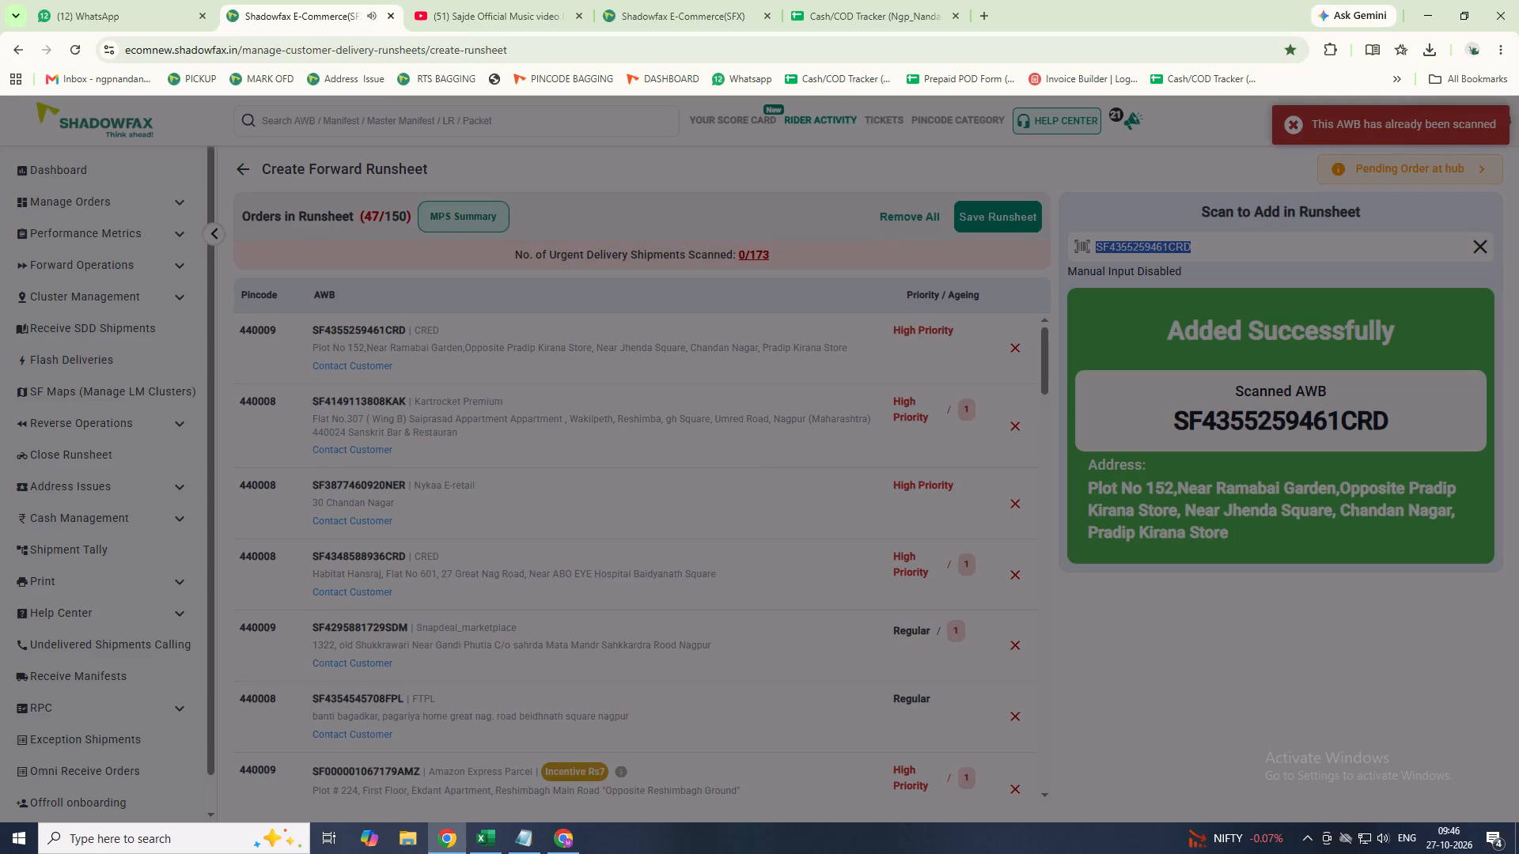
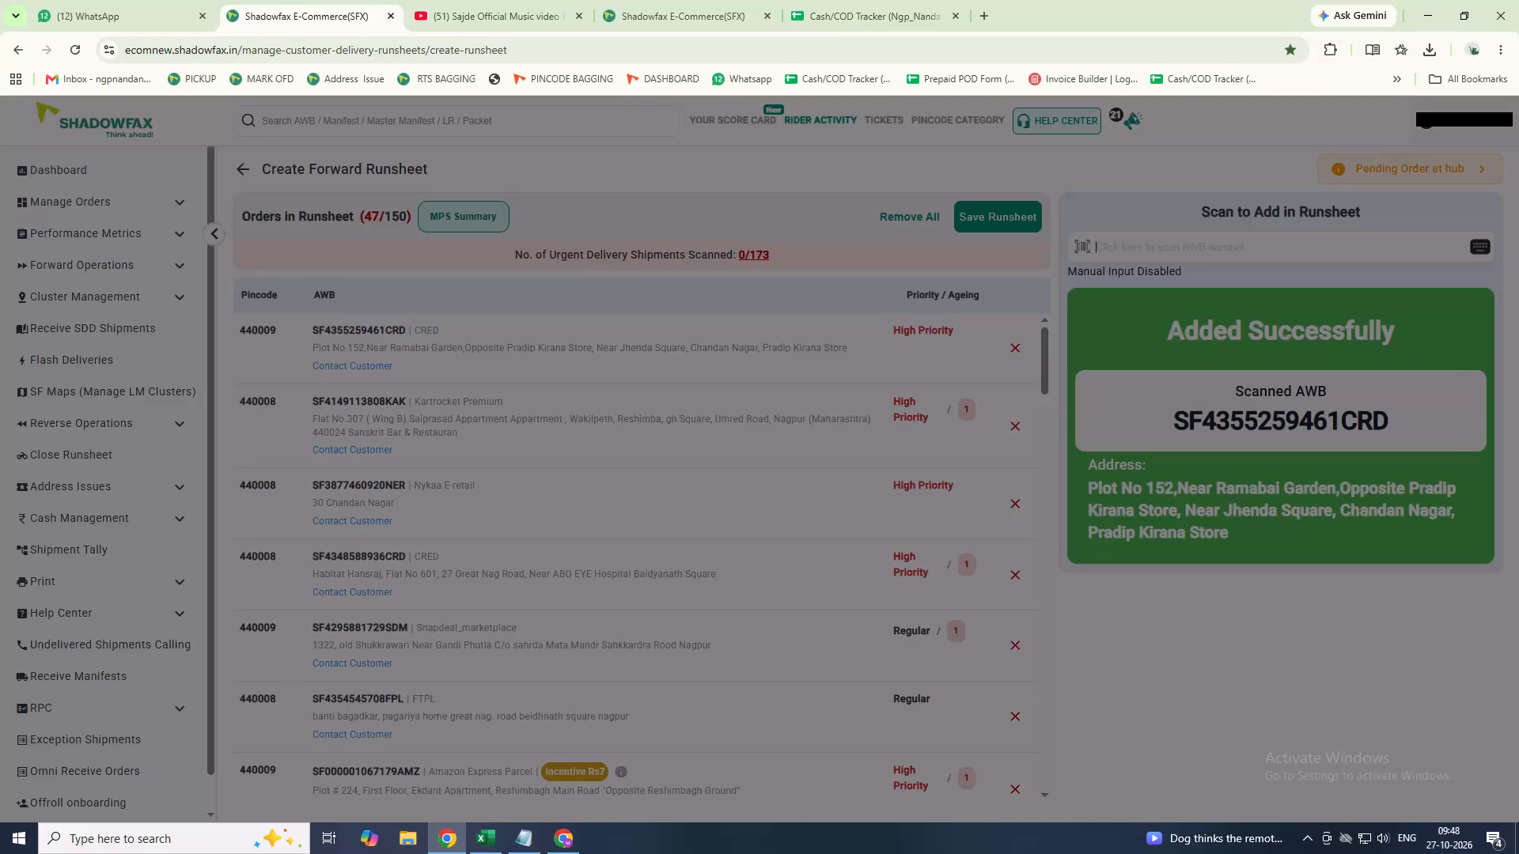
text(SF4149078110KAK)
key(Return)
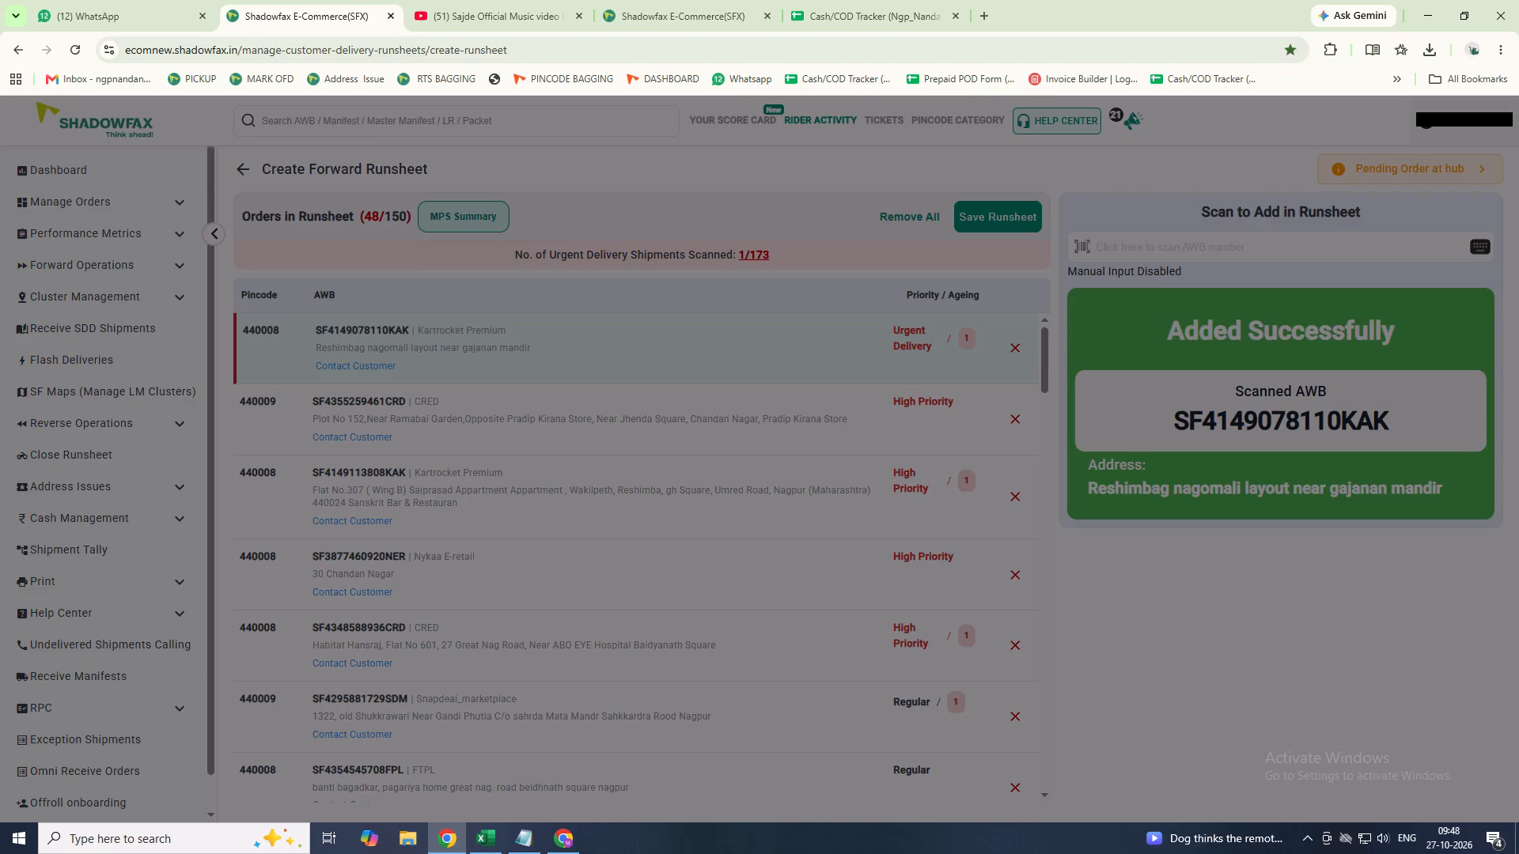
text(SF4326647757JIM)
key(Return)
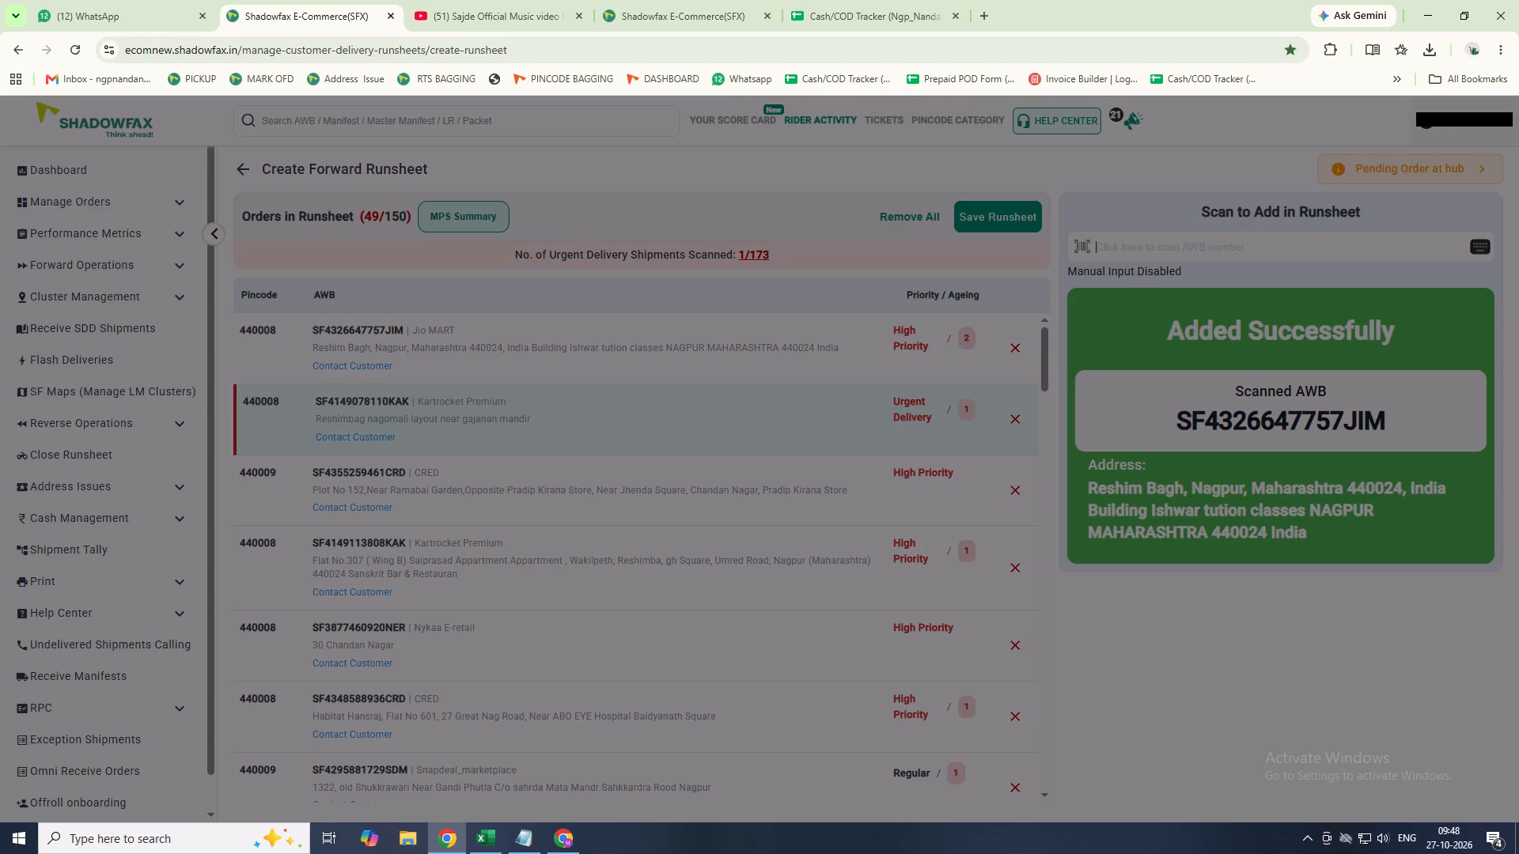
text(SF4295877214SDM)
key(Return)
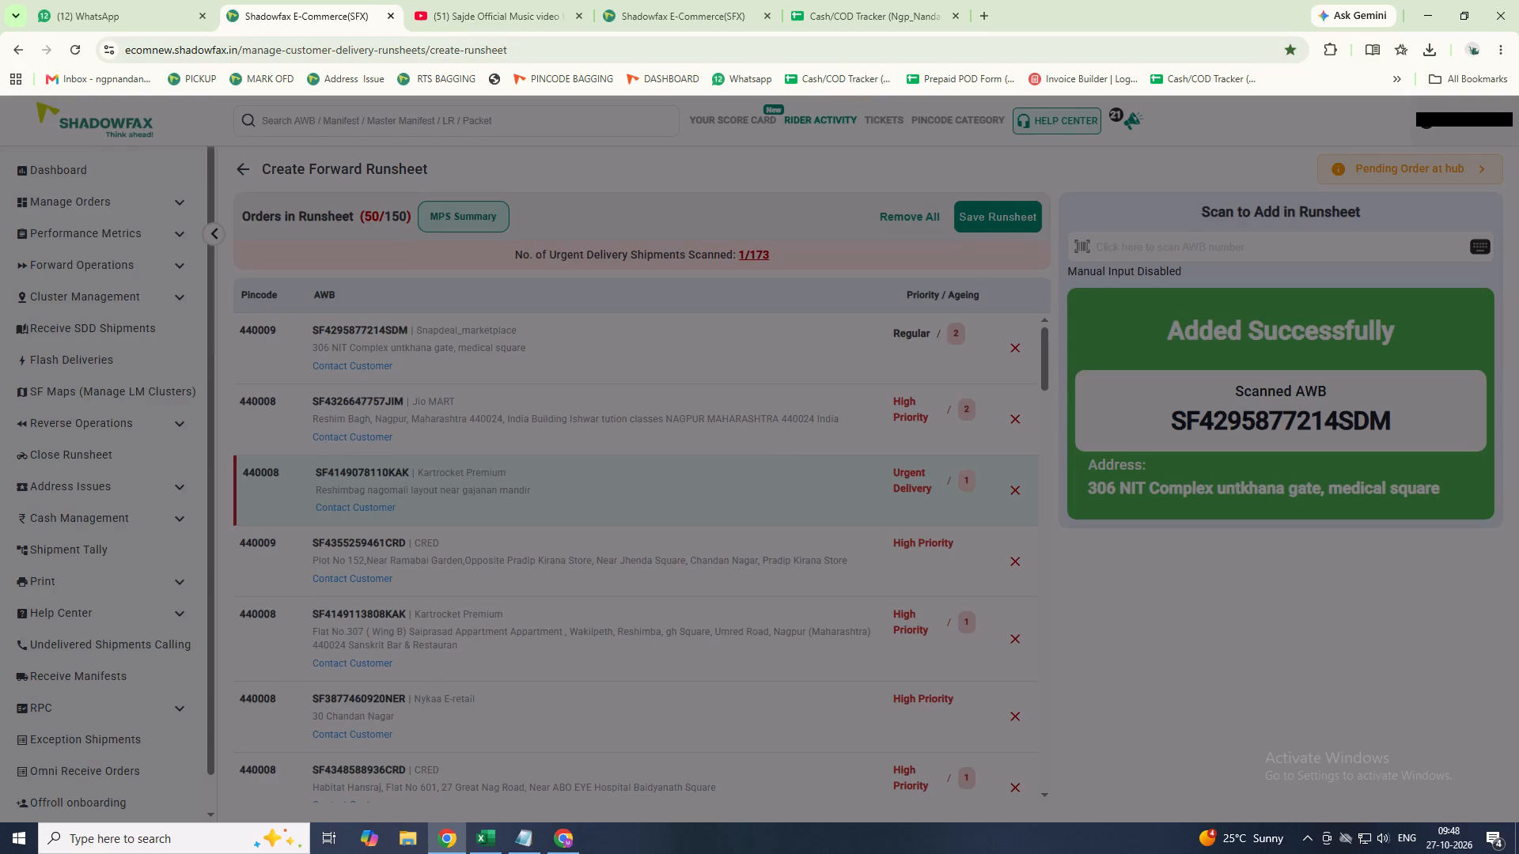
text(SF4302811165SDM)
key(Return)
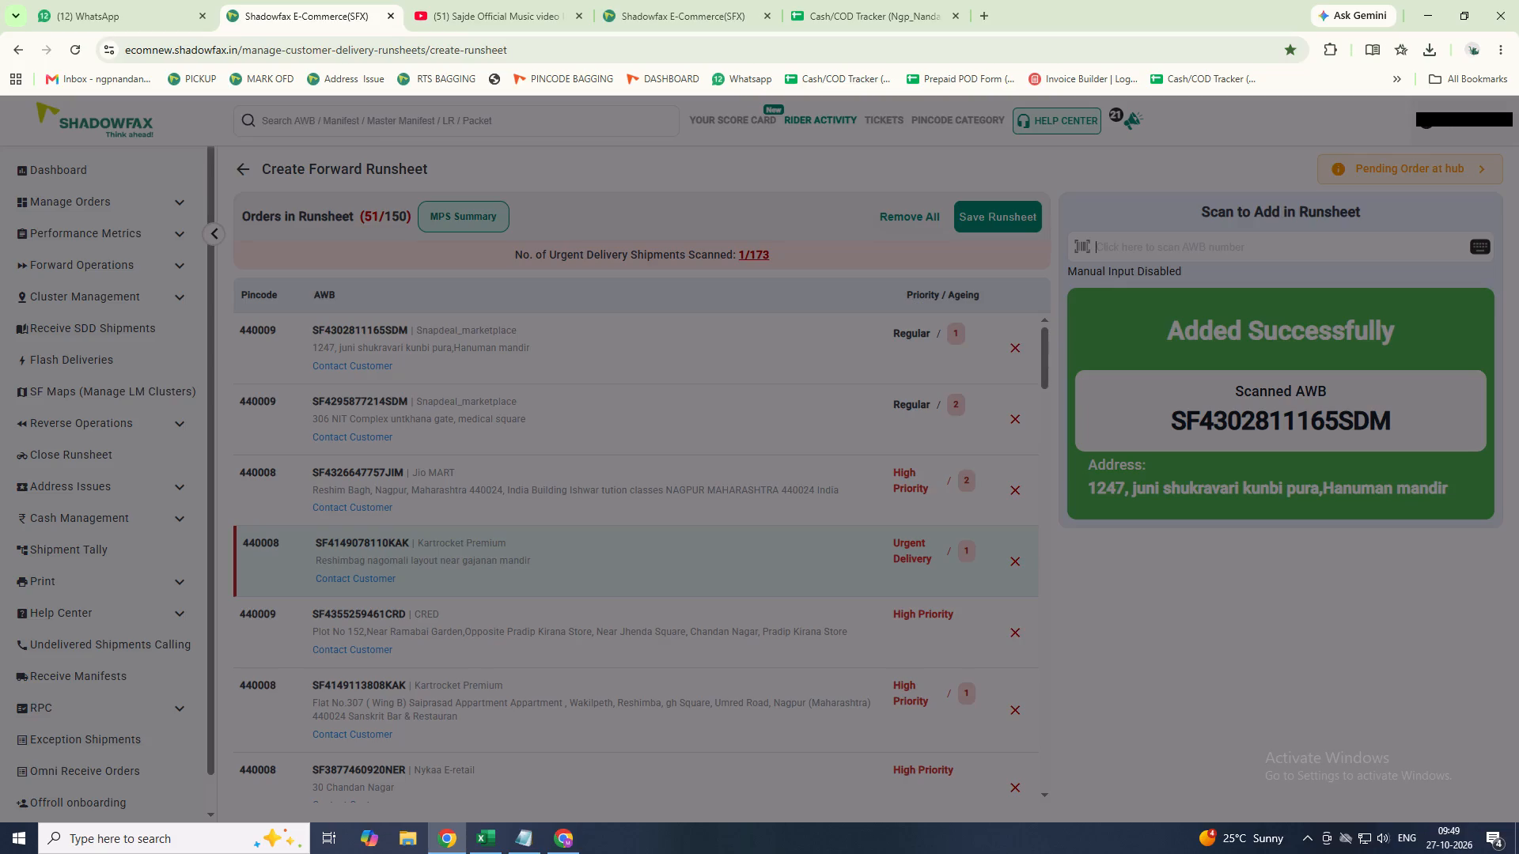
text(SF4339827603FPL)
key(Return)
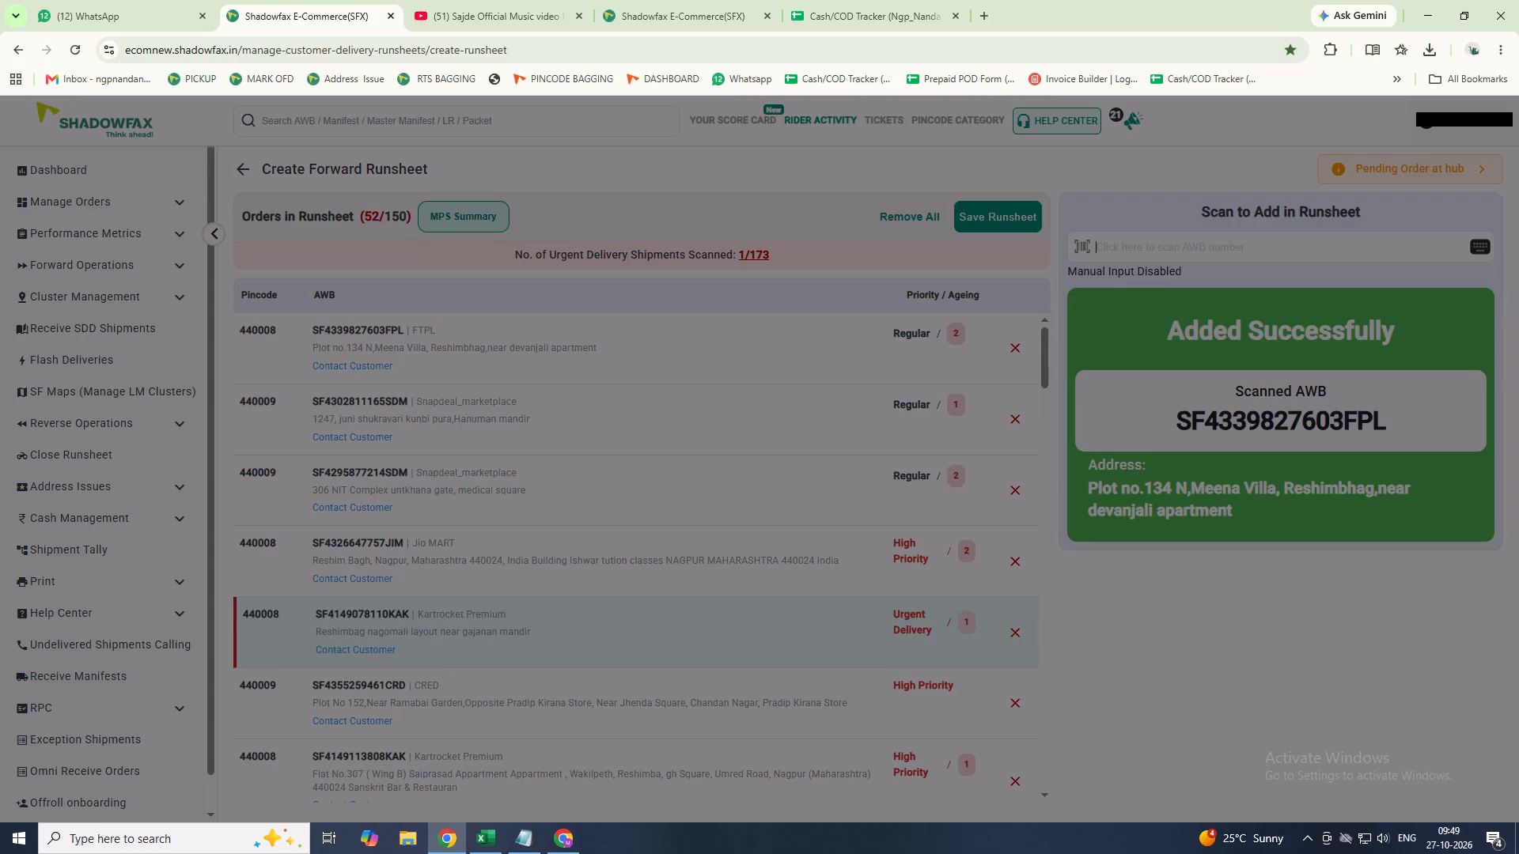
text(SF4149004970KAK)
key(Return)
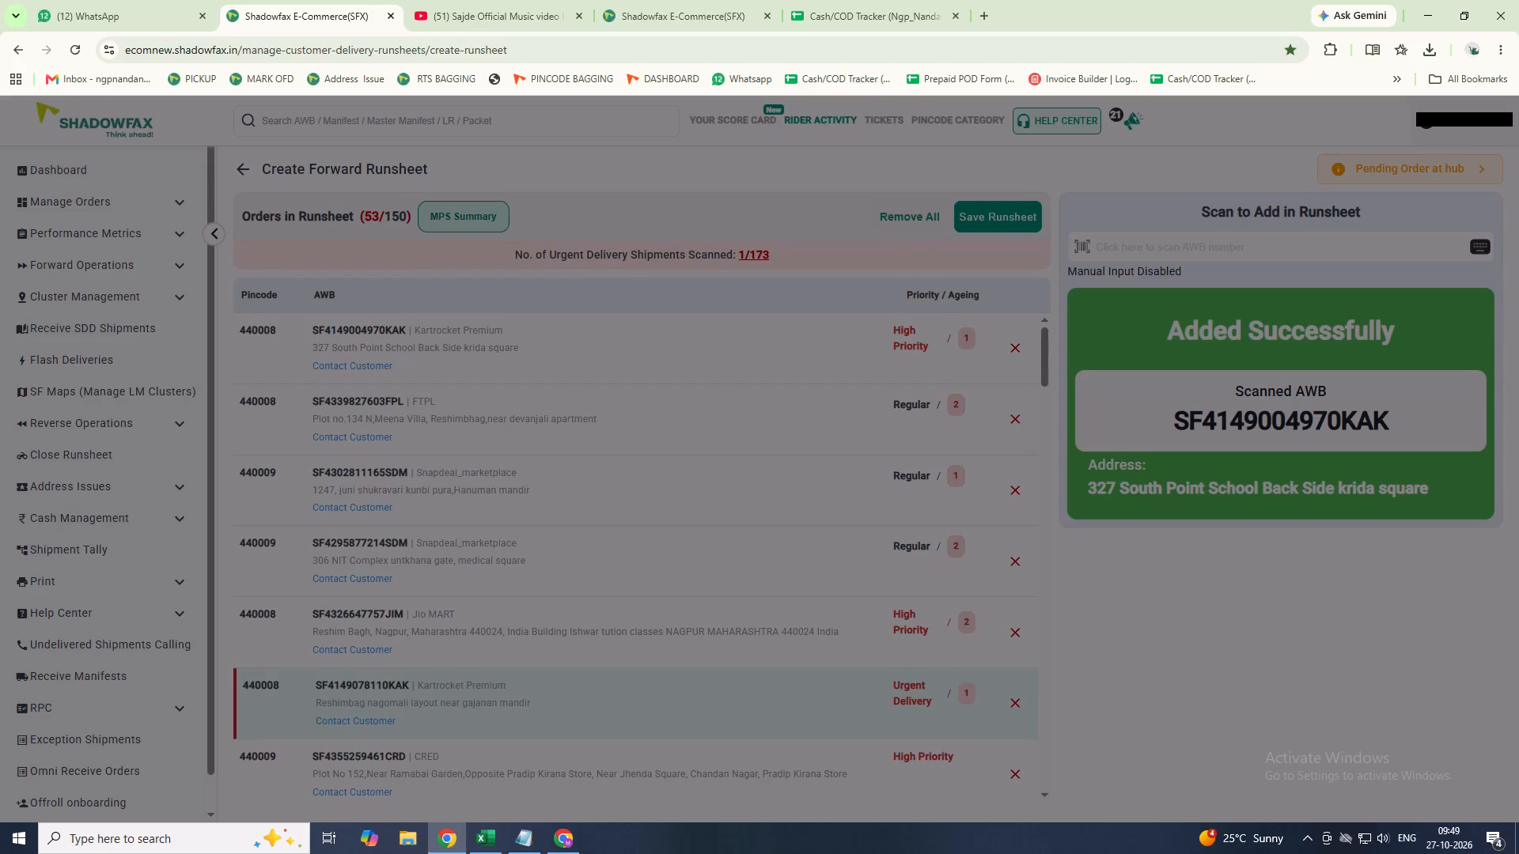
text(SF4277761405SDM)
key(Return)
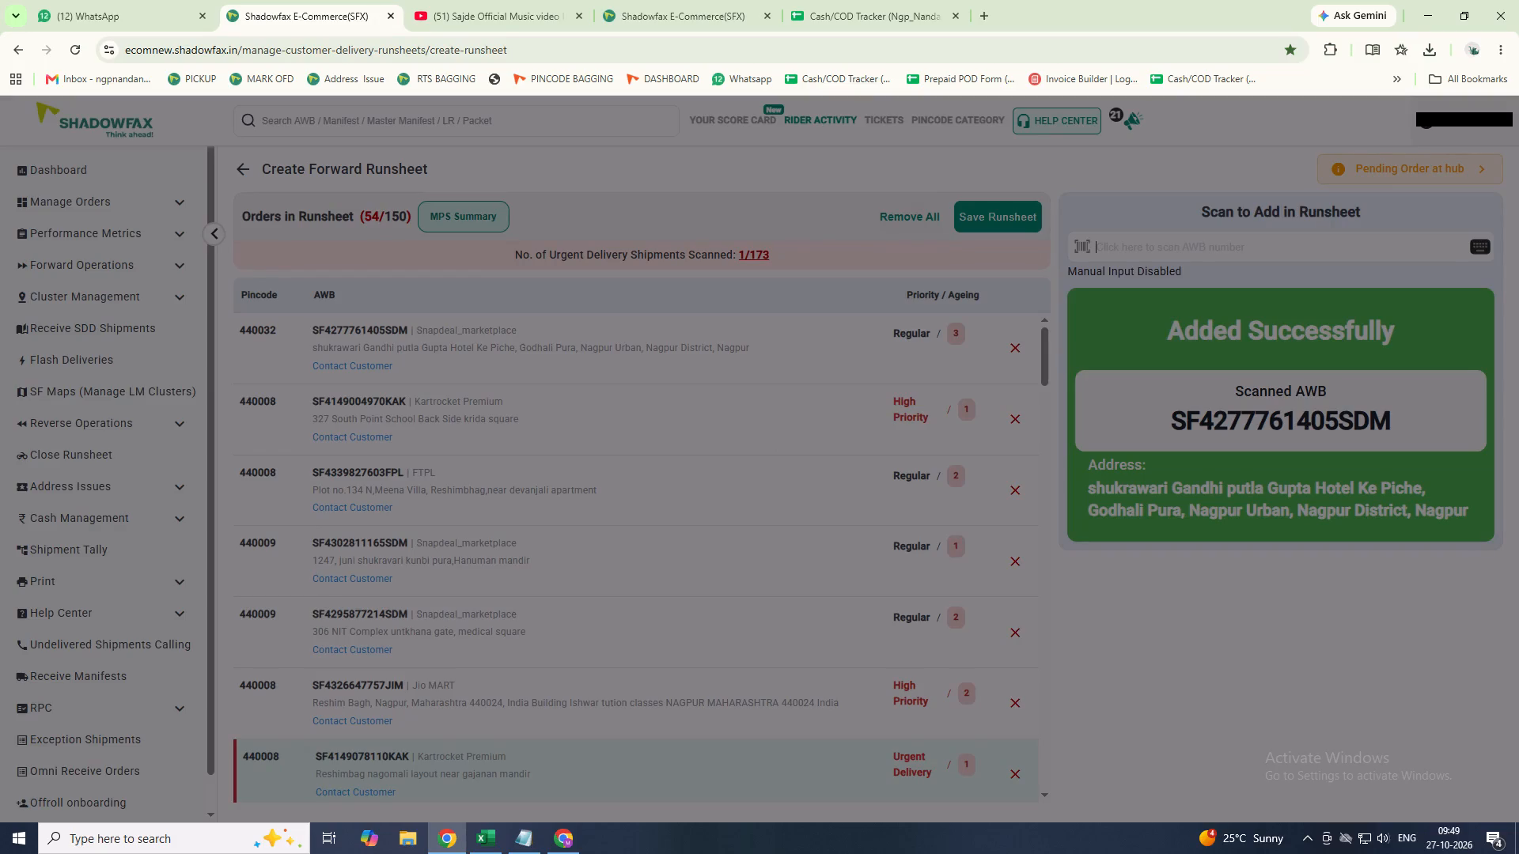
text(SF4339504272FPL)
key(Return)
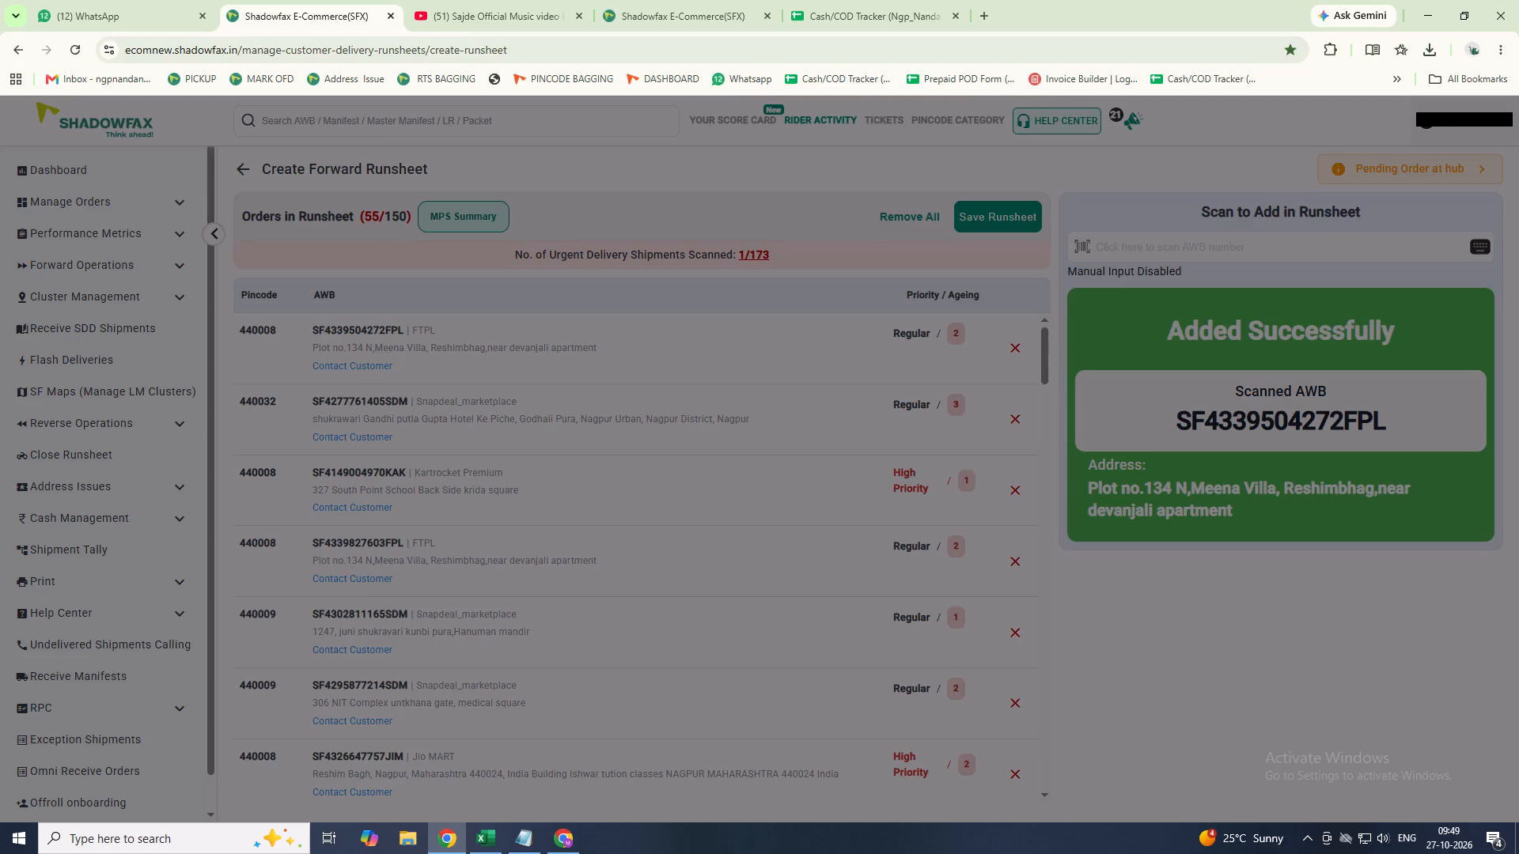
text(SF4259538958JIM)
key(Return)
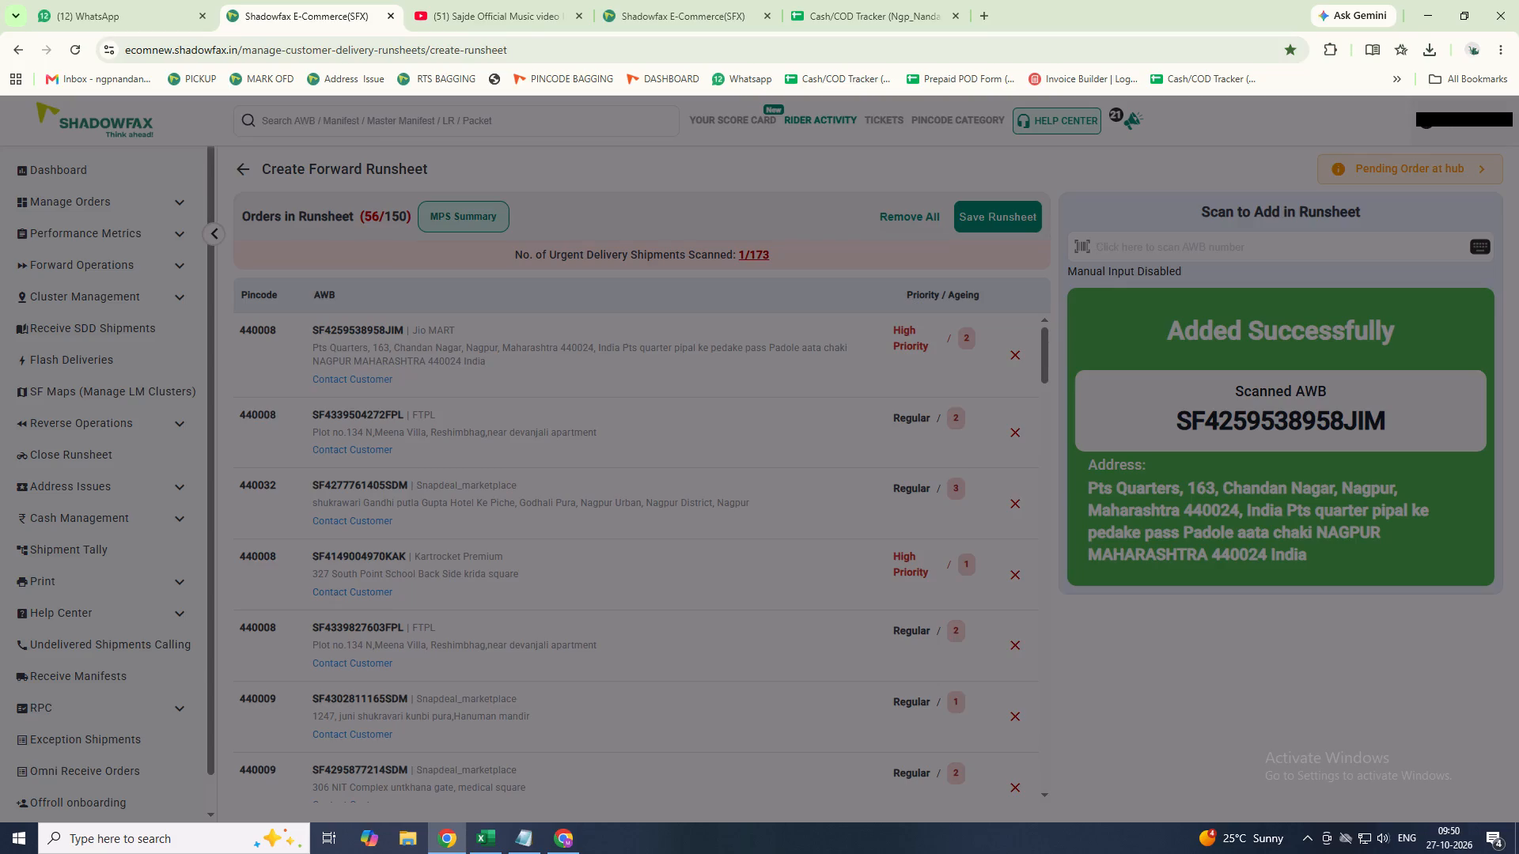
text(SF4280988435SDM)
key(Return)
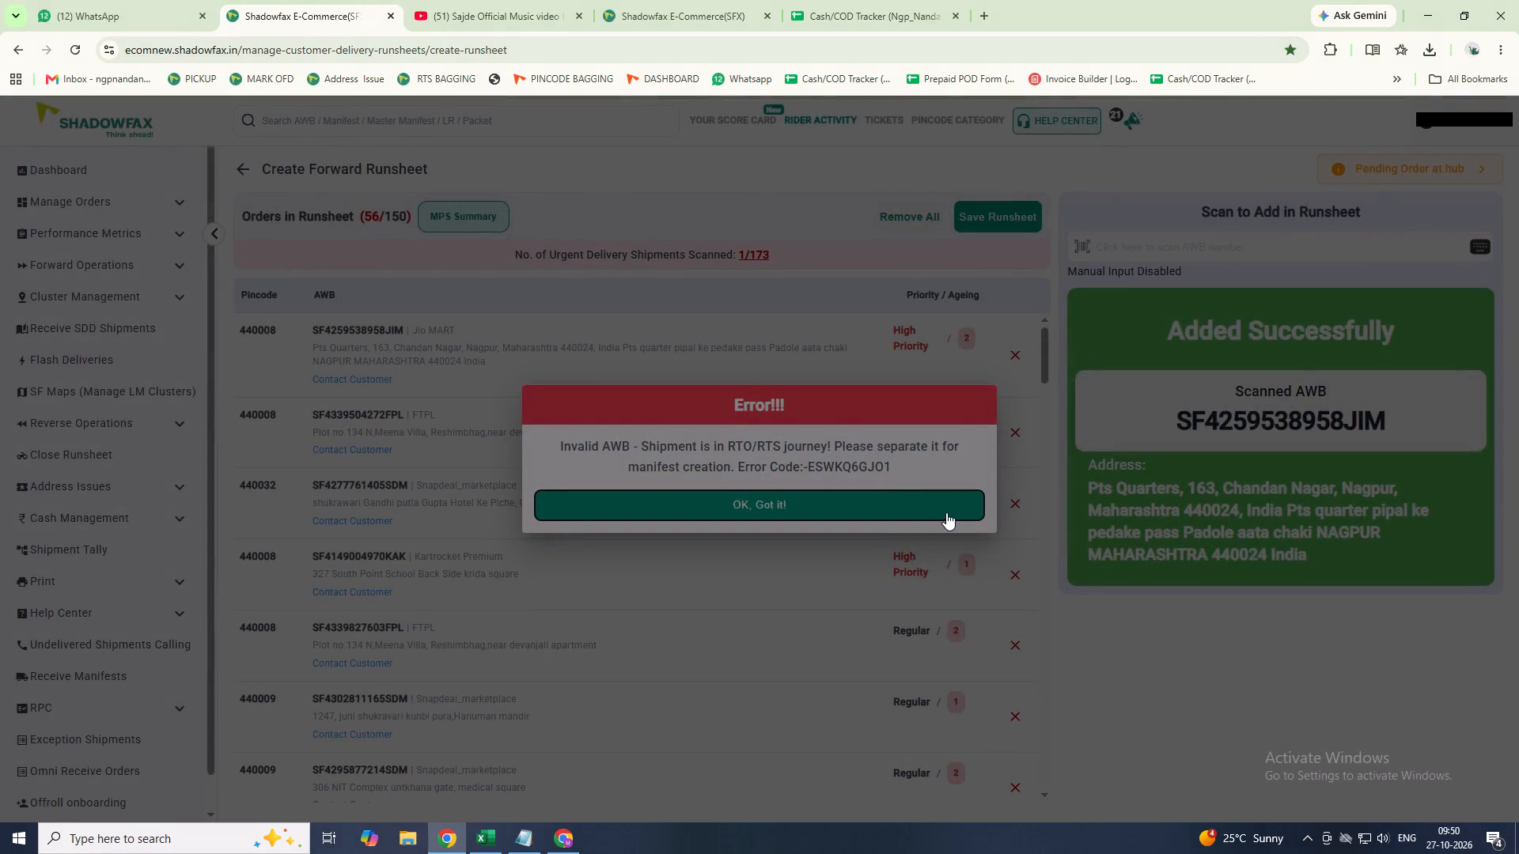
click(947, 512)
click(1109, 246)
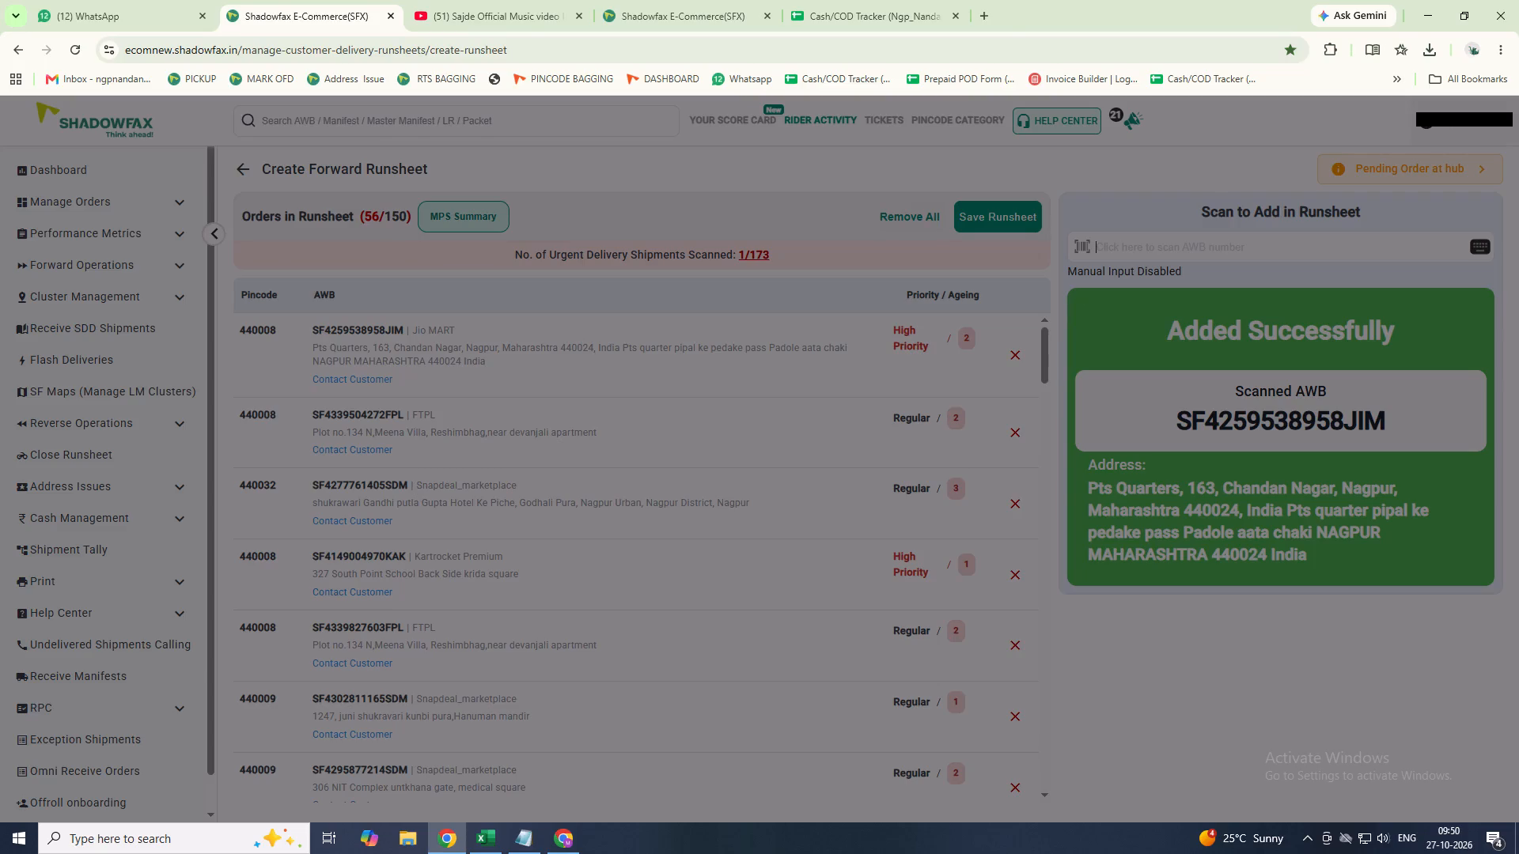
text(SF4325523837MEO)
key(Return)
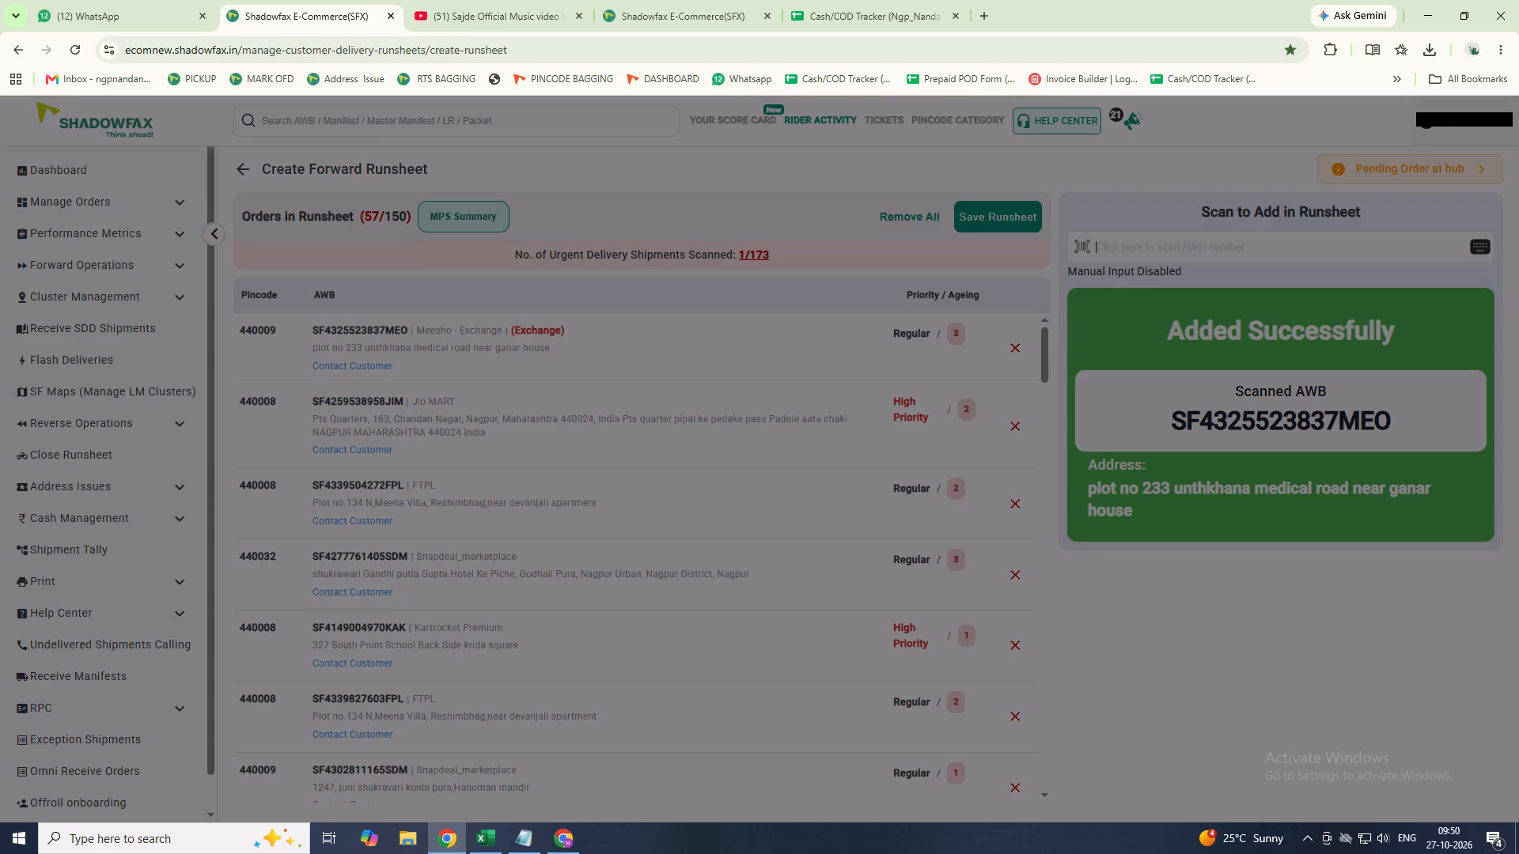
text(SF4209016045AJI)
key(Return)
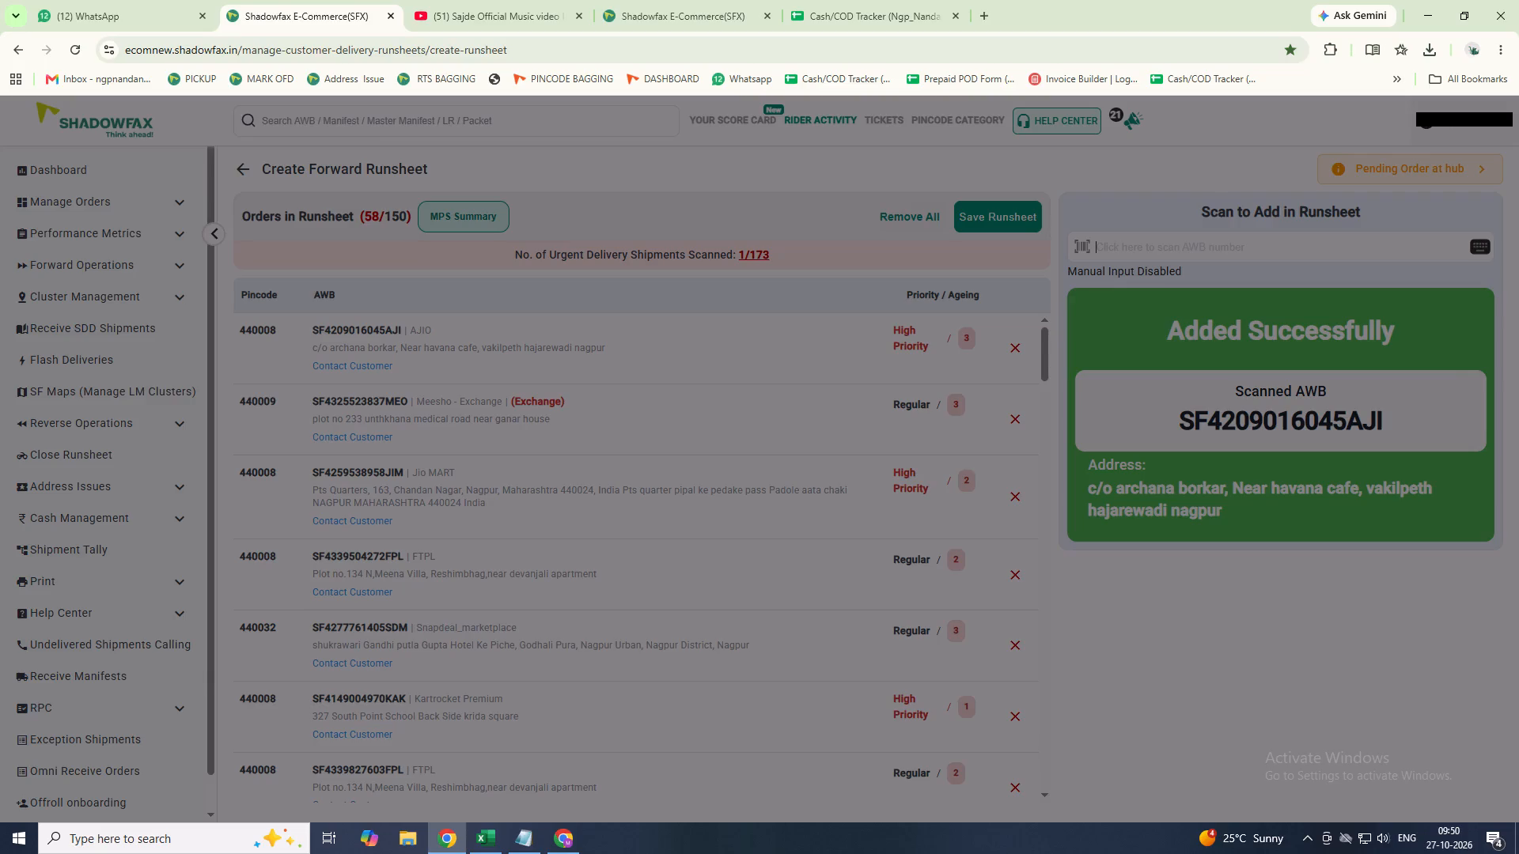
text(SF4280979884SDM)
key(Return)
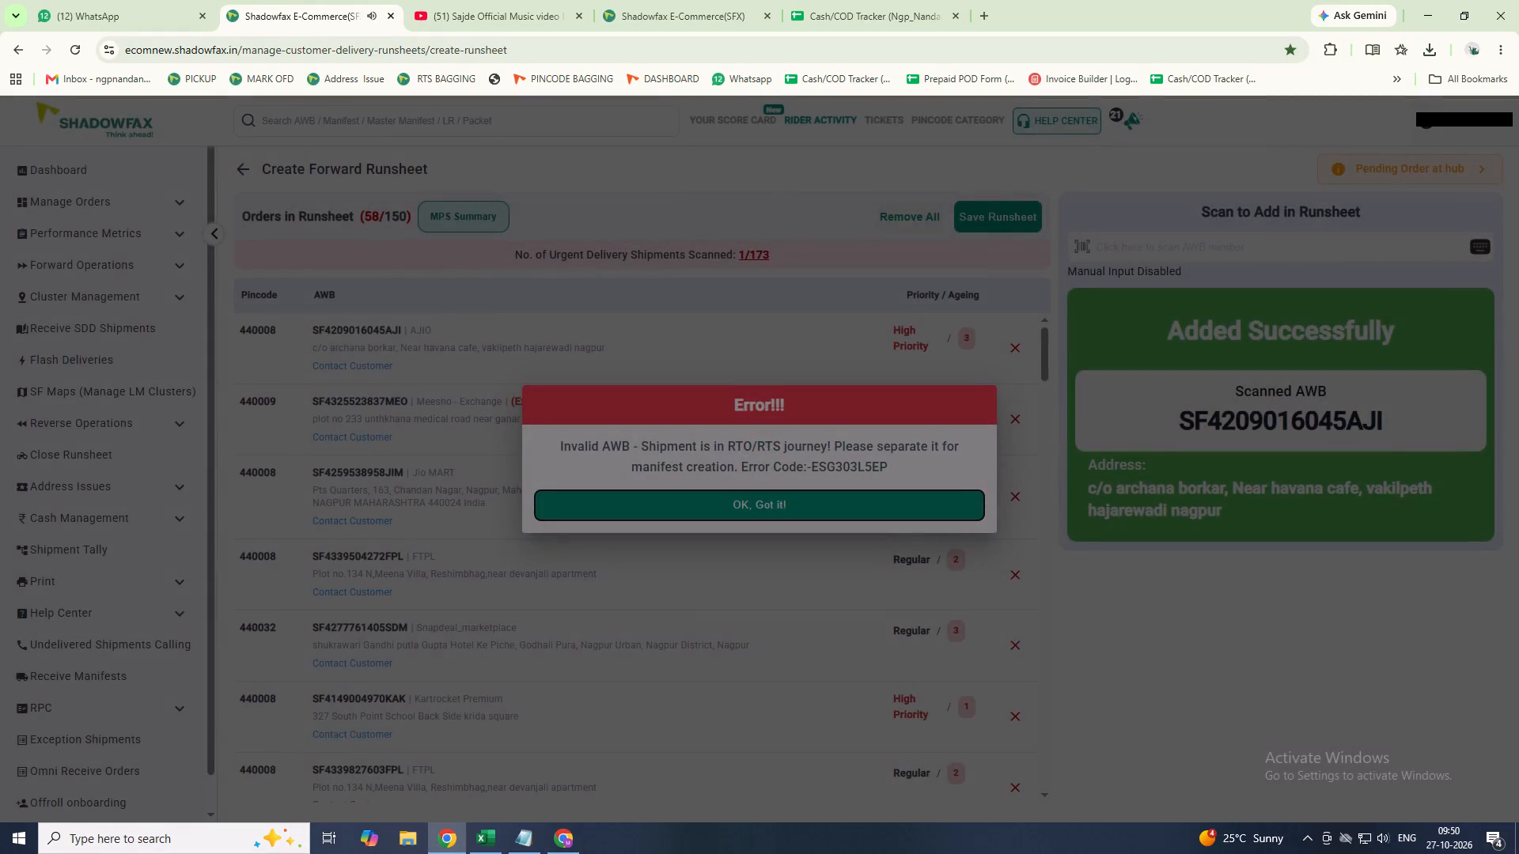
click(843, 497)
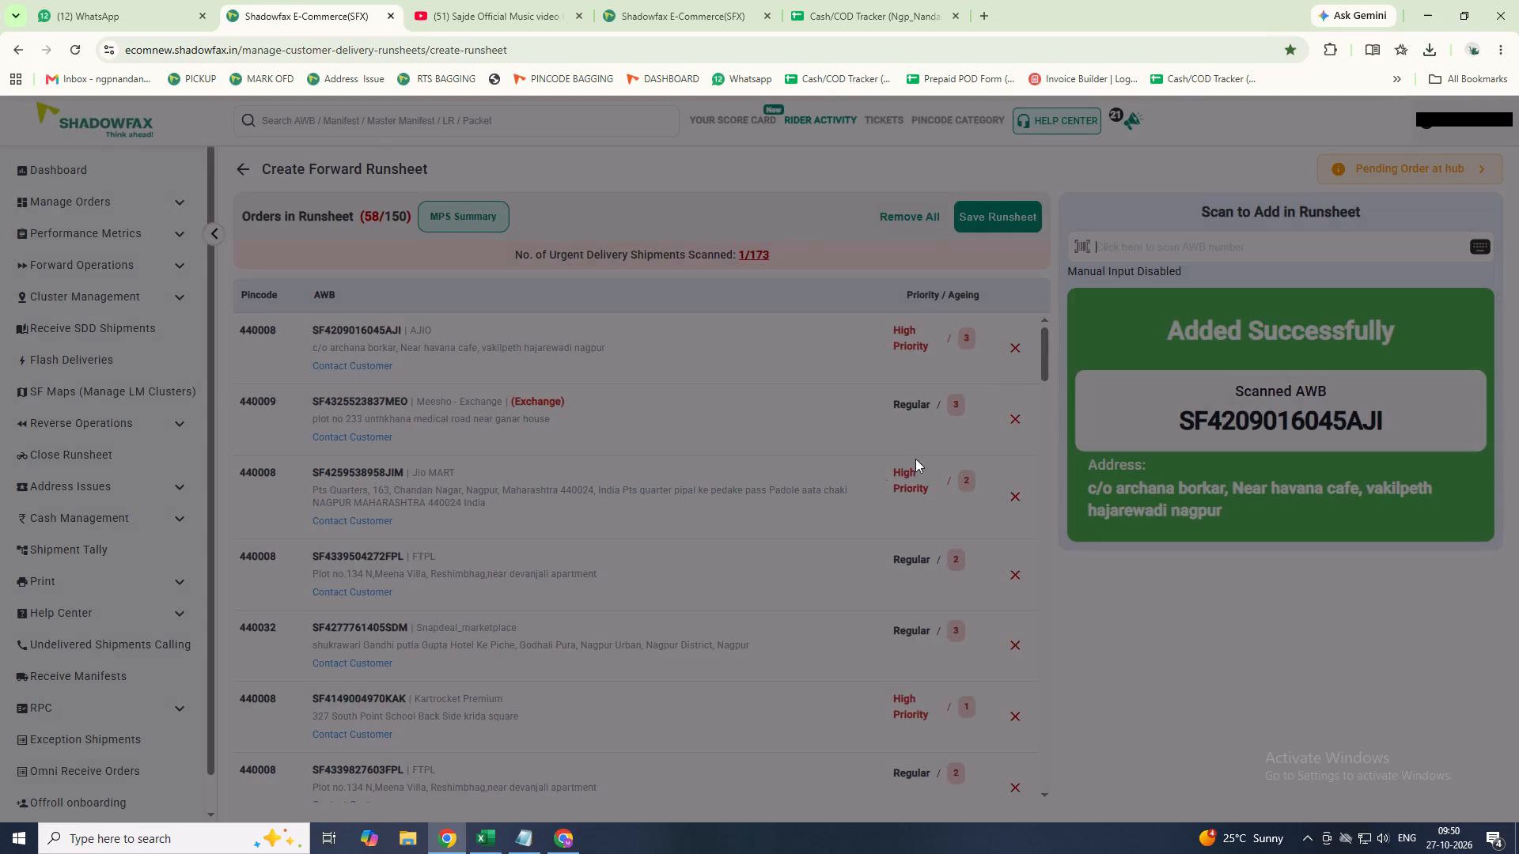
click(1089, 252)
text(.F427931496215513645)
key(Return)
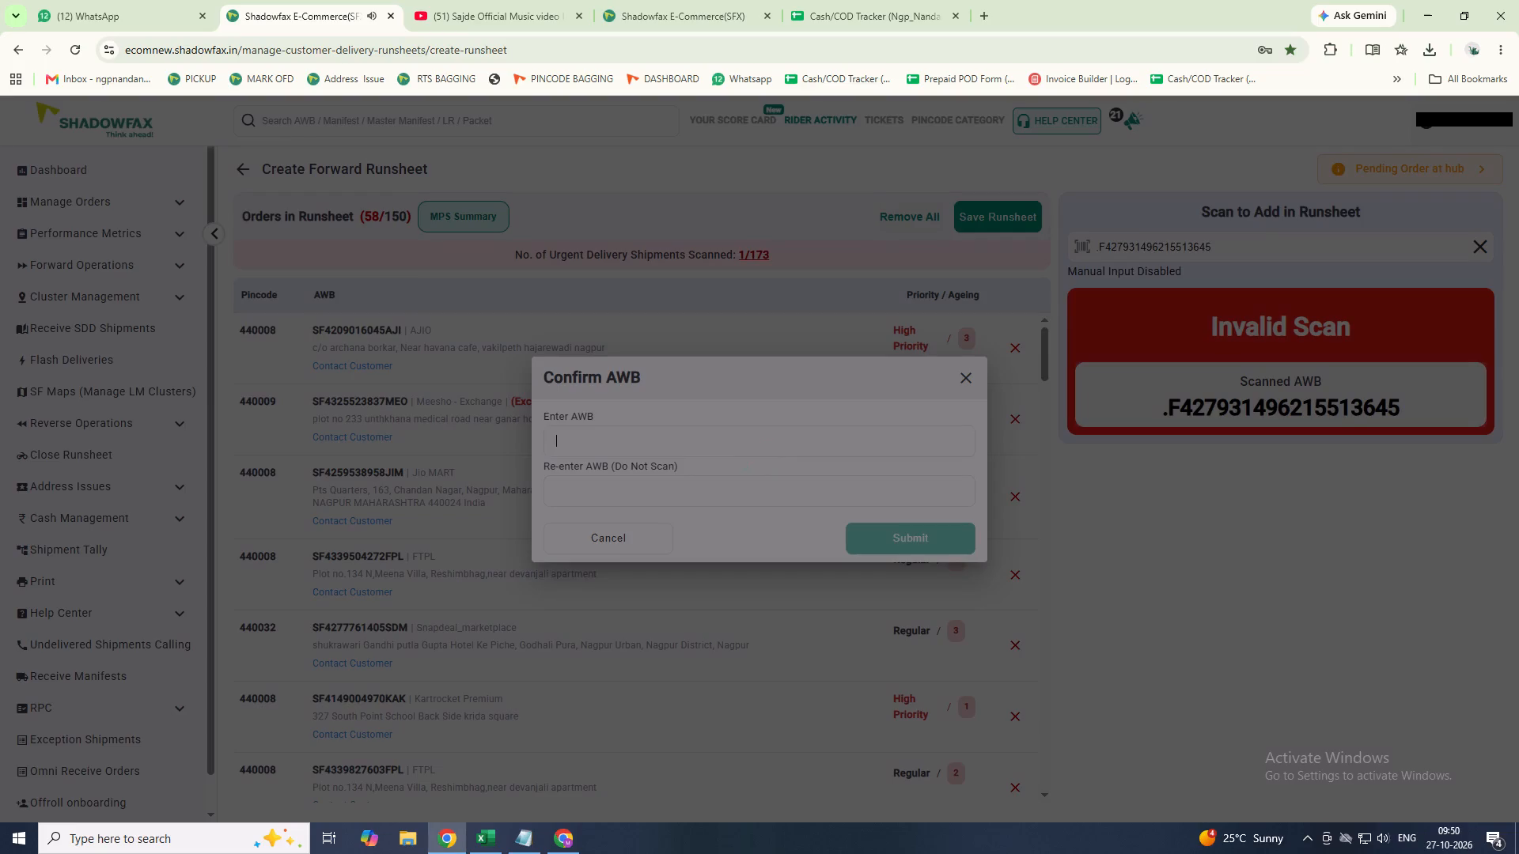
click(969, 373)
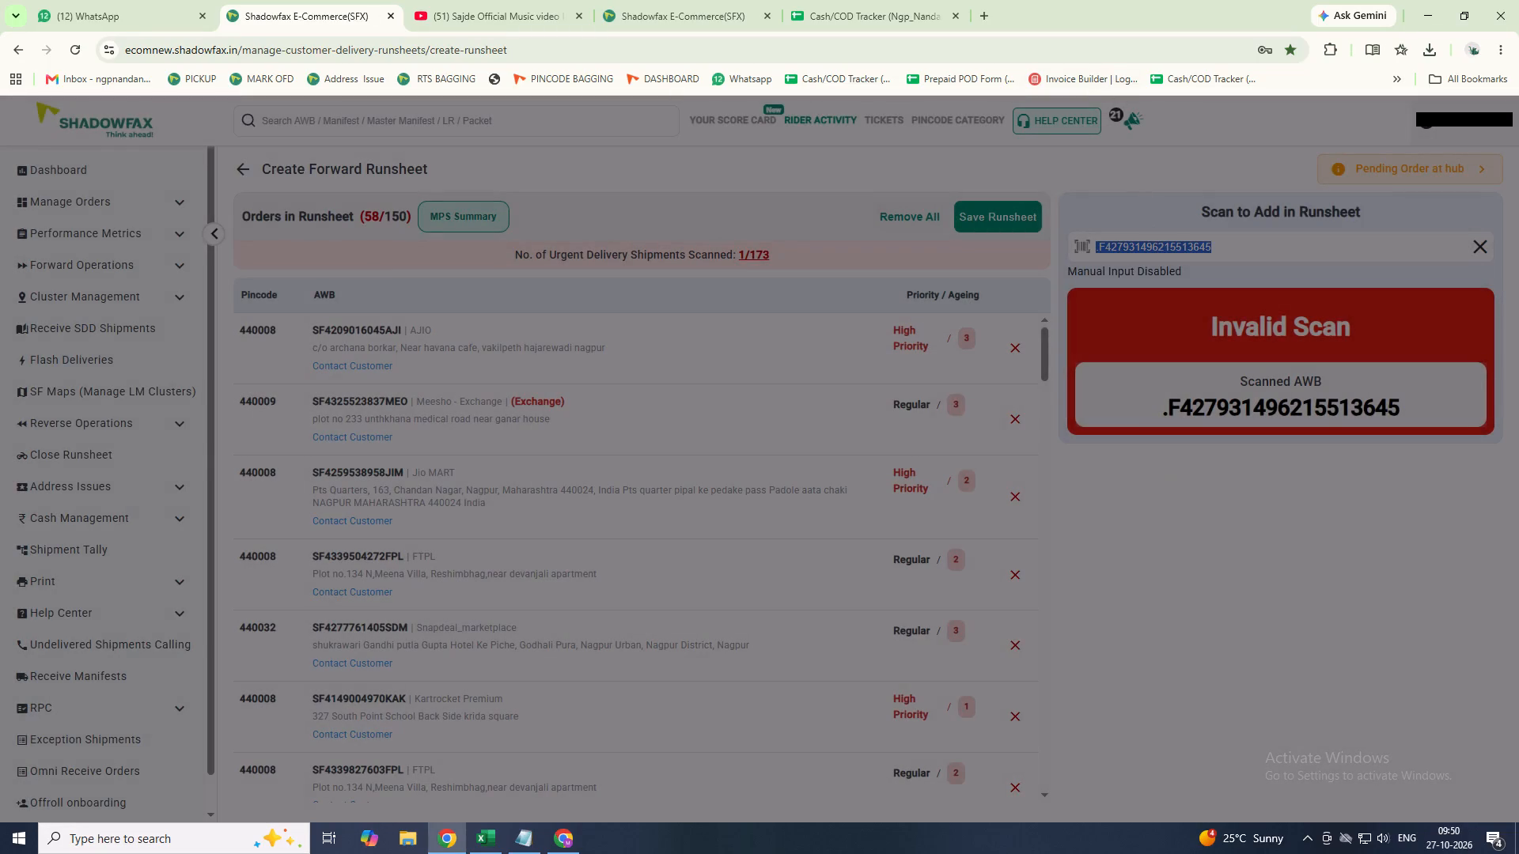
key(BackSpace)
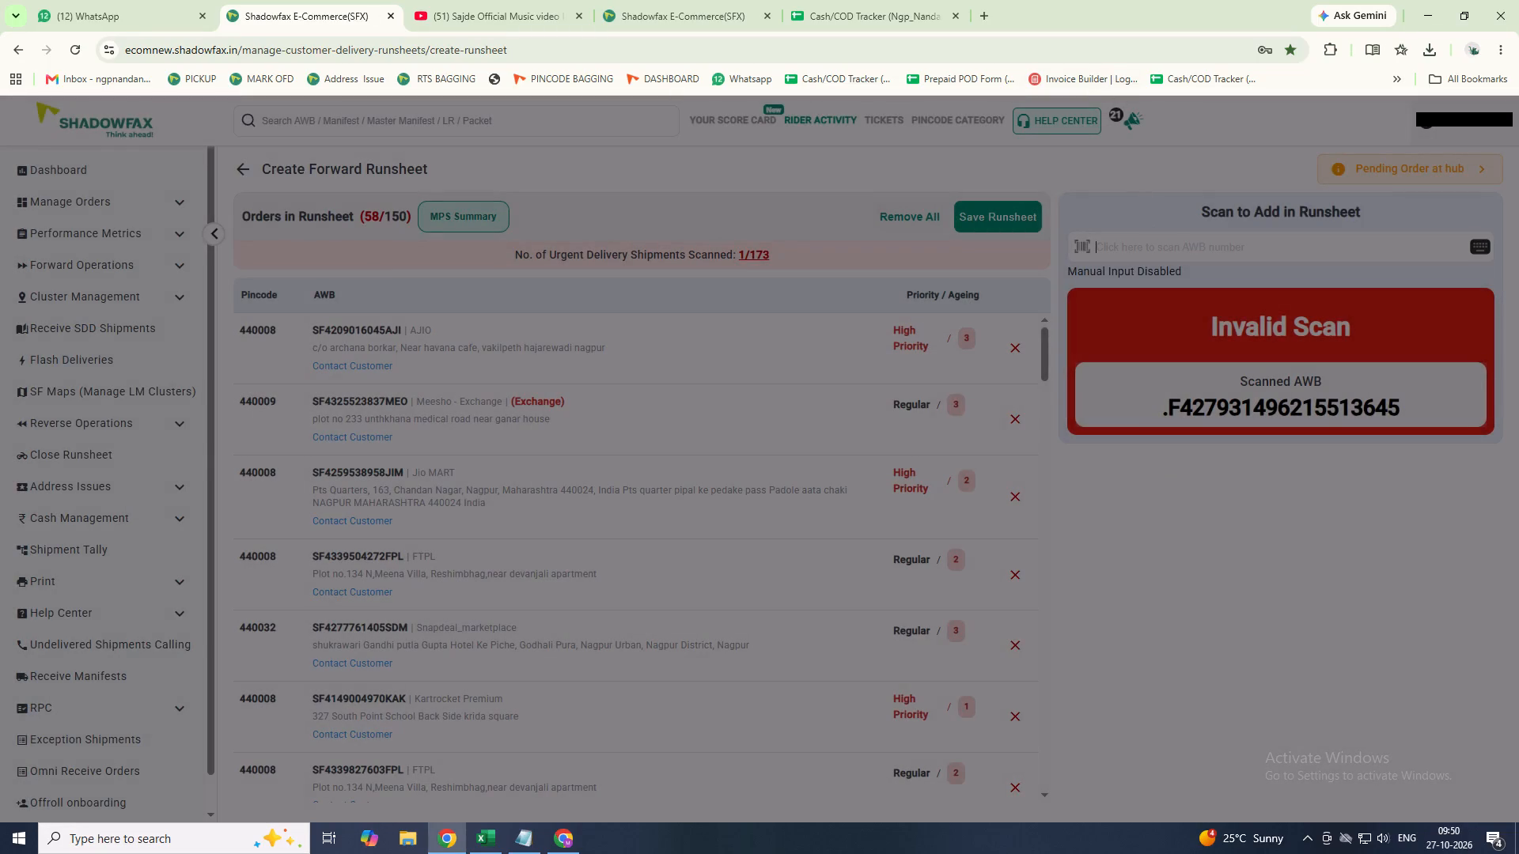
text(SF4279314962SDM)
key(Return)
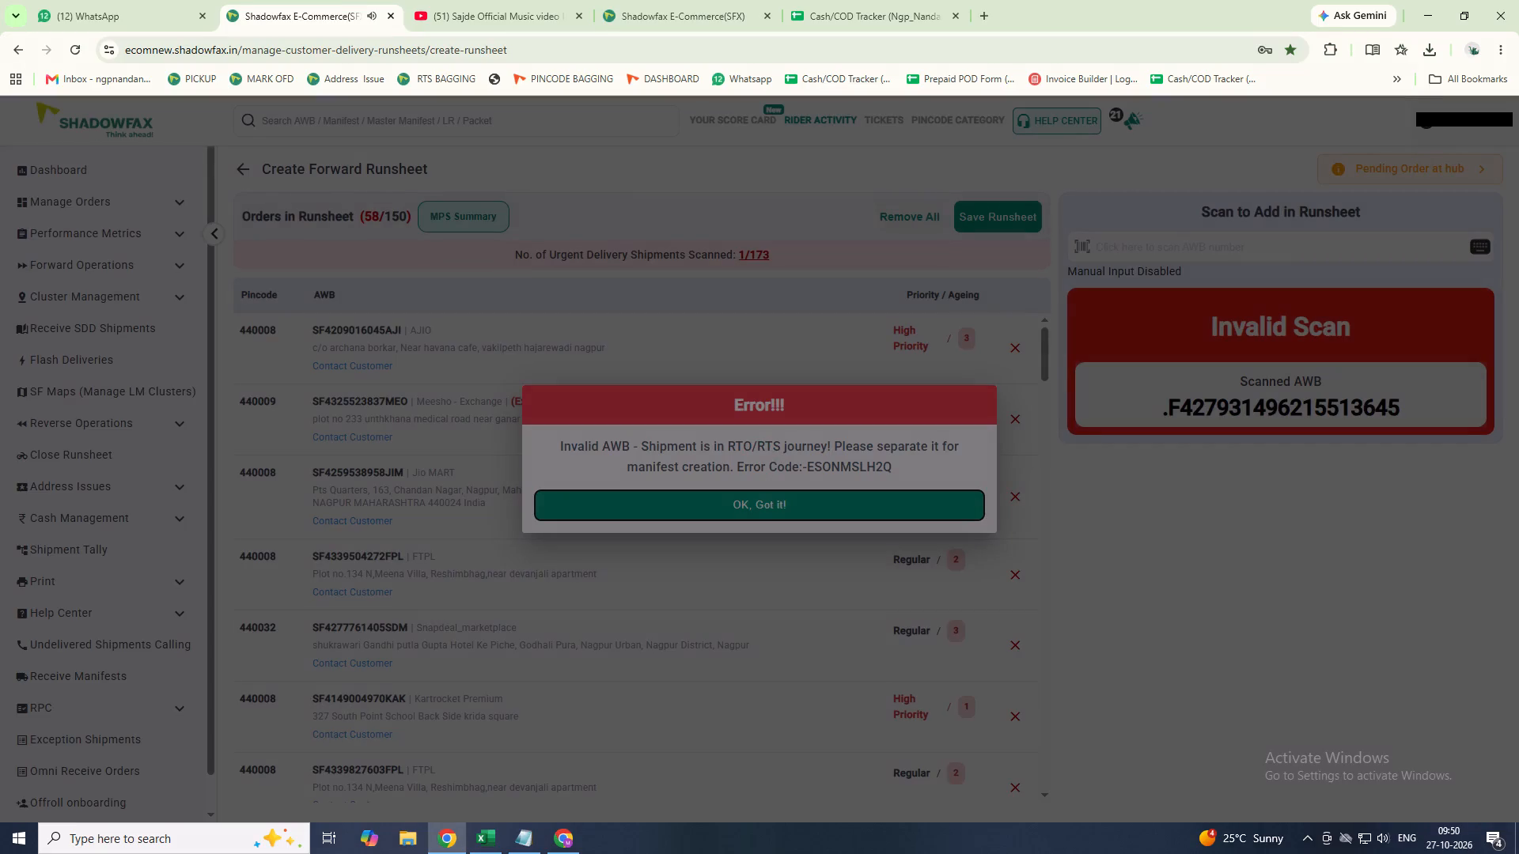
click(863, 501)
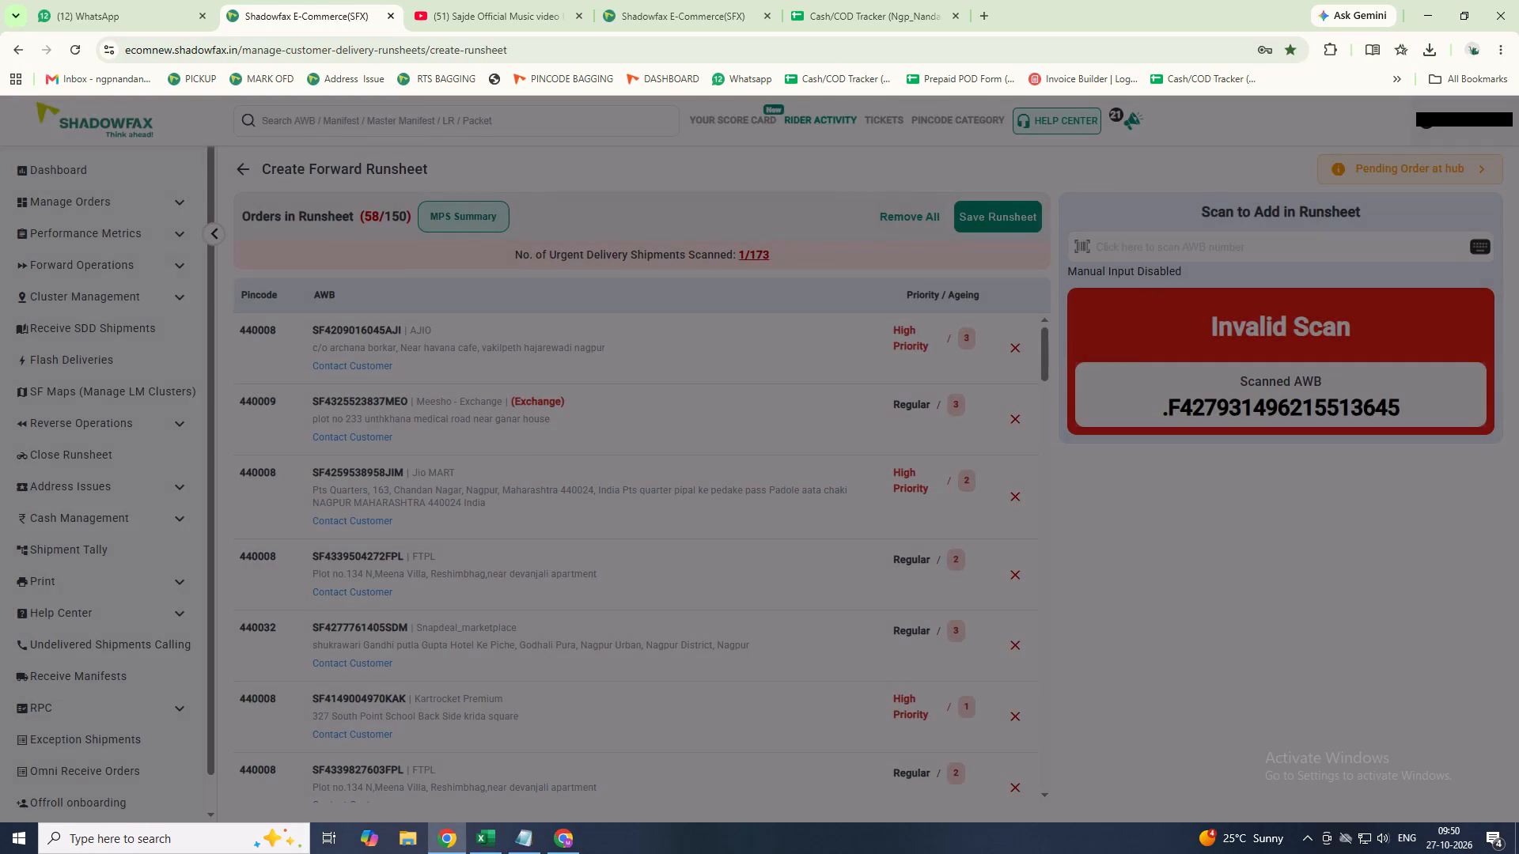
click(1146, 262)
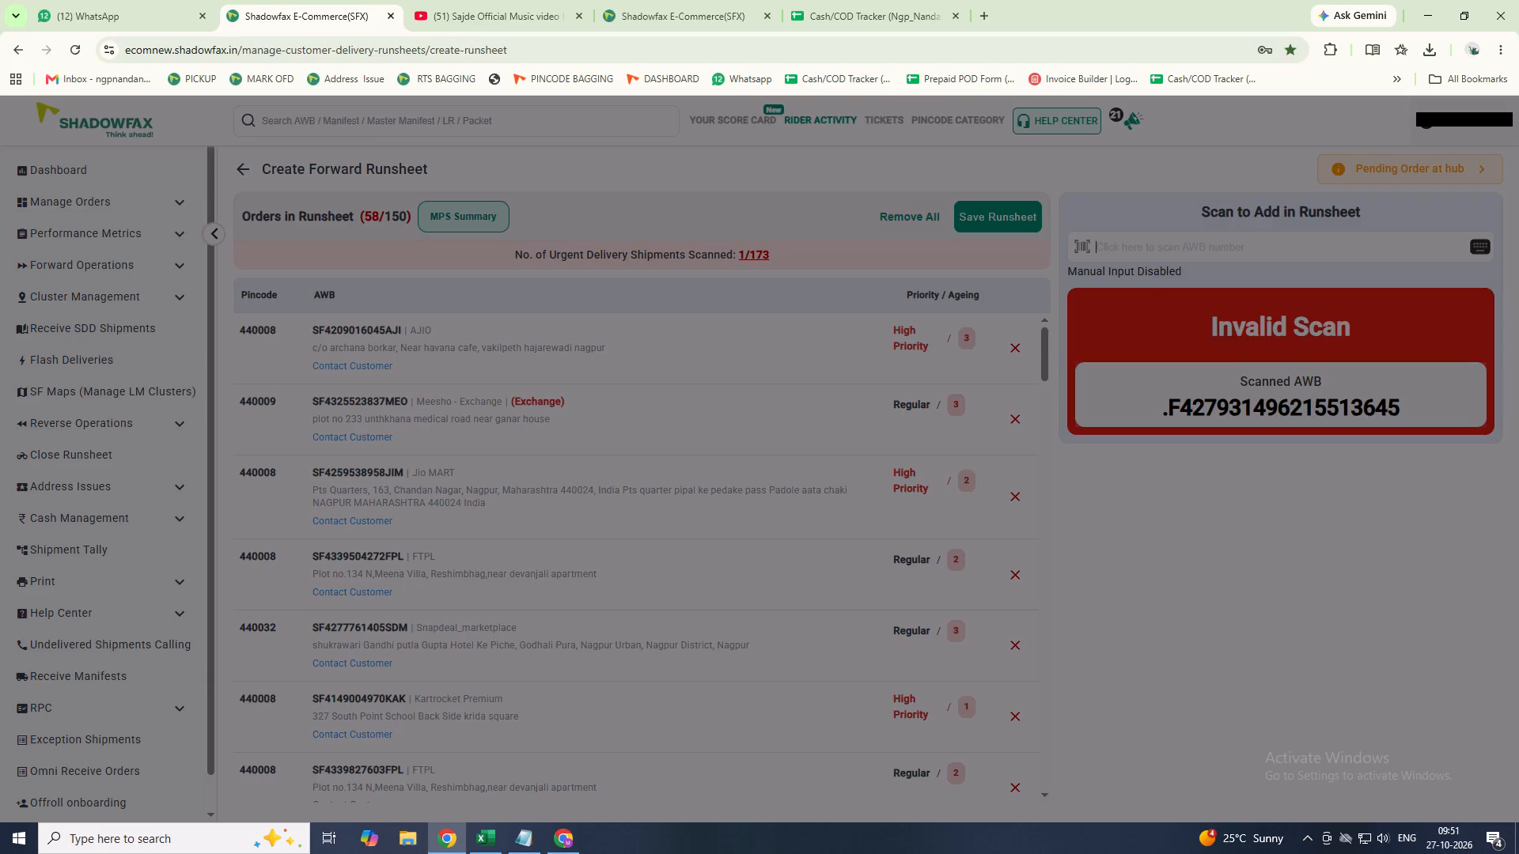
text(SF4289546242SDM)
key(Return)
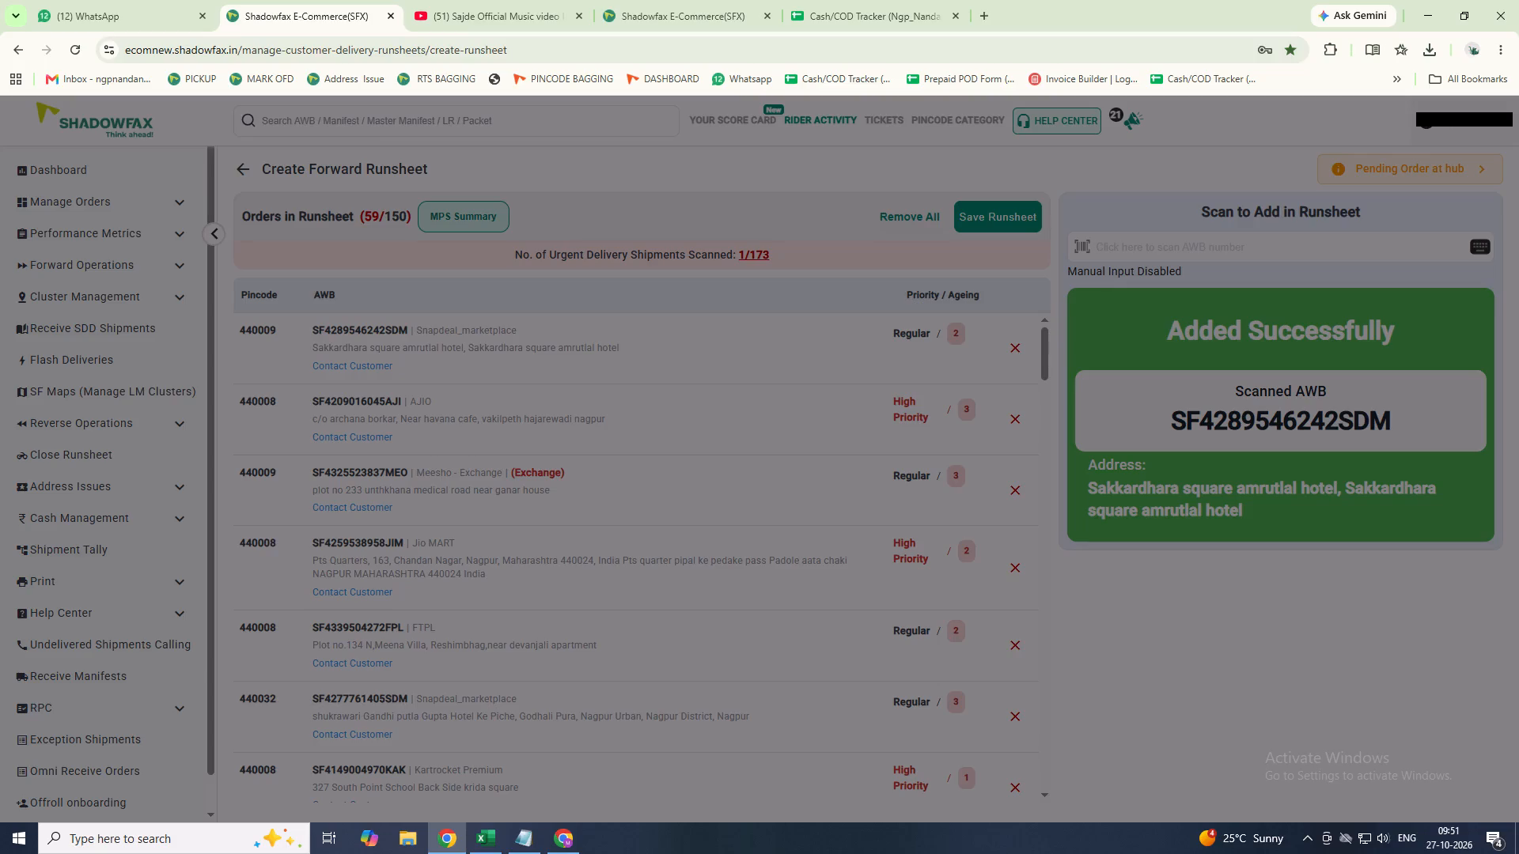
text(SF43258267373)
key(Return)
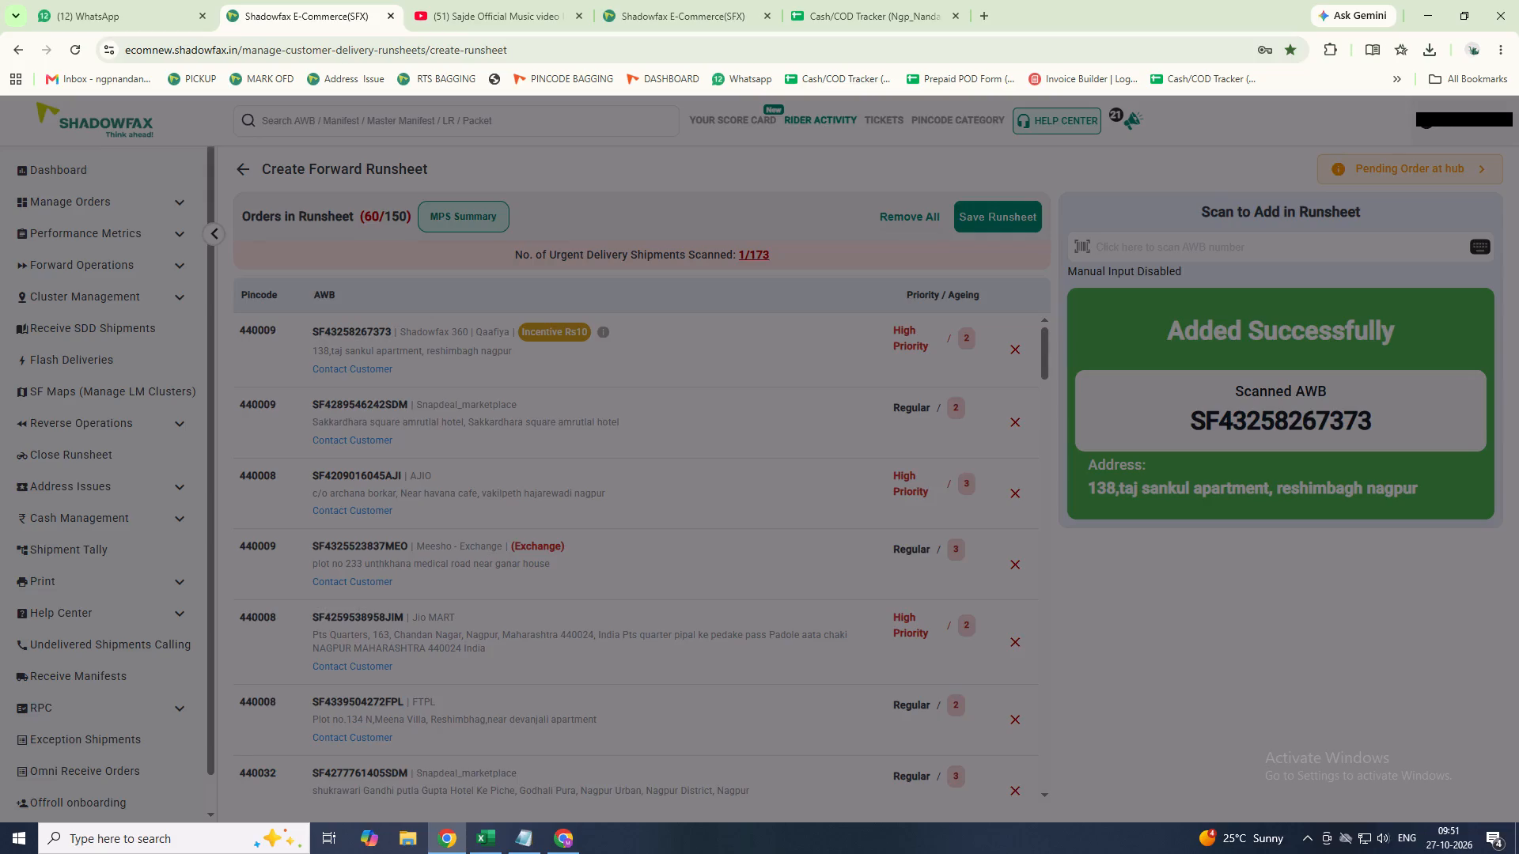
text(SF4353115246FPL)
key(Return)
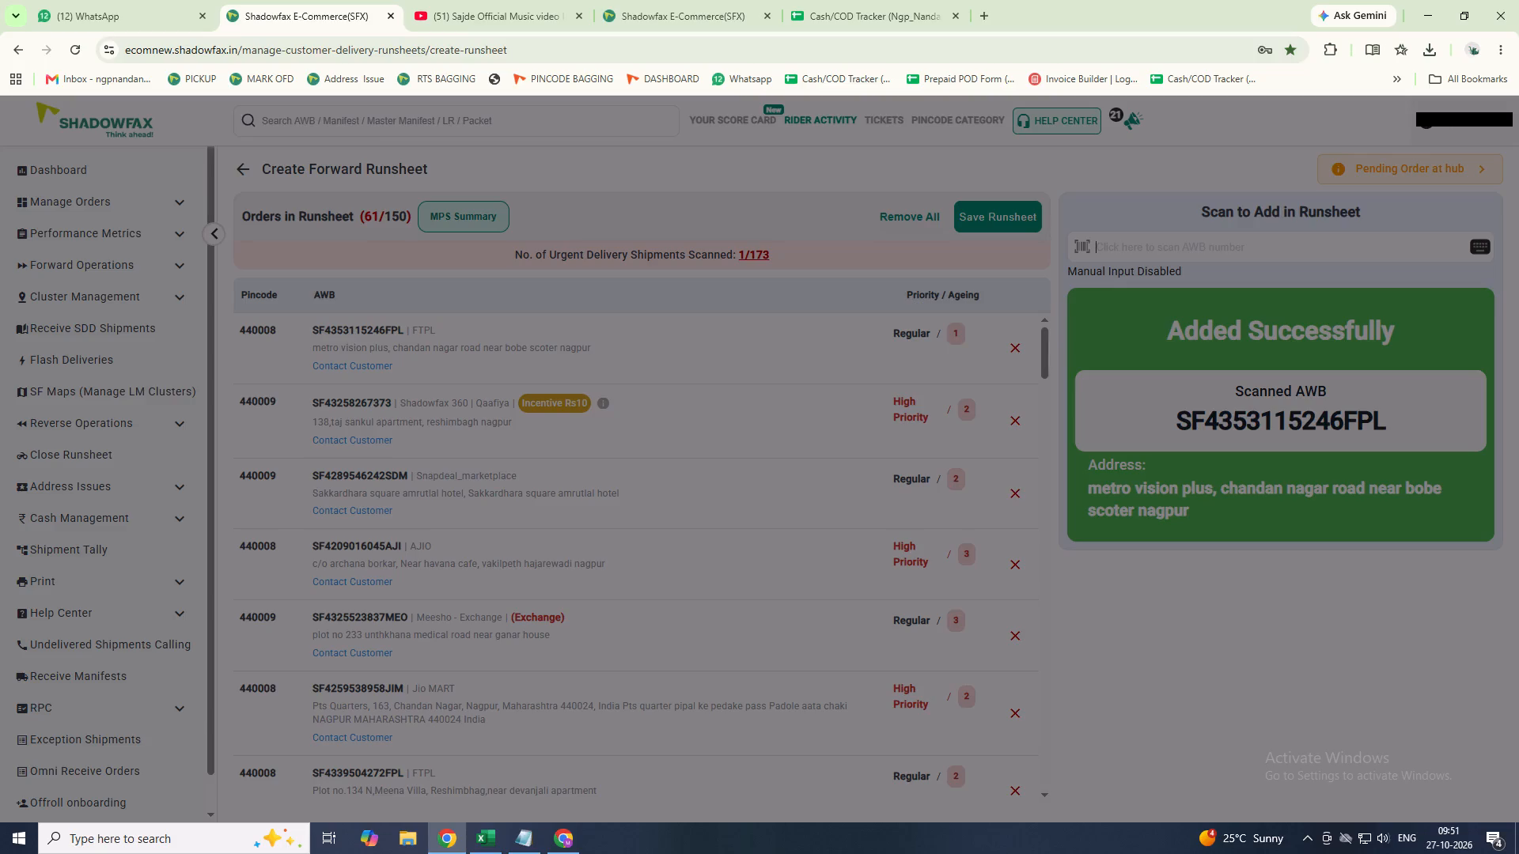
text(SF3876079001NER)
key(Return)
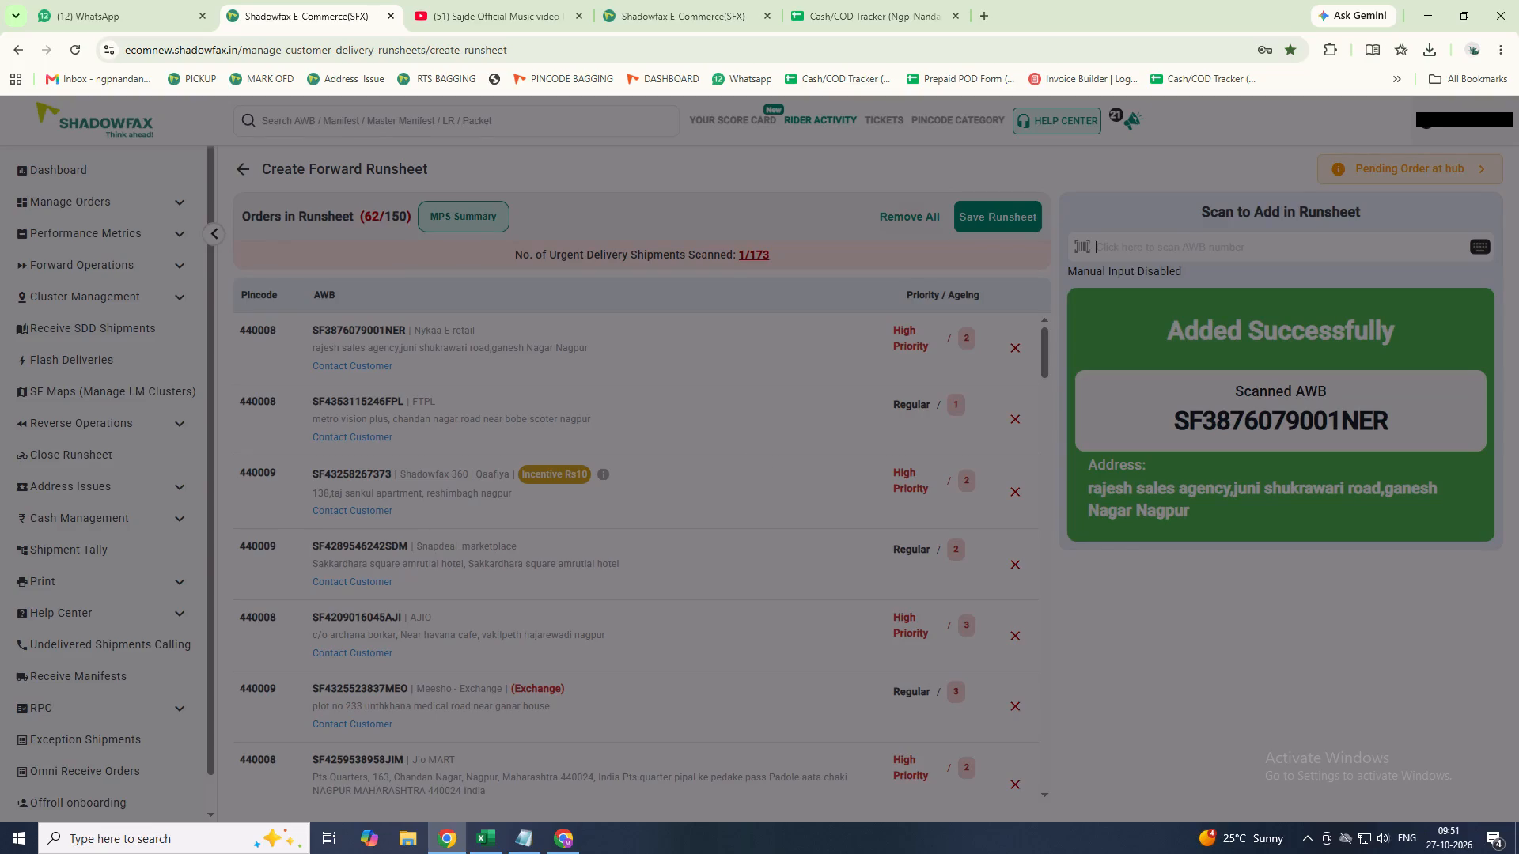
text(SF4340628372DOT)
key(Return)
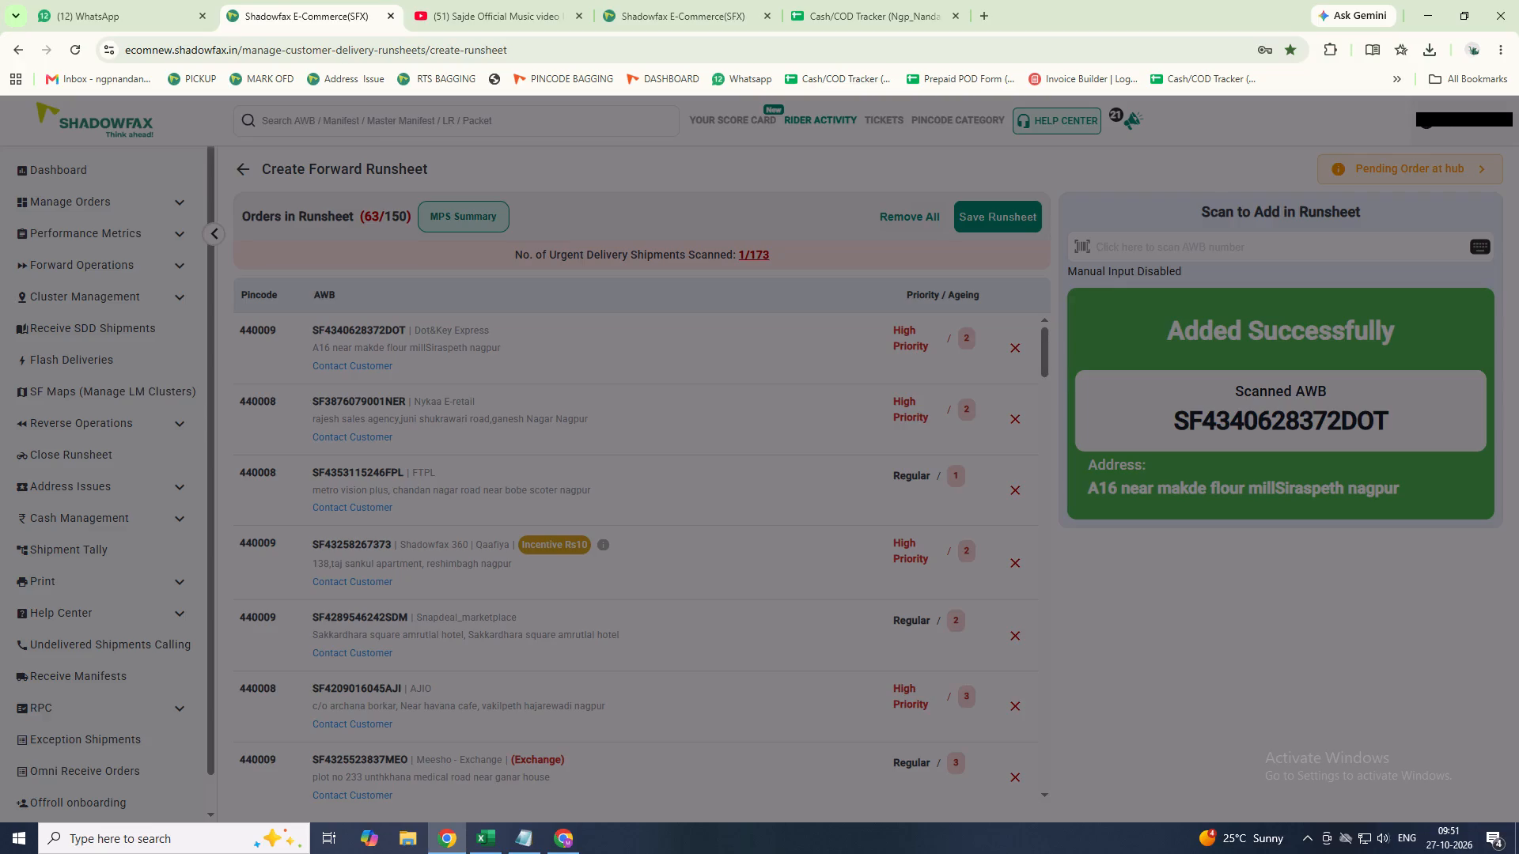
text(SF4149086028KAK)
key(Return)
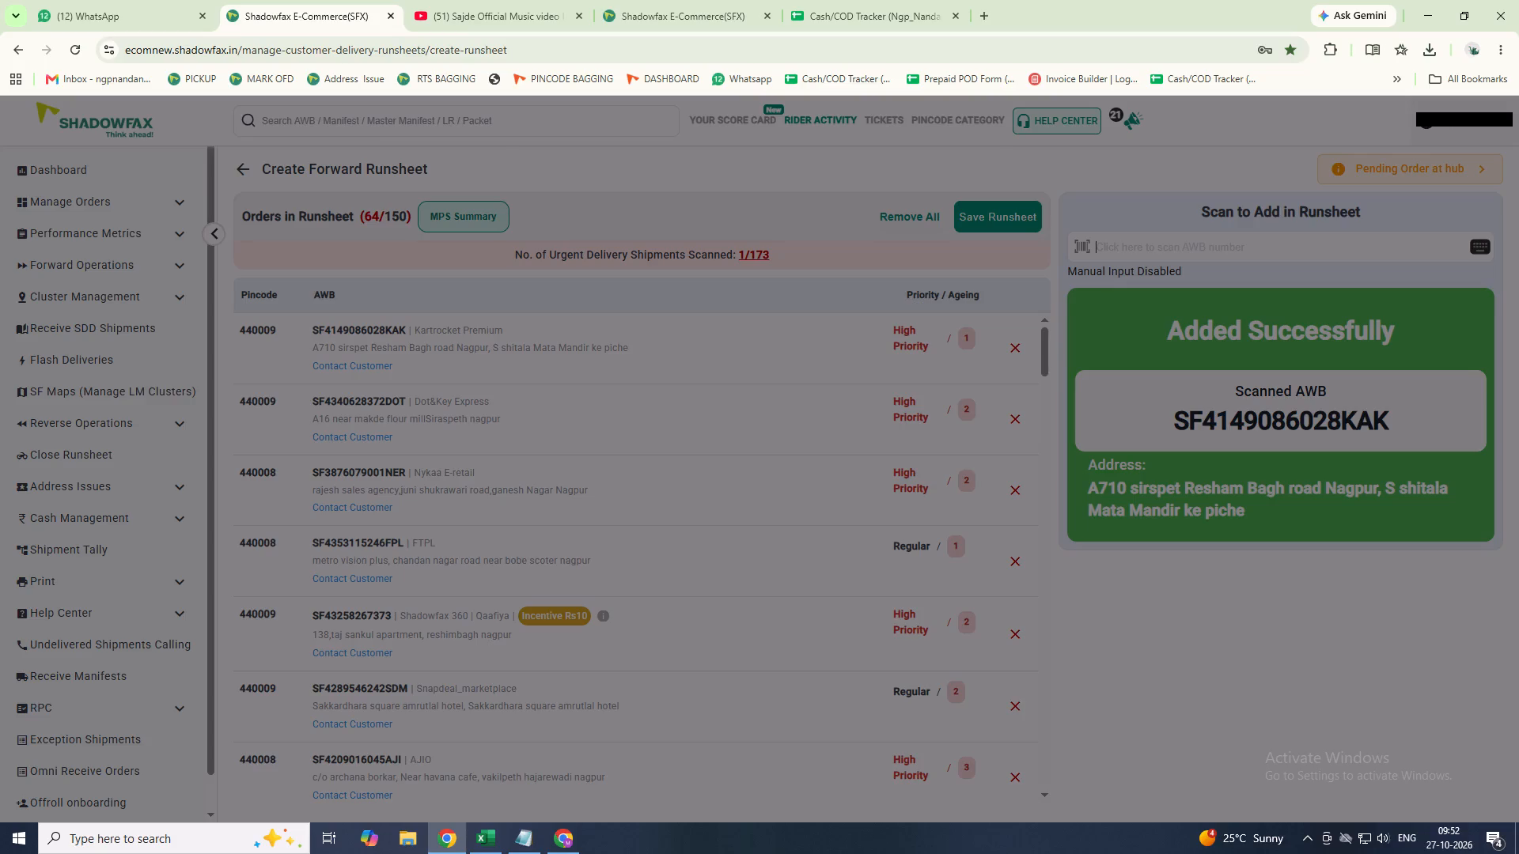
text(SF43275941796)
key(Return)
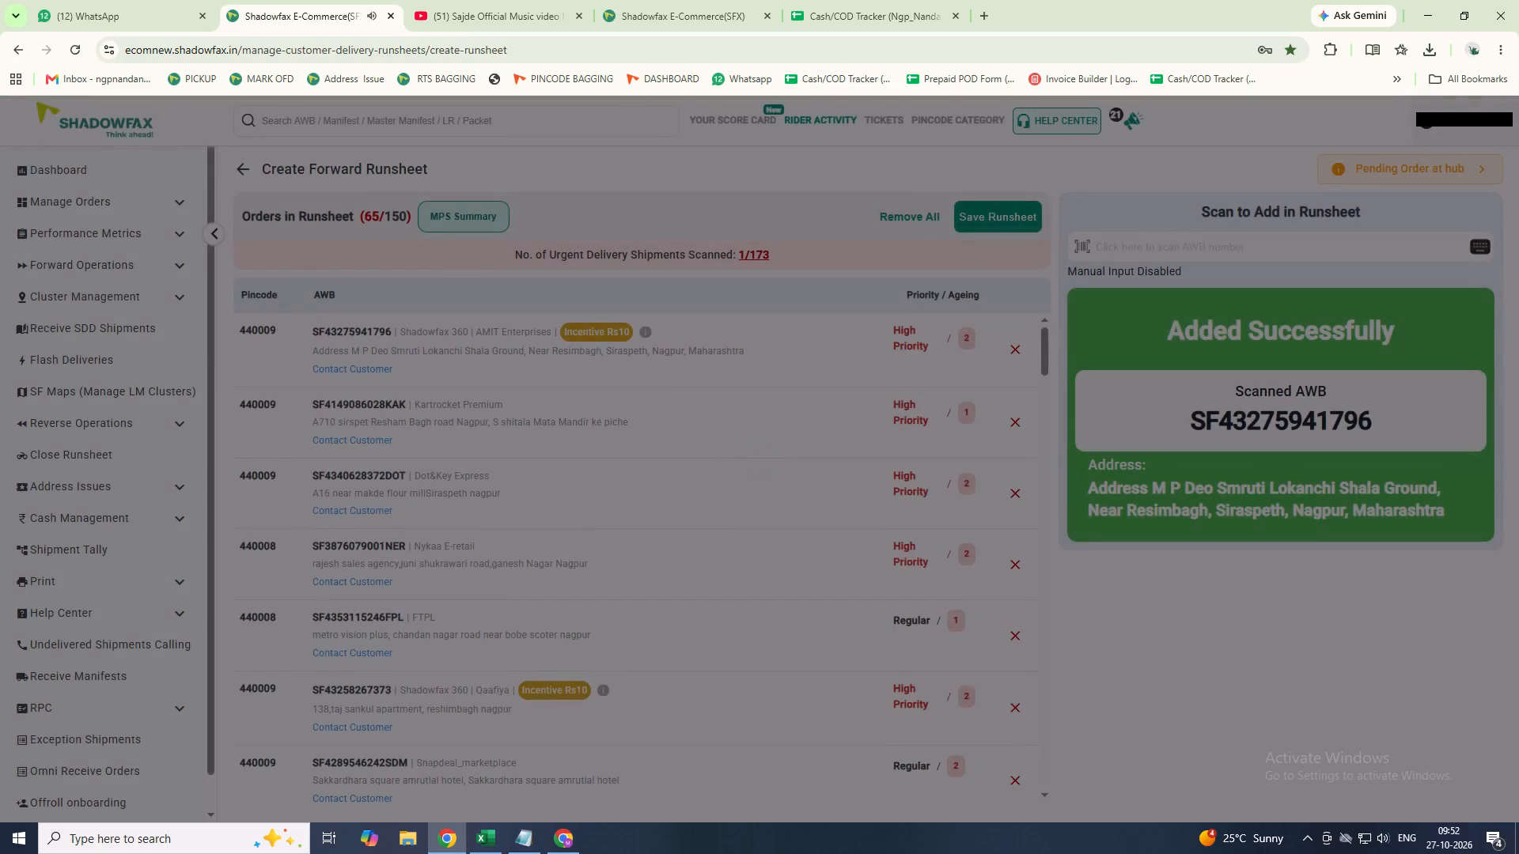
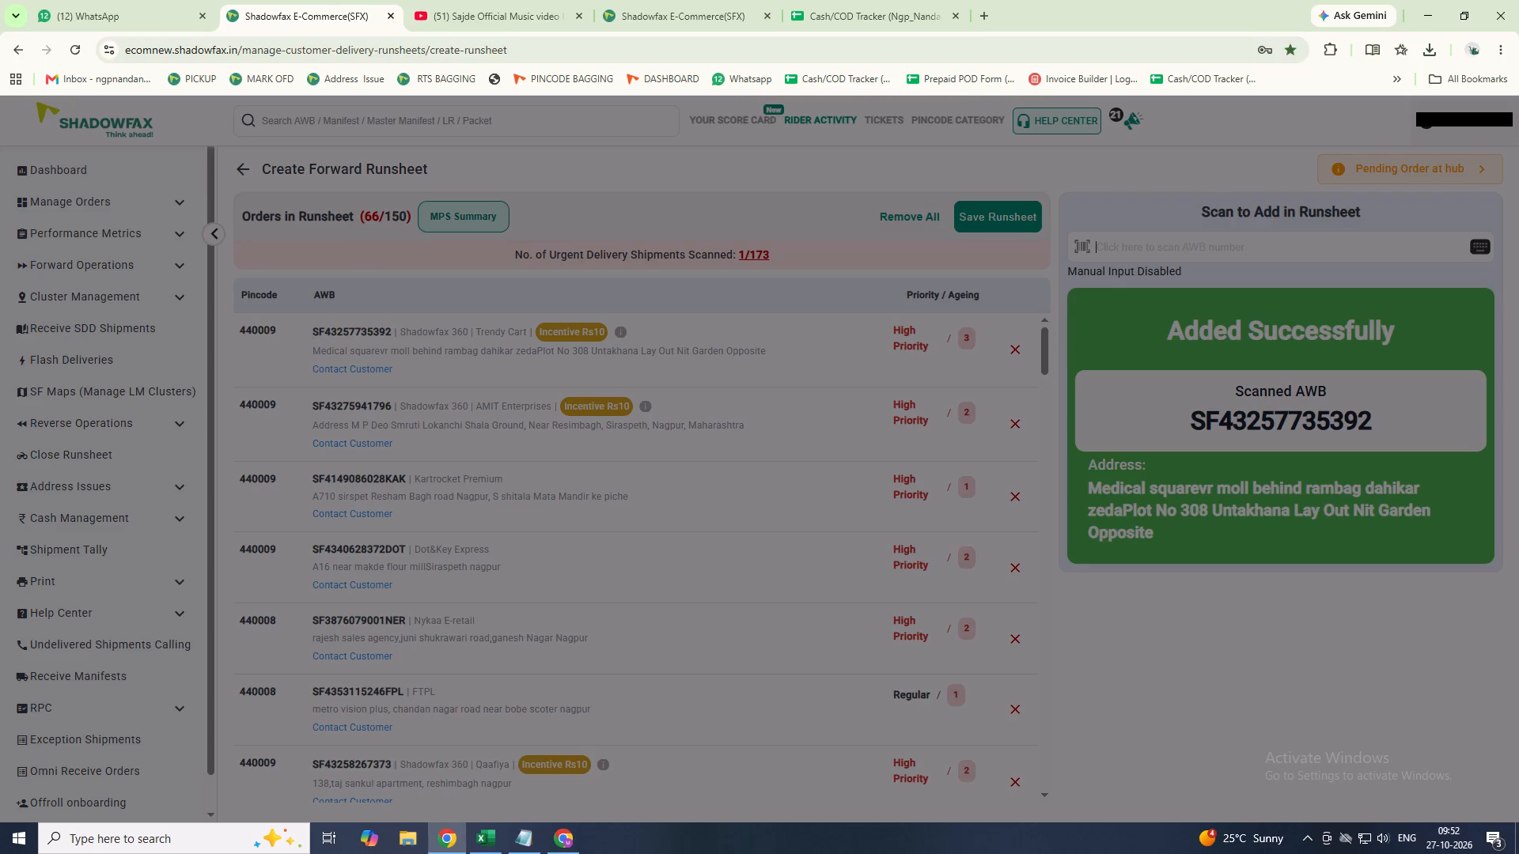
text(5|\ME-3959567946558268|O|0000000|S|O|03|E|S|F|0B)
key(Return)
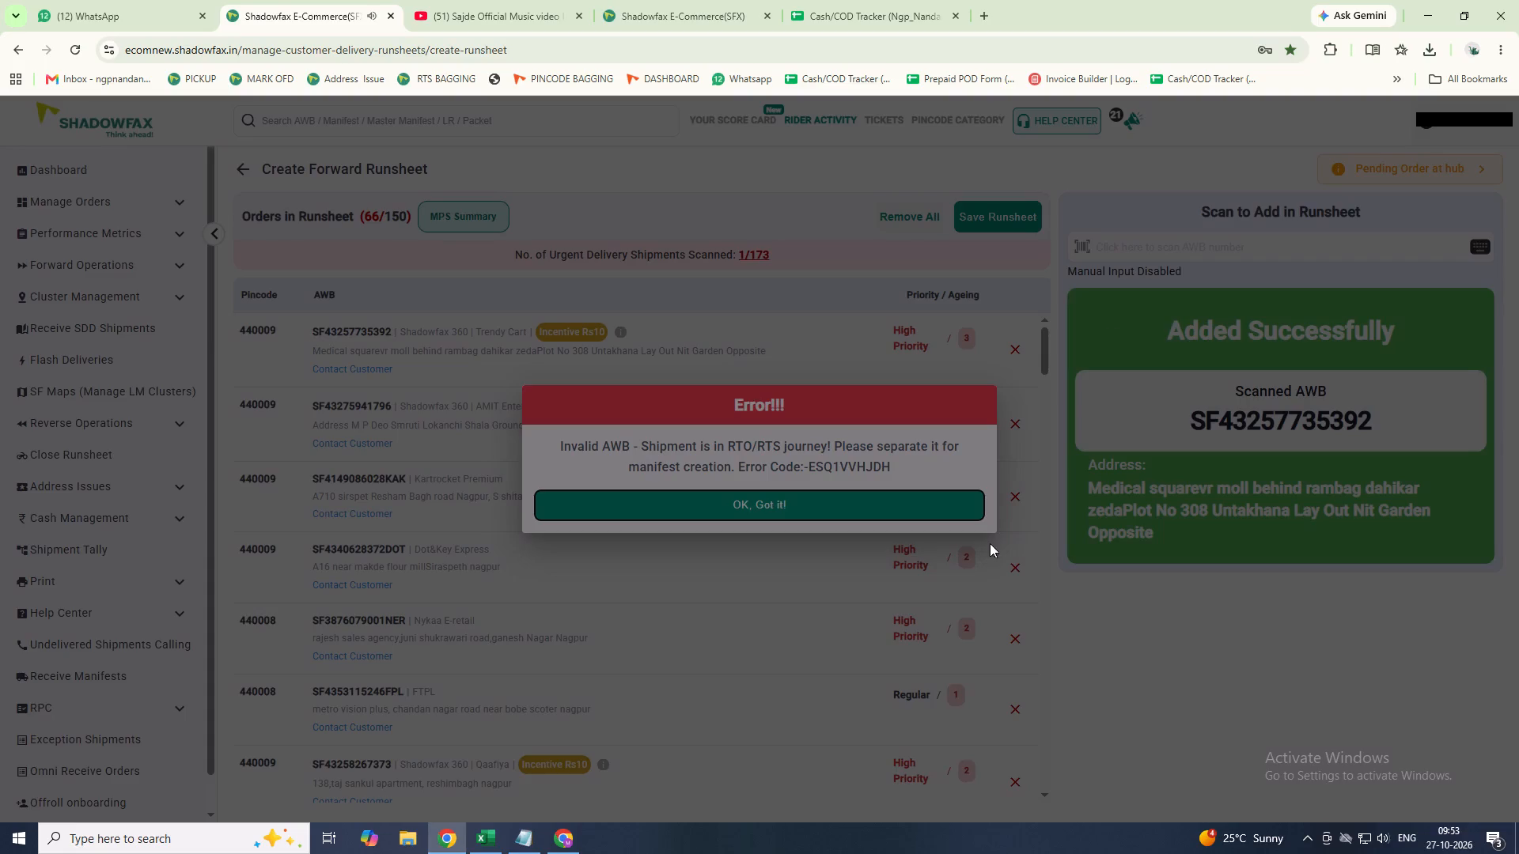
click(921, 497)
click(1113, 245)
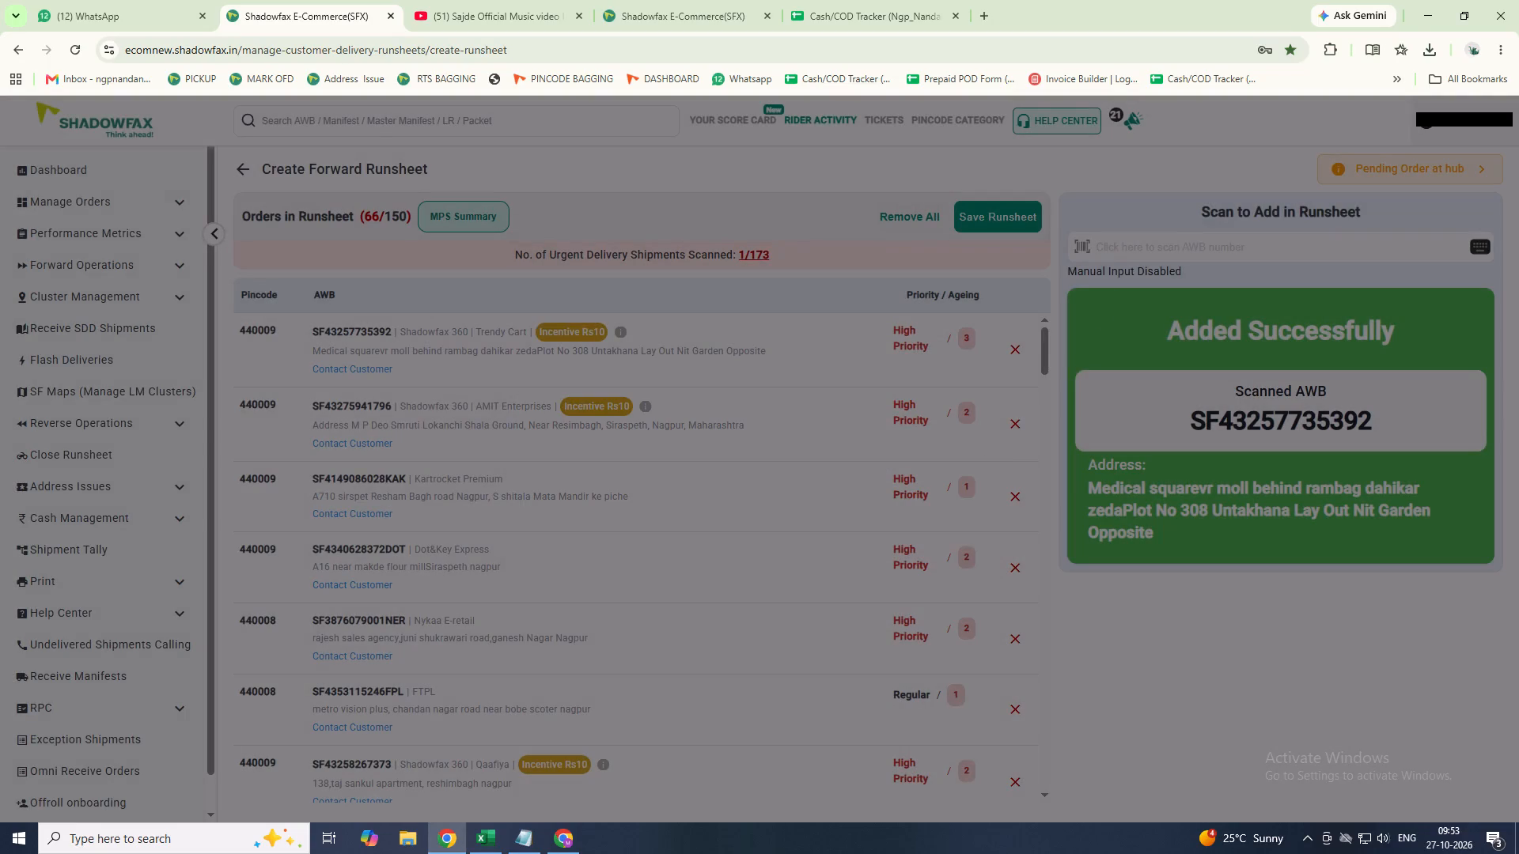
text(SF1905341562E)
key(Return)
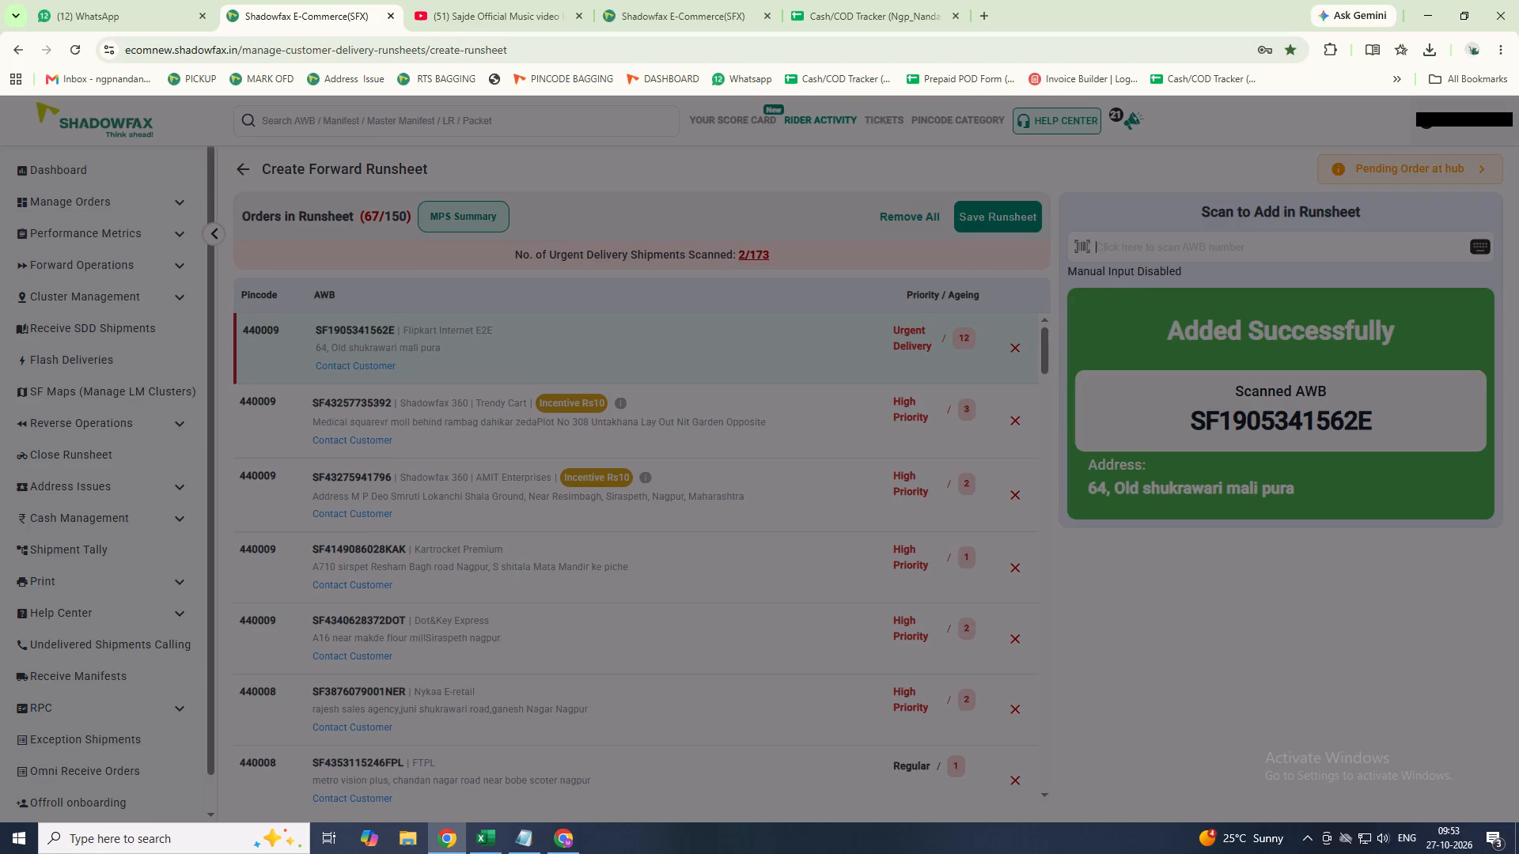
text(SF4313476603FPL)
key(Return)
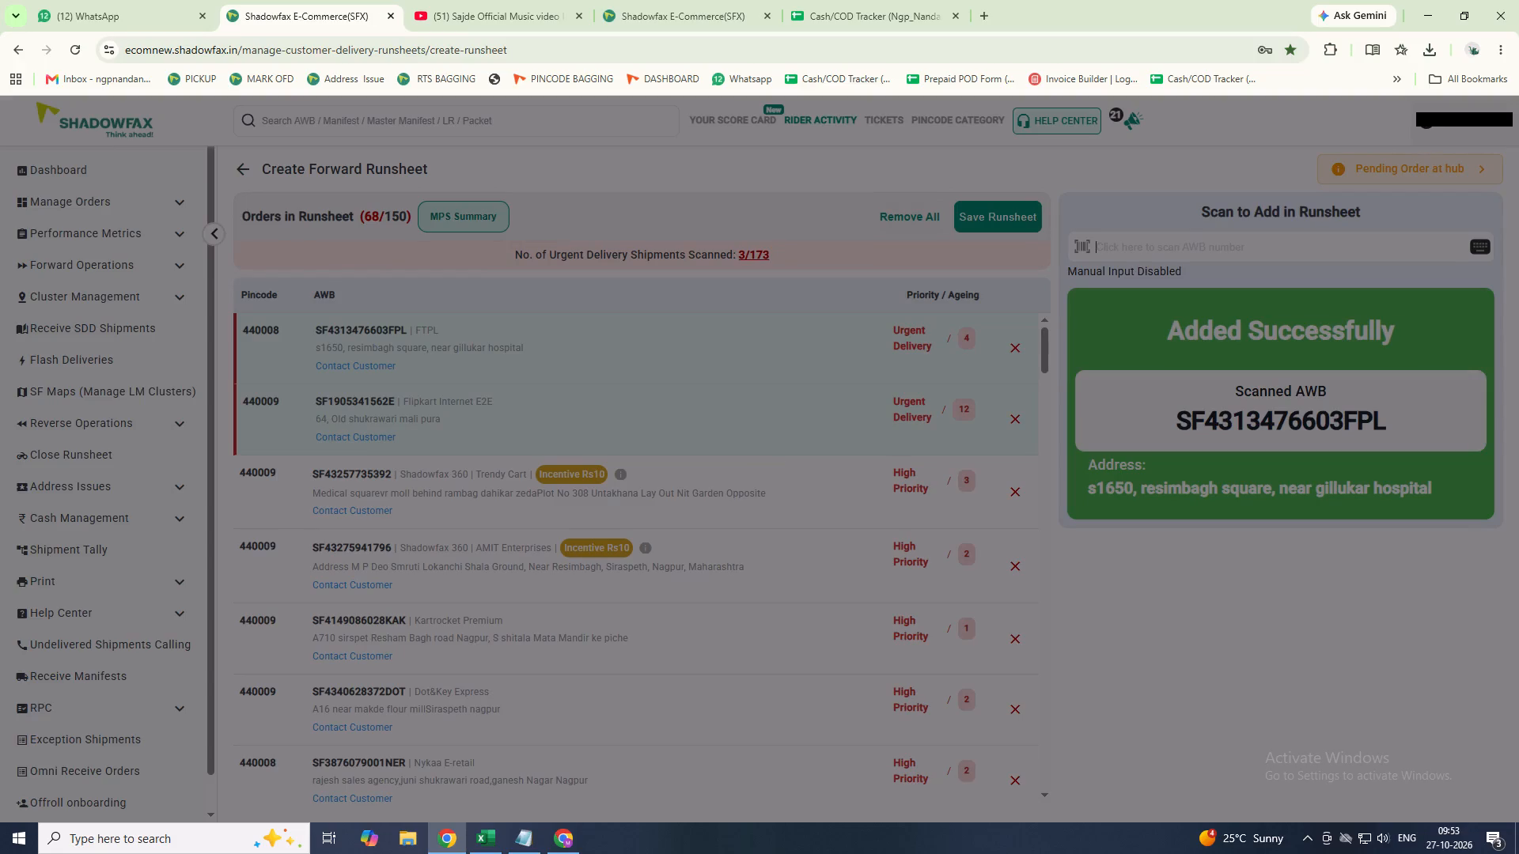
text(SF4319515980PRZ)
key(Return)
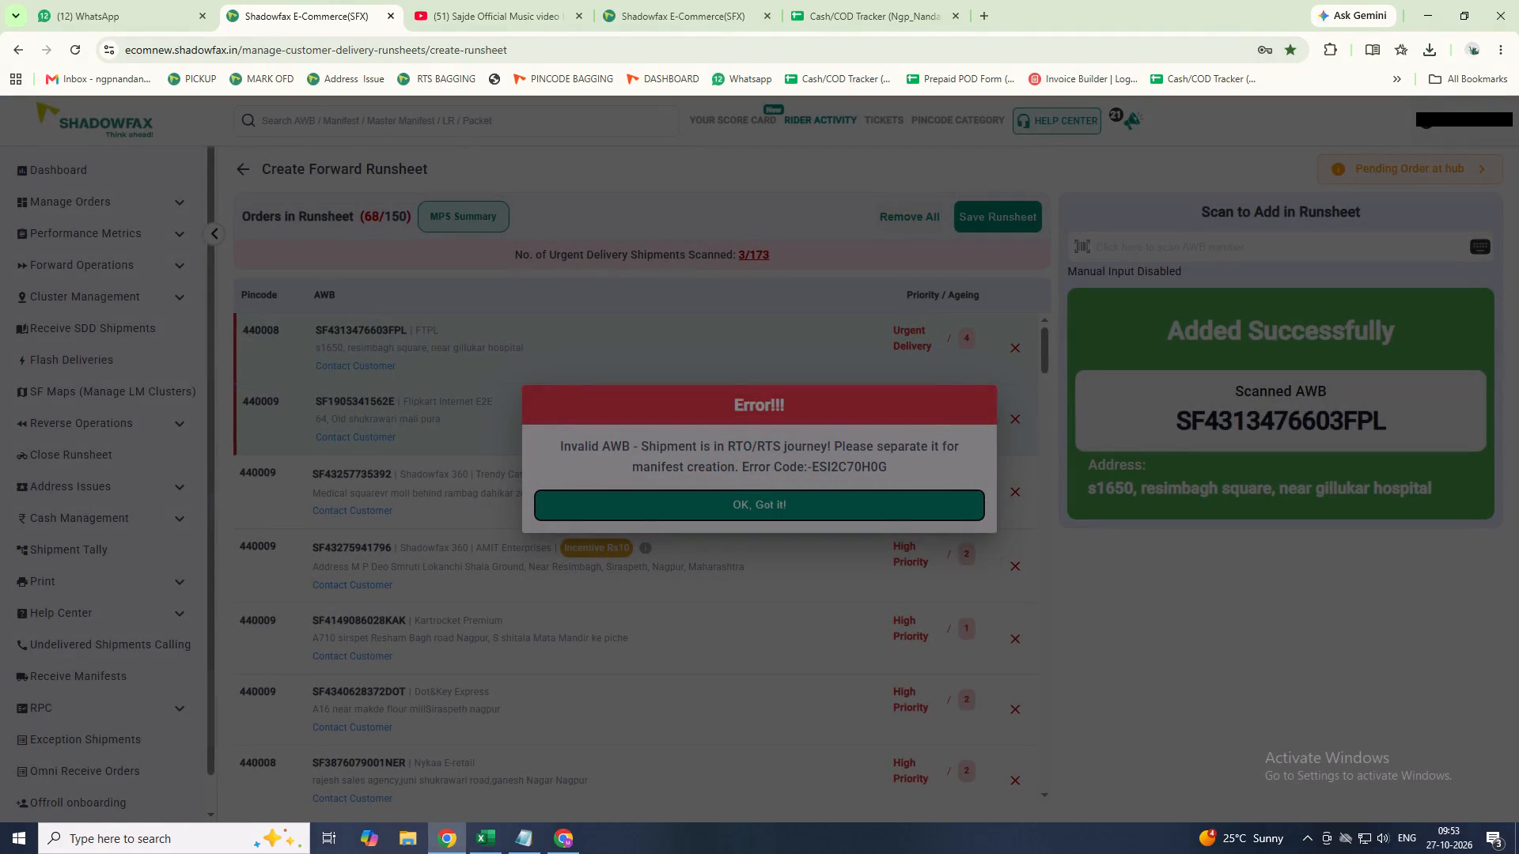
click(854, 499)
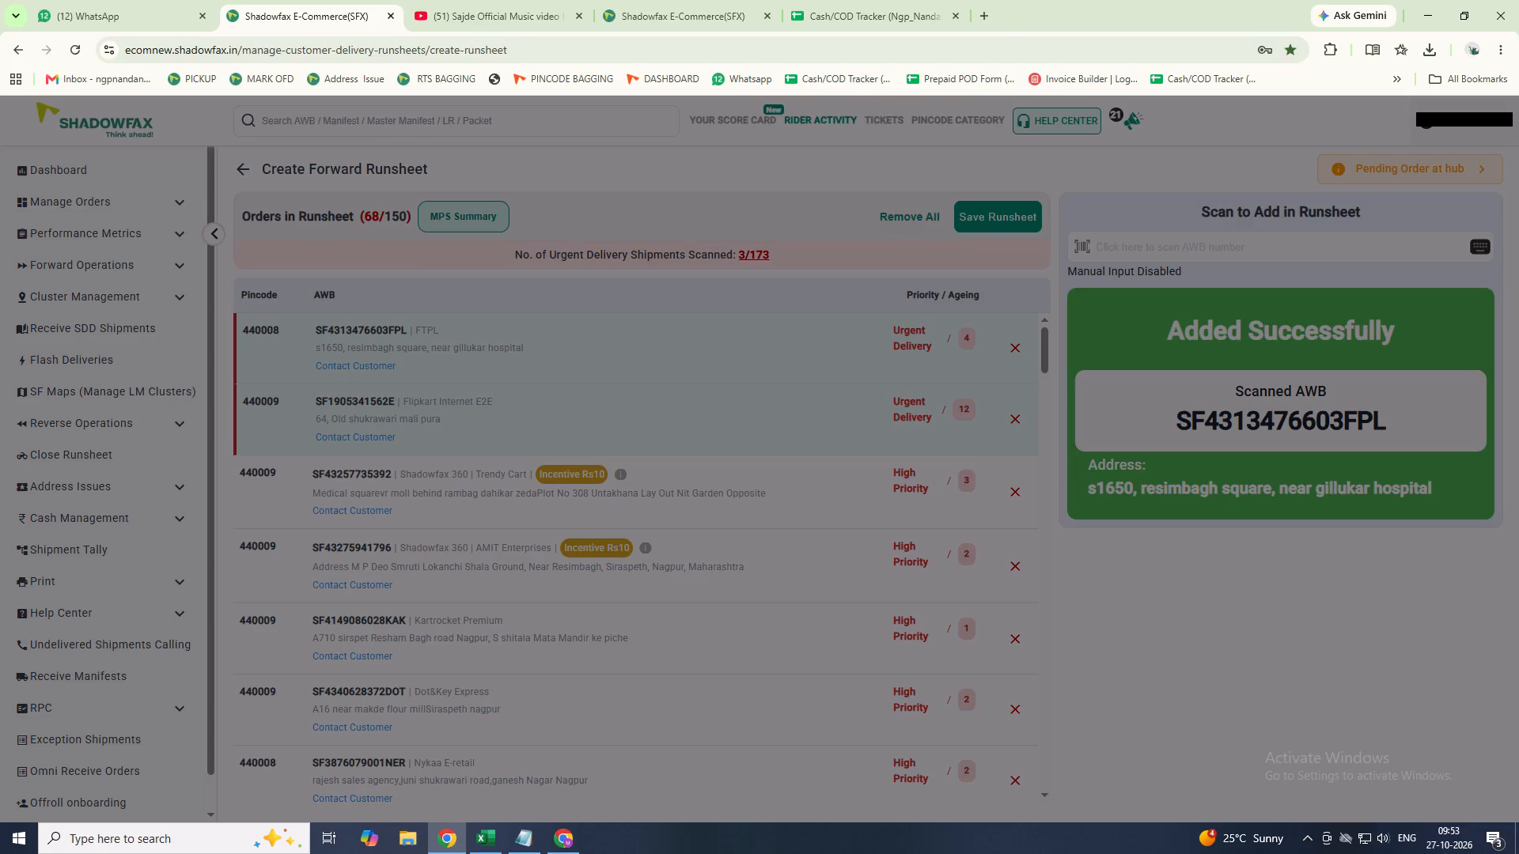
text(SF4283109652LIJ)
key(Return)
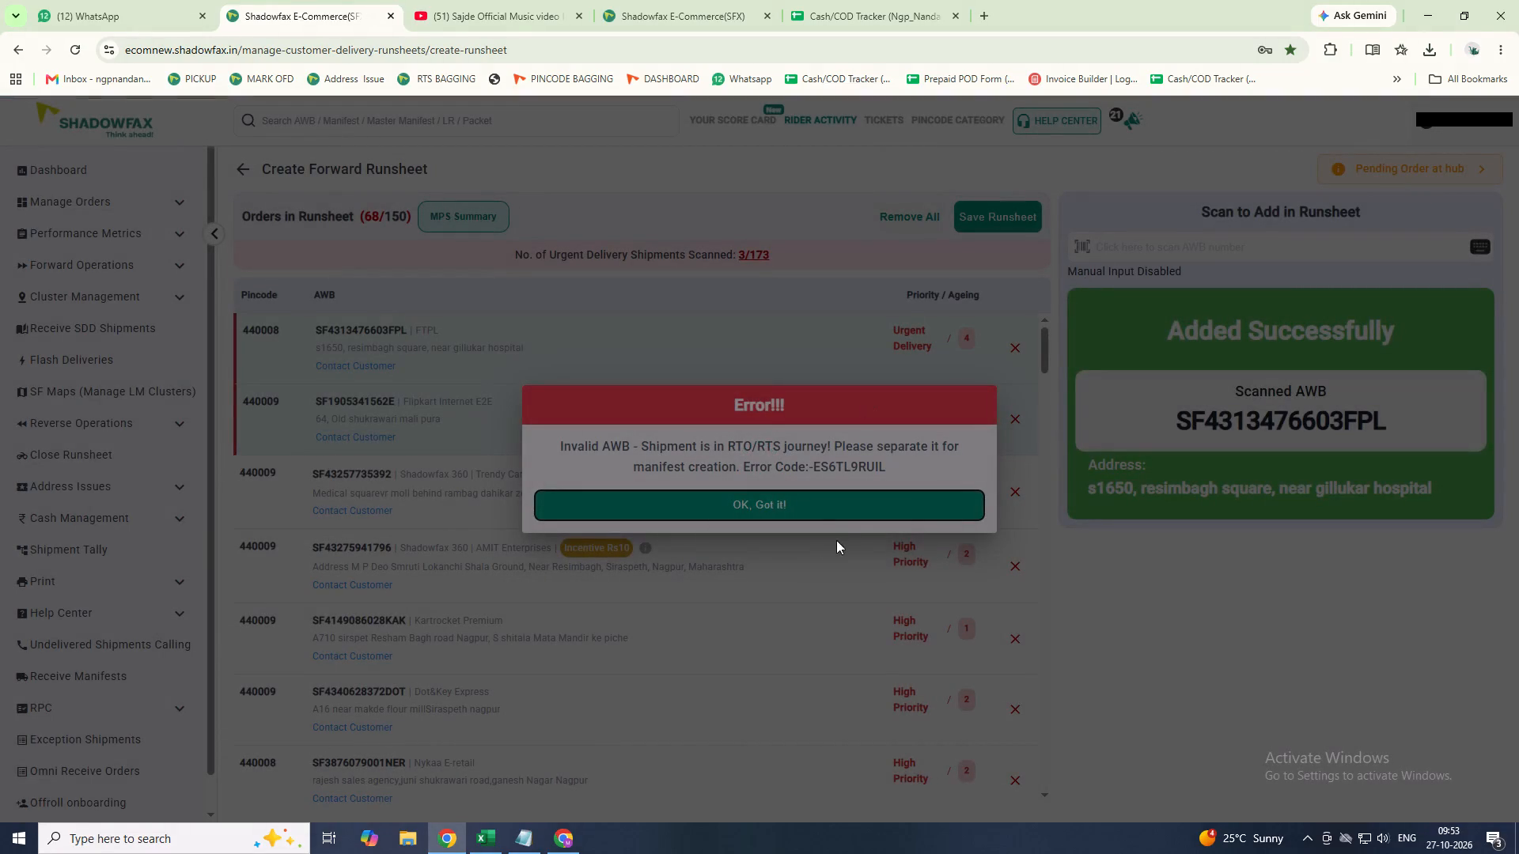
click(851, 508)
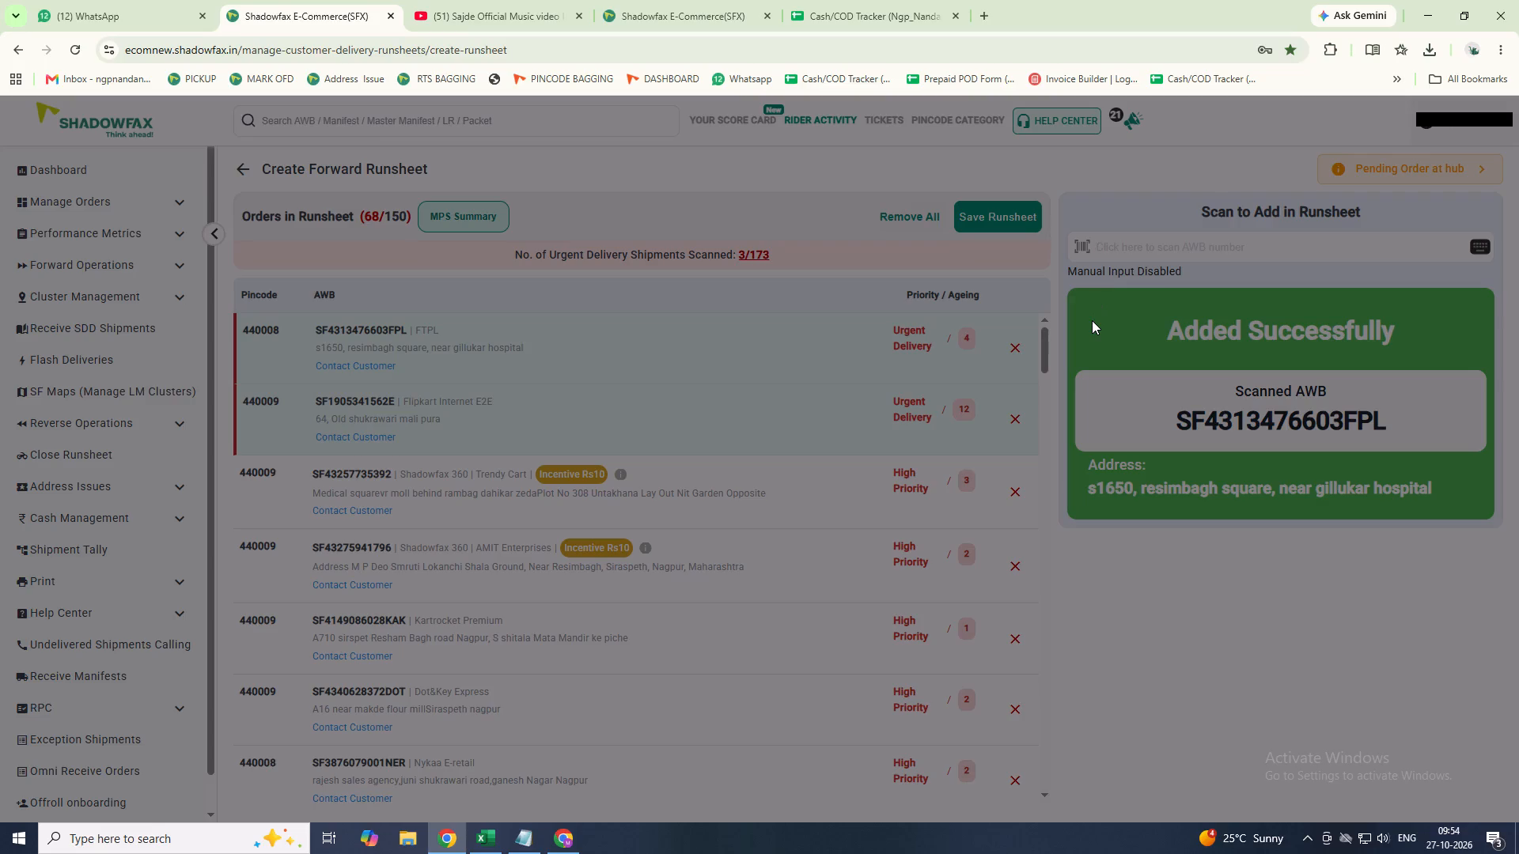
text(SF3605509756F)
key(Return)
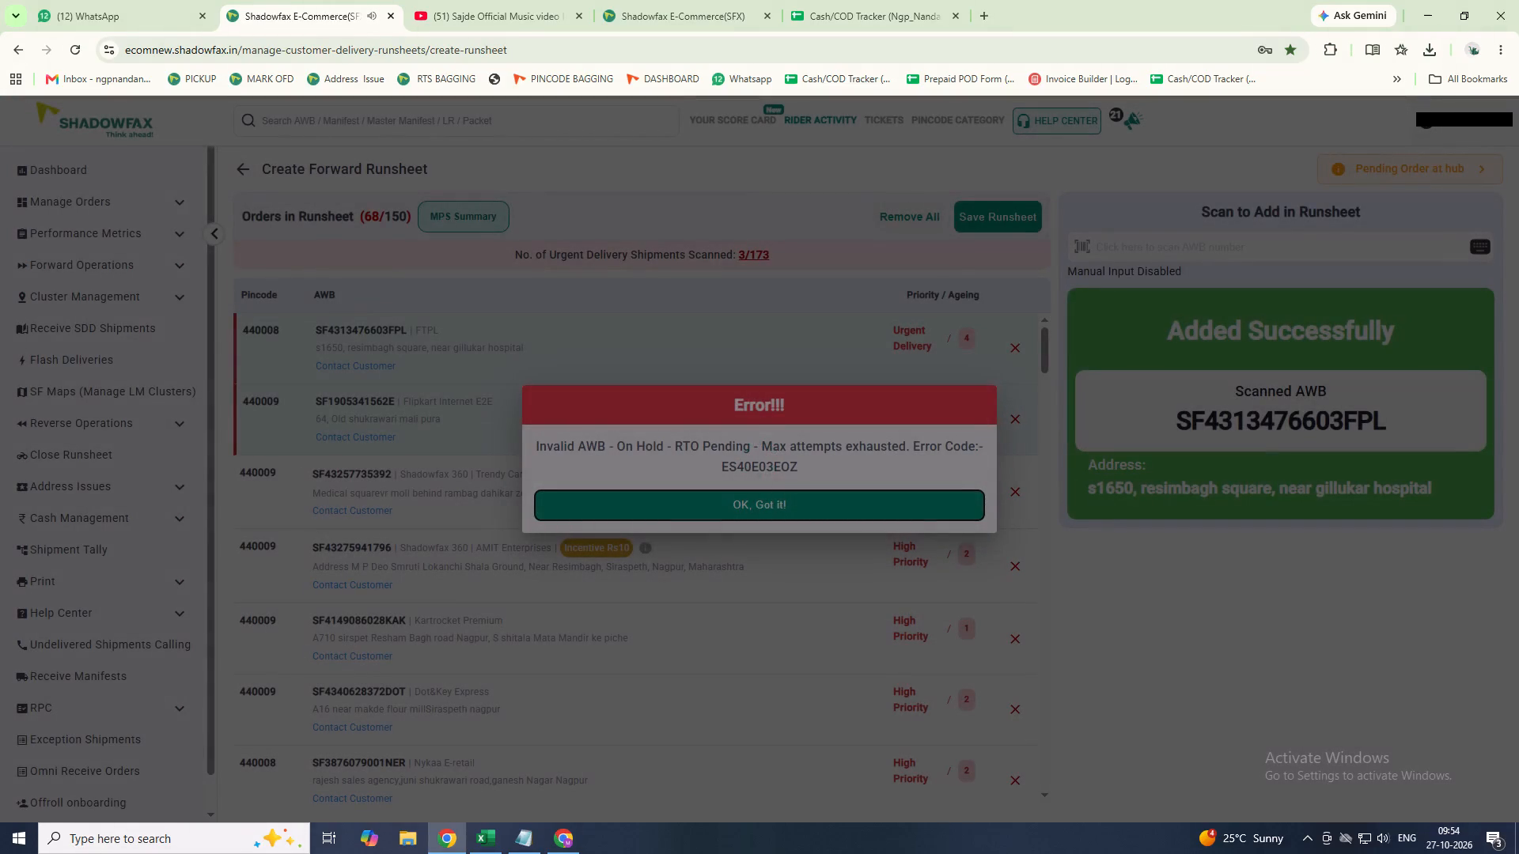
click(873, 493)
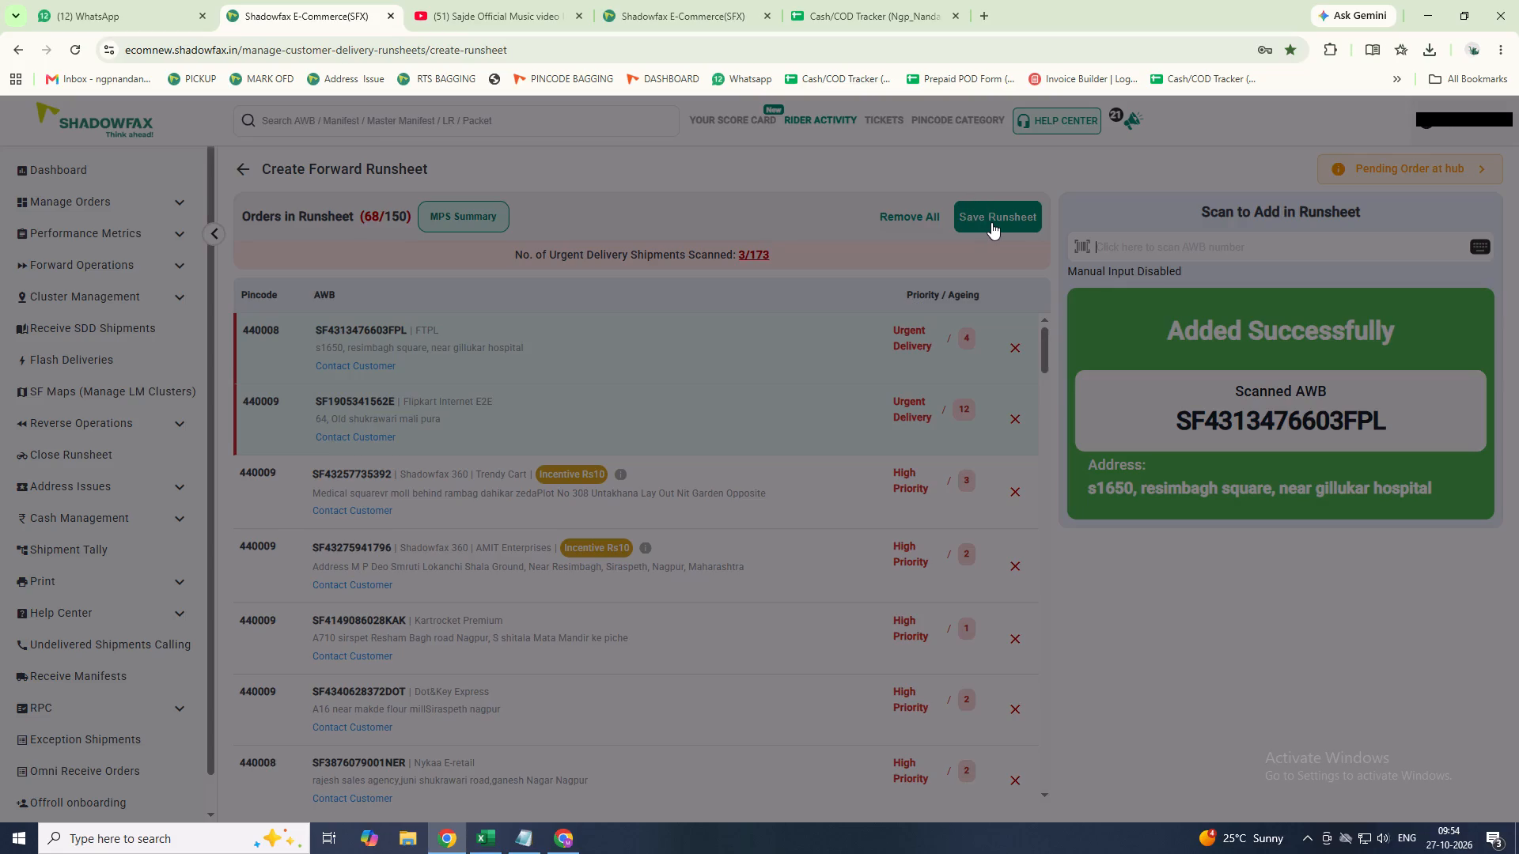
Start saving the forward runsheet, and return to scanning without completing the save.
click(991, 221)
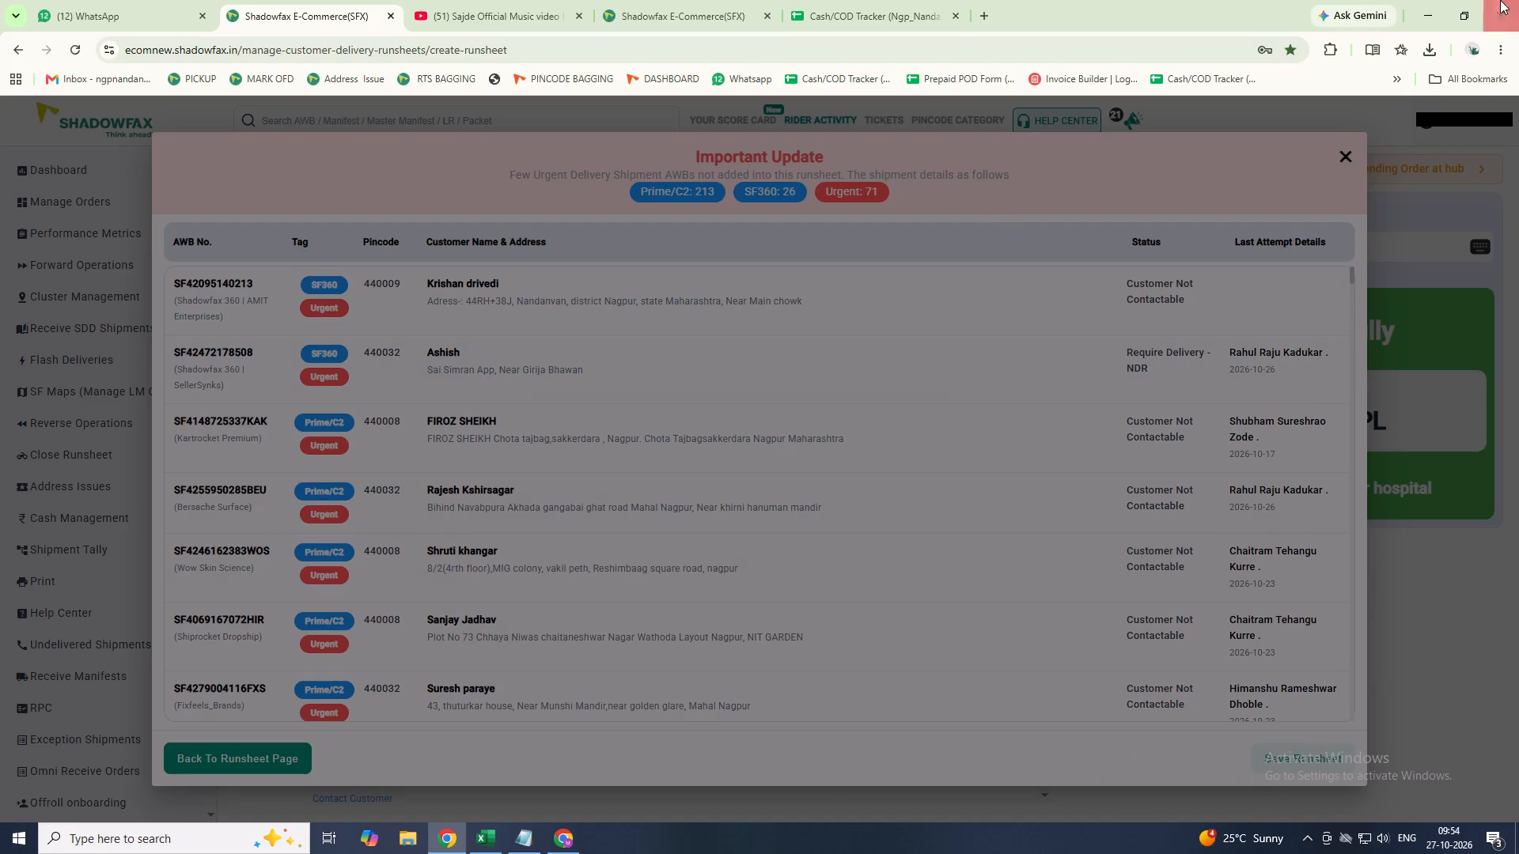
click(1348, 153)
click(1182, 242)
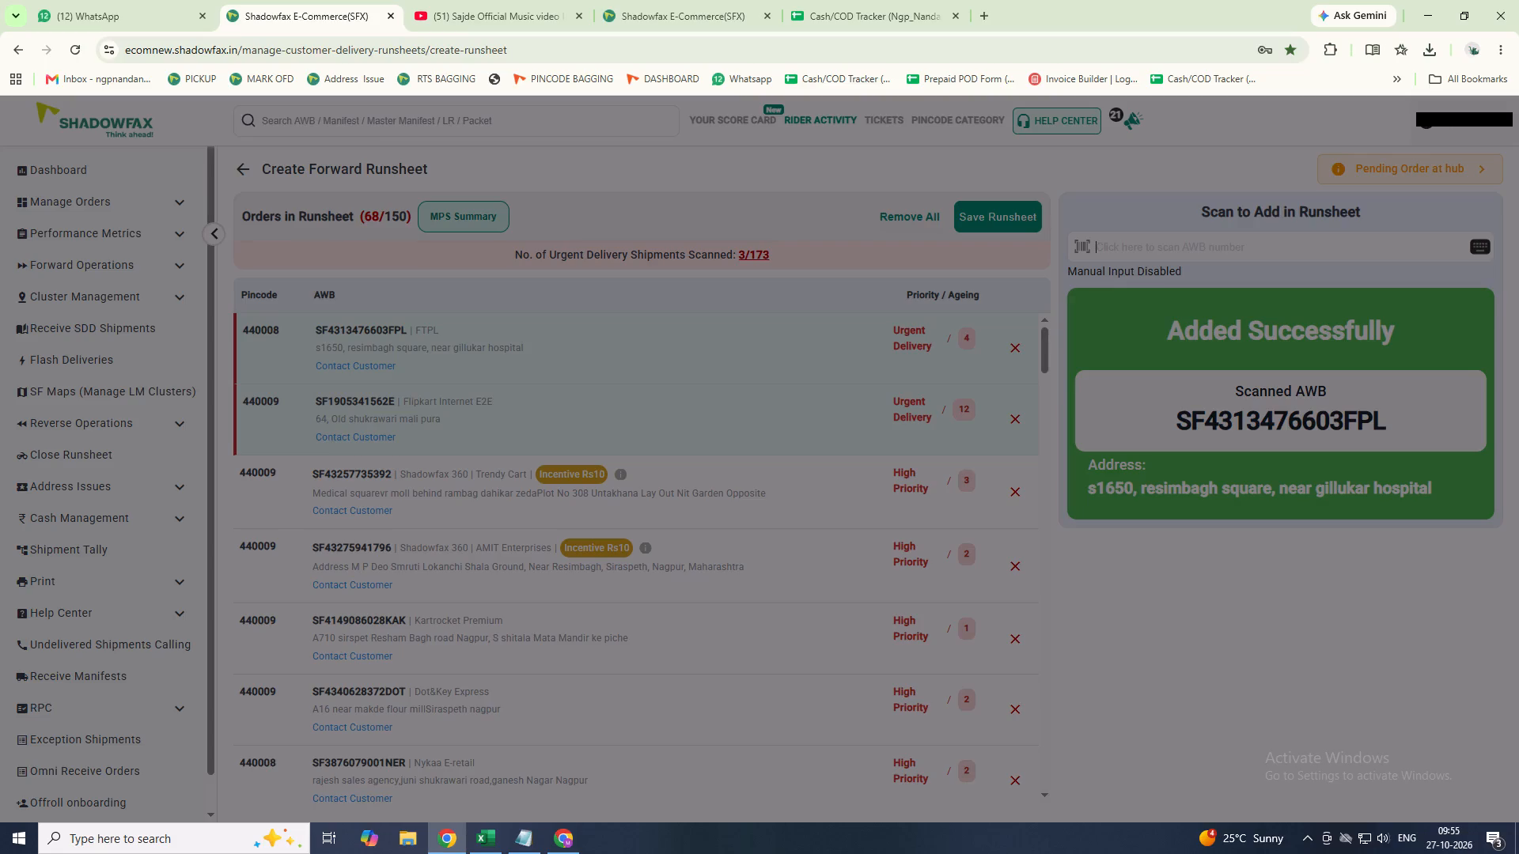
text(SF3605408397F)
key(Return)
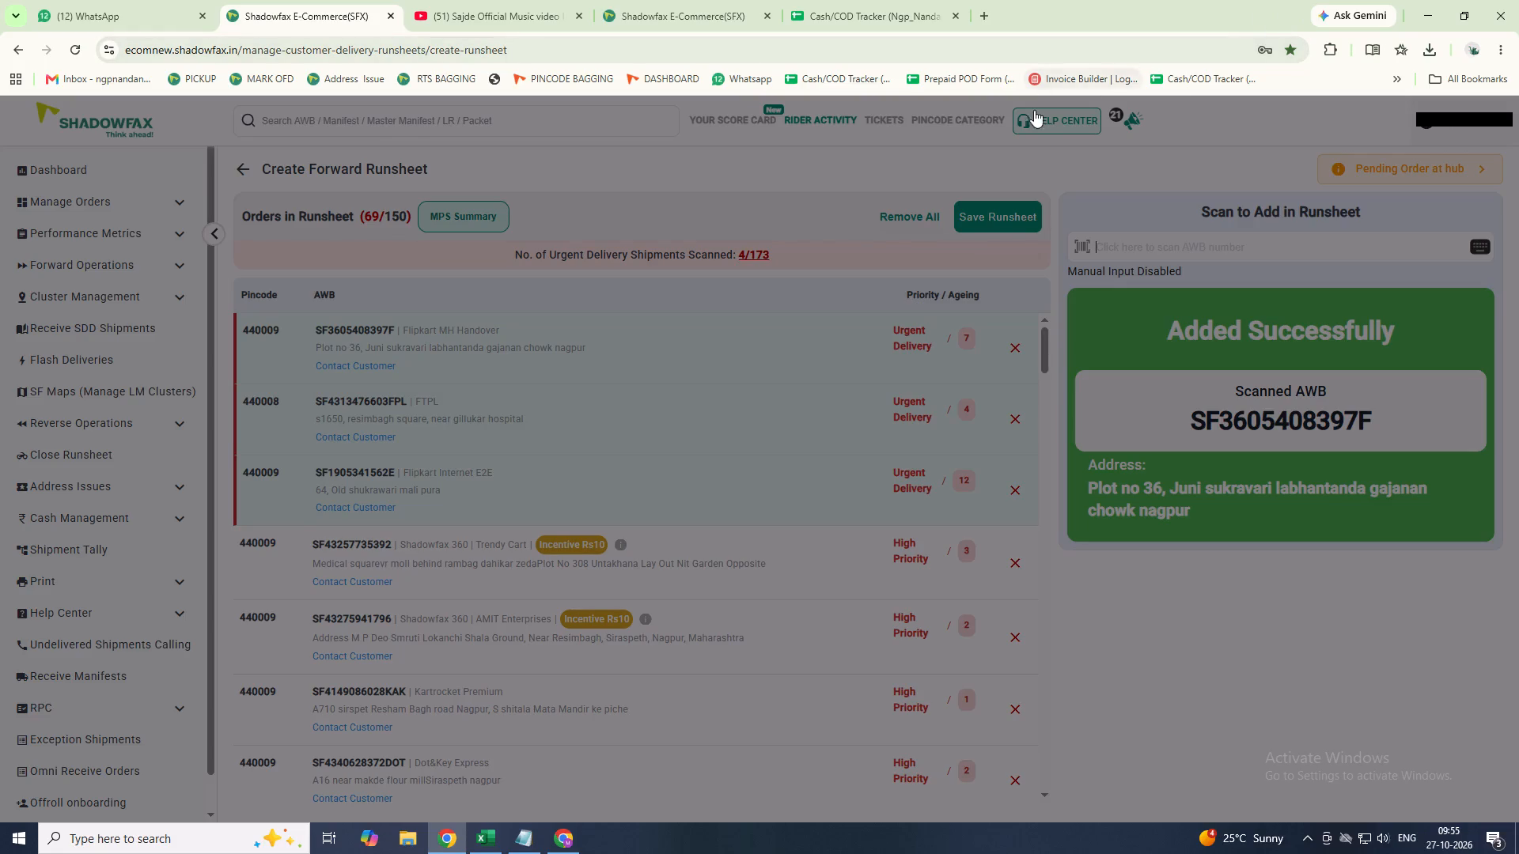
Save the forward runsheet without adding the remaining urgent delivery shipments.
click(994, 211)
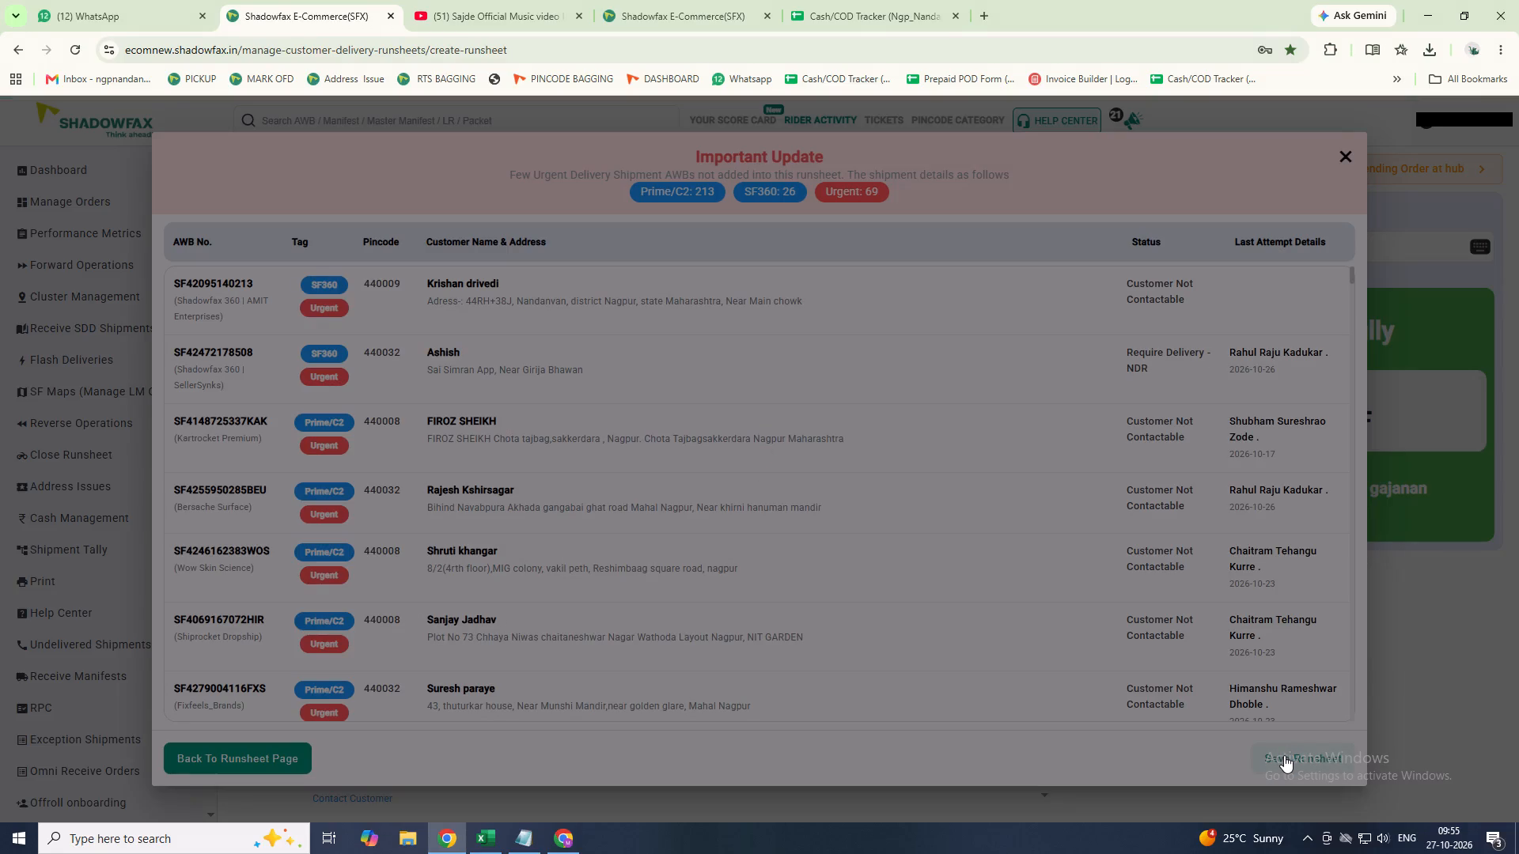
click(1284, 755)
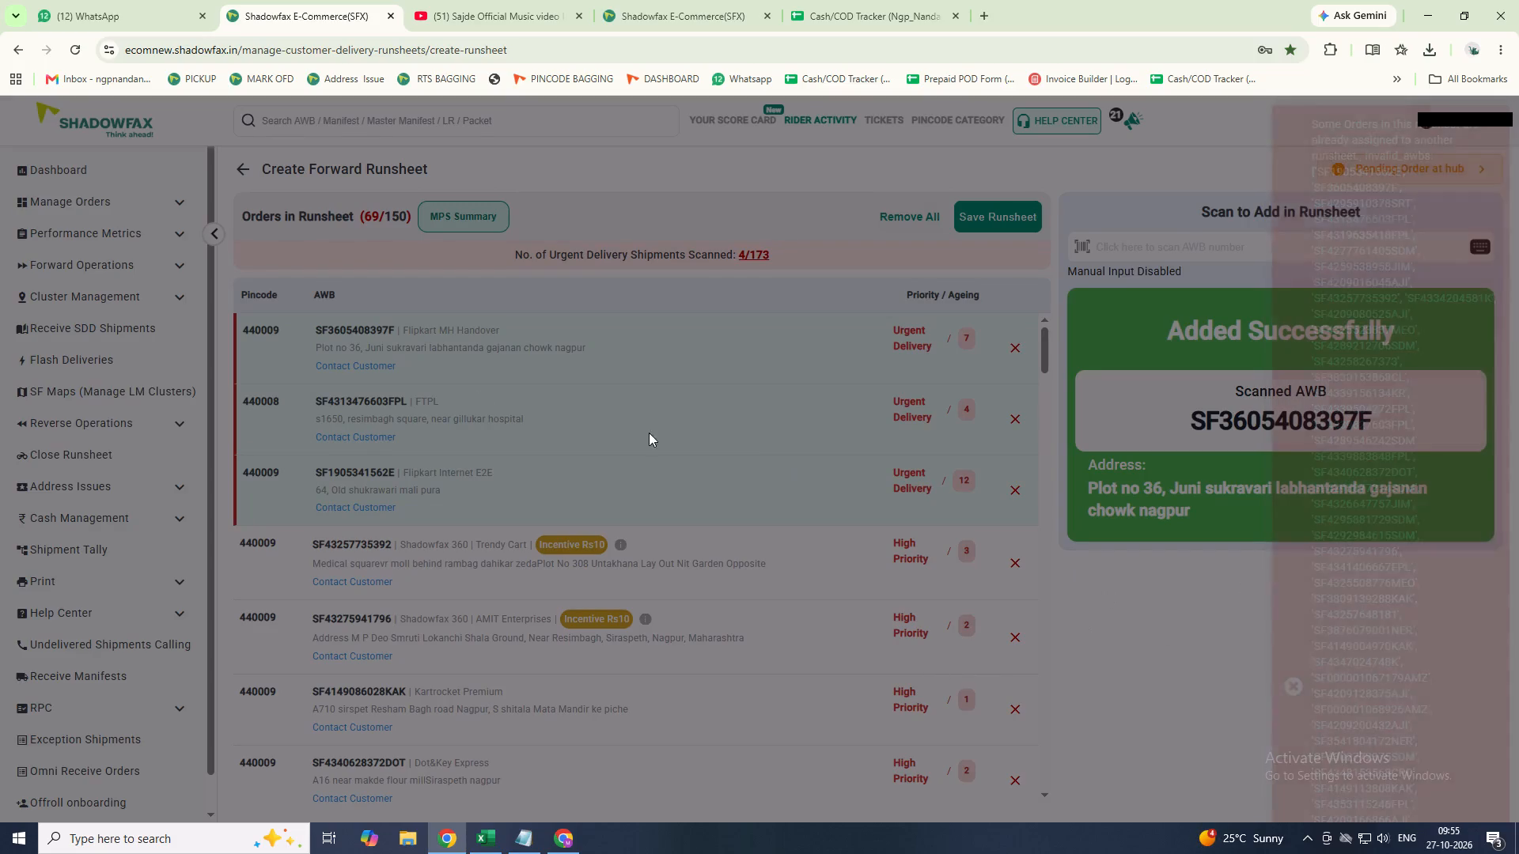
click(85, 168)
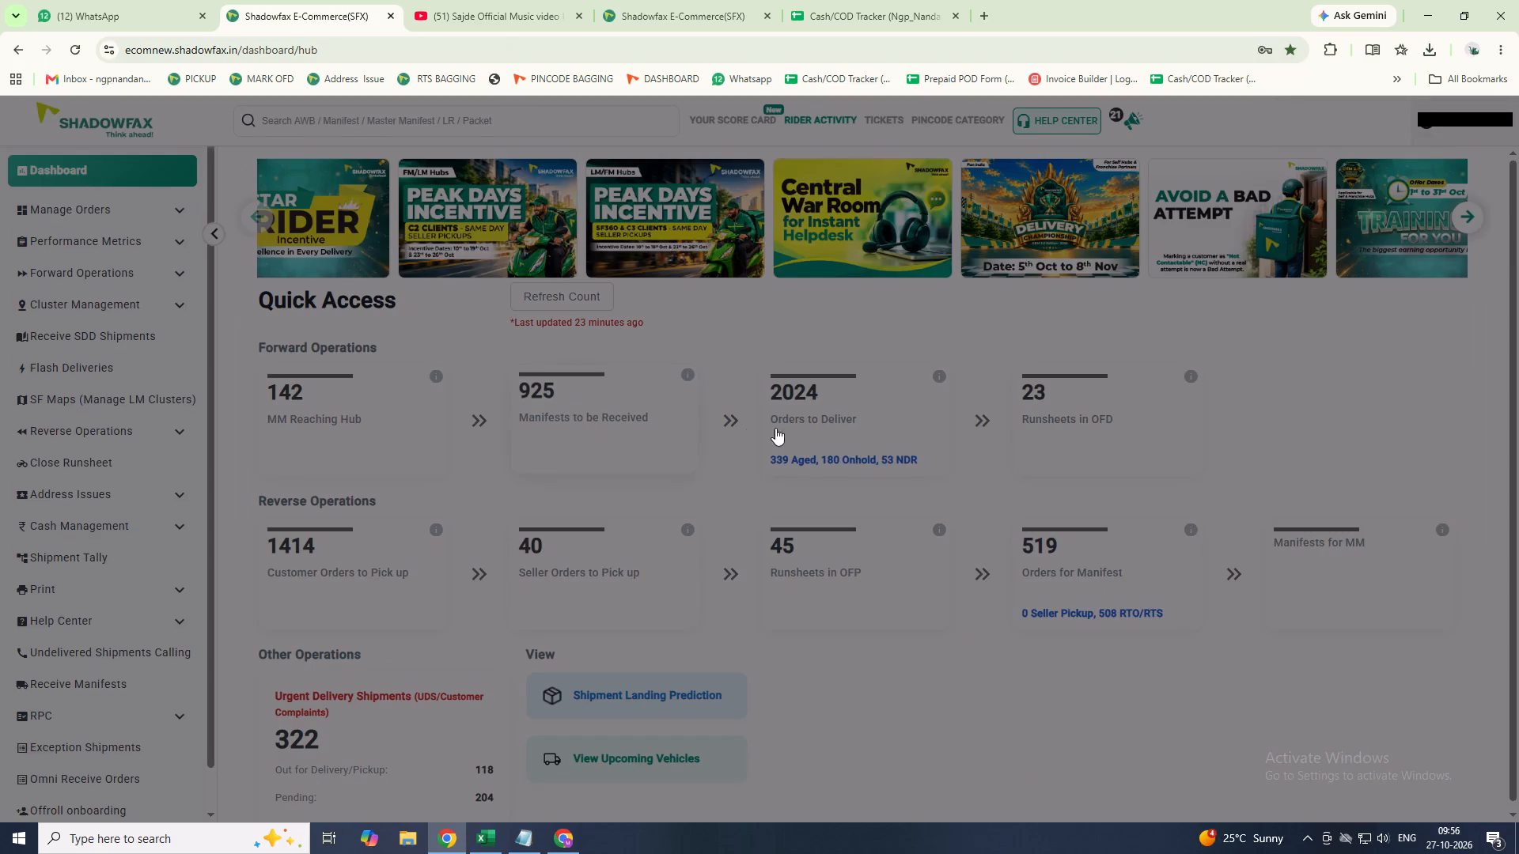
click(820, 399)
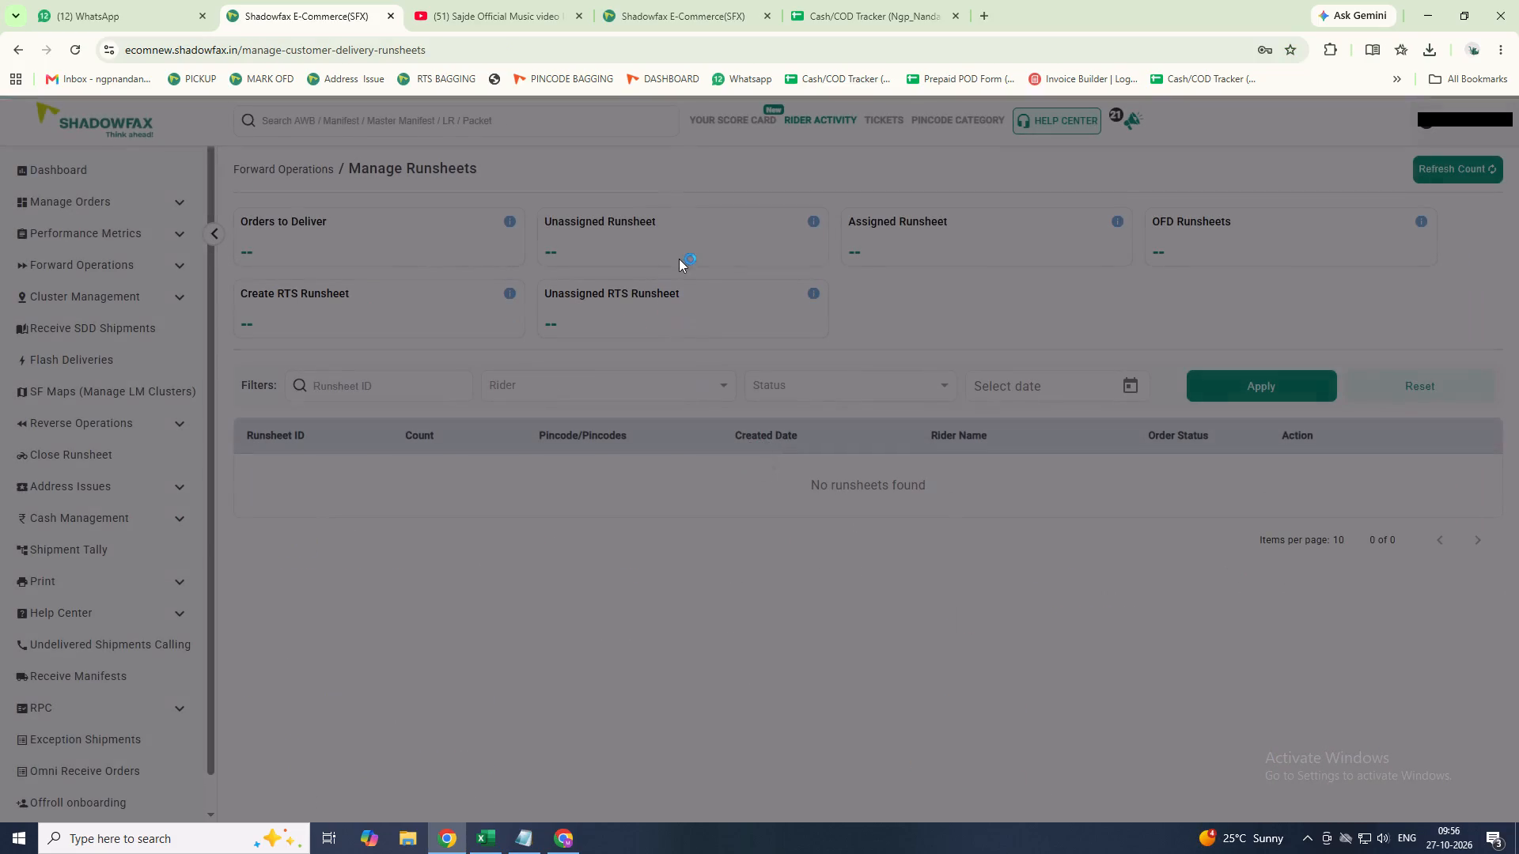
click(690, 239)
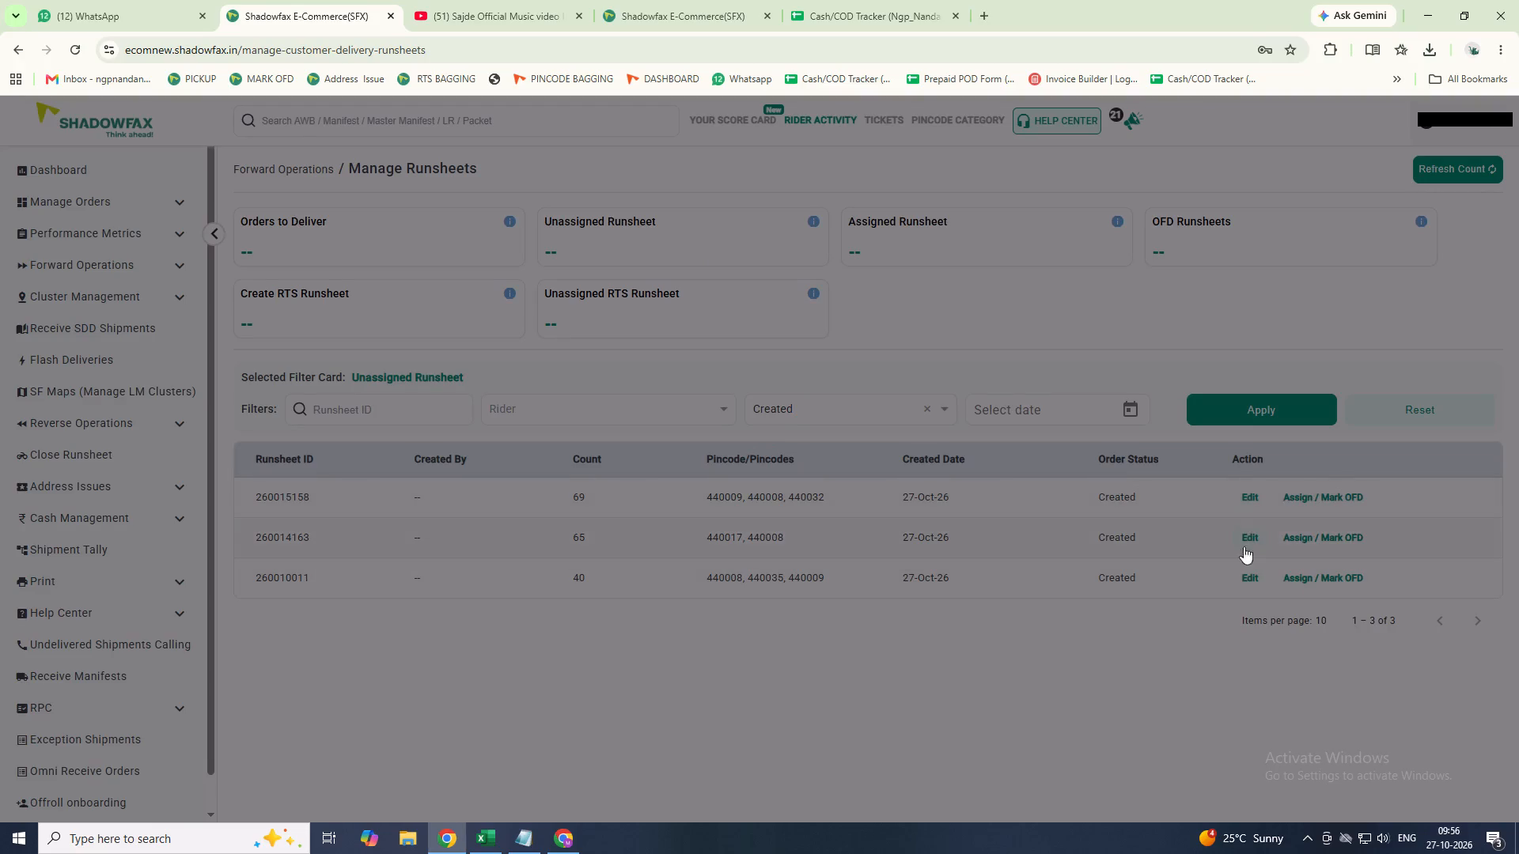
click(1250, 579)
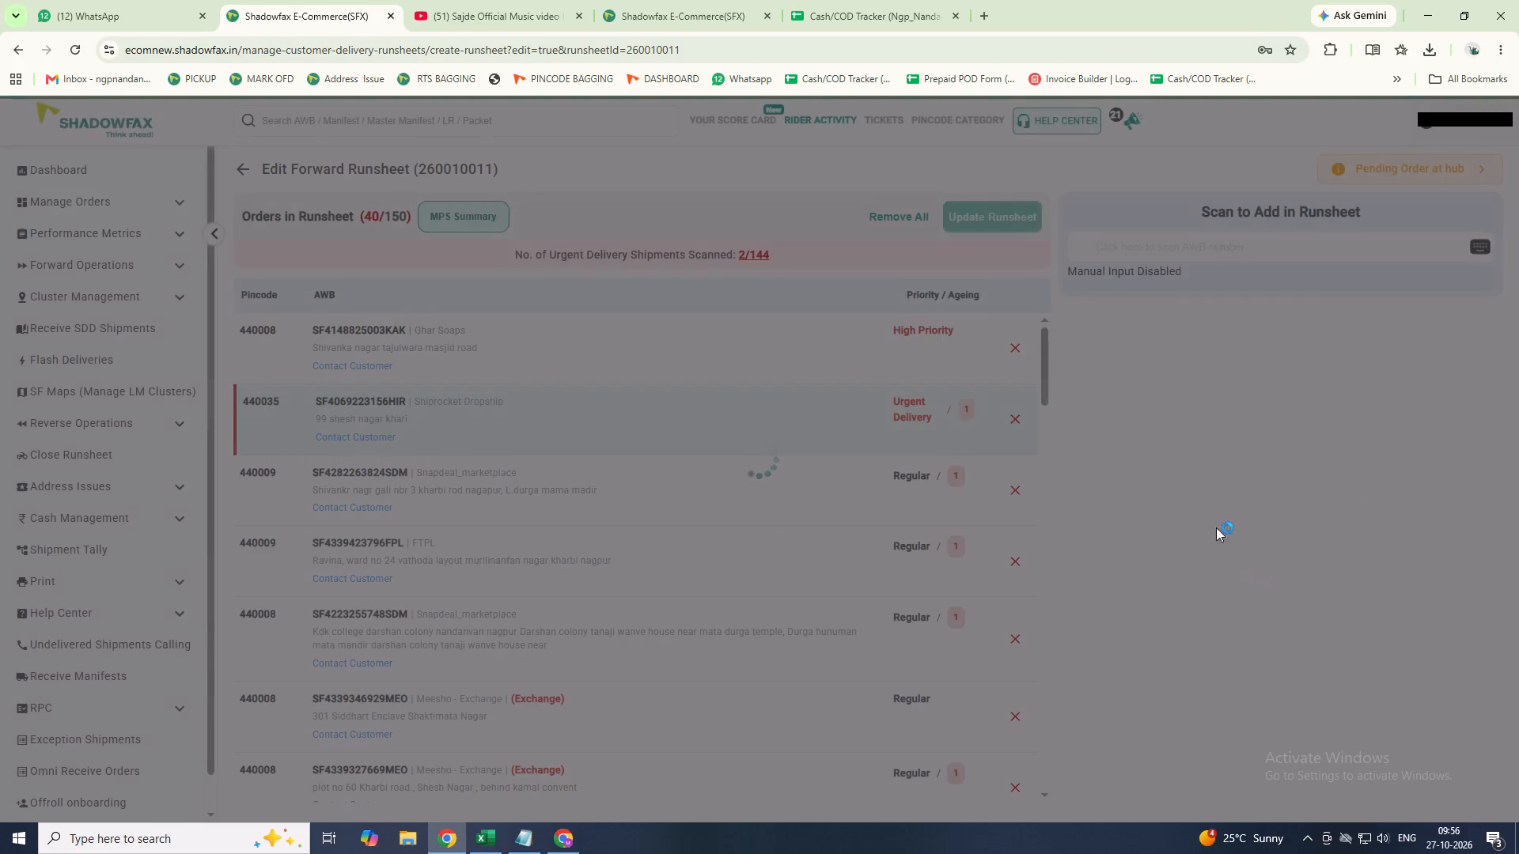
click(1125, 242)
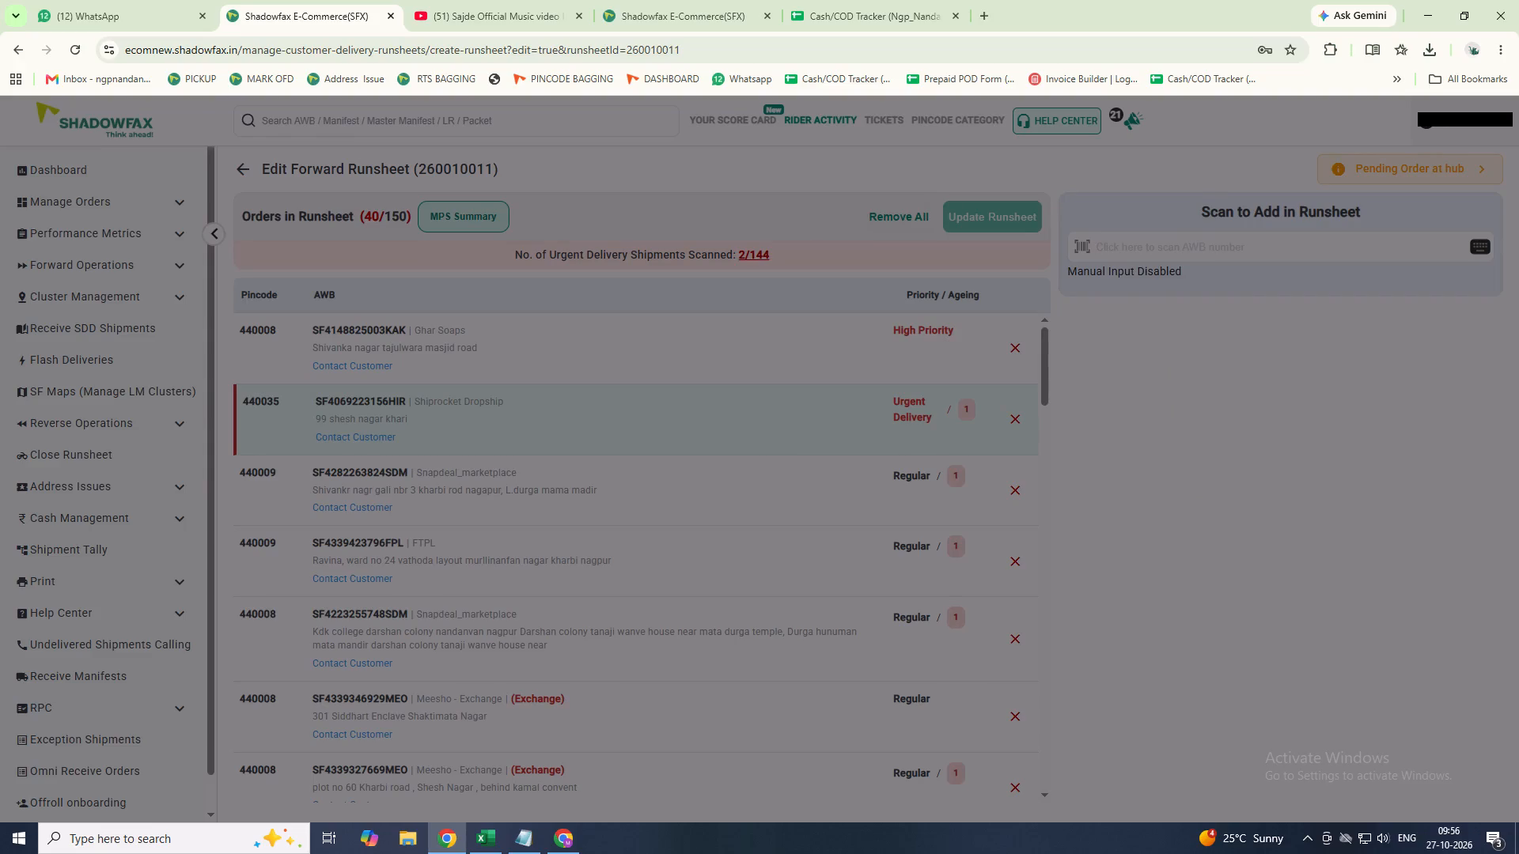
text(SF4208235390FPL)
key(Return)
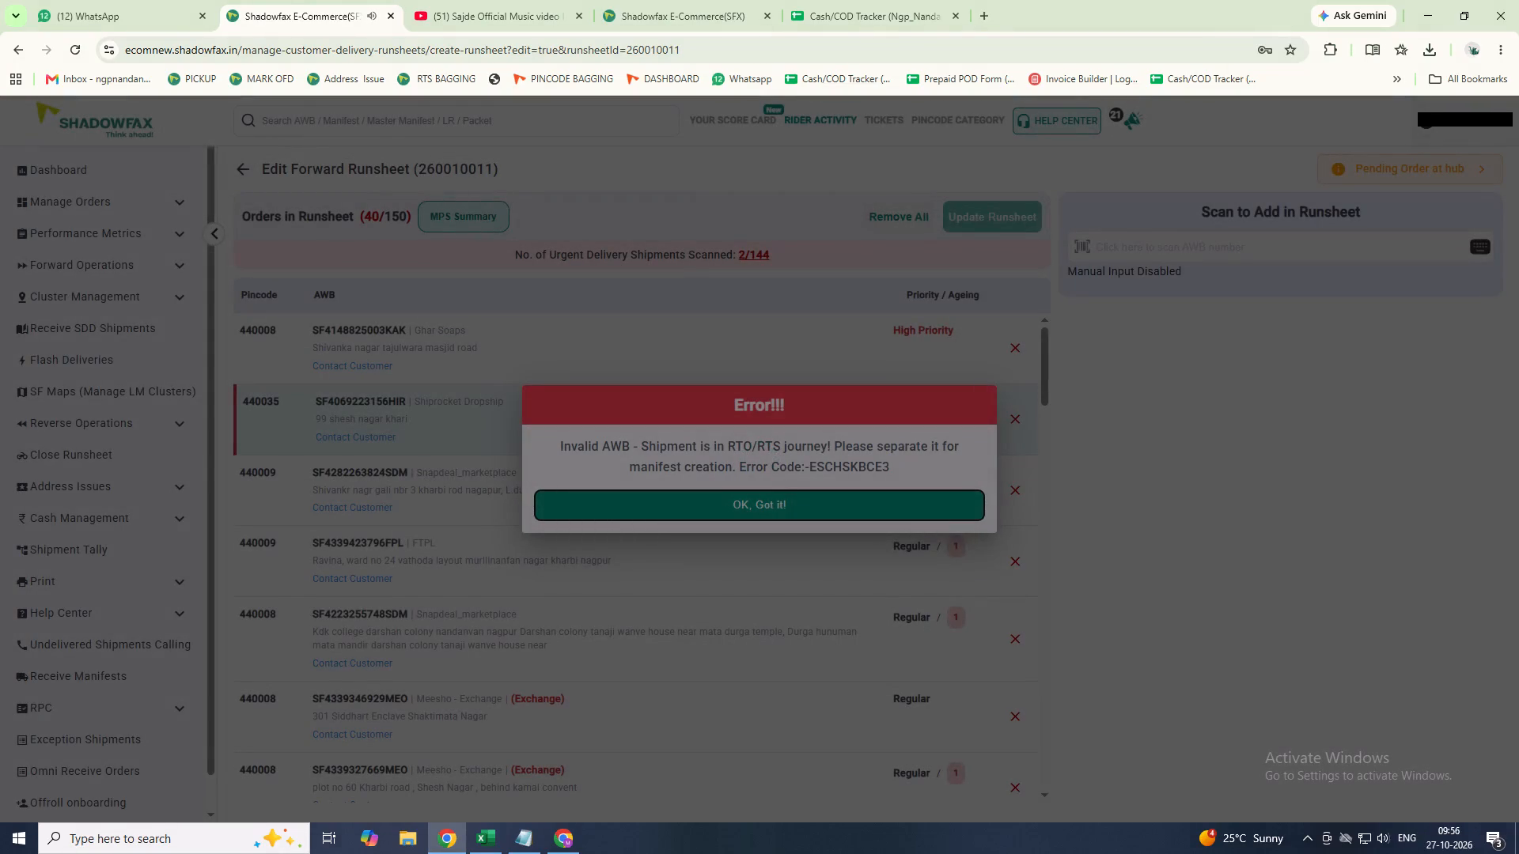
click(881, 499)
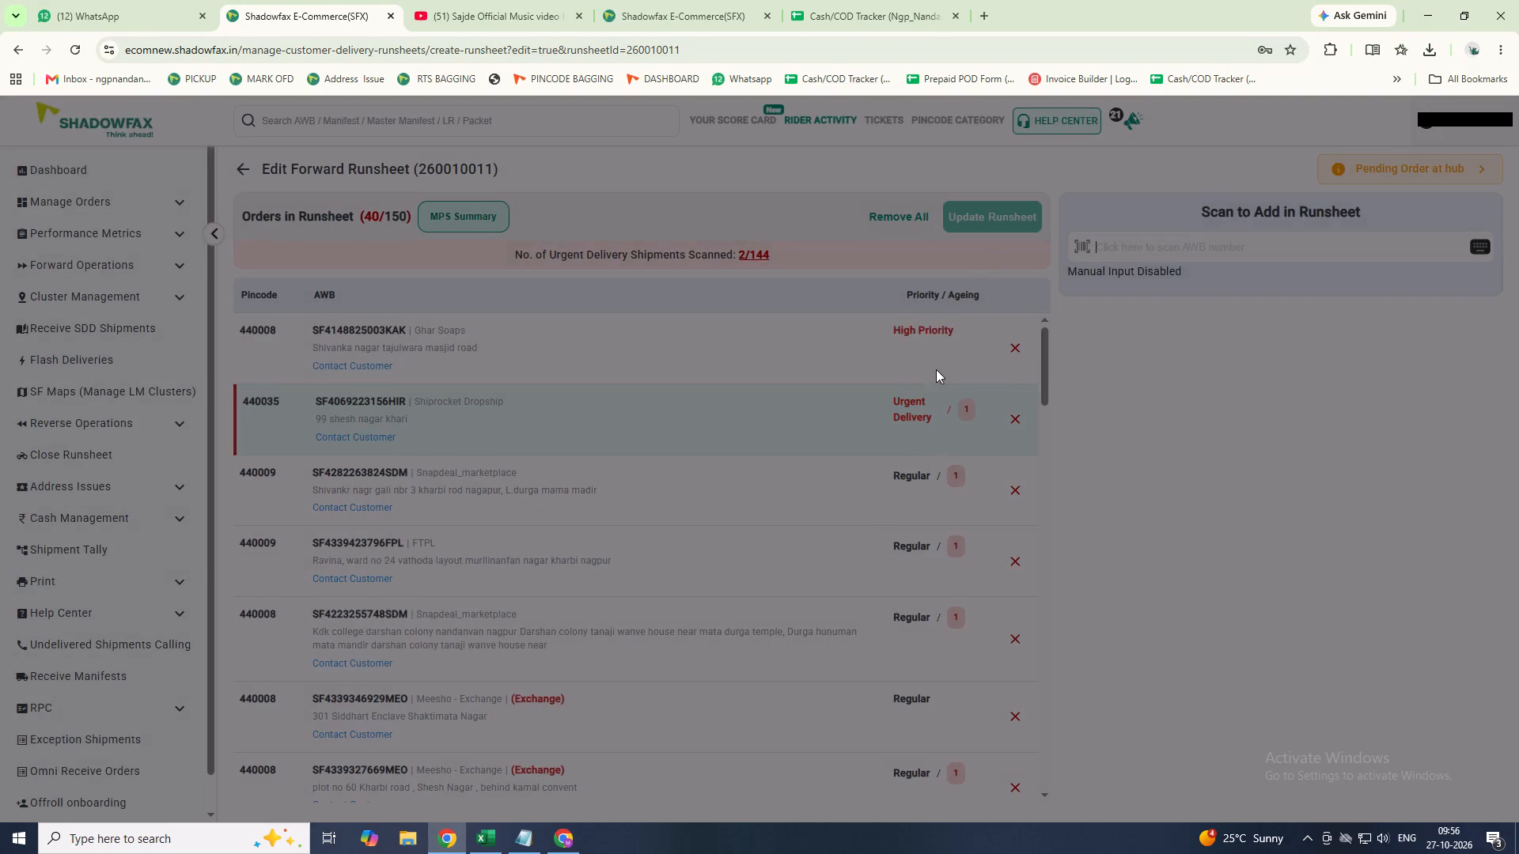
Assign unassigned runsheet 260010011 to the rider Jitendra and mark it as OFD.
click(71, 167)
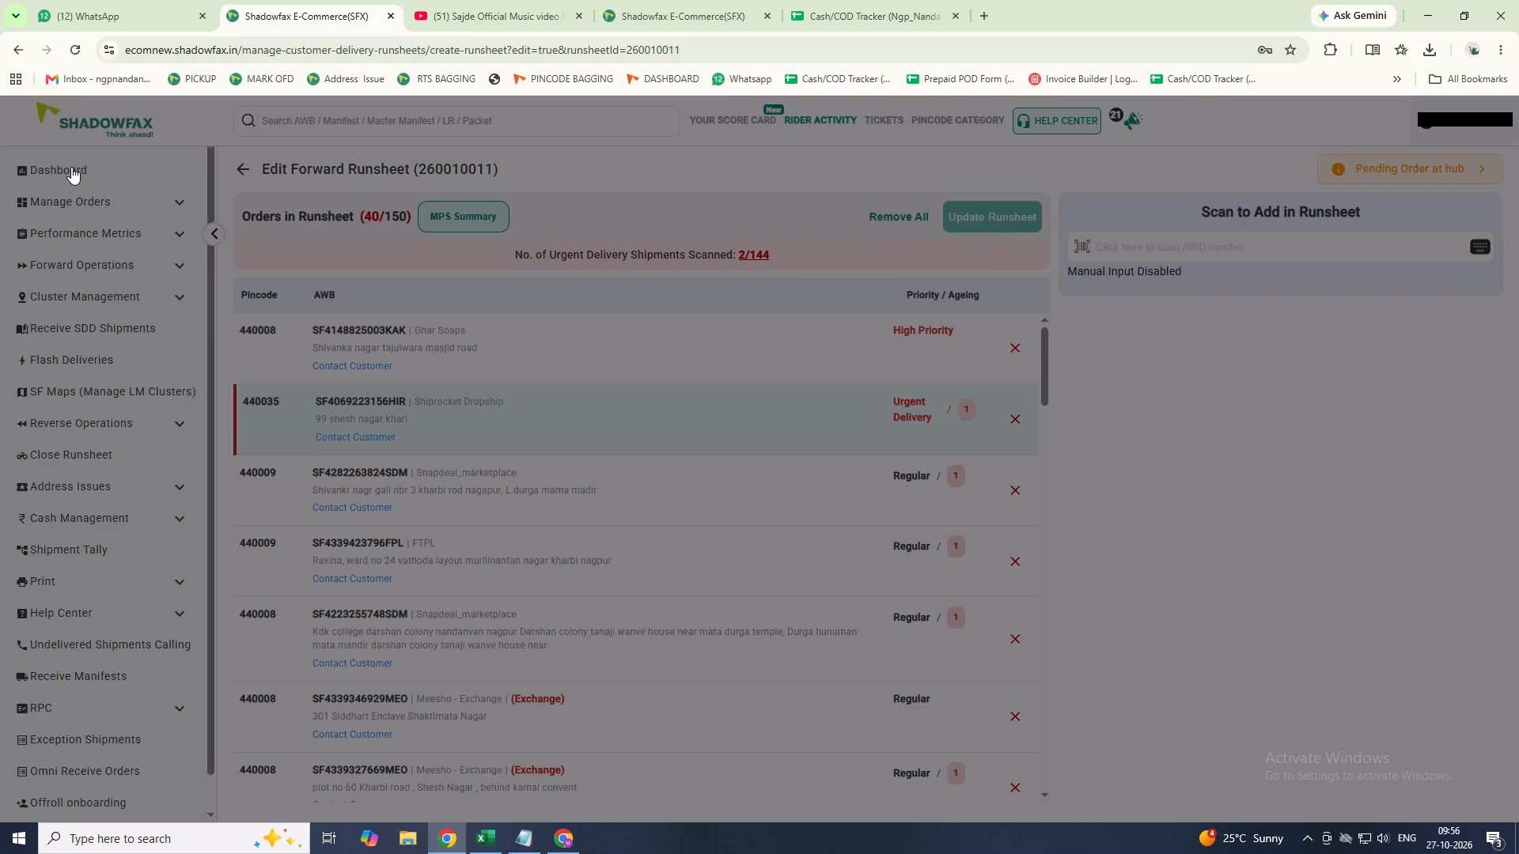
click(879, 422)
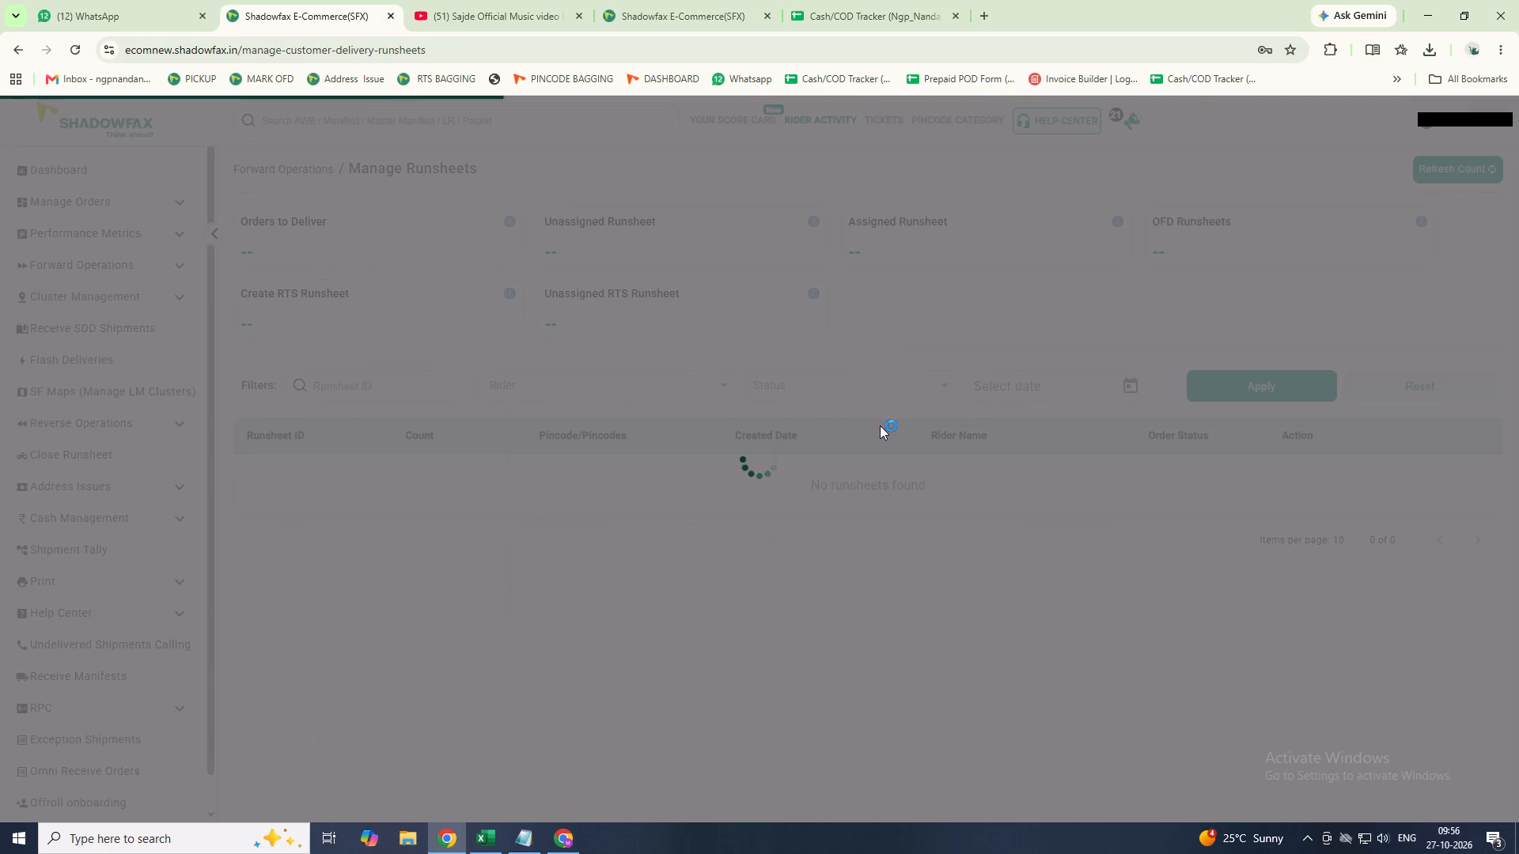
click(698, 244)
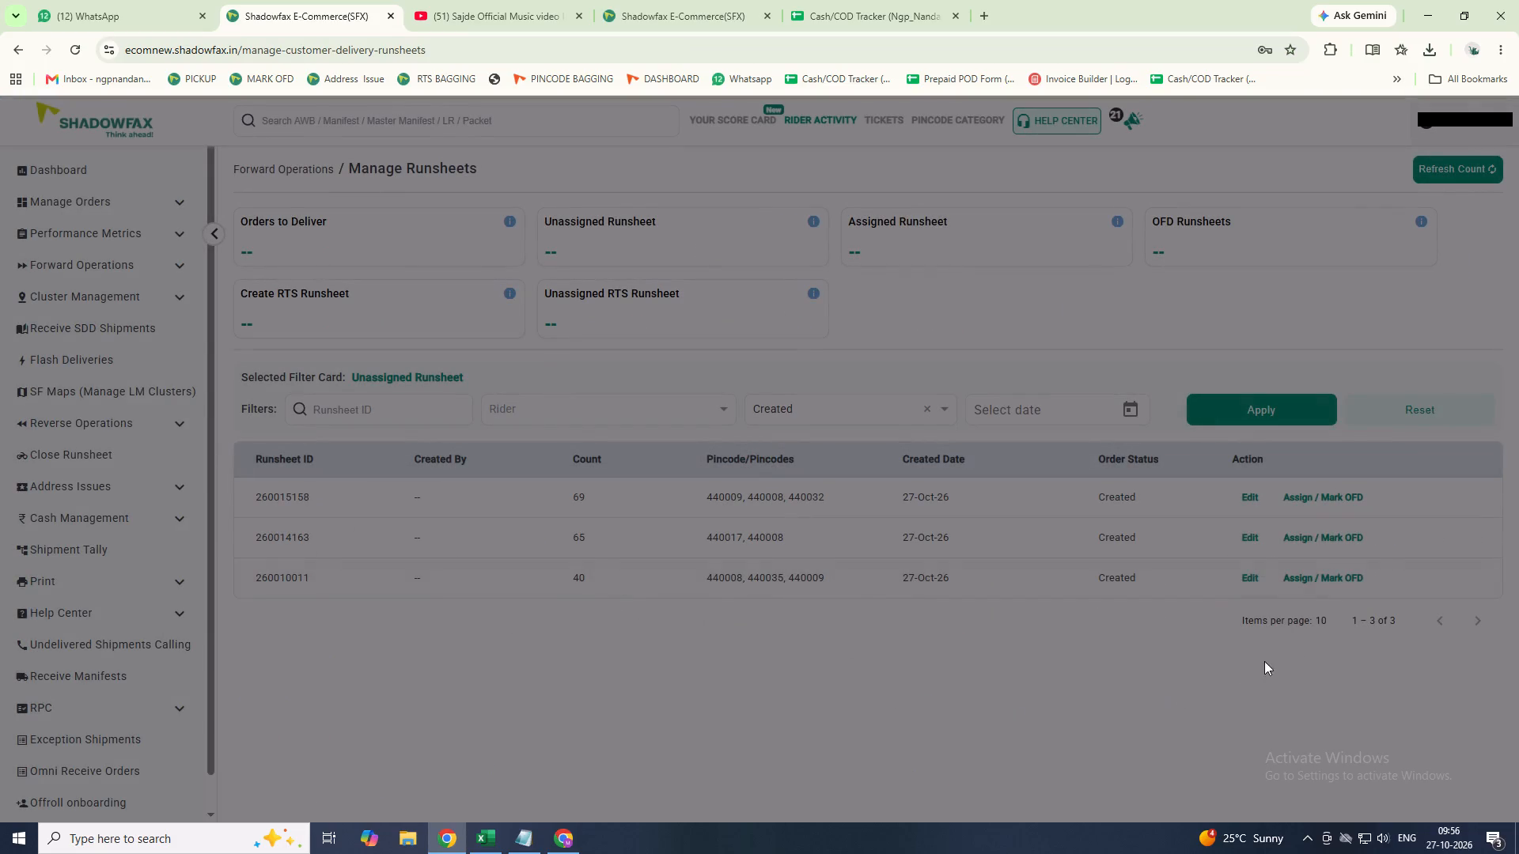
click(1329, 578)
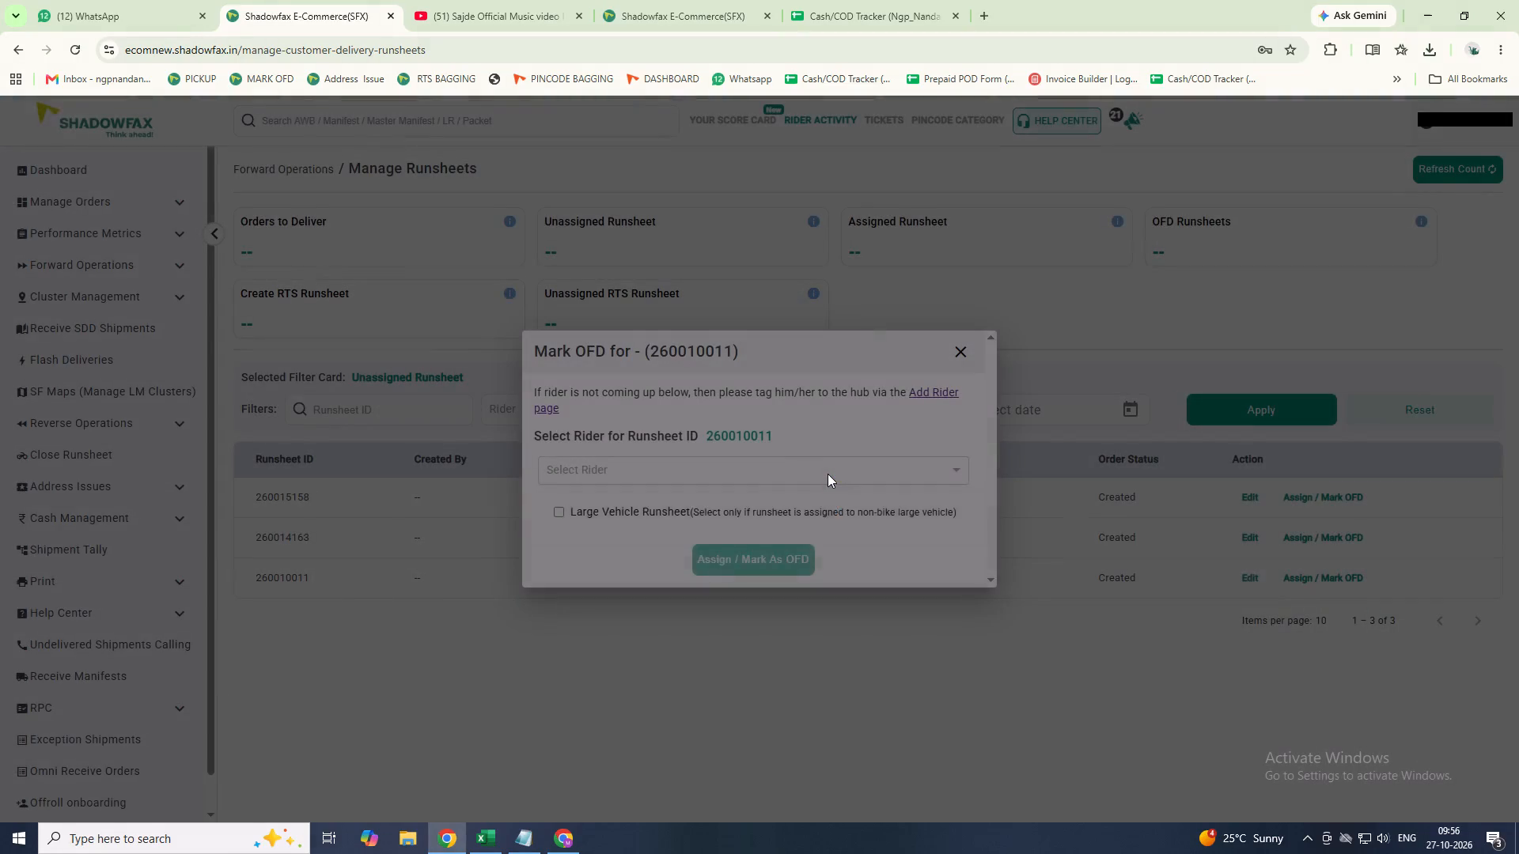
click(828, 471)
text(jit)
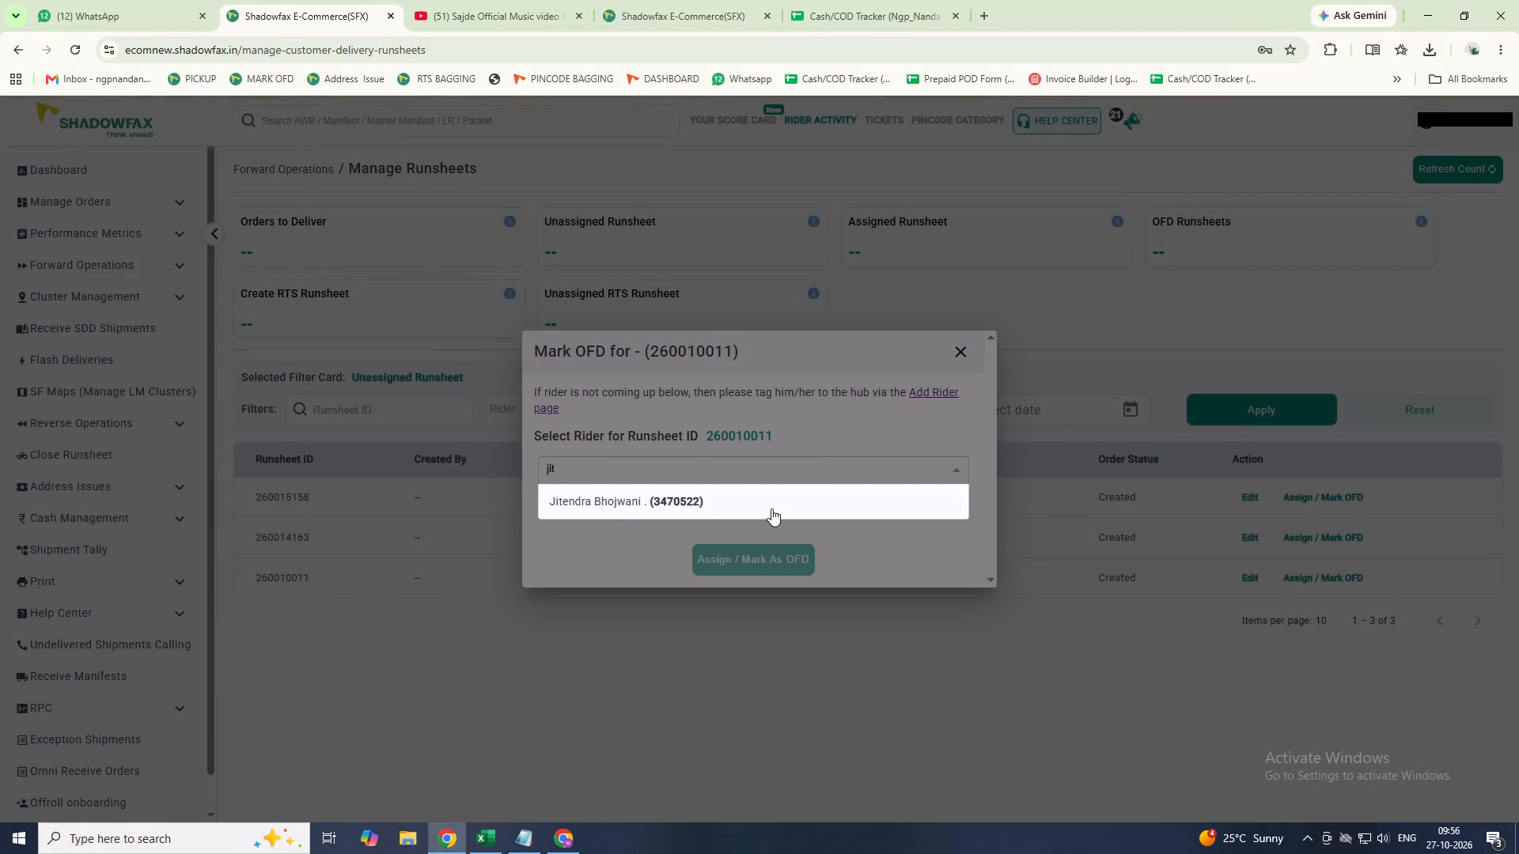
click(771, 508)
click(758, 553)
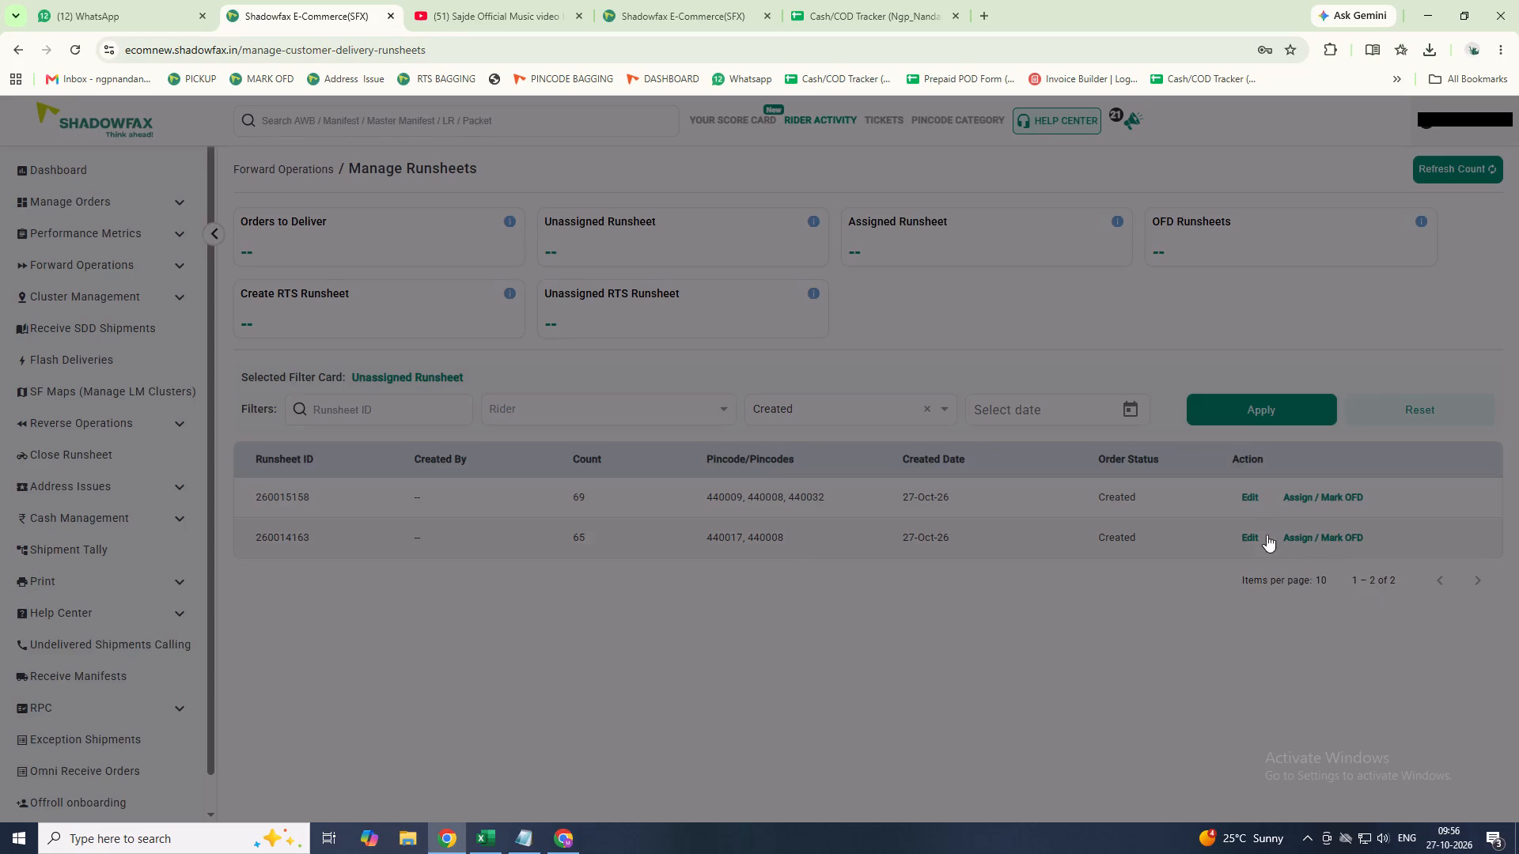
Check the orders in unassigned runsheet 260015158, assign it to the rider Mangesh and mark it as OFD.
click(1248, 495)
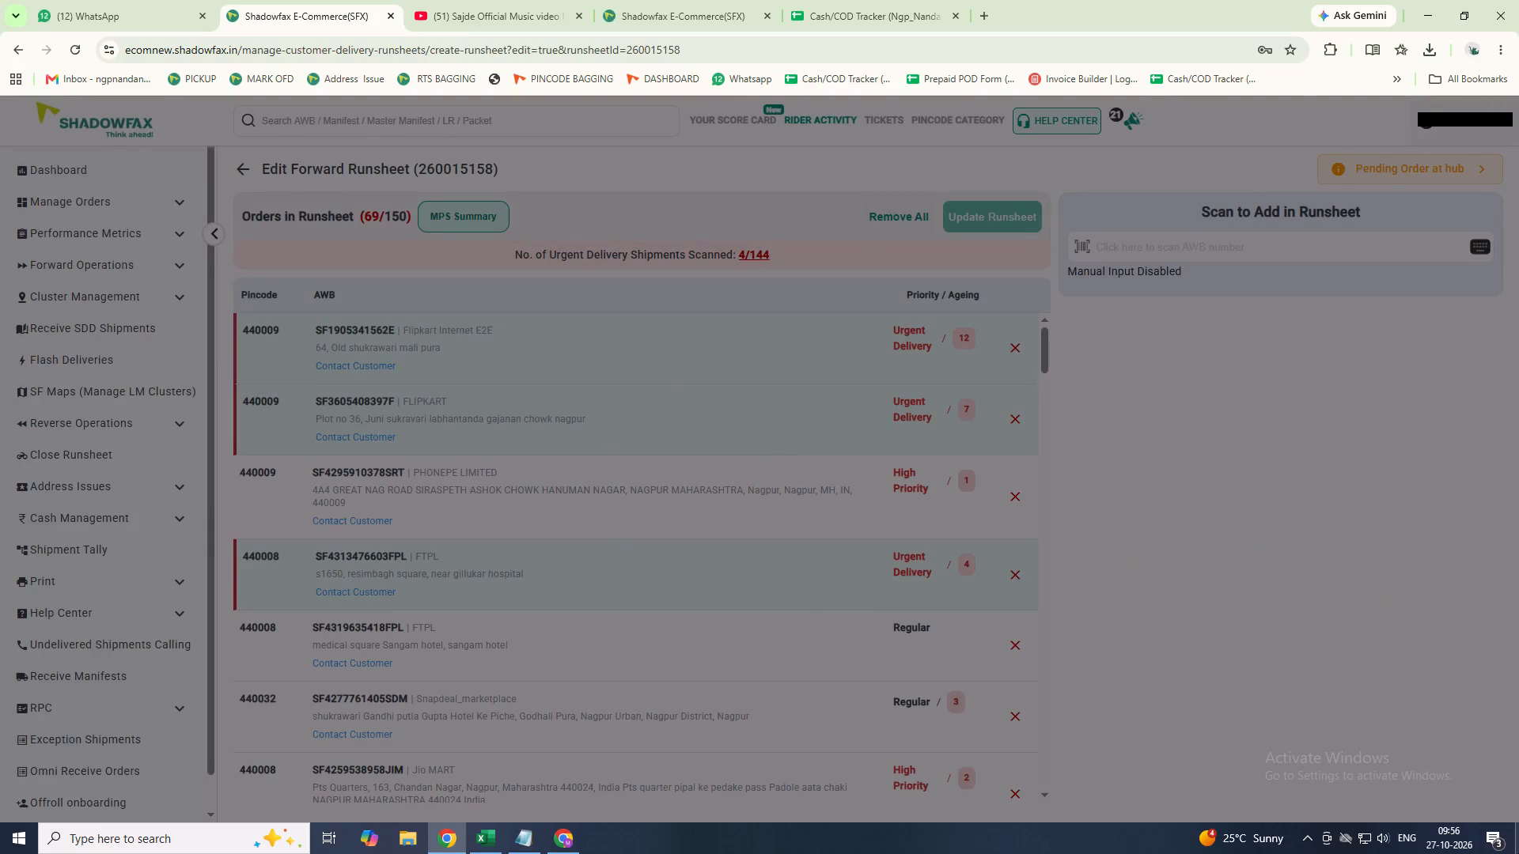
click(70, 168)
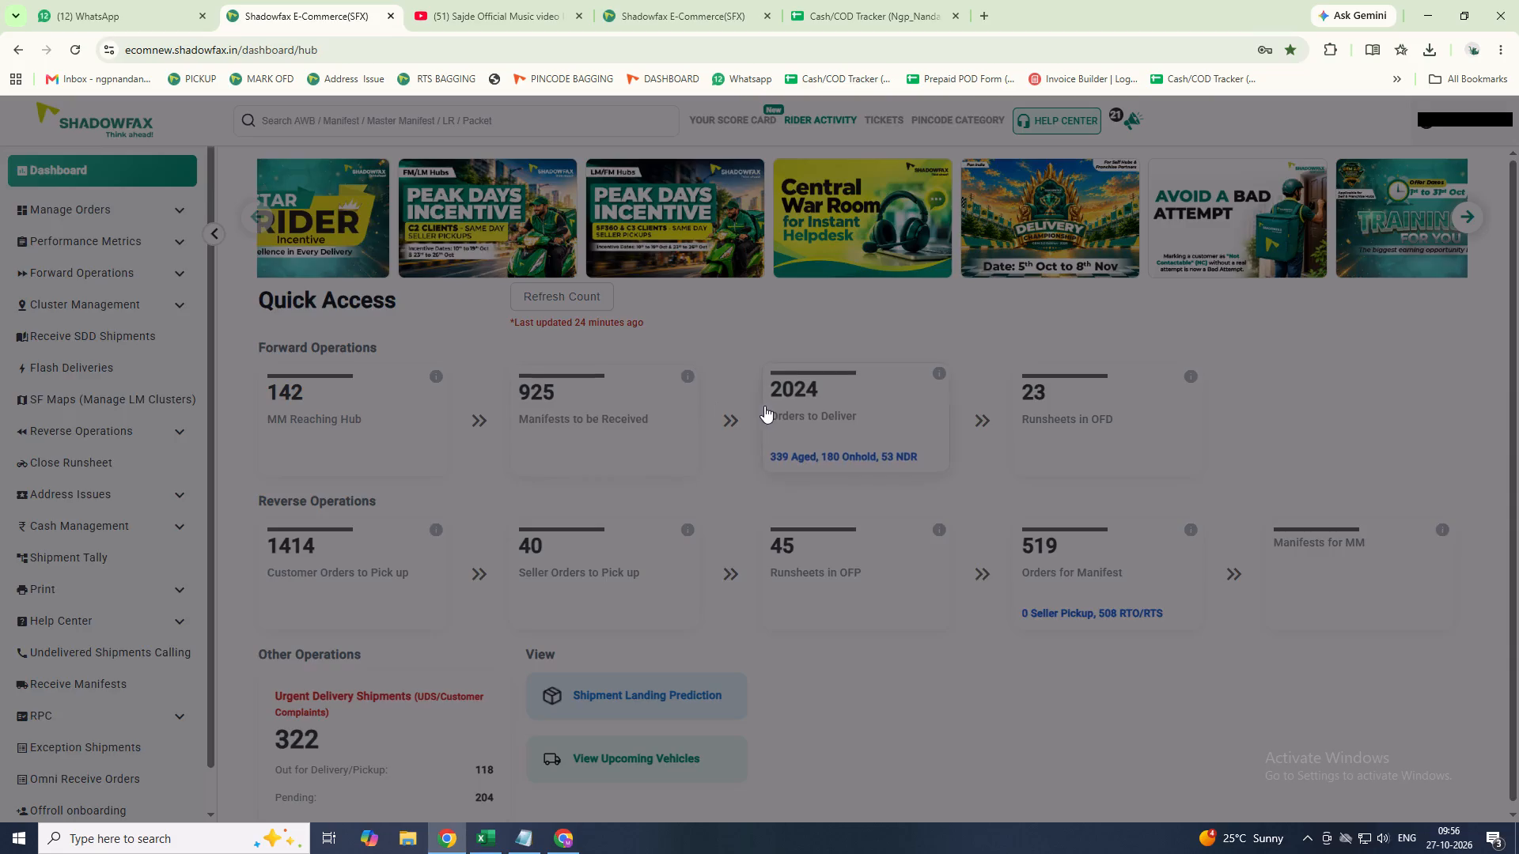
click(769, 406)
click(681, 240)
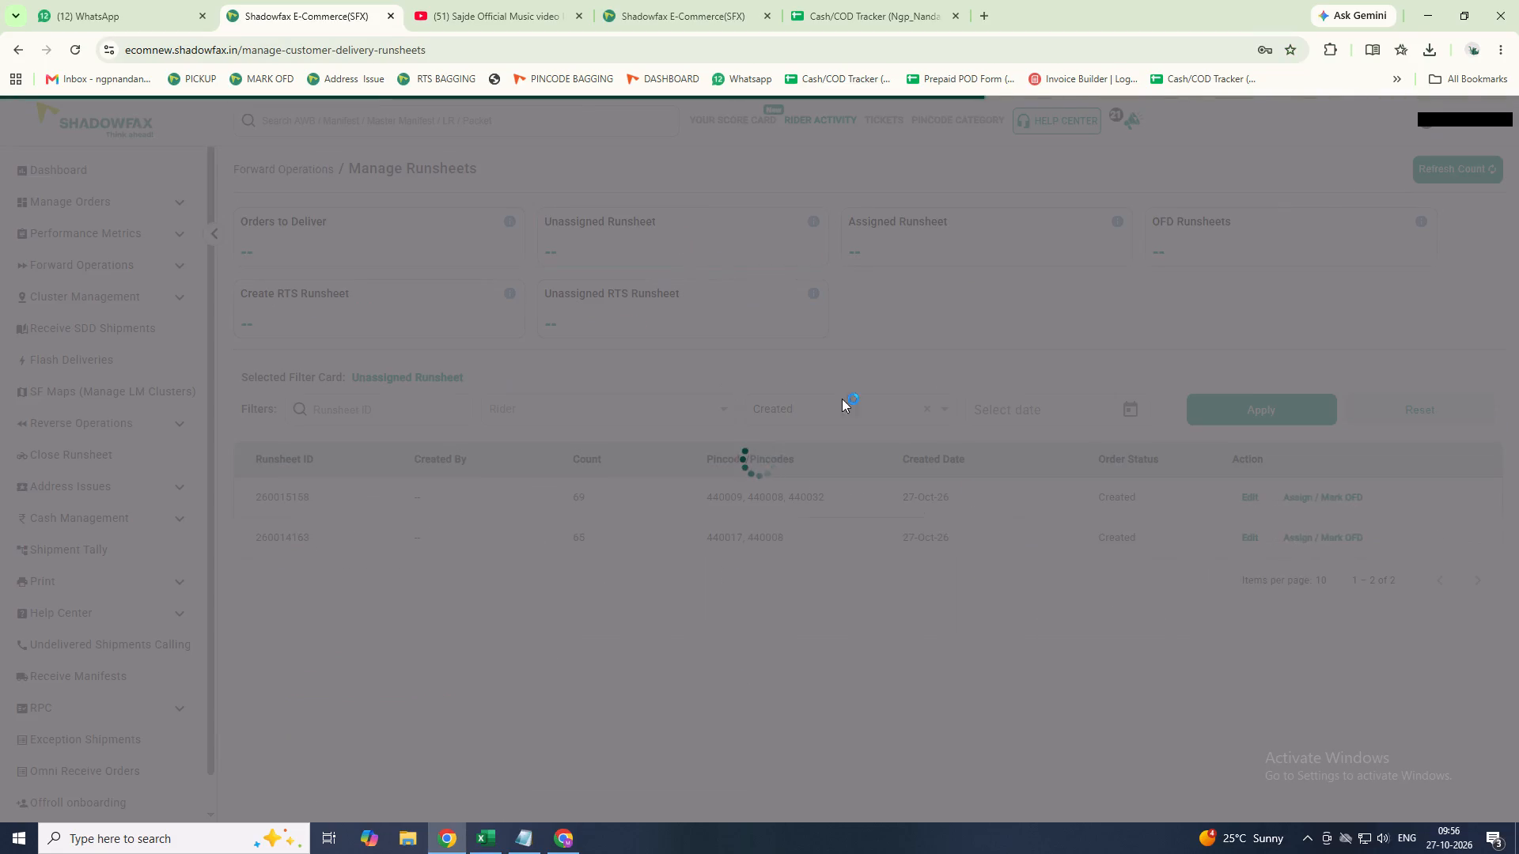
click(1330, 496)
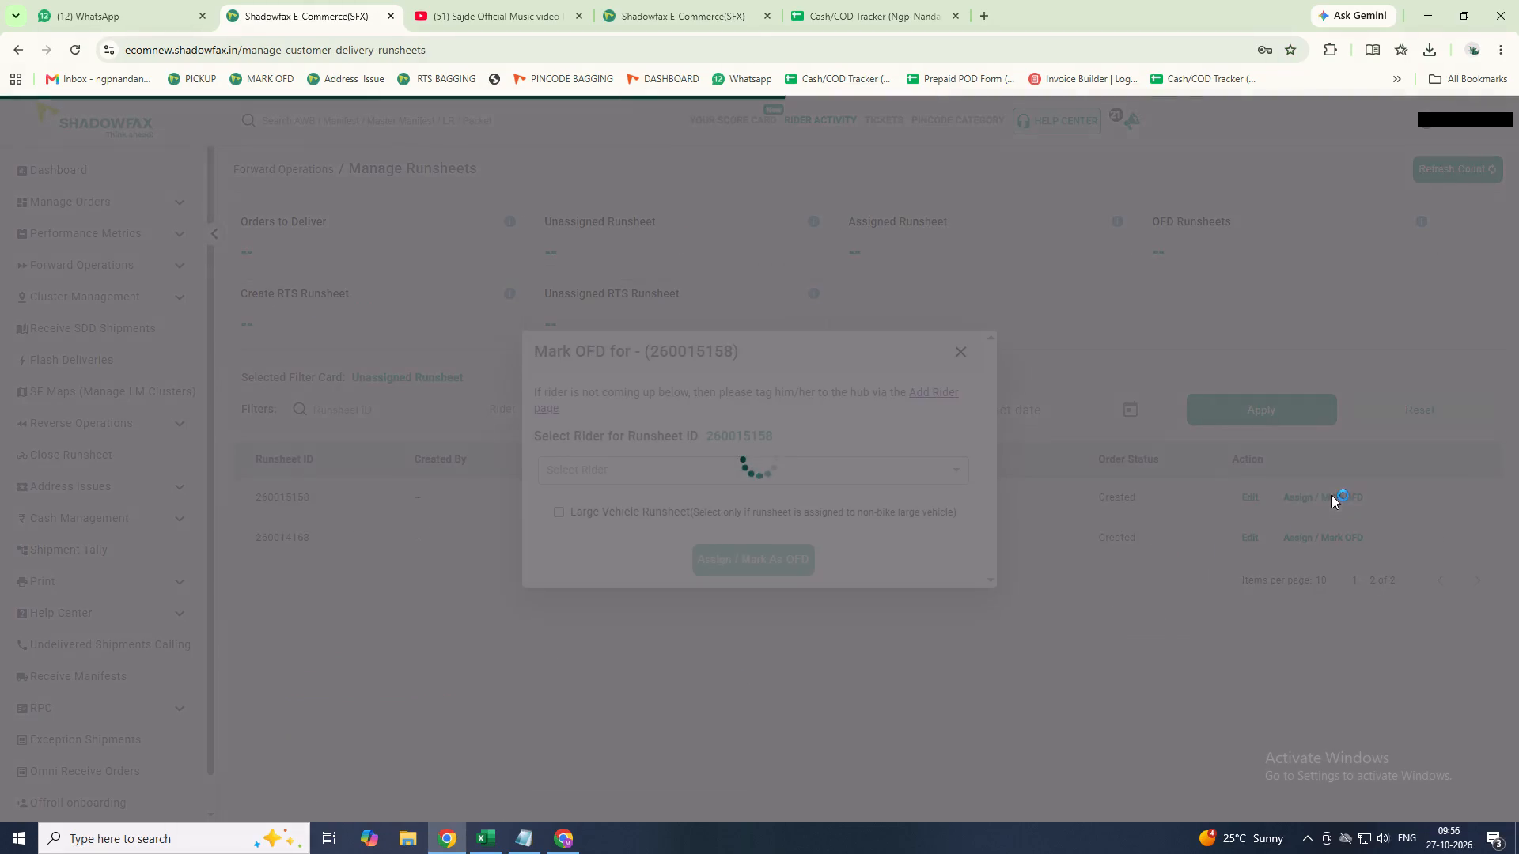
click(800, 469)
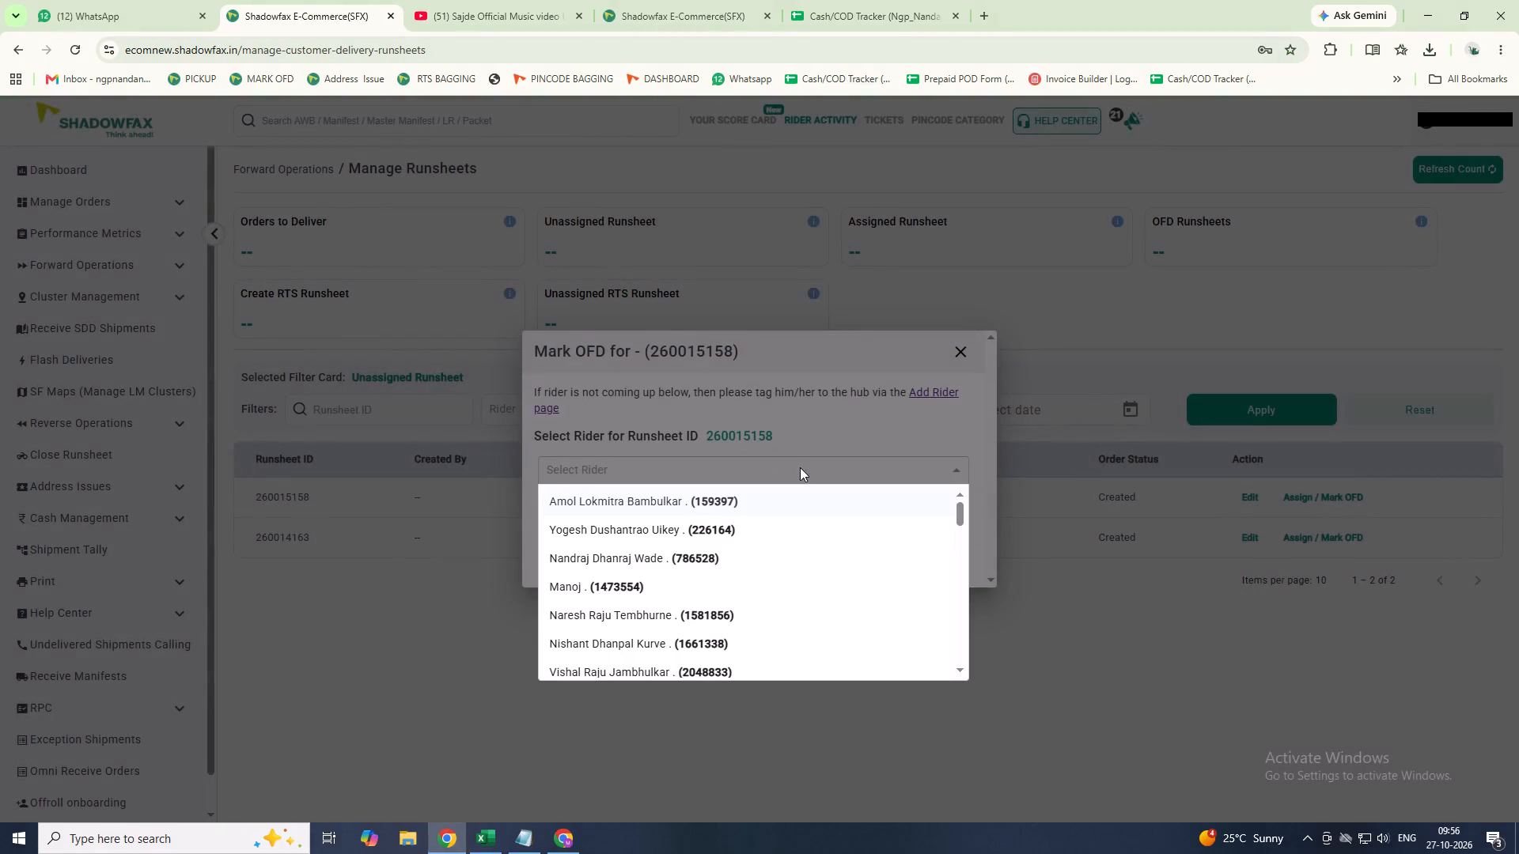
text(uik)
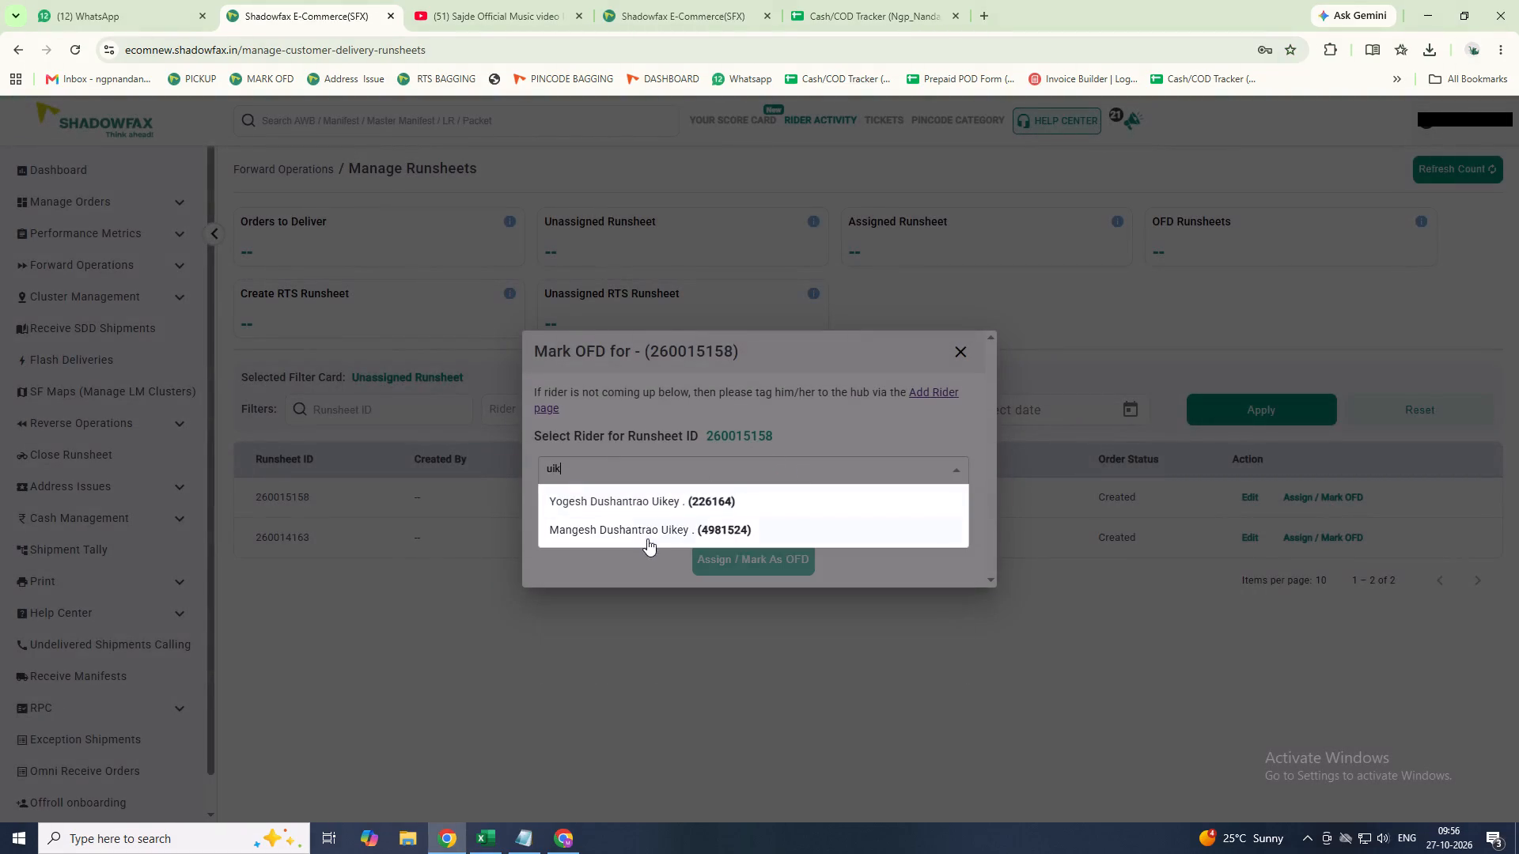
click(650, 527)
click(744, 561)
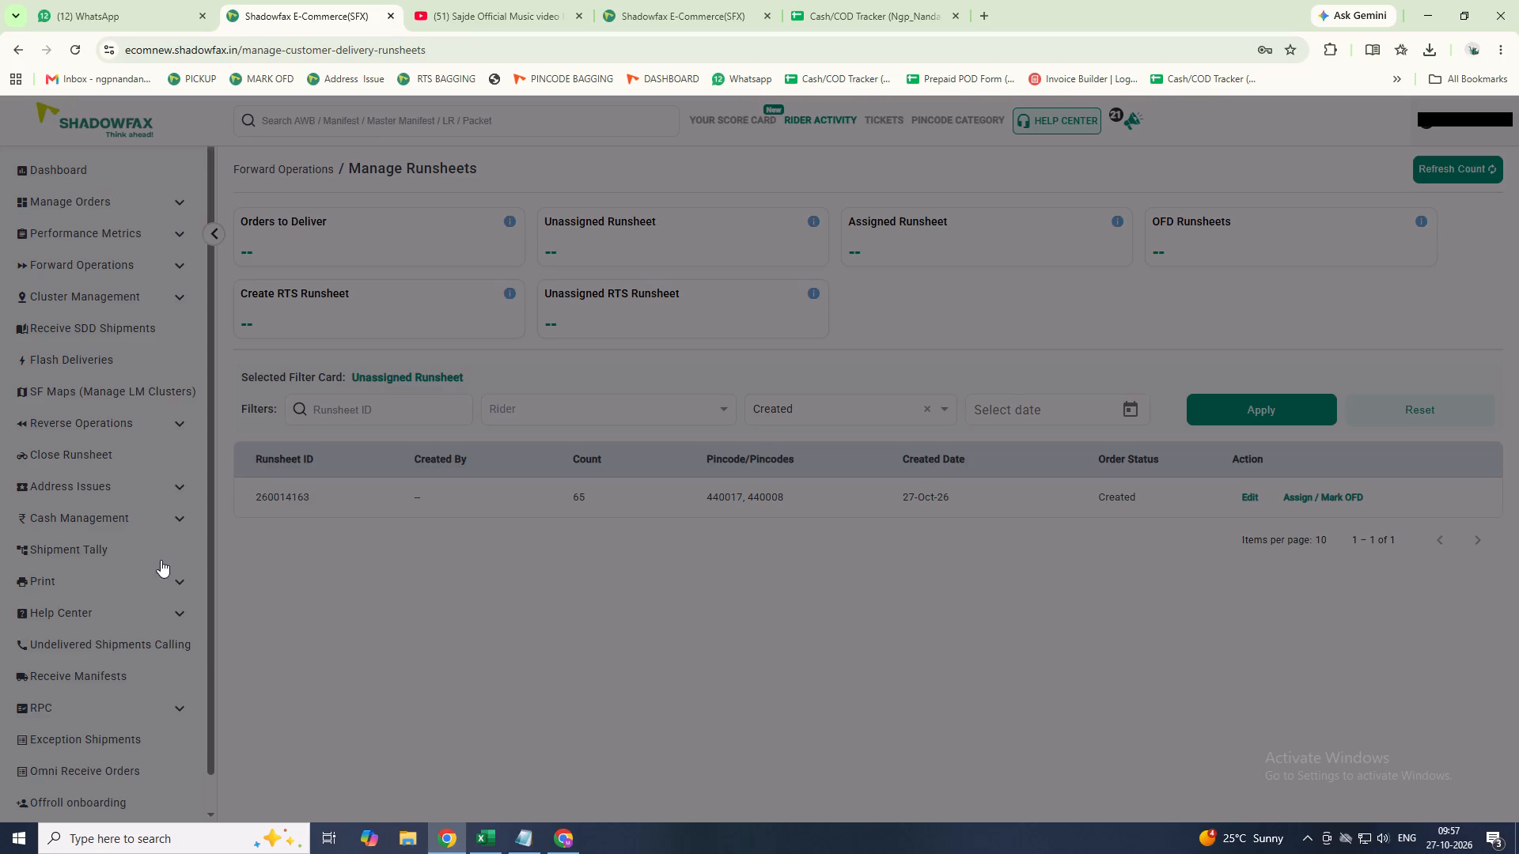
scroll(146, 622, down, 2)
click(124, 699)
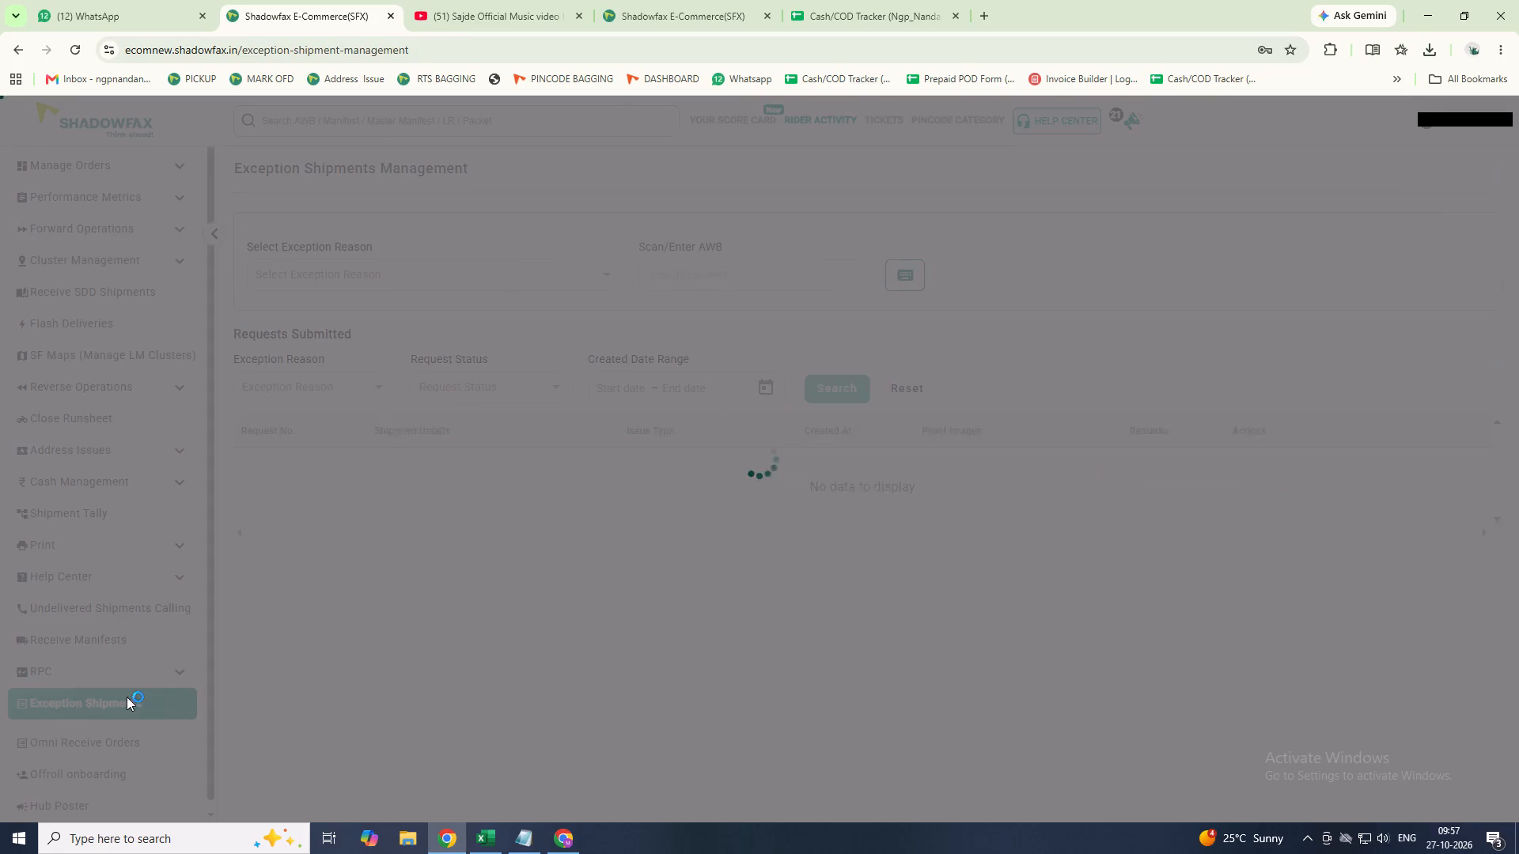
click(598, 277)
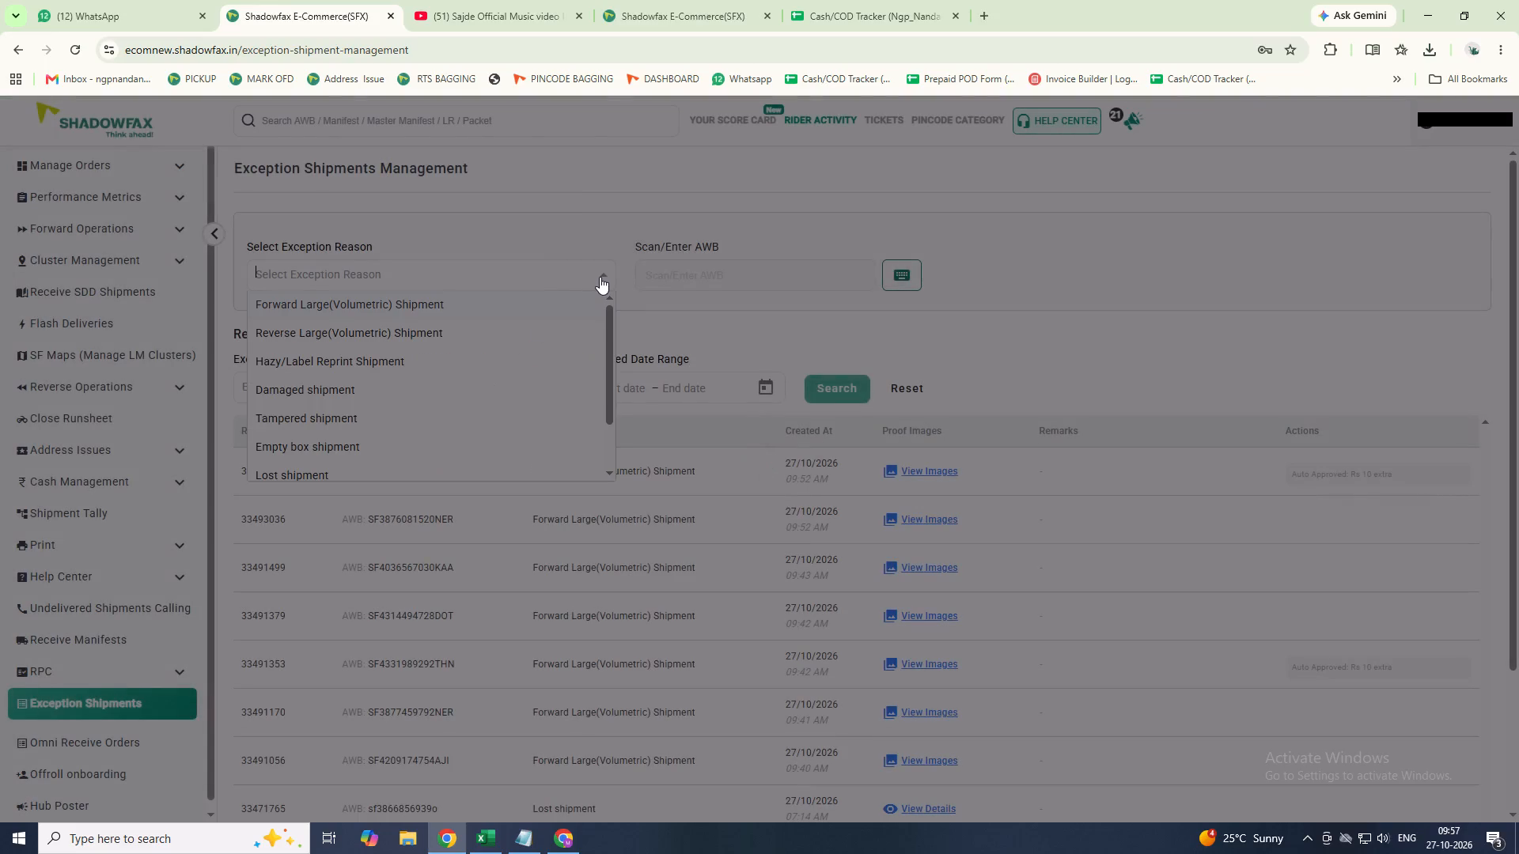
click(538, 302)
click(684, 278)
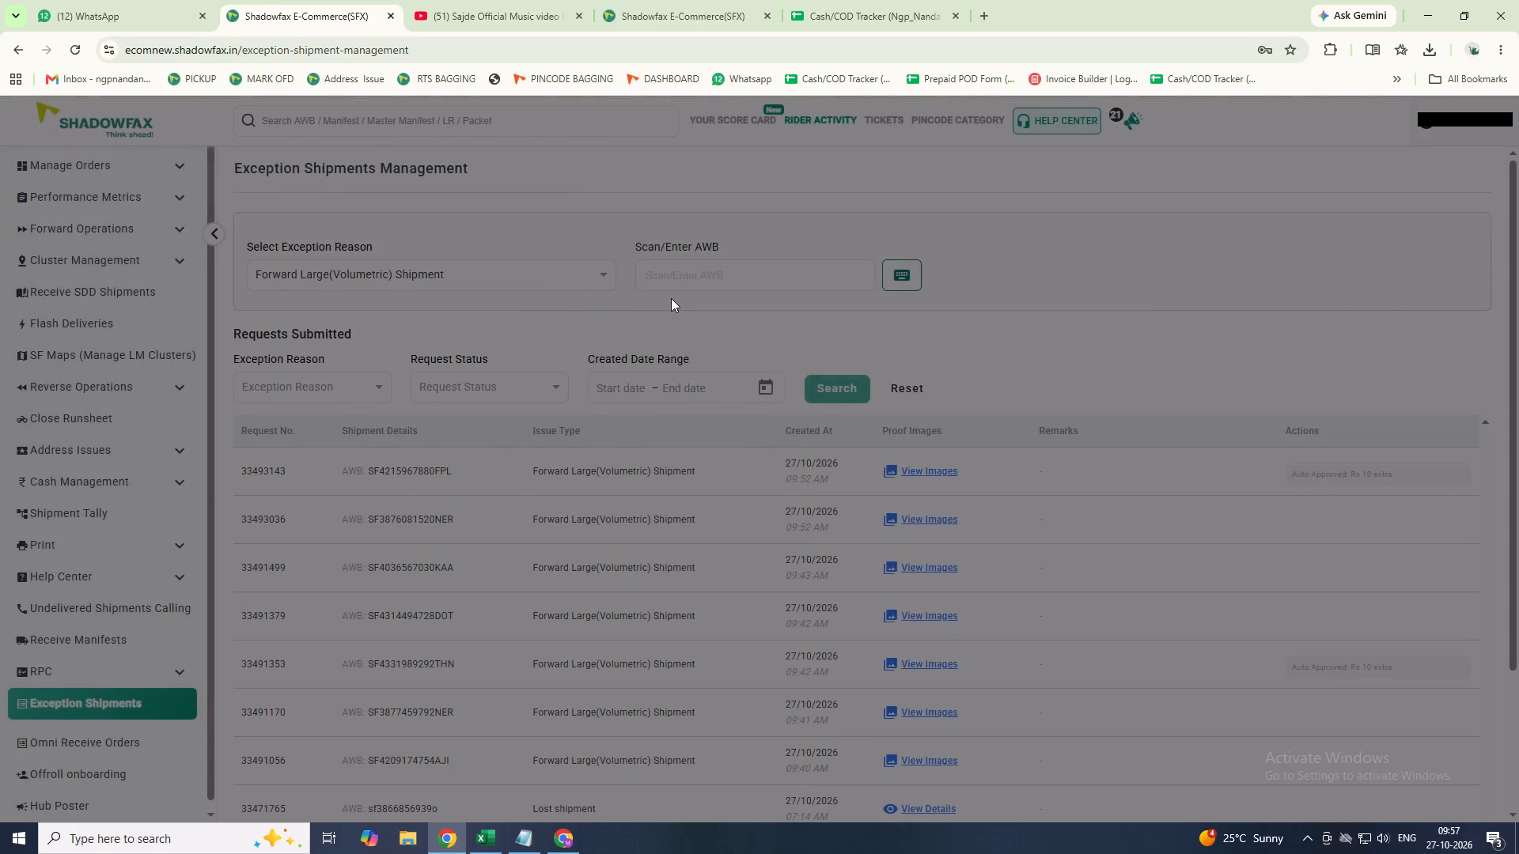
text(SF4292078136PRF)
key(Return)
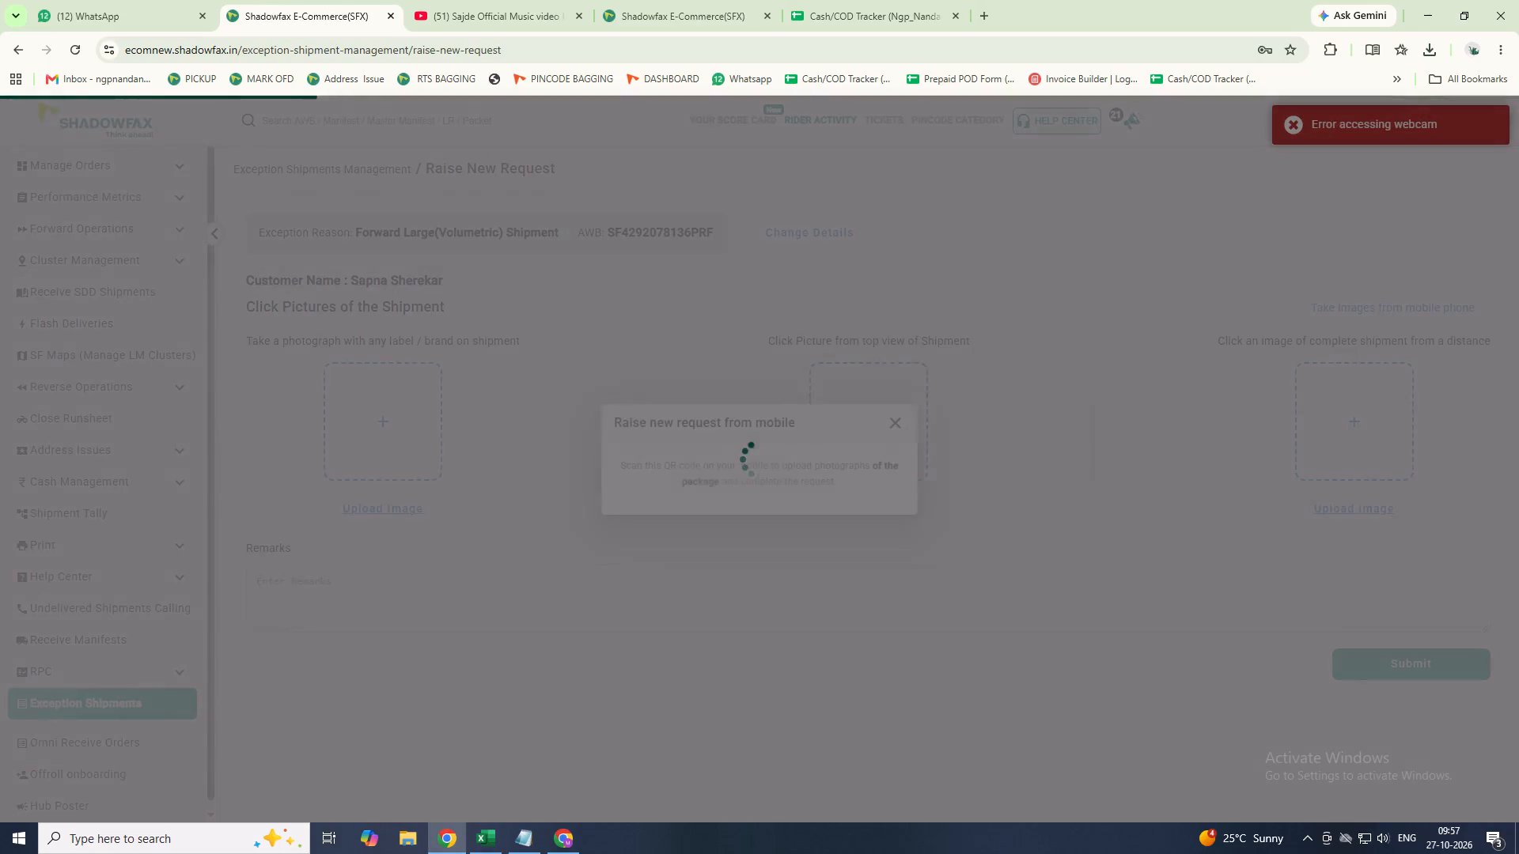
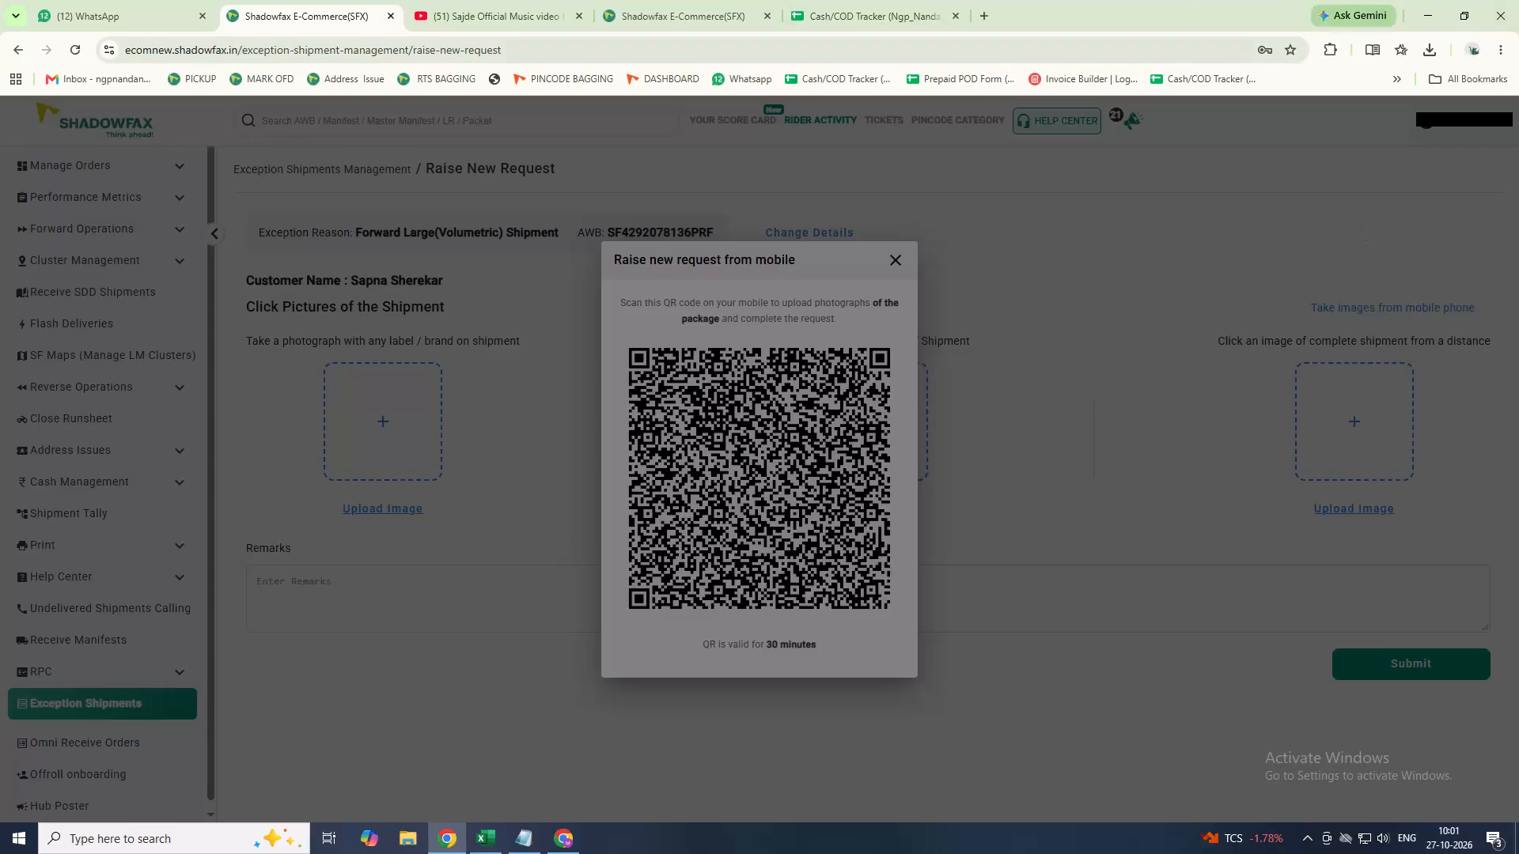
Close the mobile QR code for the exception request, leave it, and open a new forward runsheet under Orders to Deliver.
scroll(78, 243, up, 5)
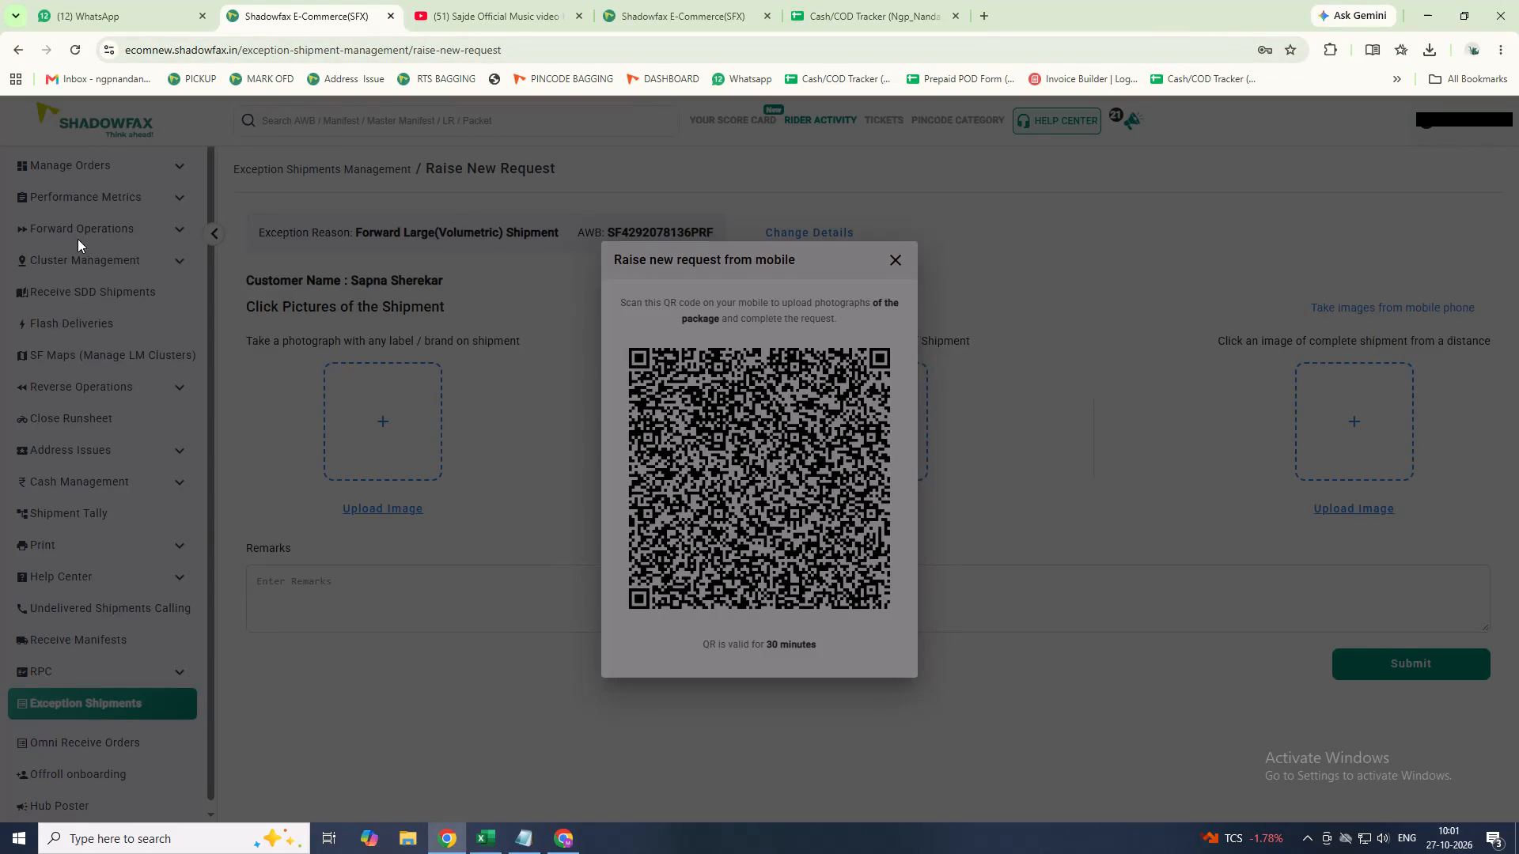
click(83, 169)
click(81, 161)
click(85, 170)
click(900, 256)
scroll(199, 175, up, 3)
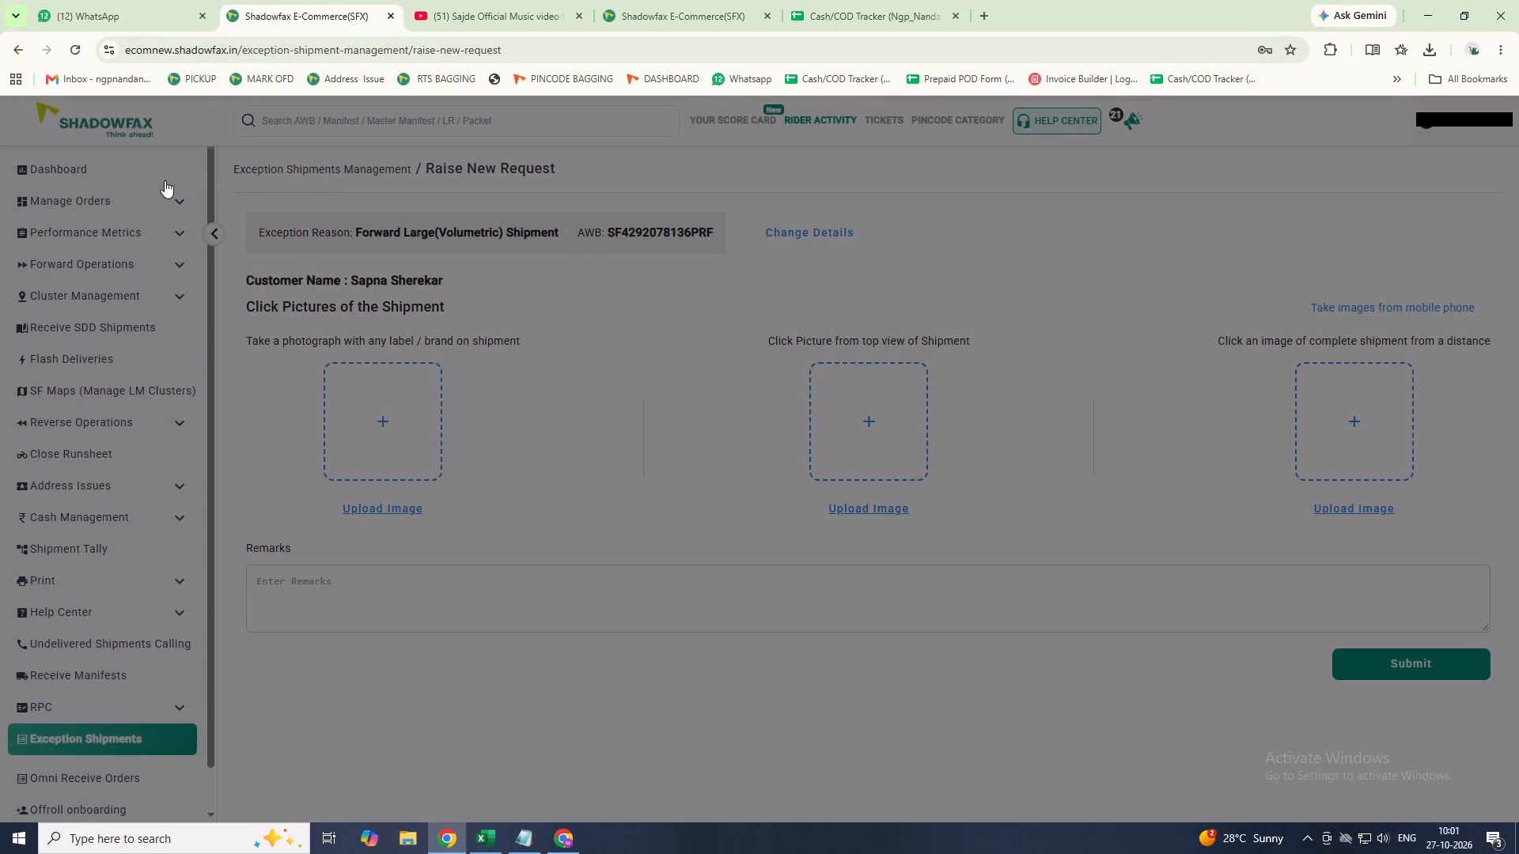
scroll(100, 191, up, 1)
click(78, 172)
click(849, 404)
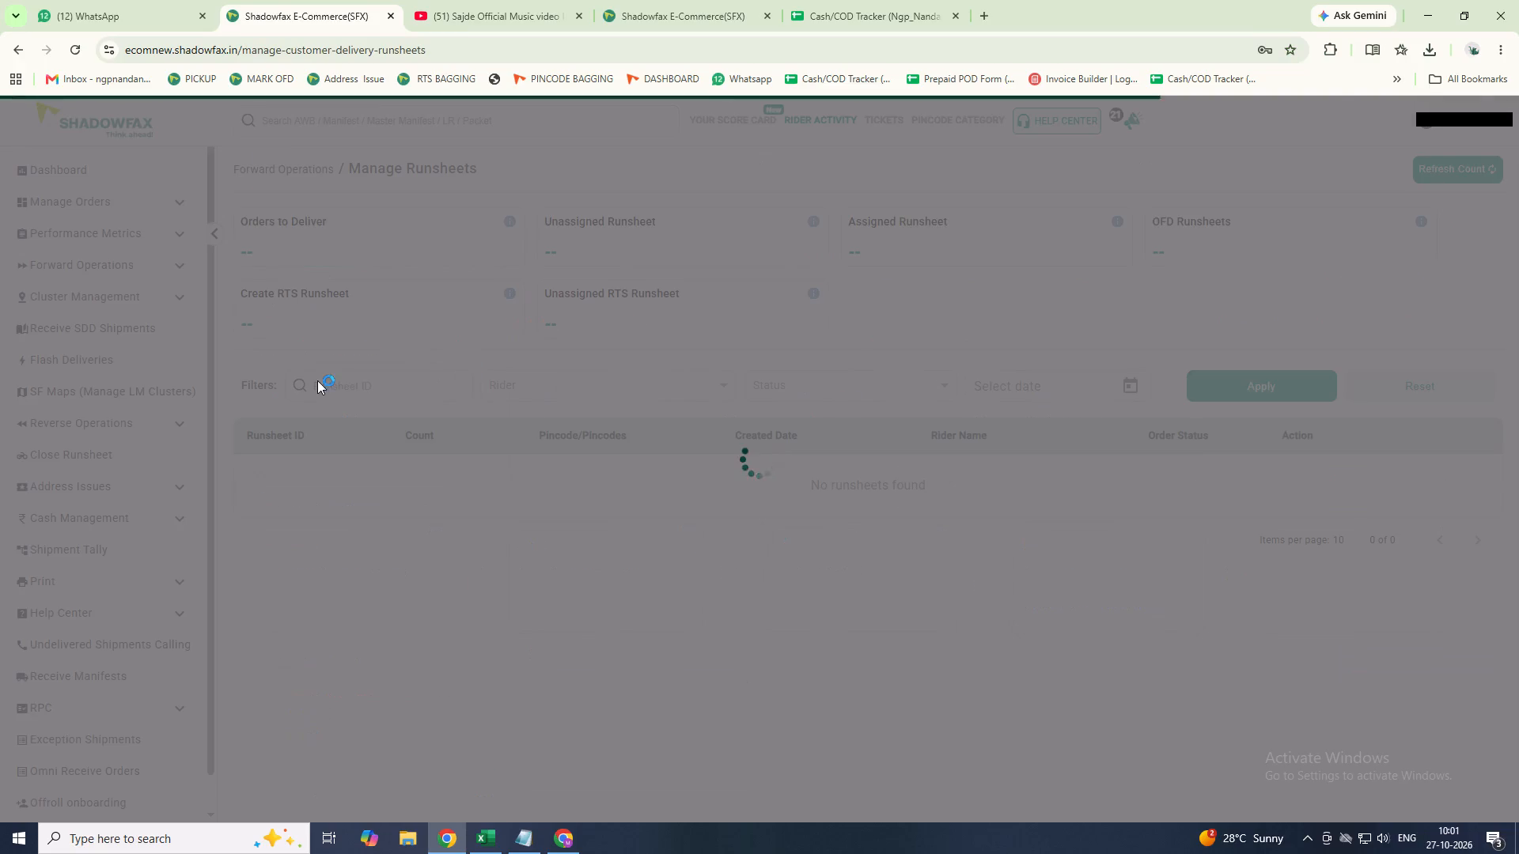
click(420, 230)
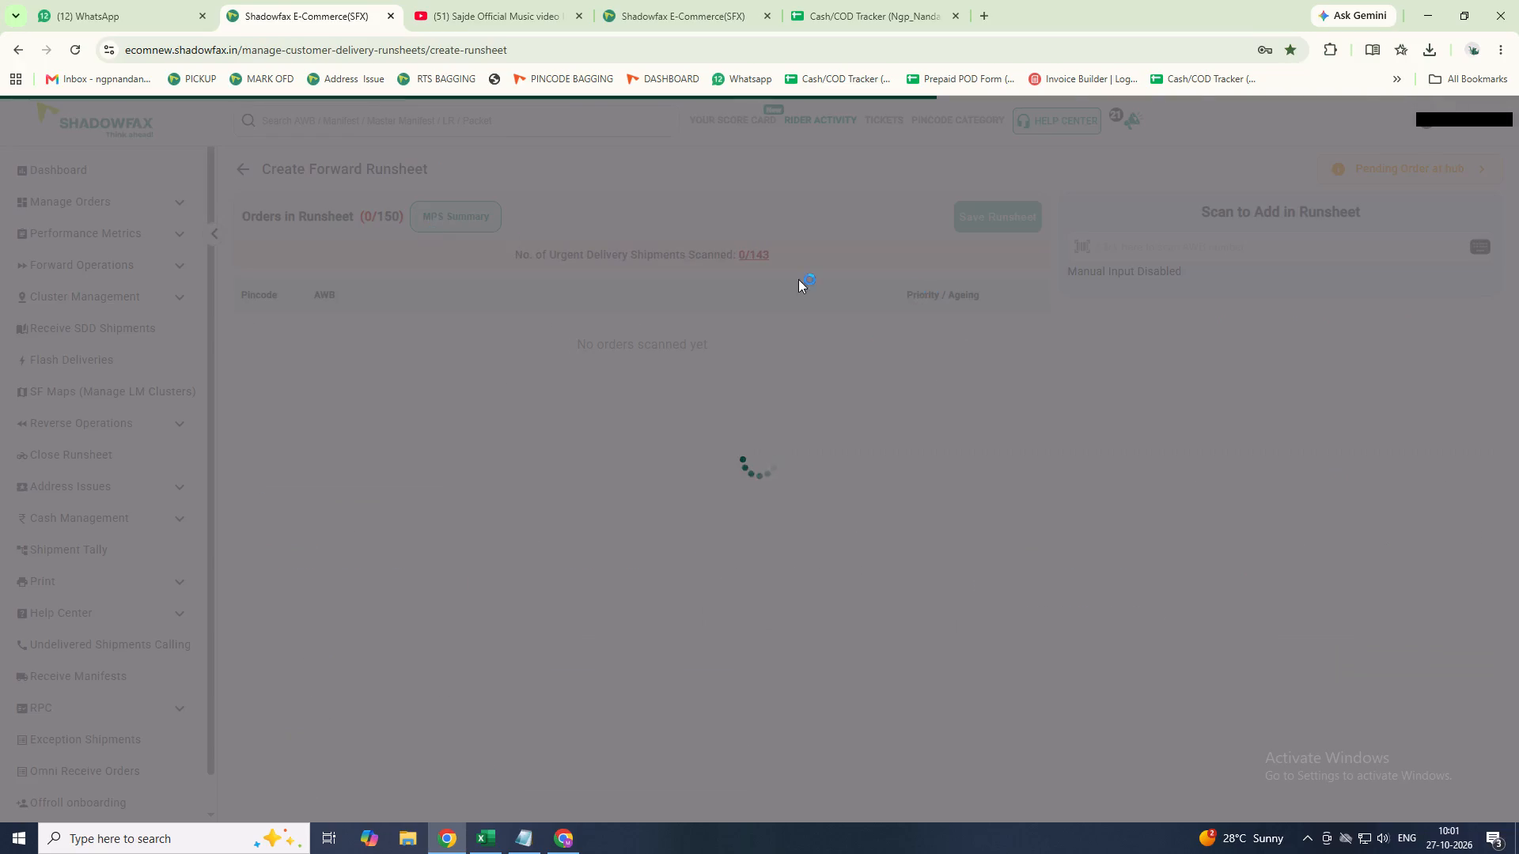
click(1162, 248)
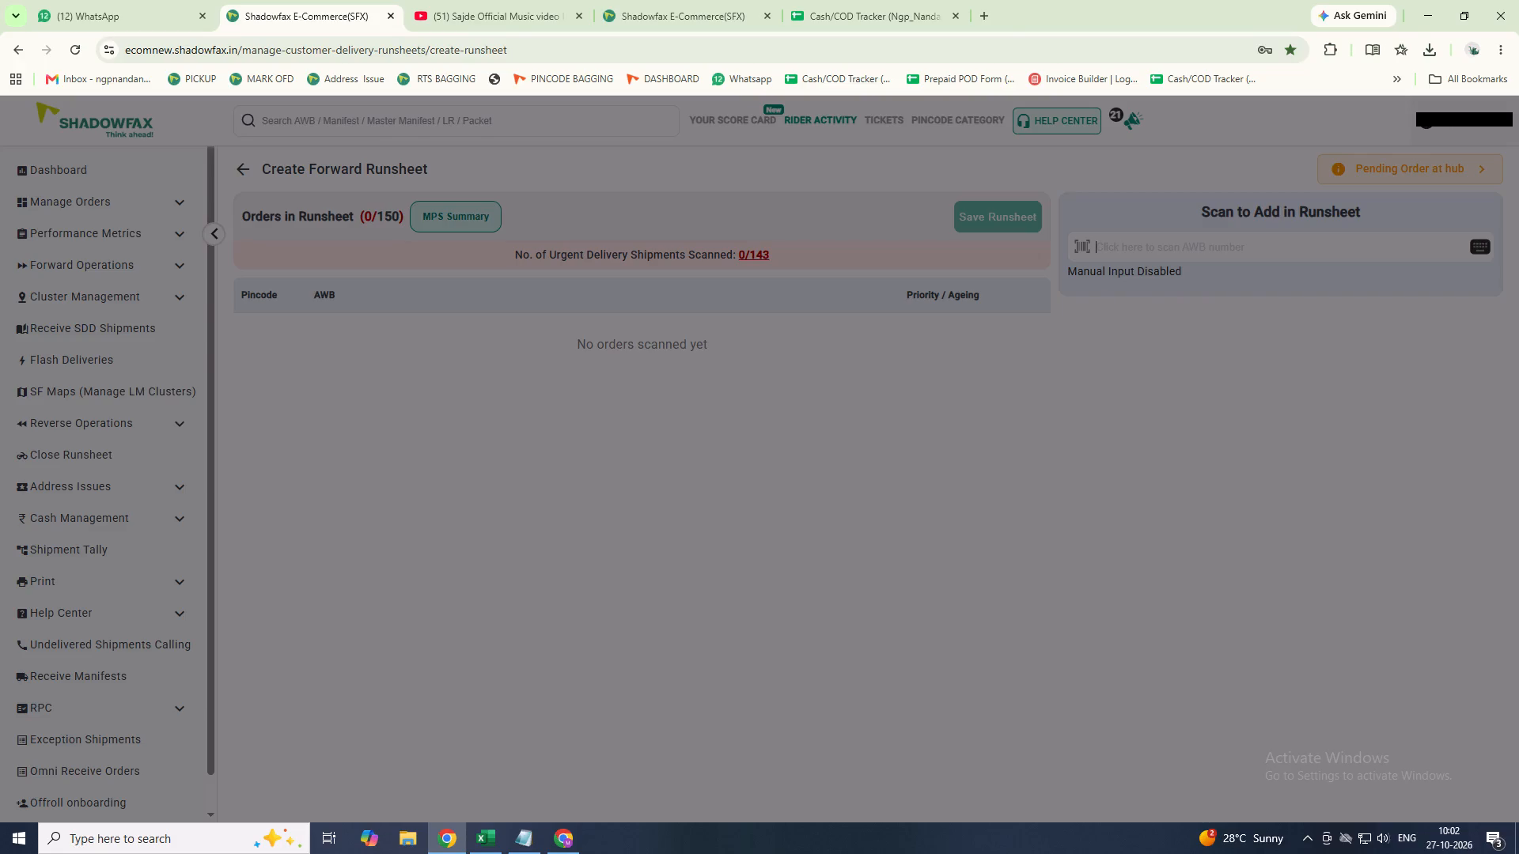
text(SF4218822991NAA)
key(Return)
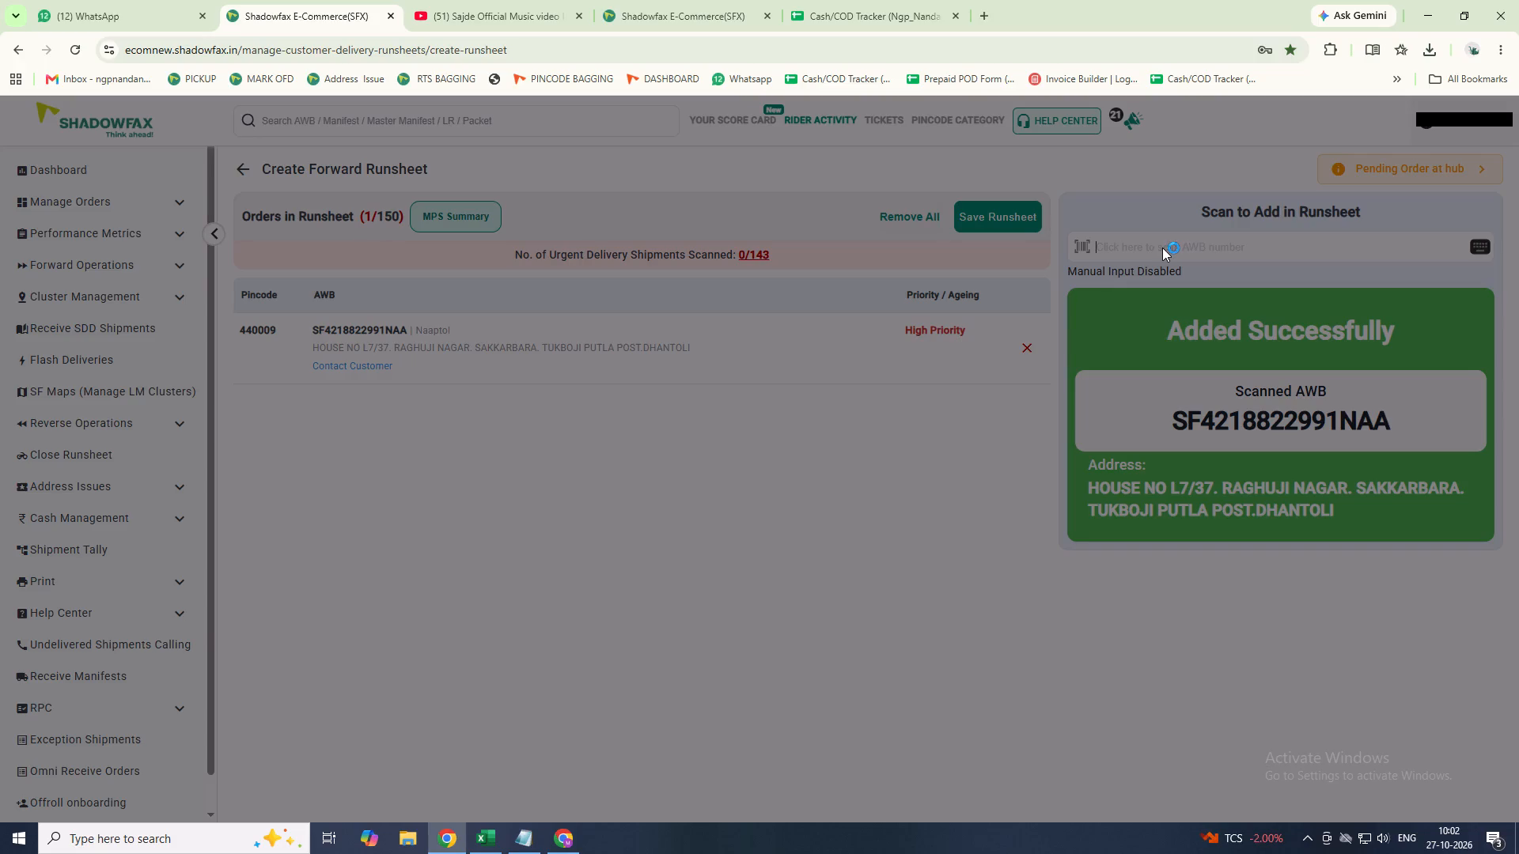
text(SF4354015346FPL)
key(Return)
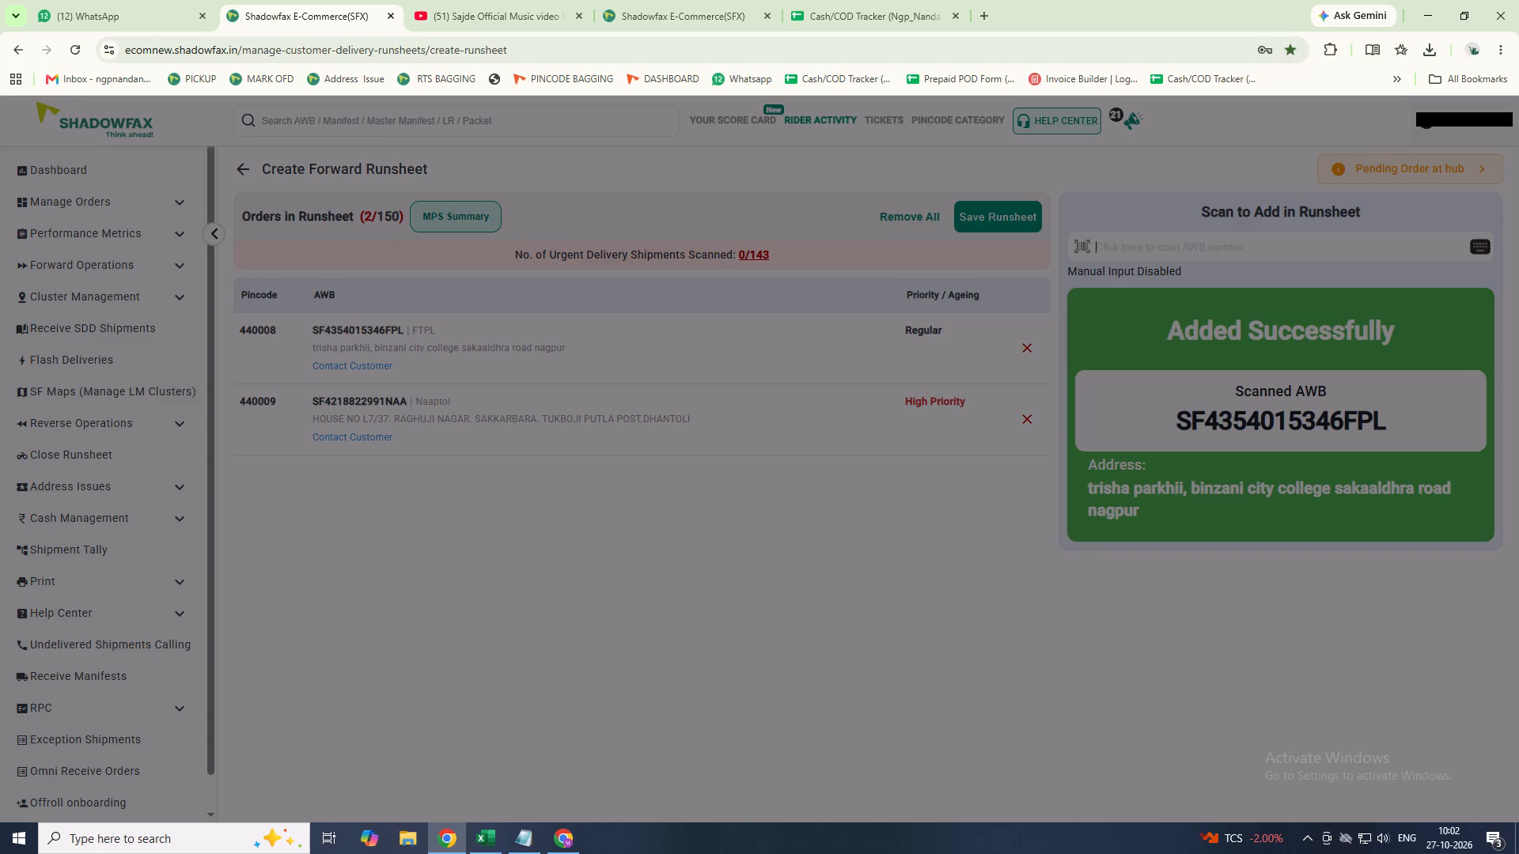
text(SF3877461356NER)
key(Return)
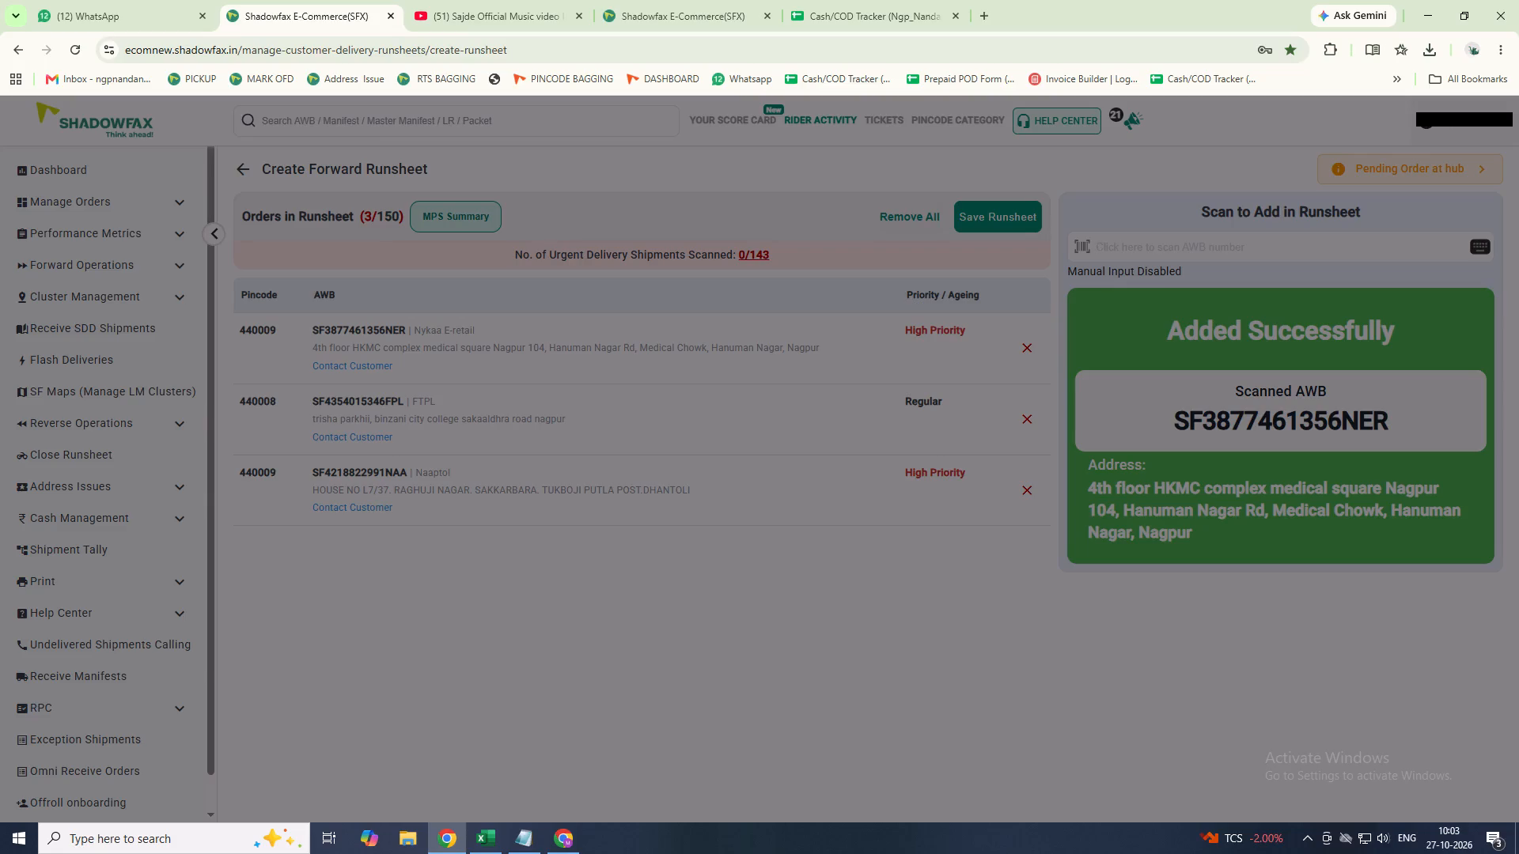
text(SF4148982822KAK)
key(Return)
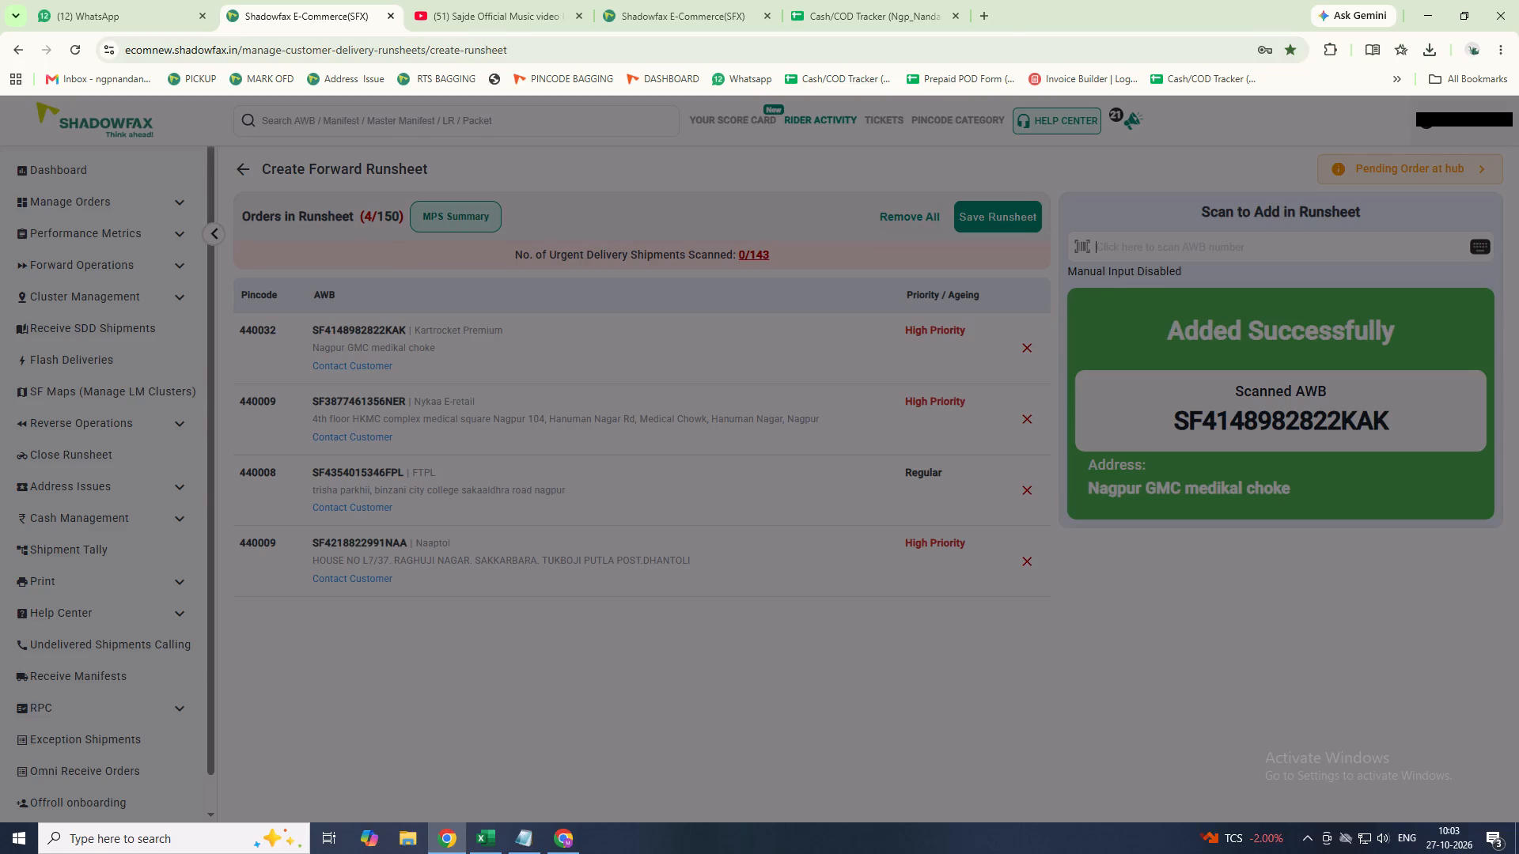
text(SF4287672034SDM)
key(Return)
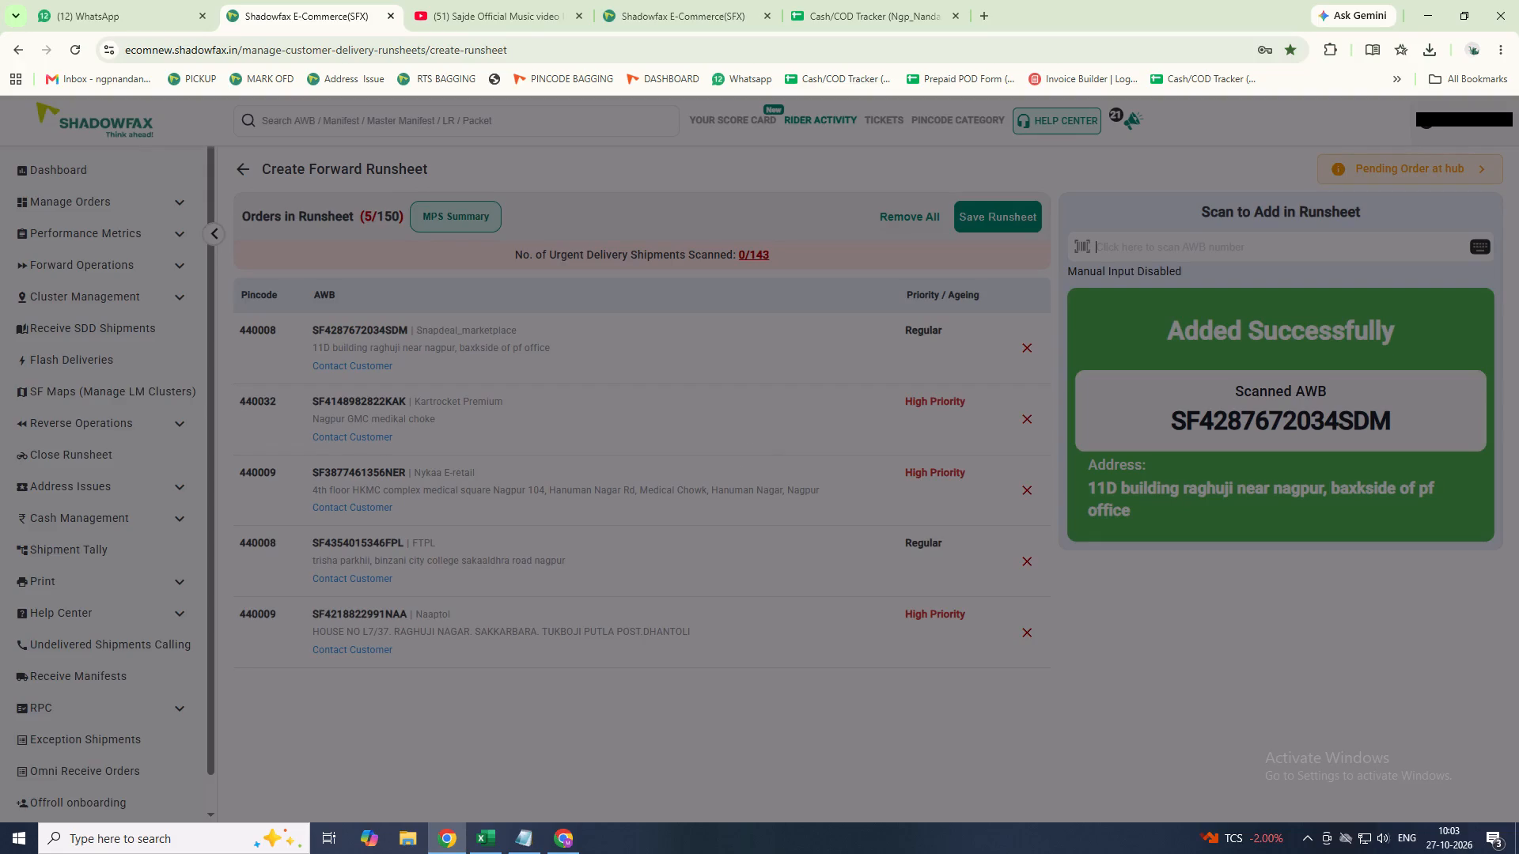
Set the headphone volume to 25.
click(1388, 838)
click(1332, 803)
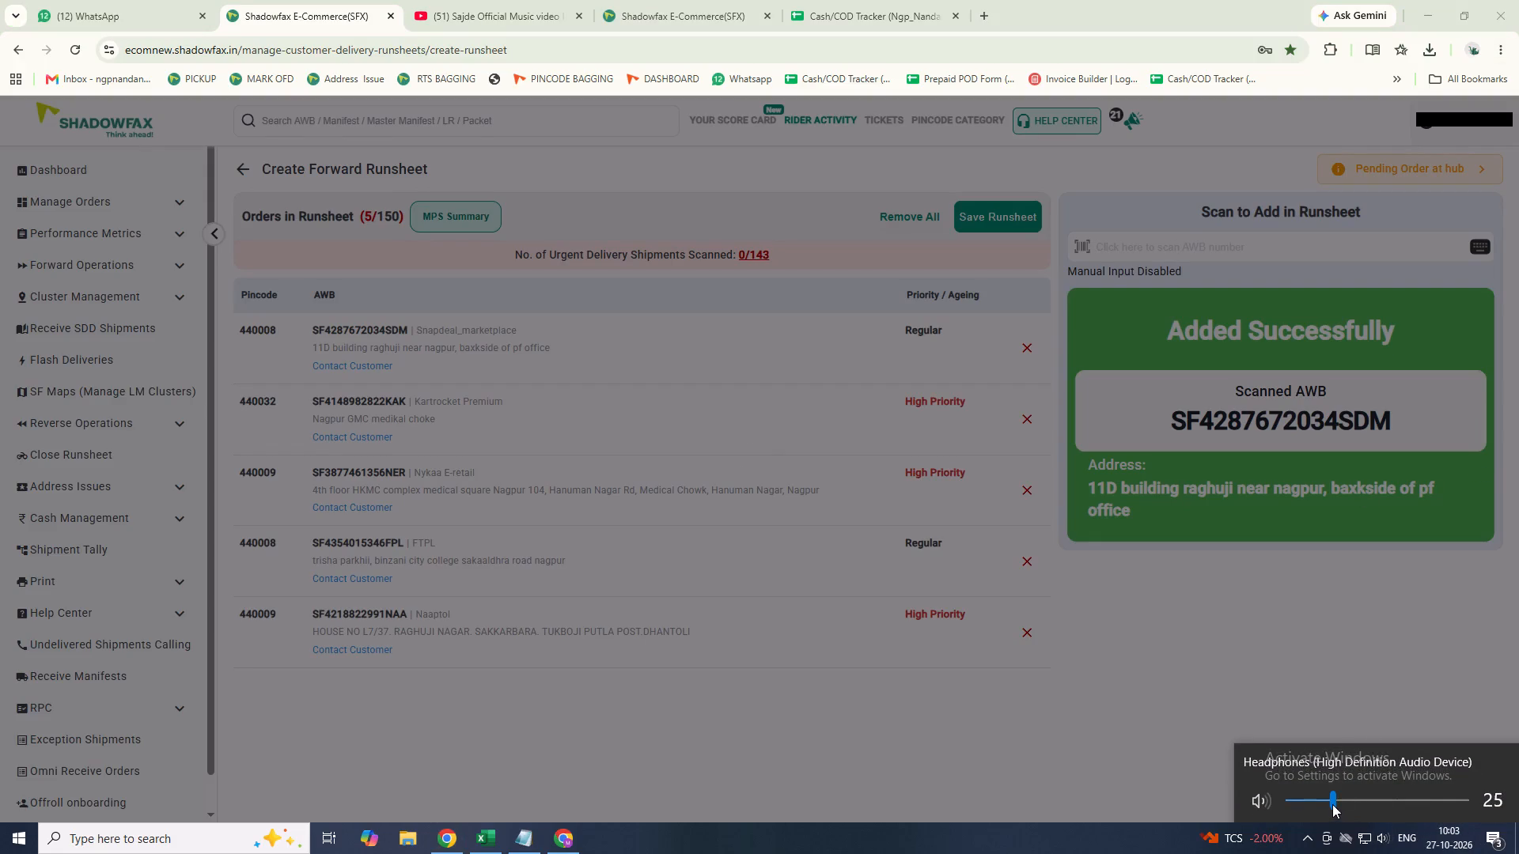
click(1386, 678)
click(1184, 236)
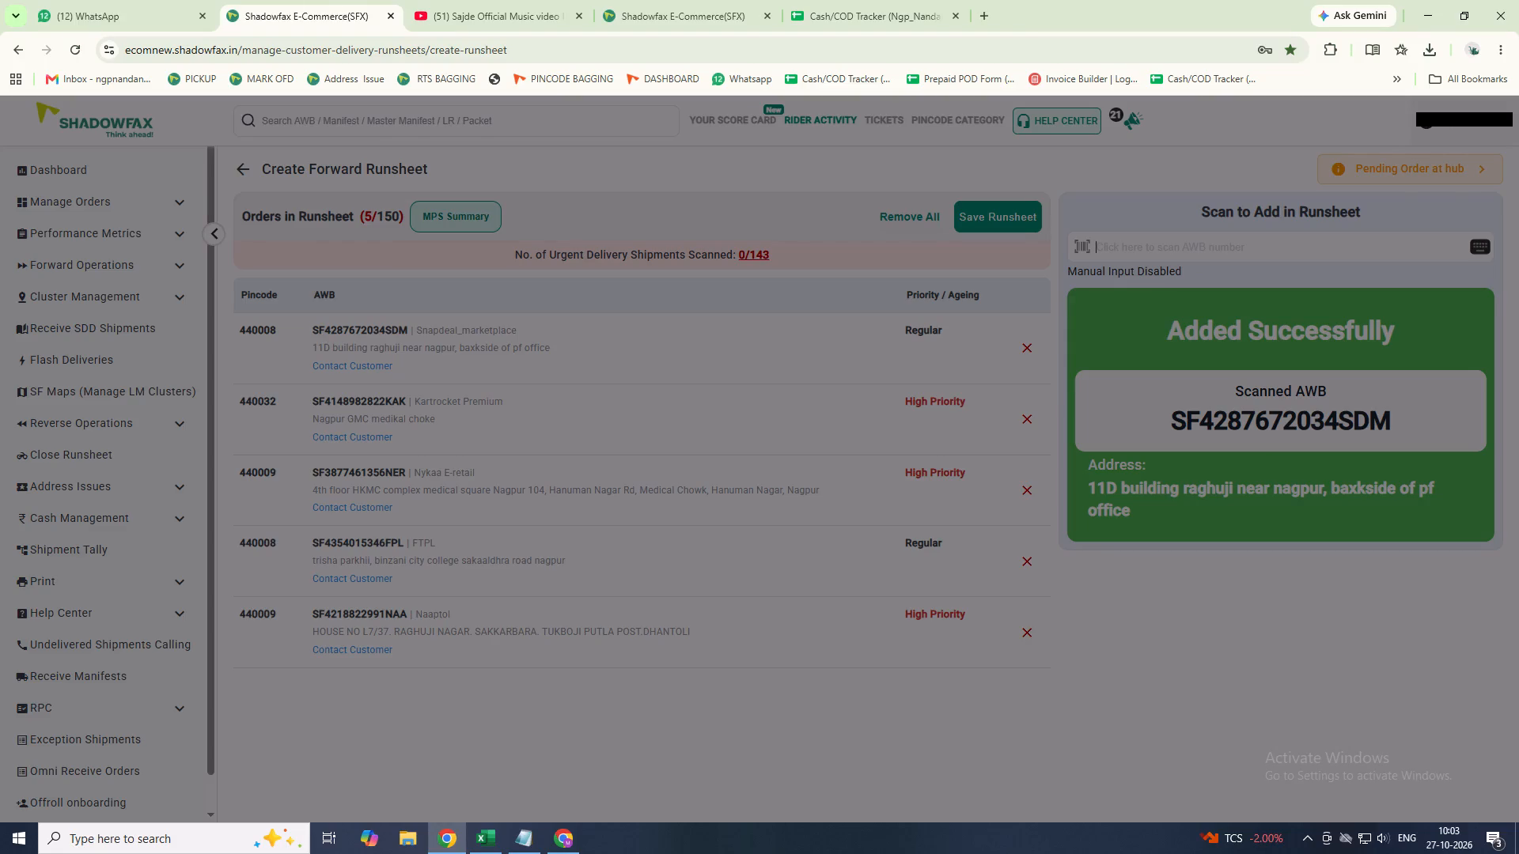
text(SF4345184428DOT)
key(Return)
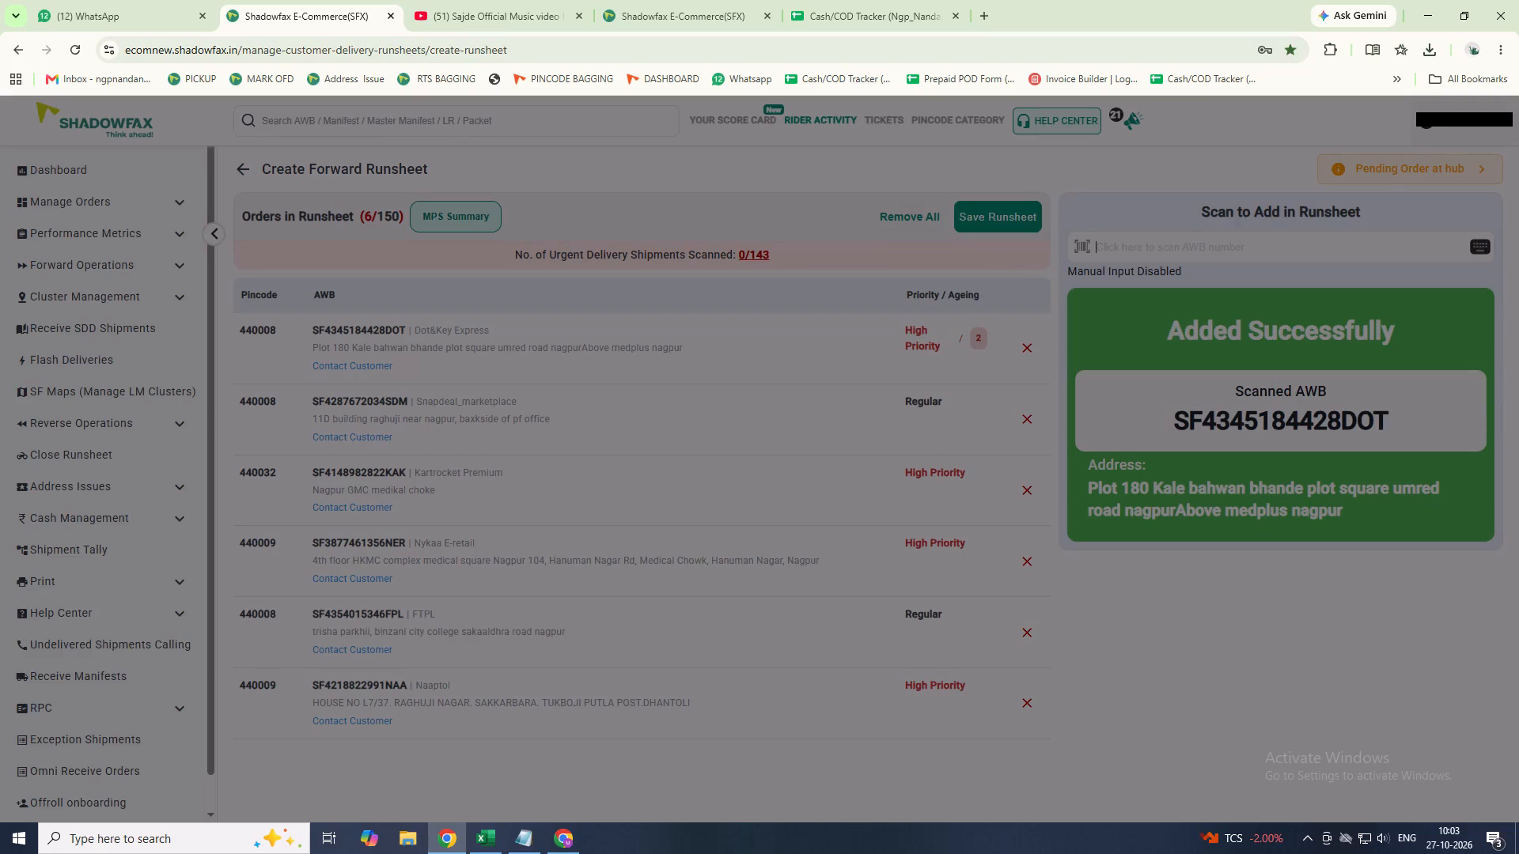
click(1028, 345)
click(1126, 246)
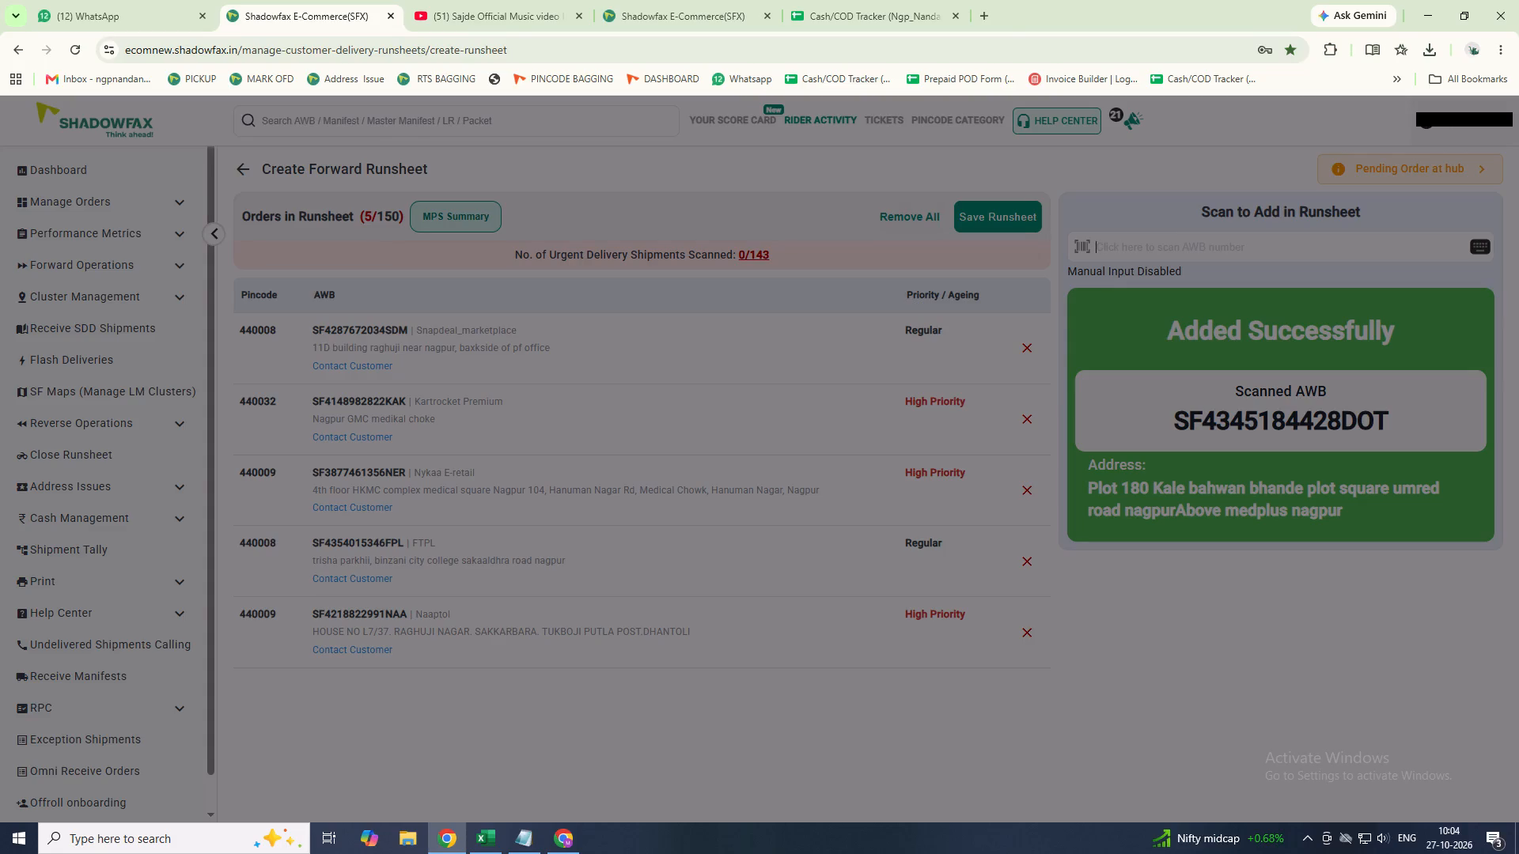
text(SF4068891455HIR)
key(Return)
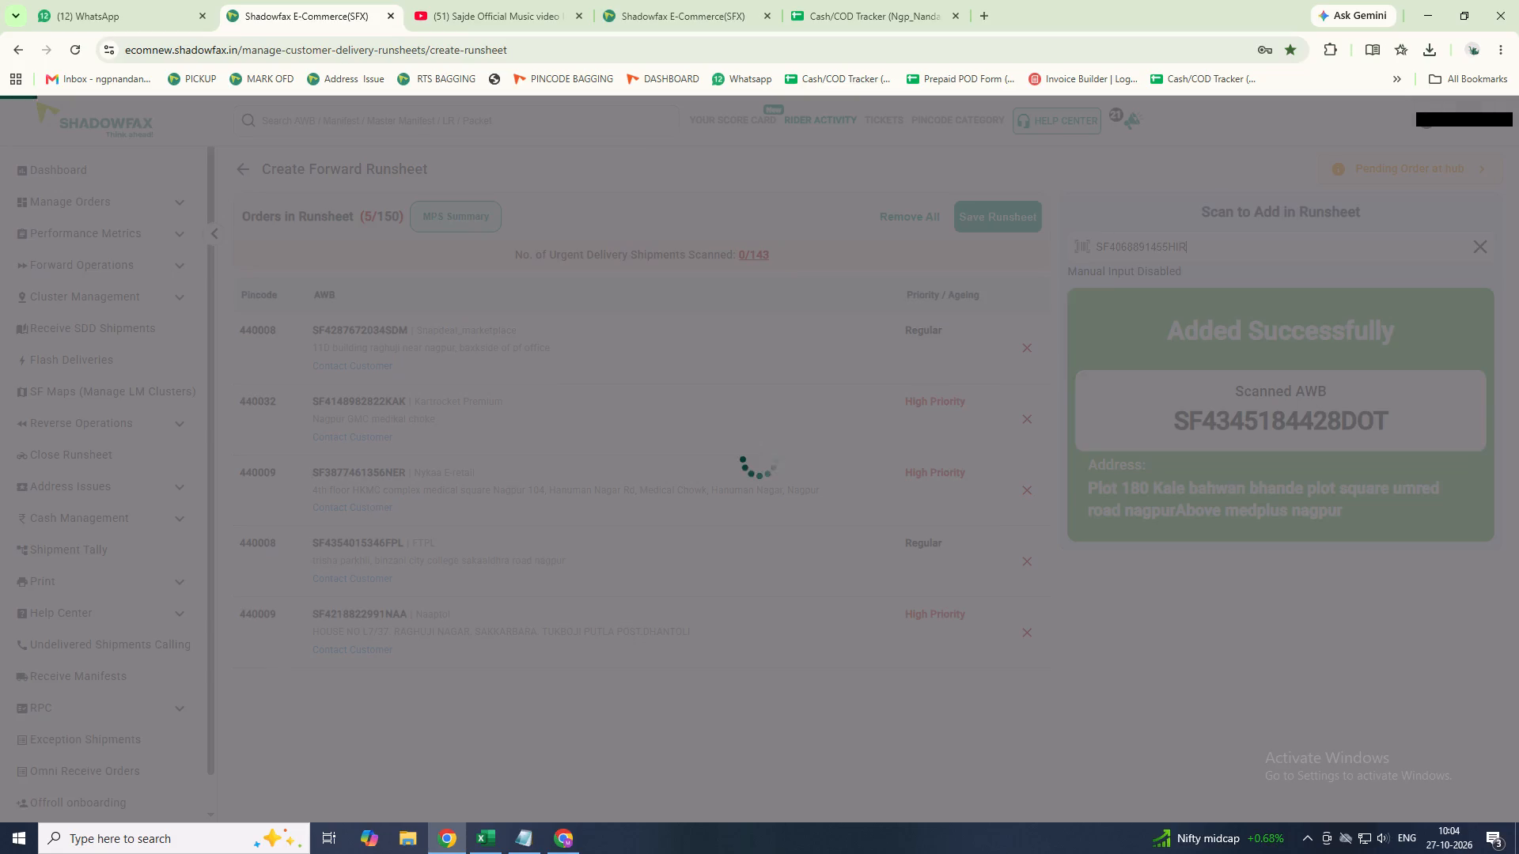
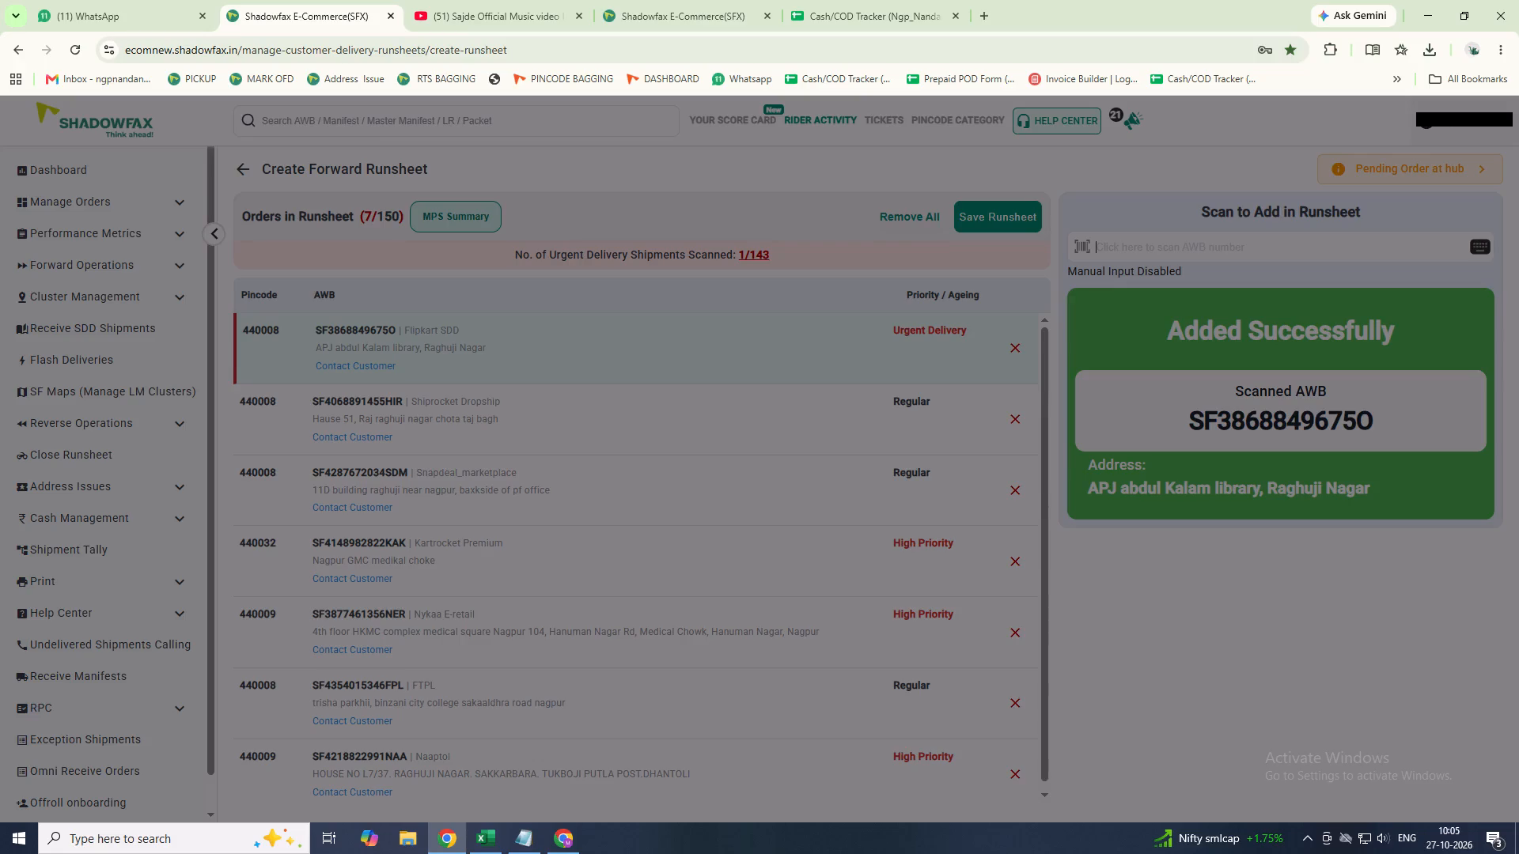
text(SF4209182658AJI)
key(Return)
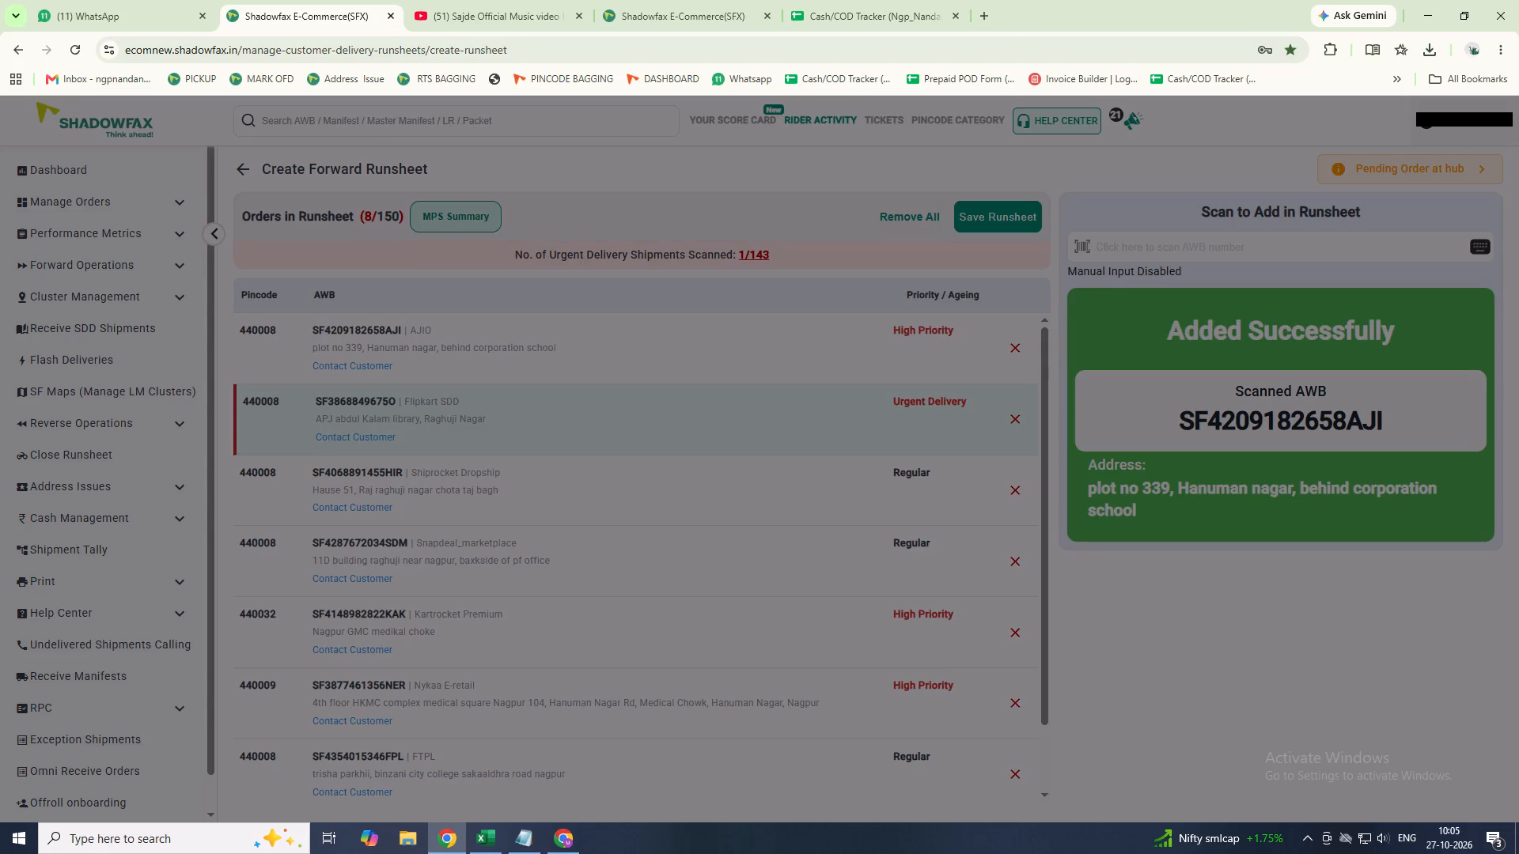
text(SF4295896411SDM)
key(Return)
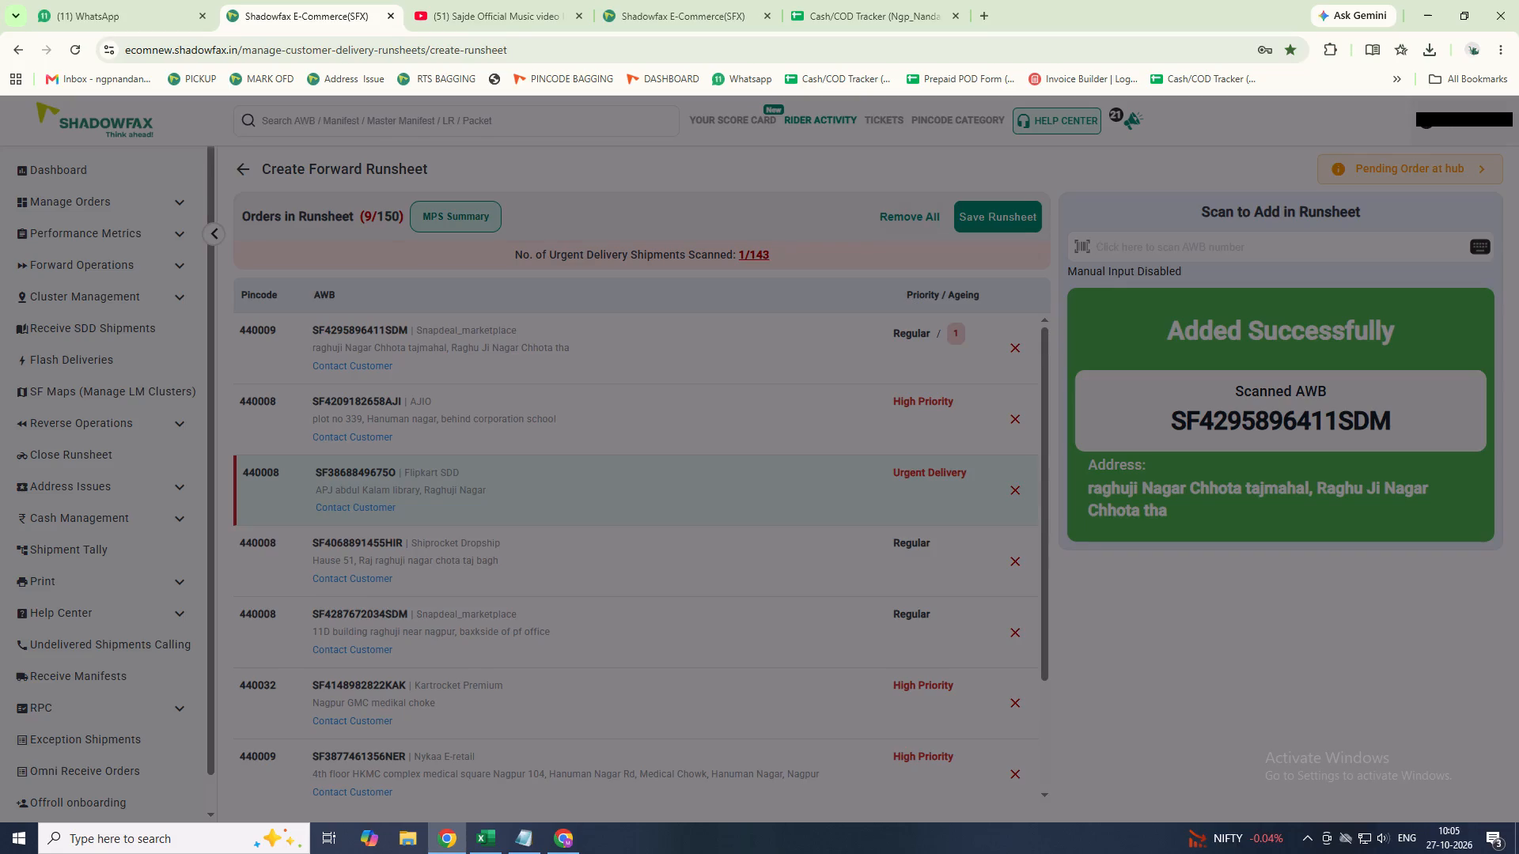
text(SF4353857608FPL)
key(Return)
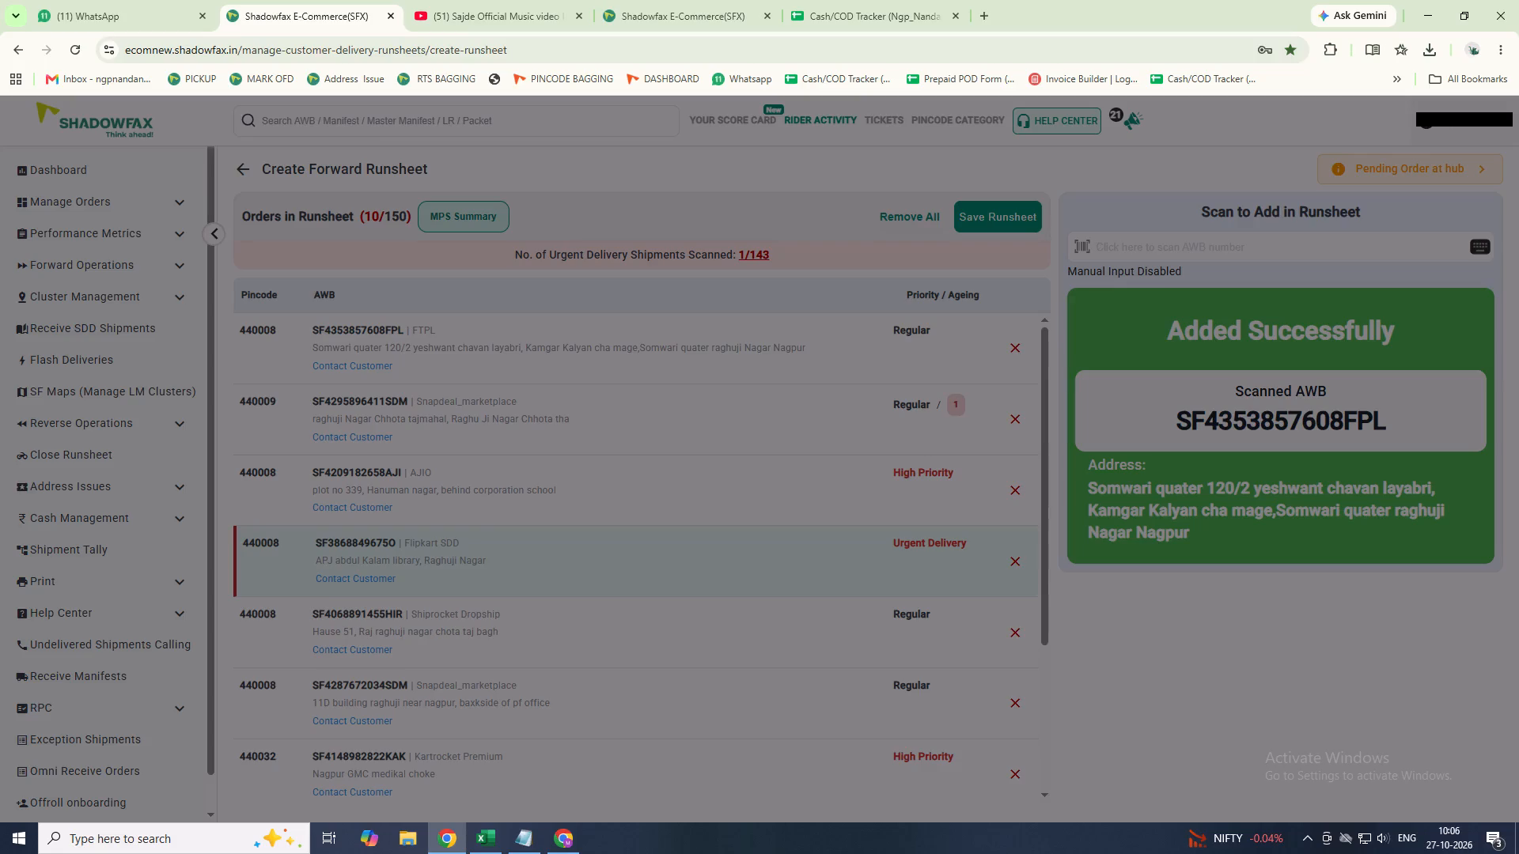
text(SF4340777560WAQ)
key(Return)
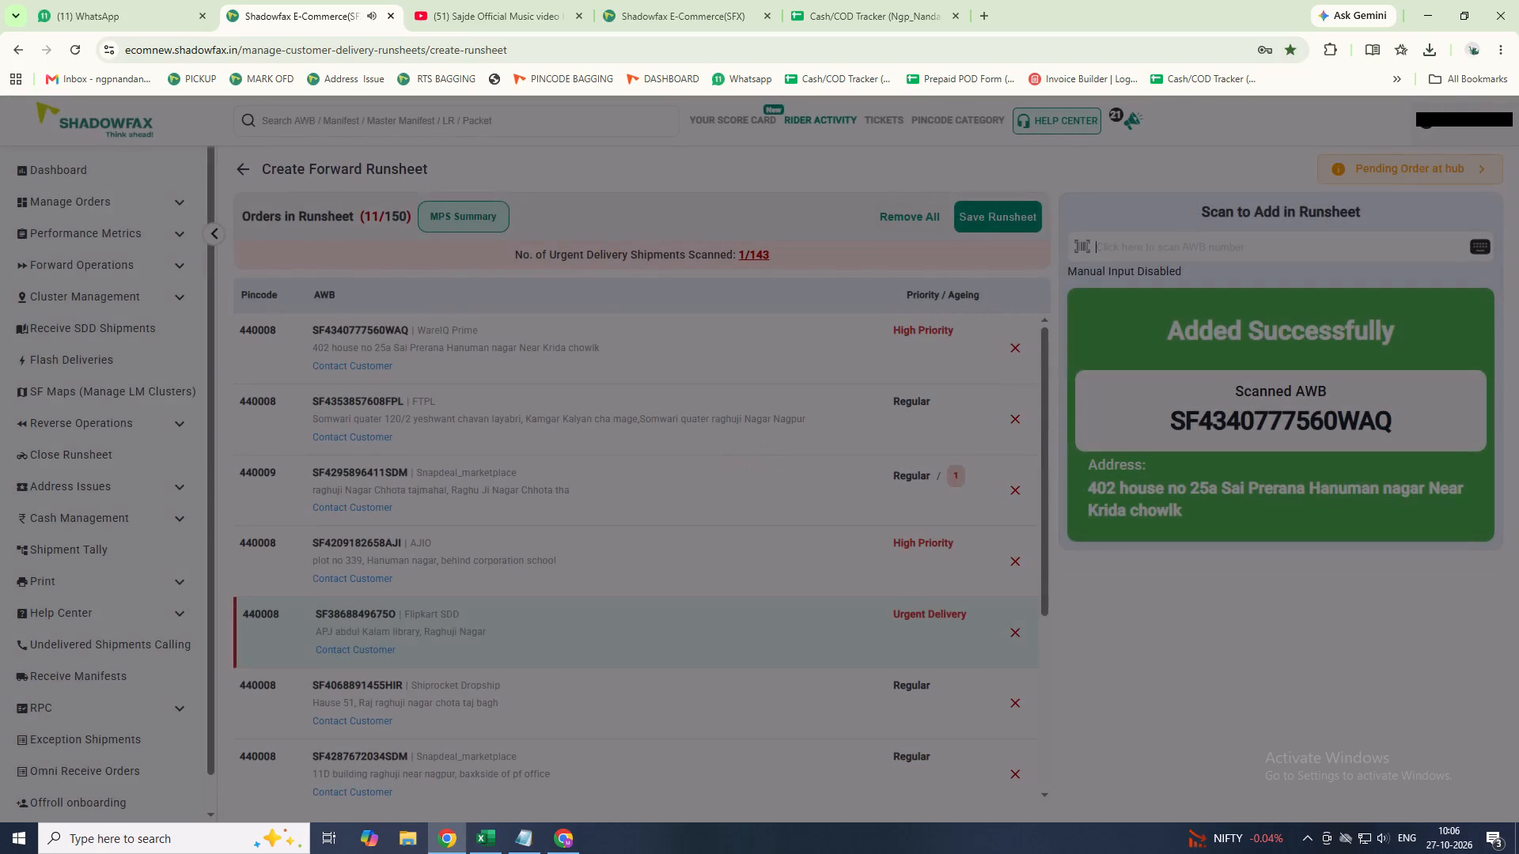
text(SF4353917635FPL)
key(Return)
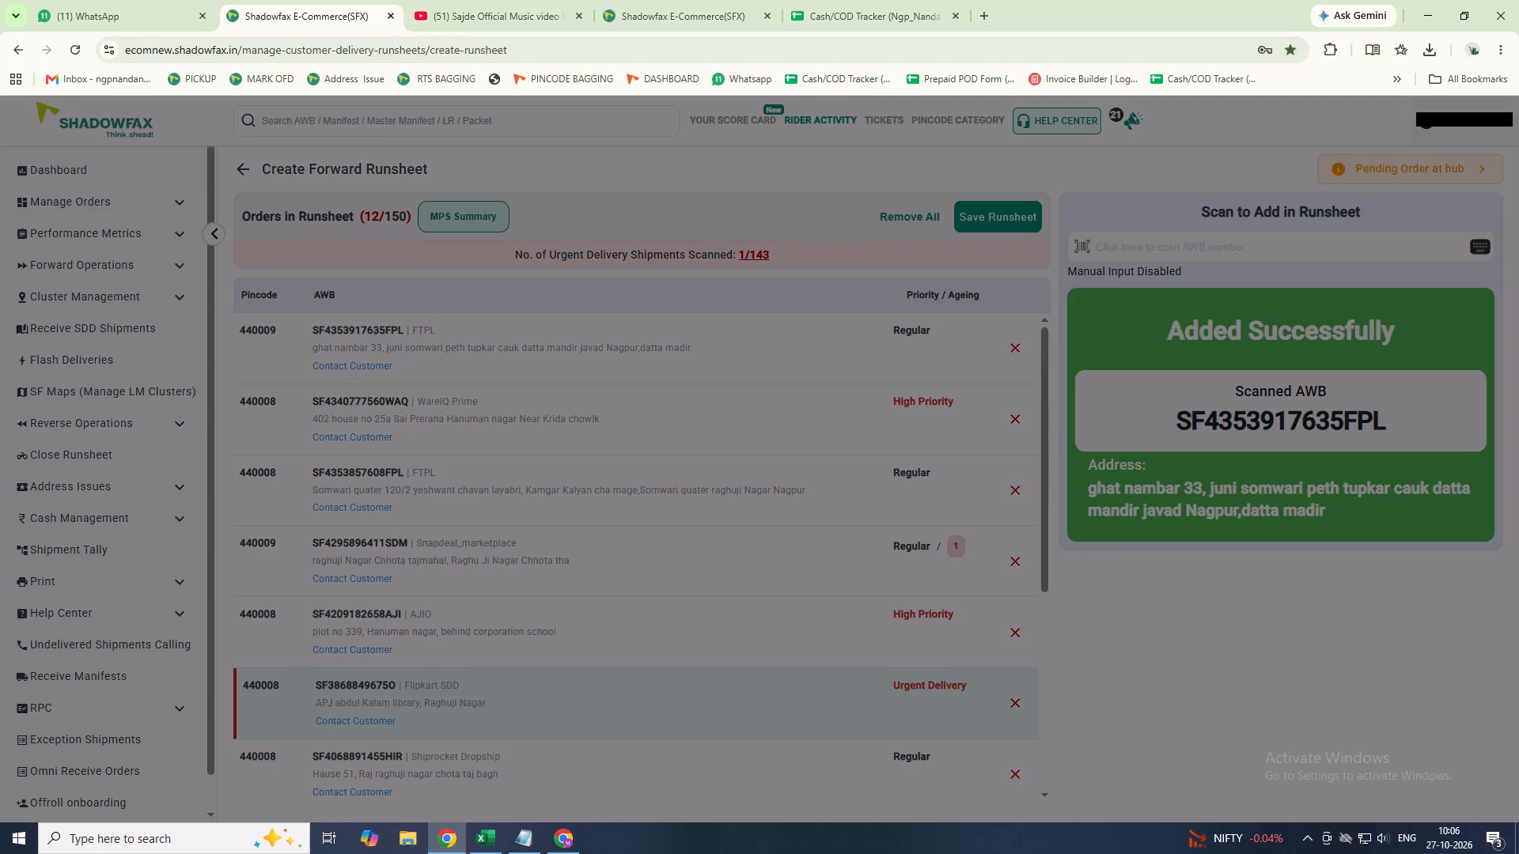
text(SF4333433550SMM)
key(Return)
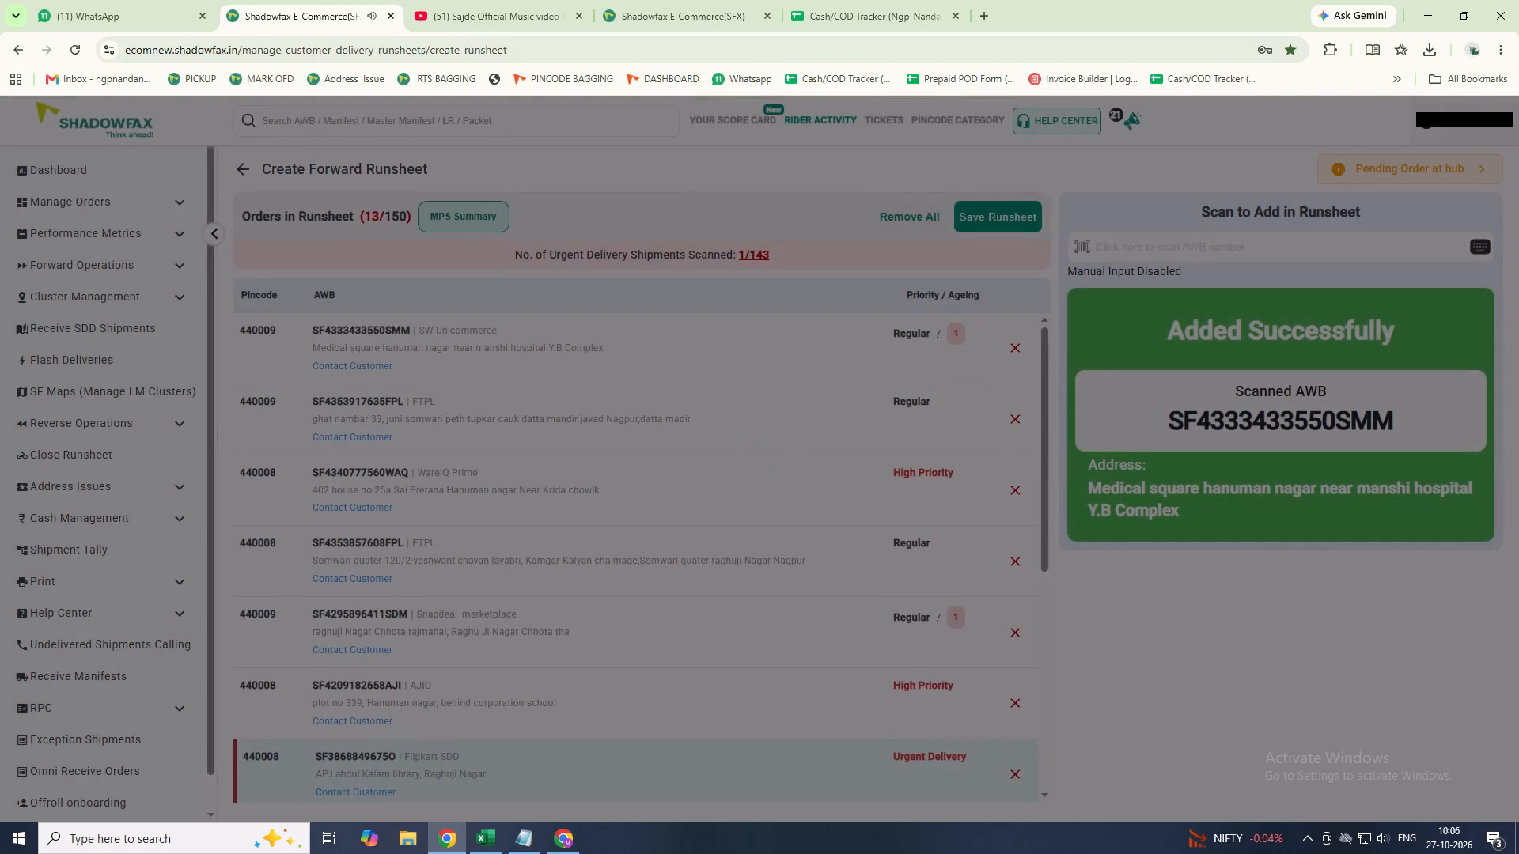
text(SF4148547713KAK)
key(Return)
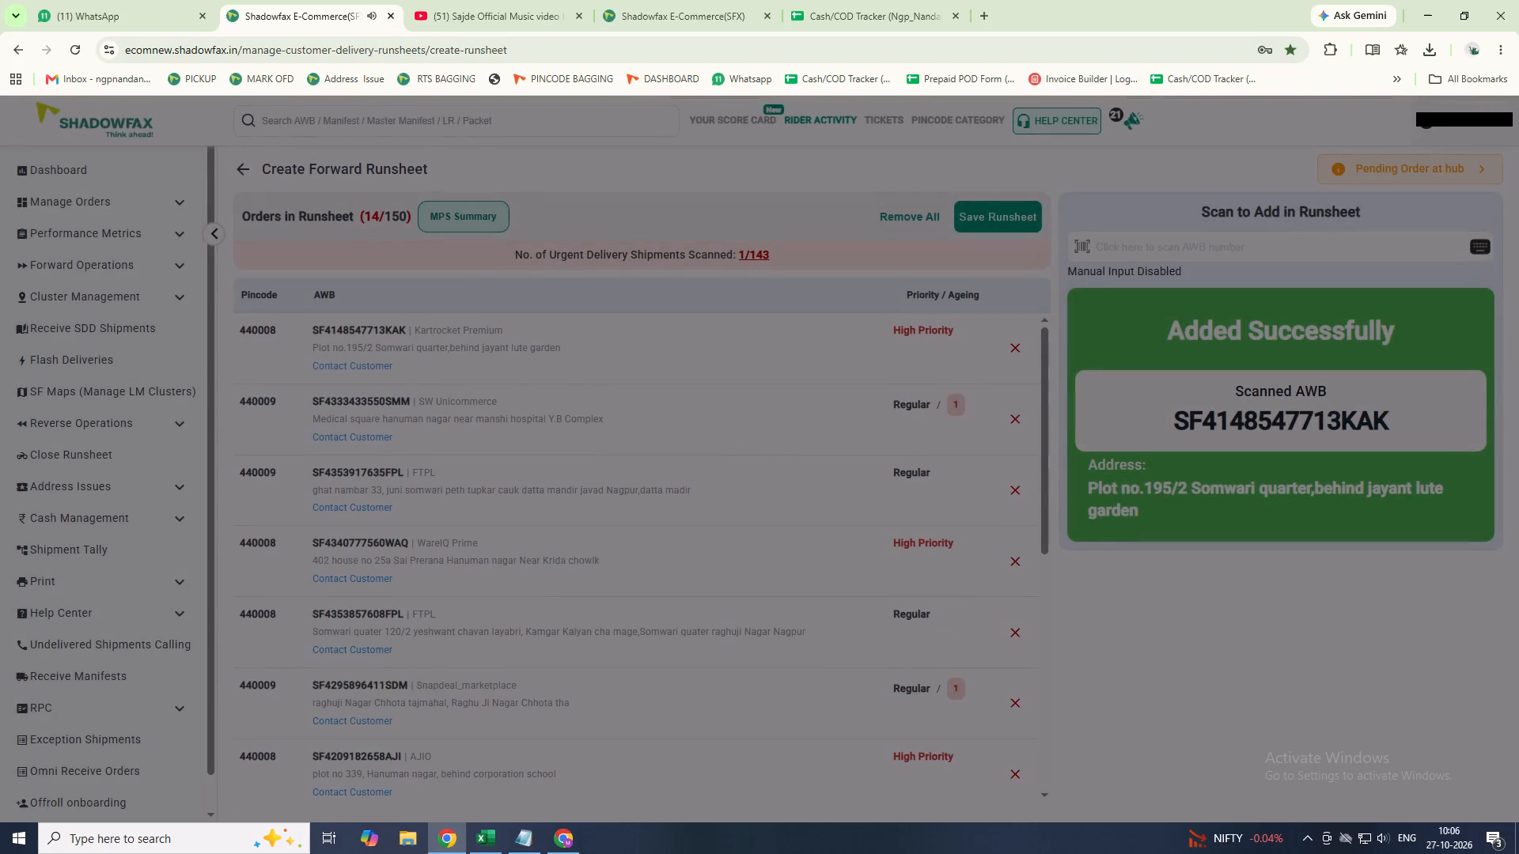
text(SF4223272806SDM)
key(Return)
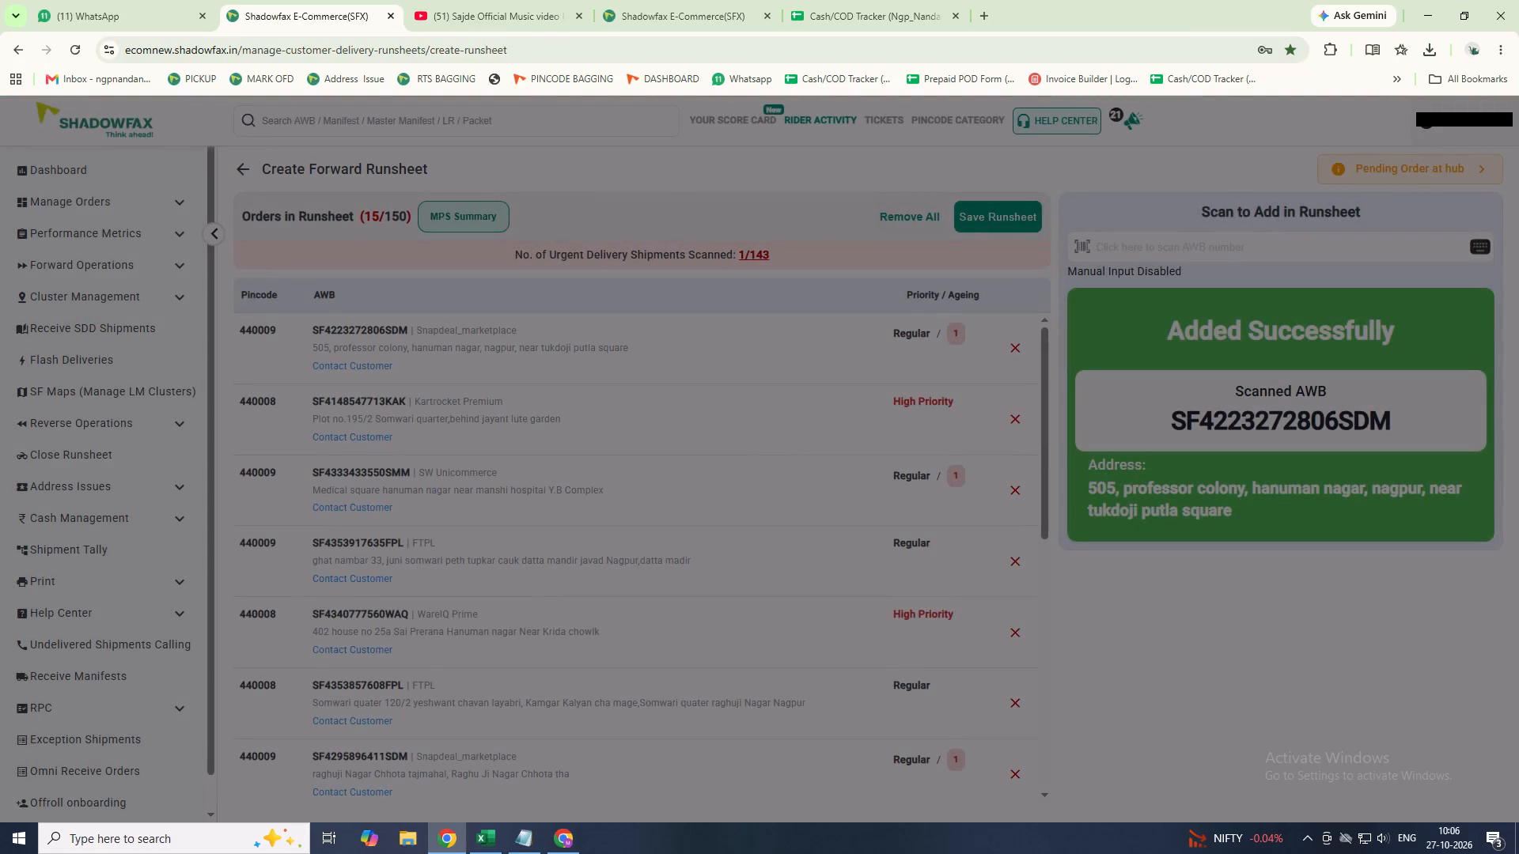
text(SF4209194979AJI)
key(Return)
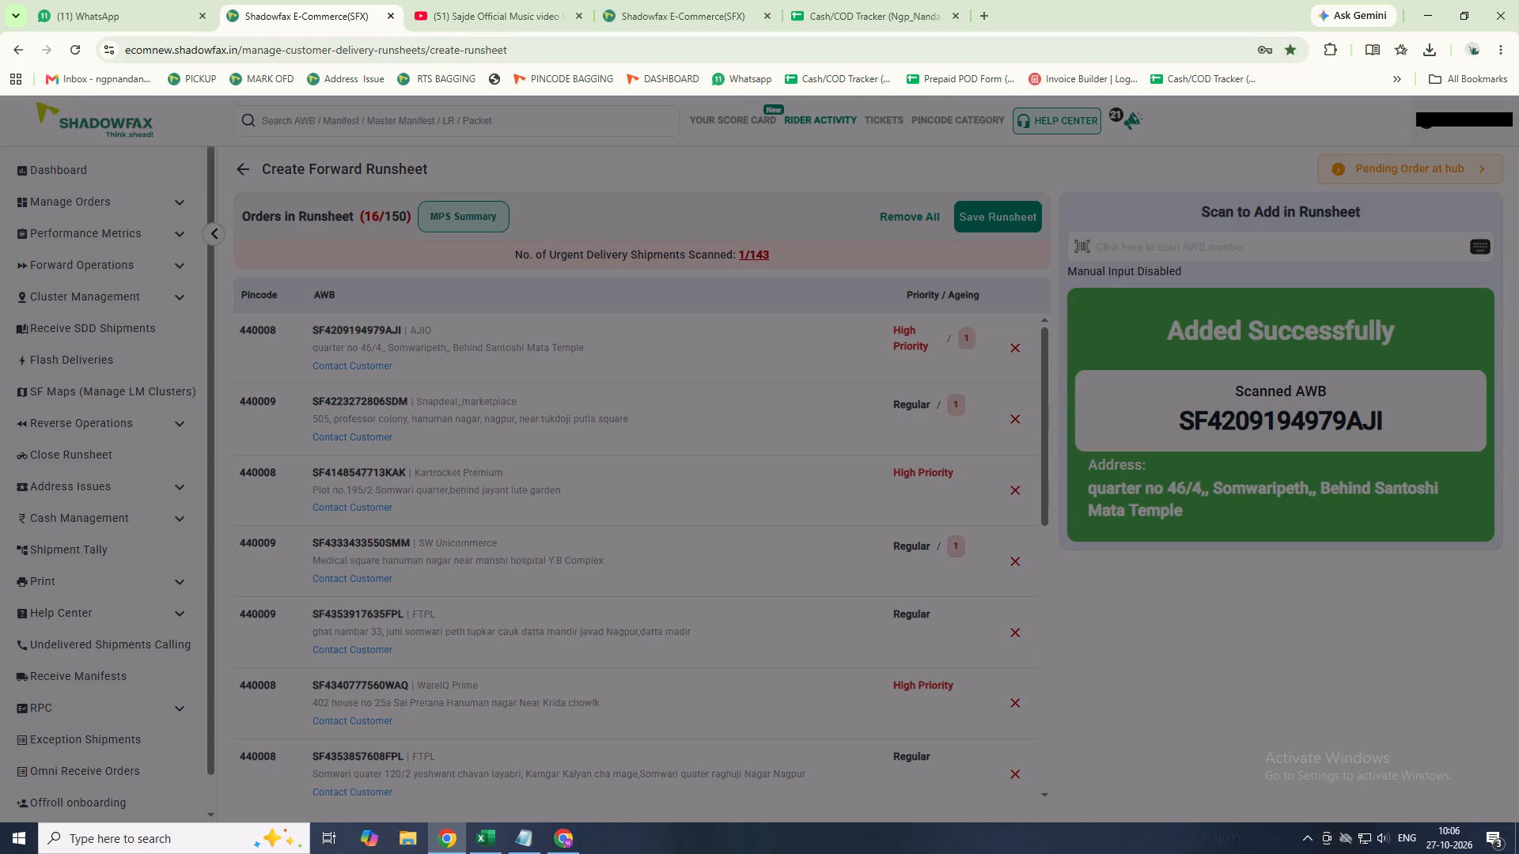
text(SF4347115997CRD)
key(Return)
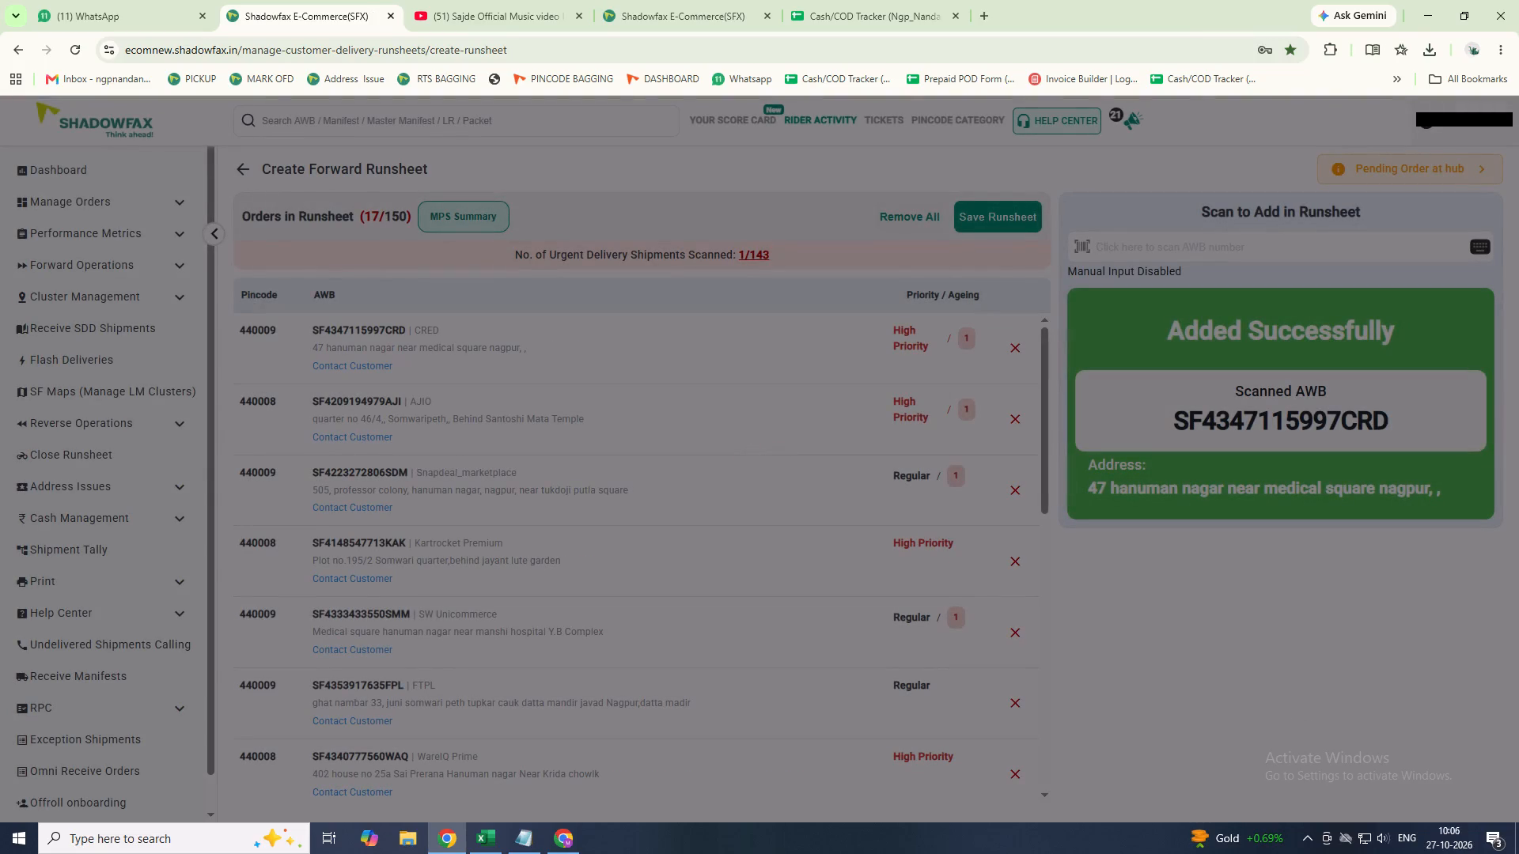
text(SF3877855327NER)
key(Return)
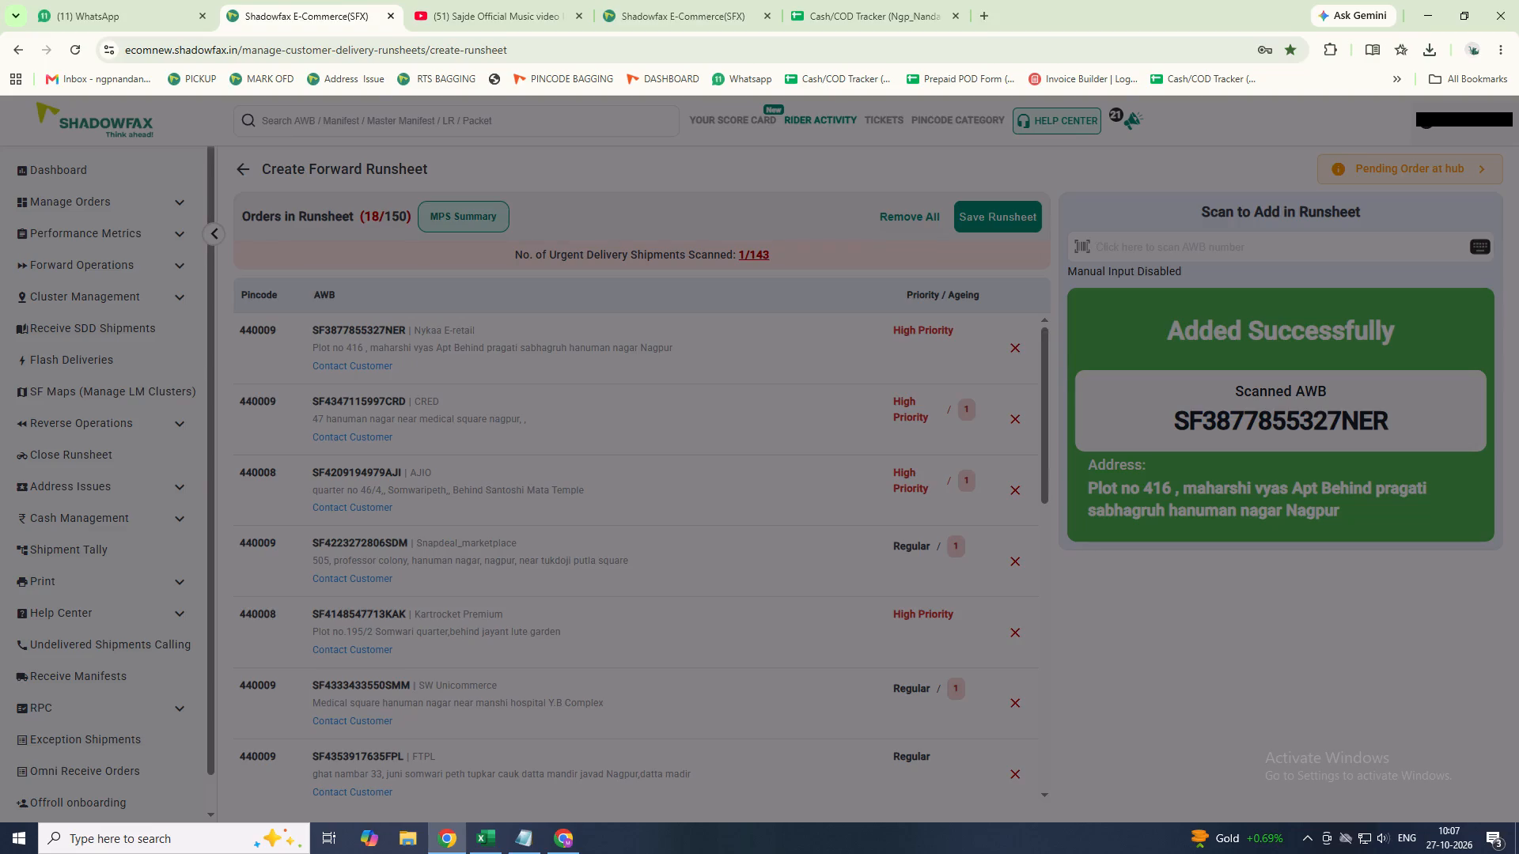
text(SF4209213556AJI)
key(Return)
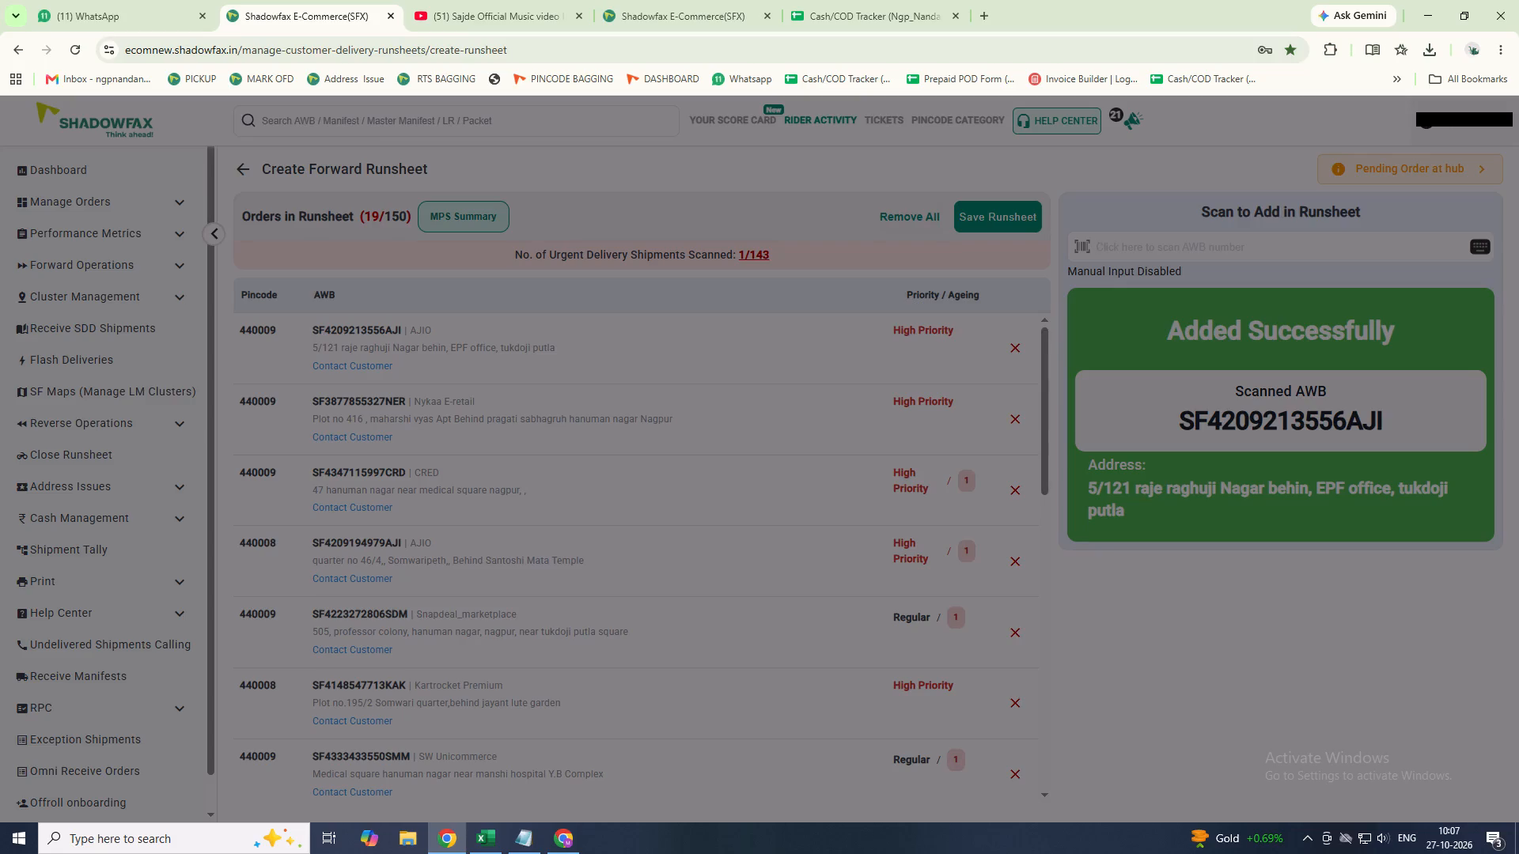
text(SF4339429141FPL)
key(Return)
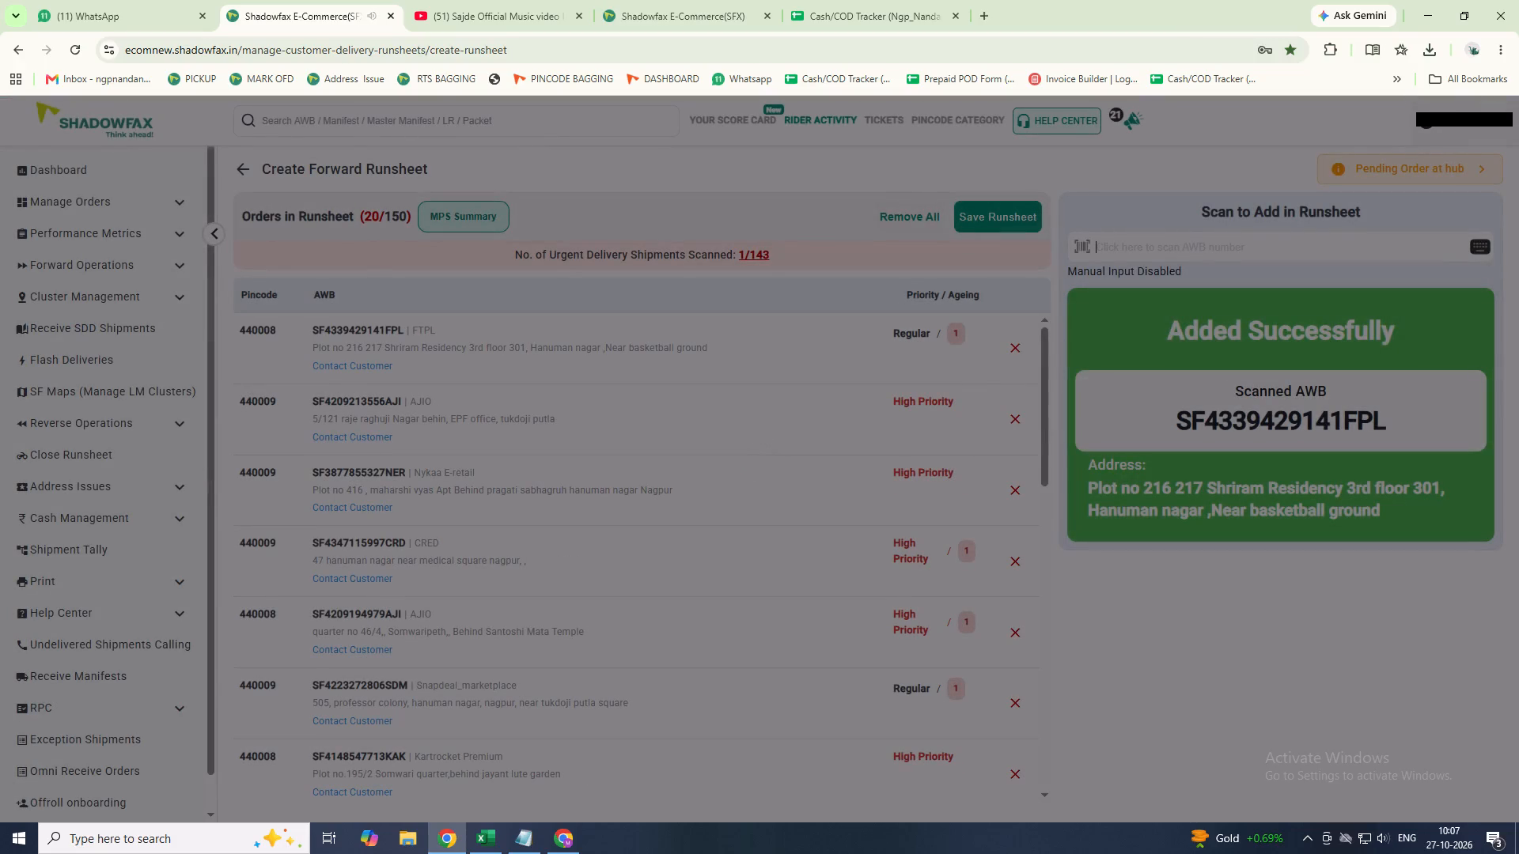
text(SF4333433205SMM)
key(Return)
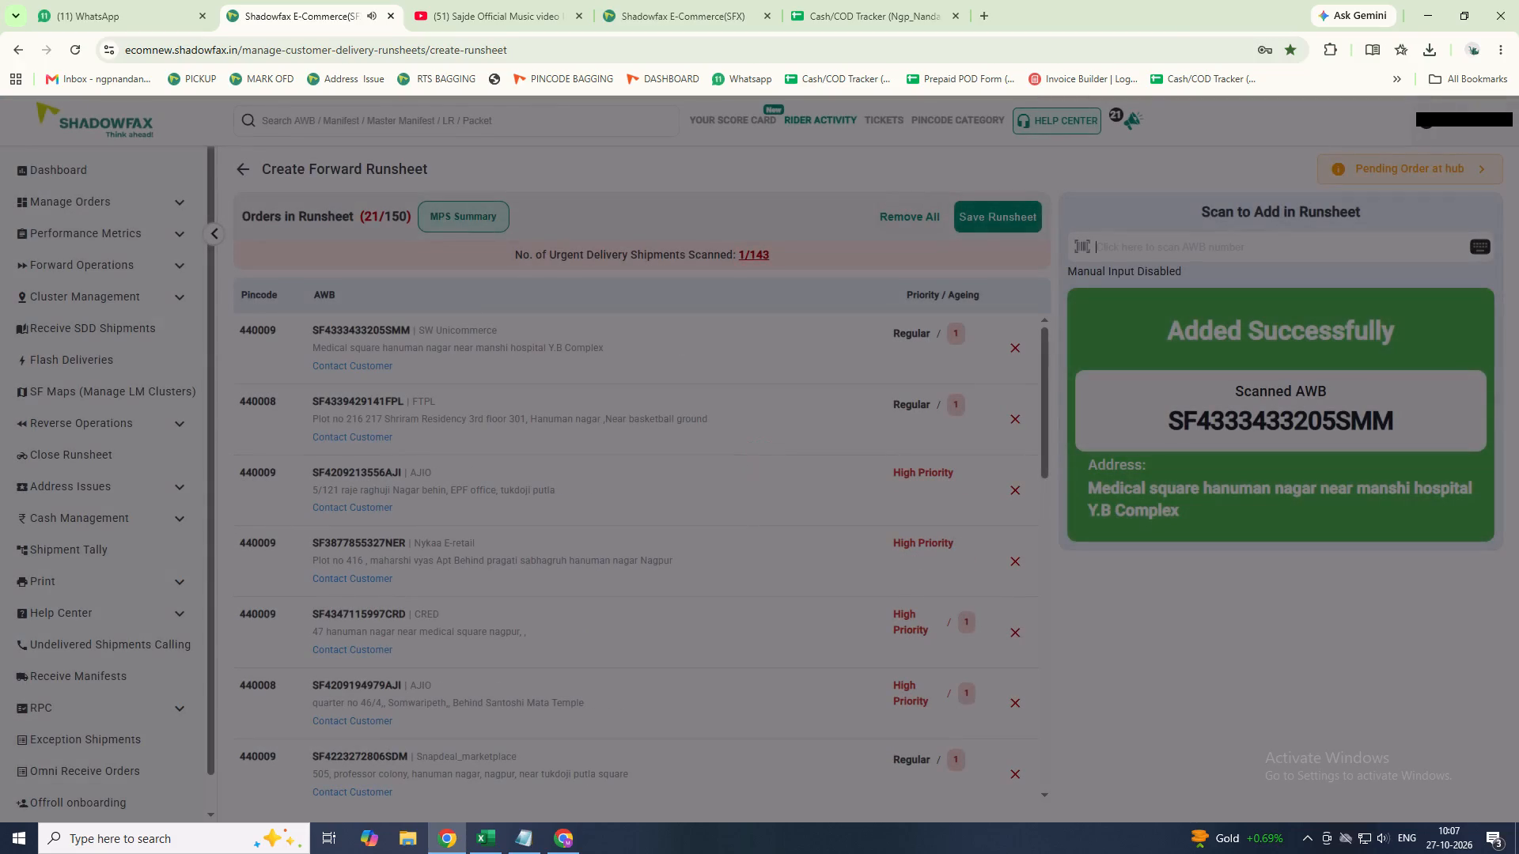
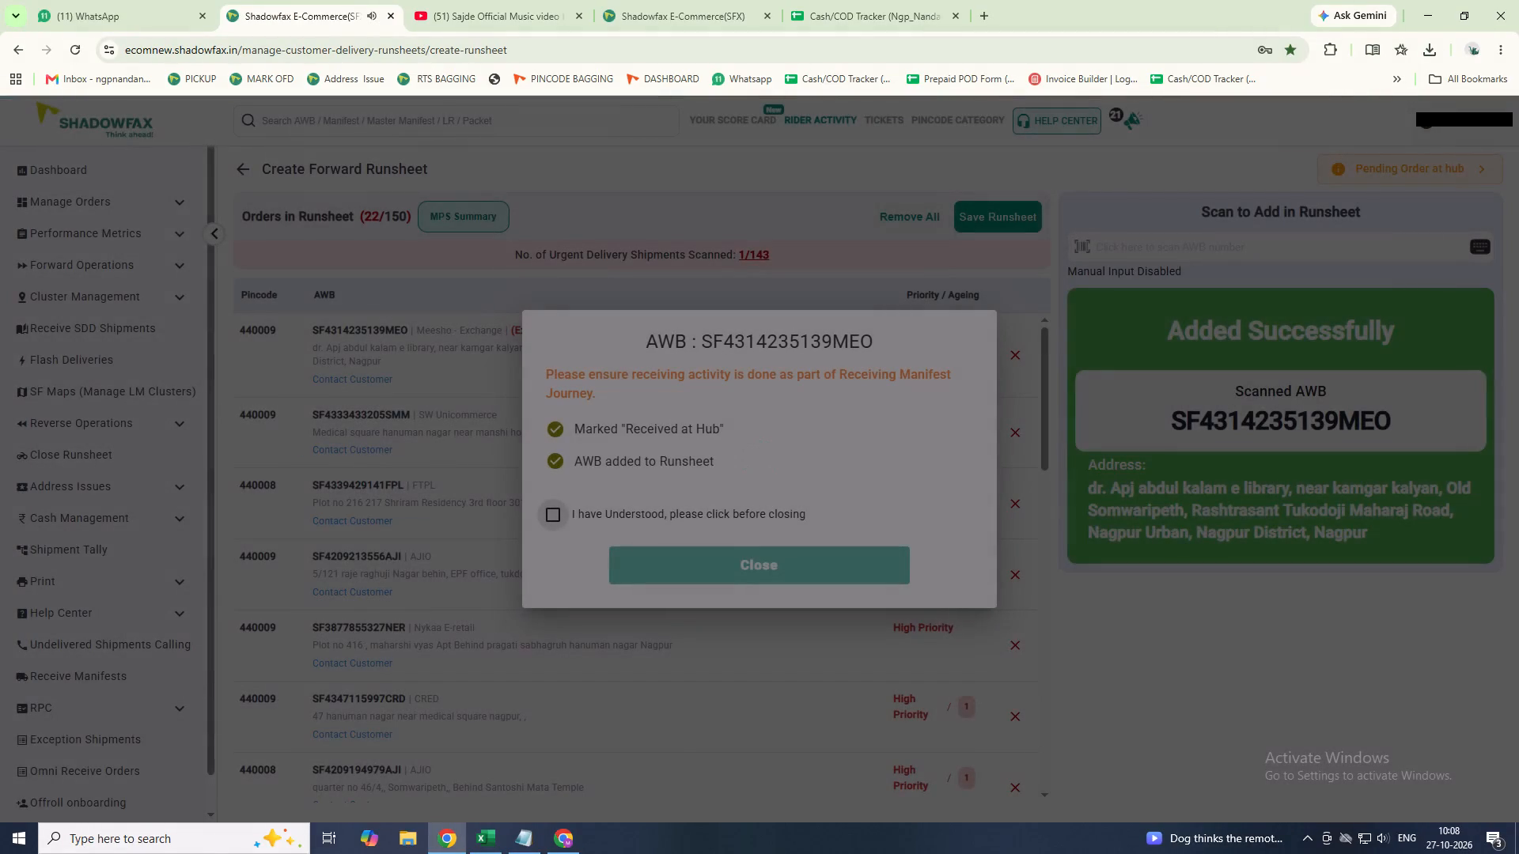
click(646, 504)
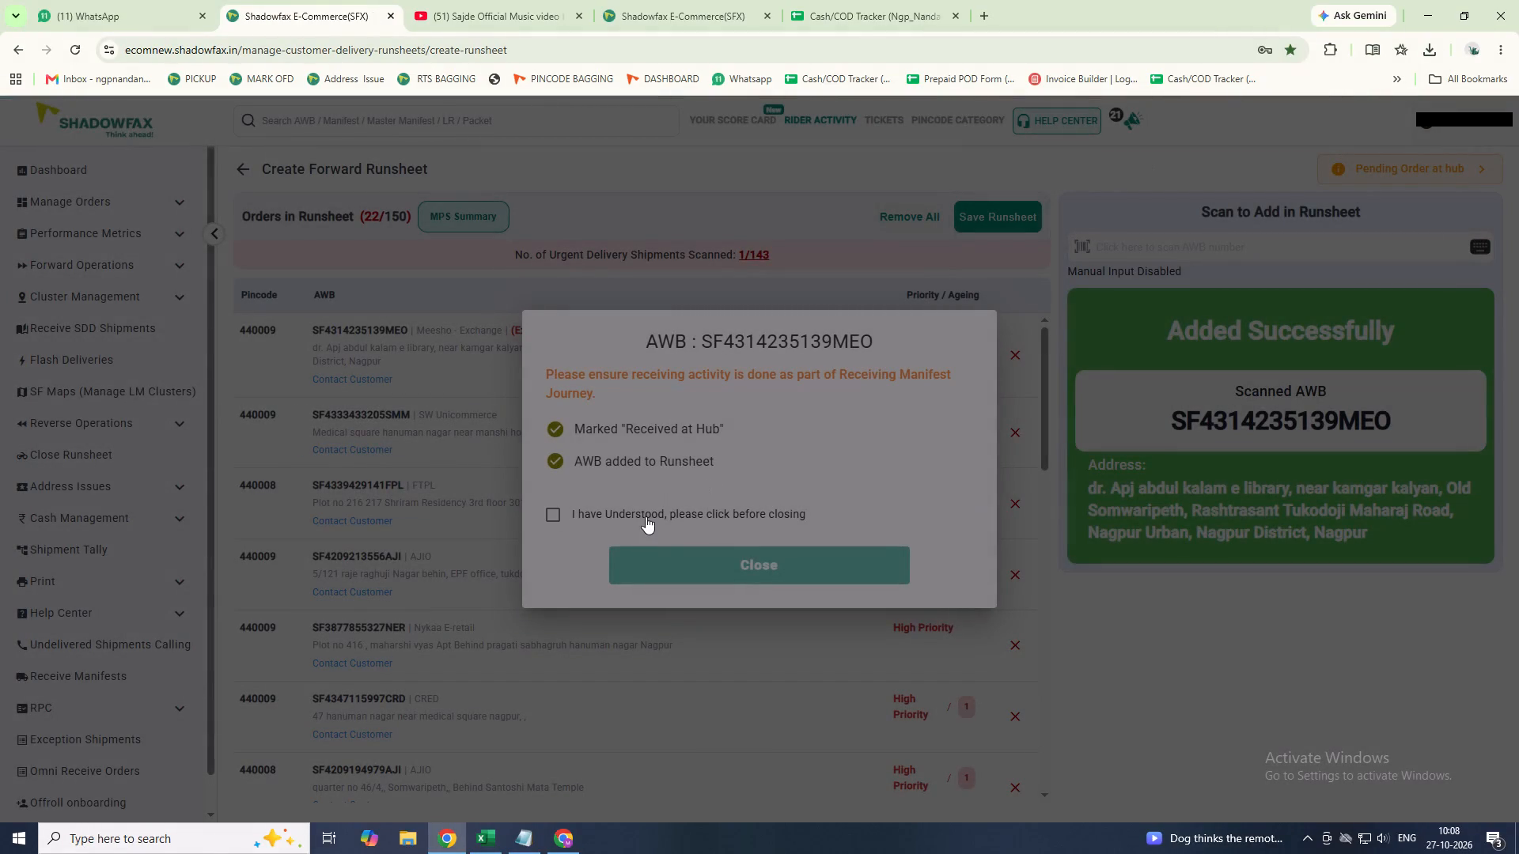
click(646, 515)
click(670, 576)
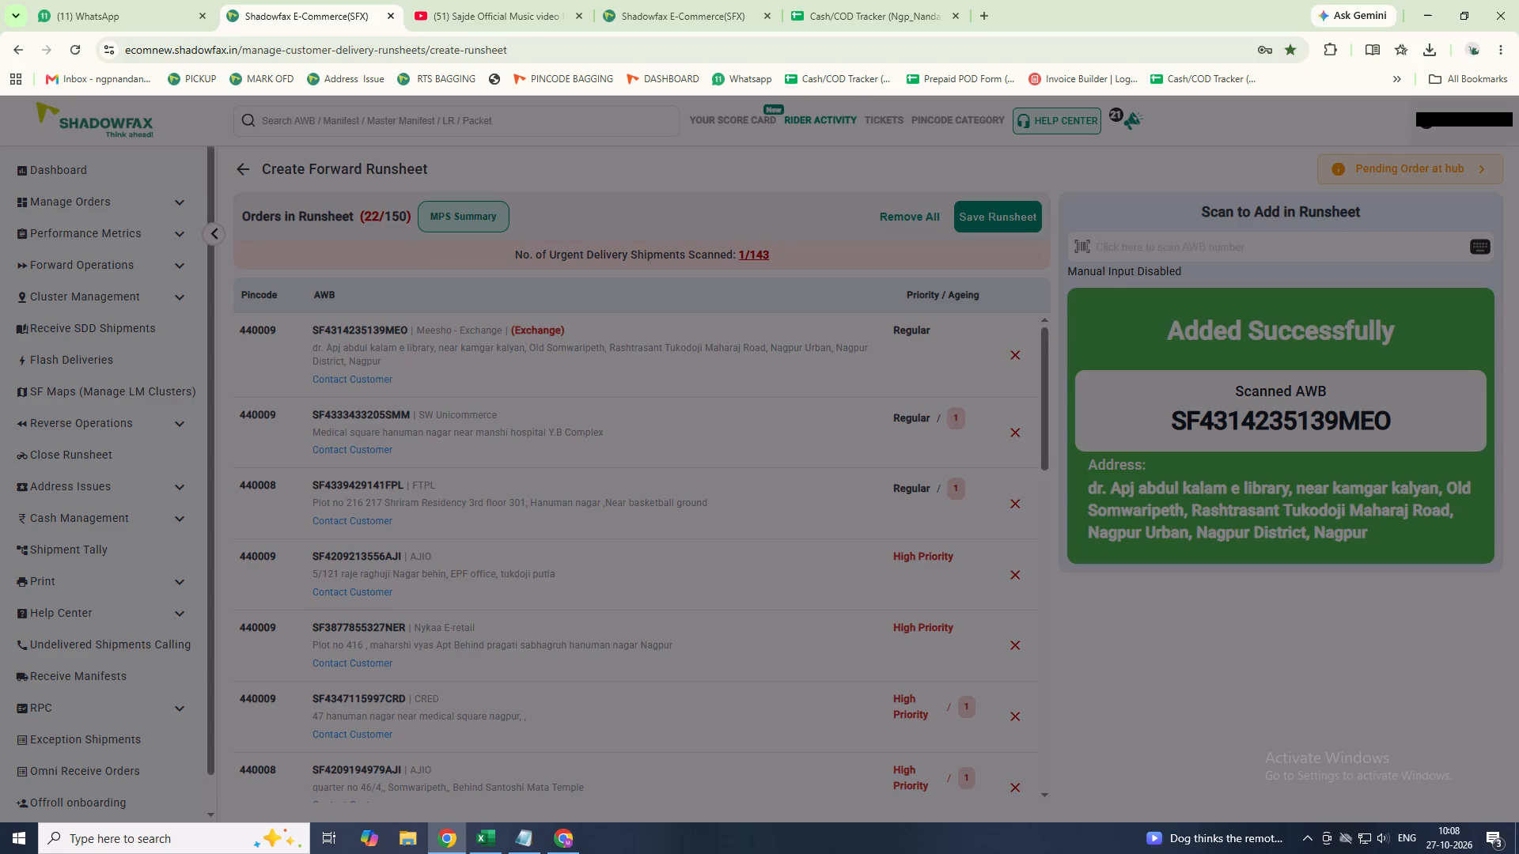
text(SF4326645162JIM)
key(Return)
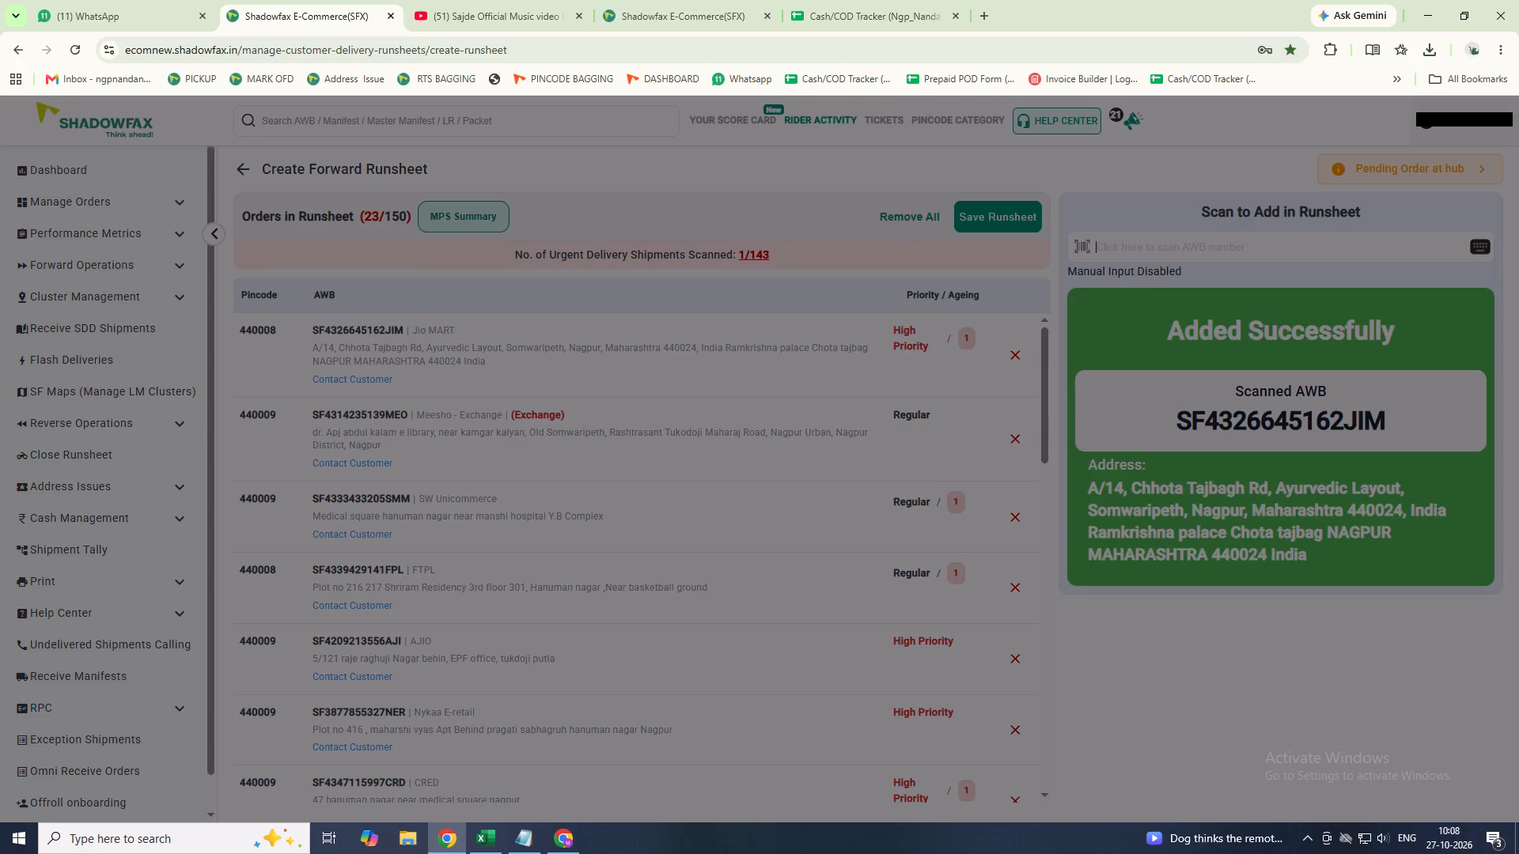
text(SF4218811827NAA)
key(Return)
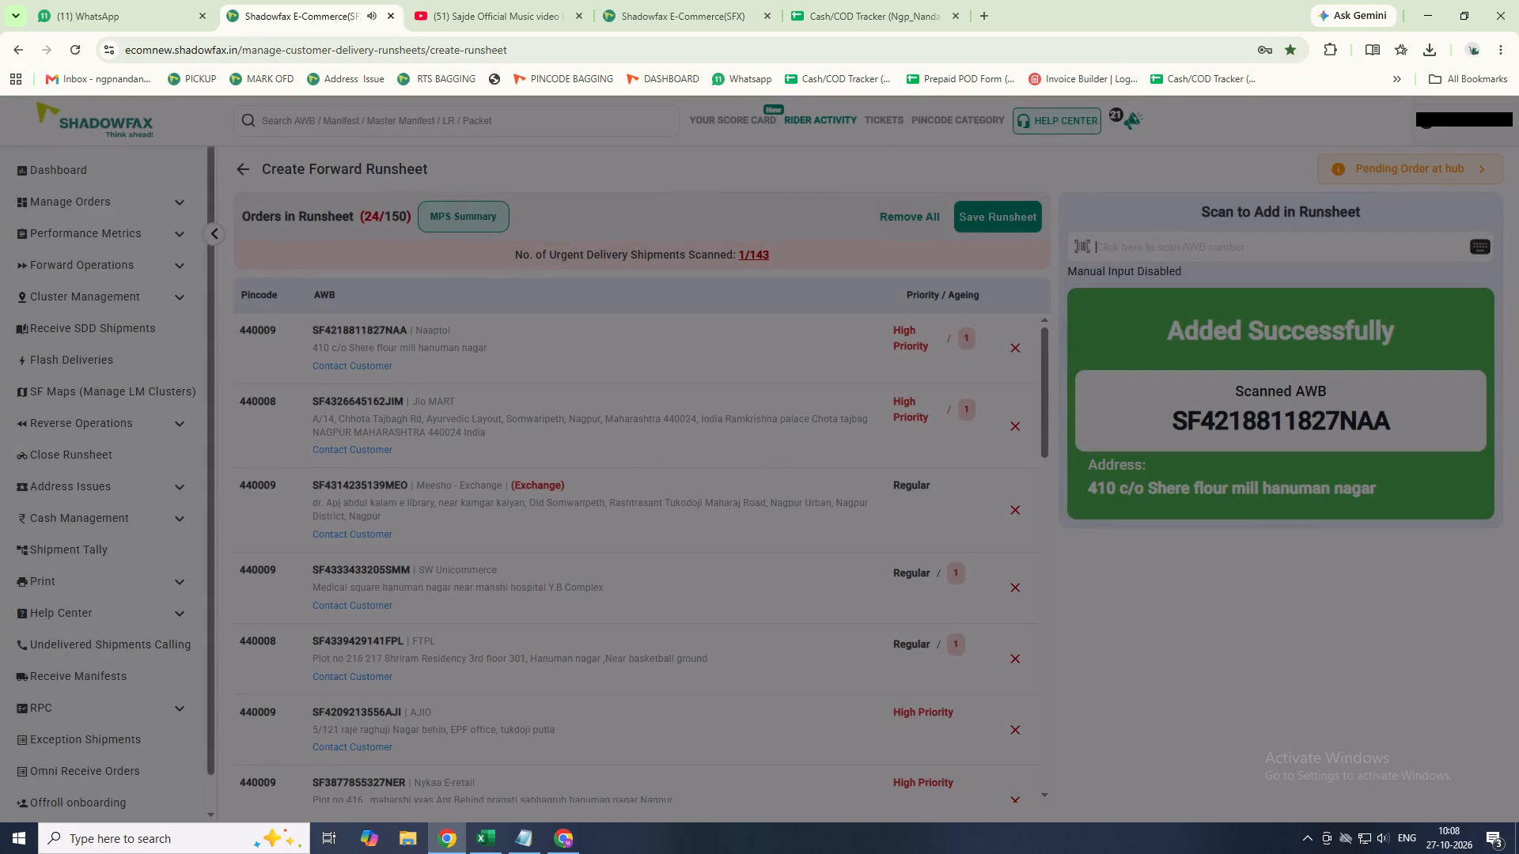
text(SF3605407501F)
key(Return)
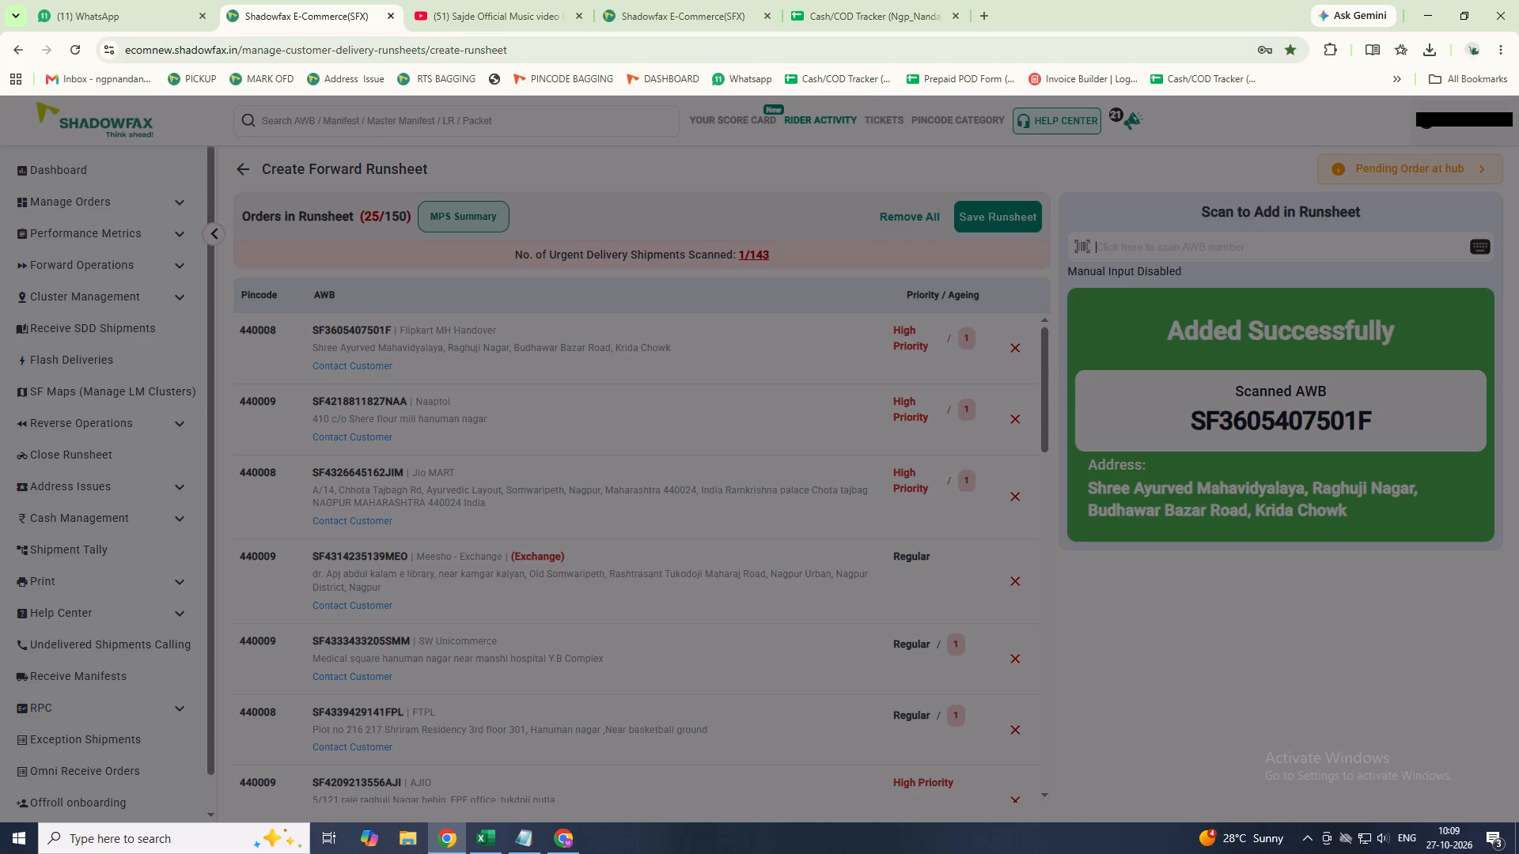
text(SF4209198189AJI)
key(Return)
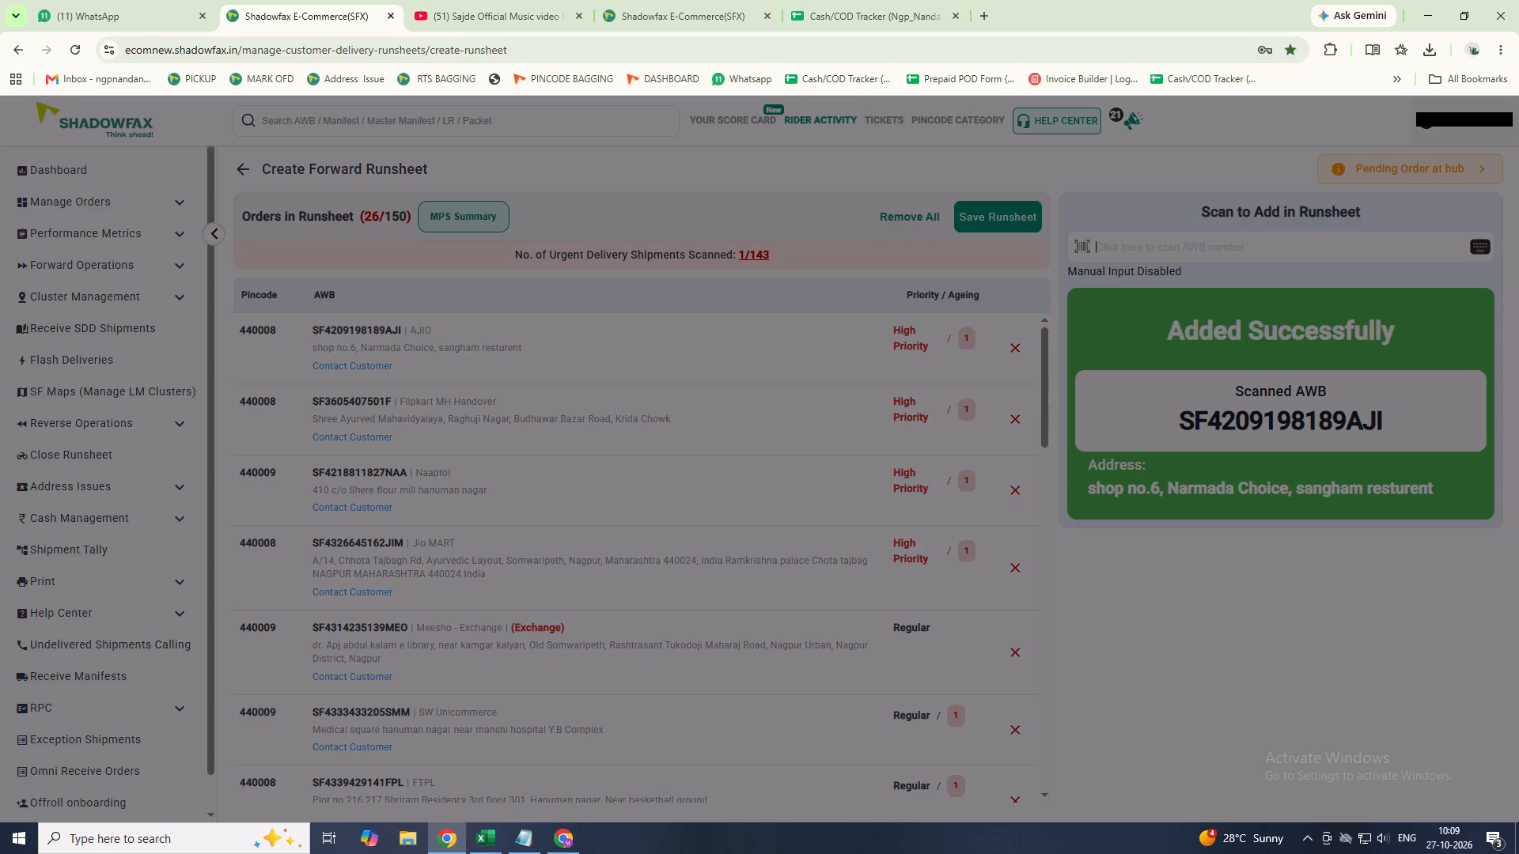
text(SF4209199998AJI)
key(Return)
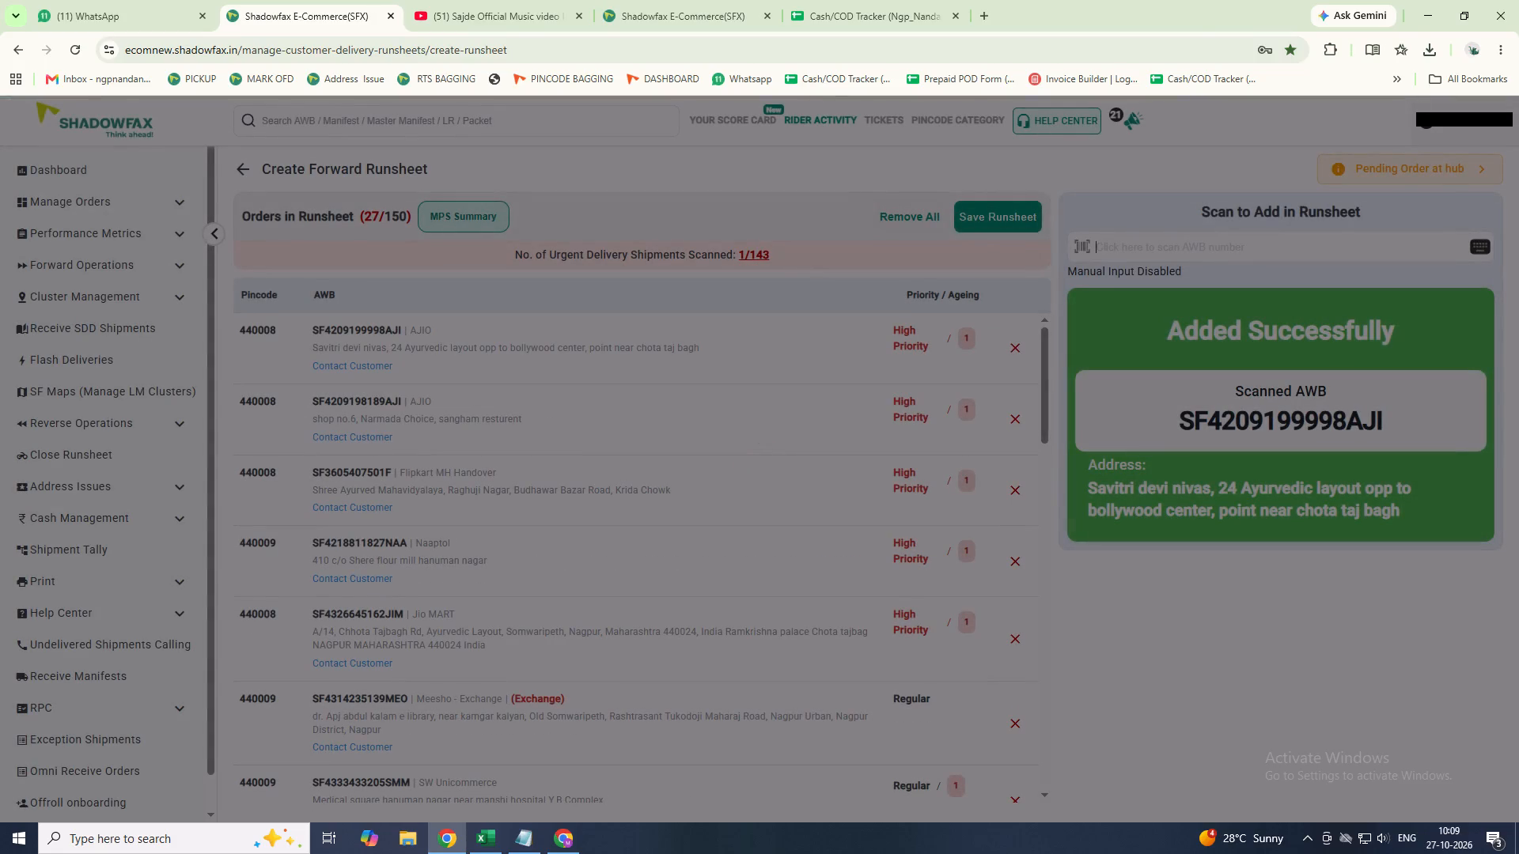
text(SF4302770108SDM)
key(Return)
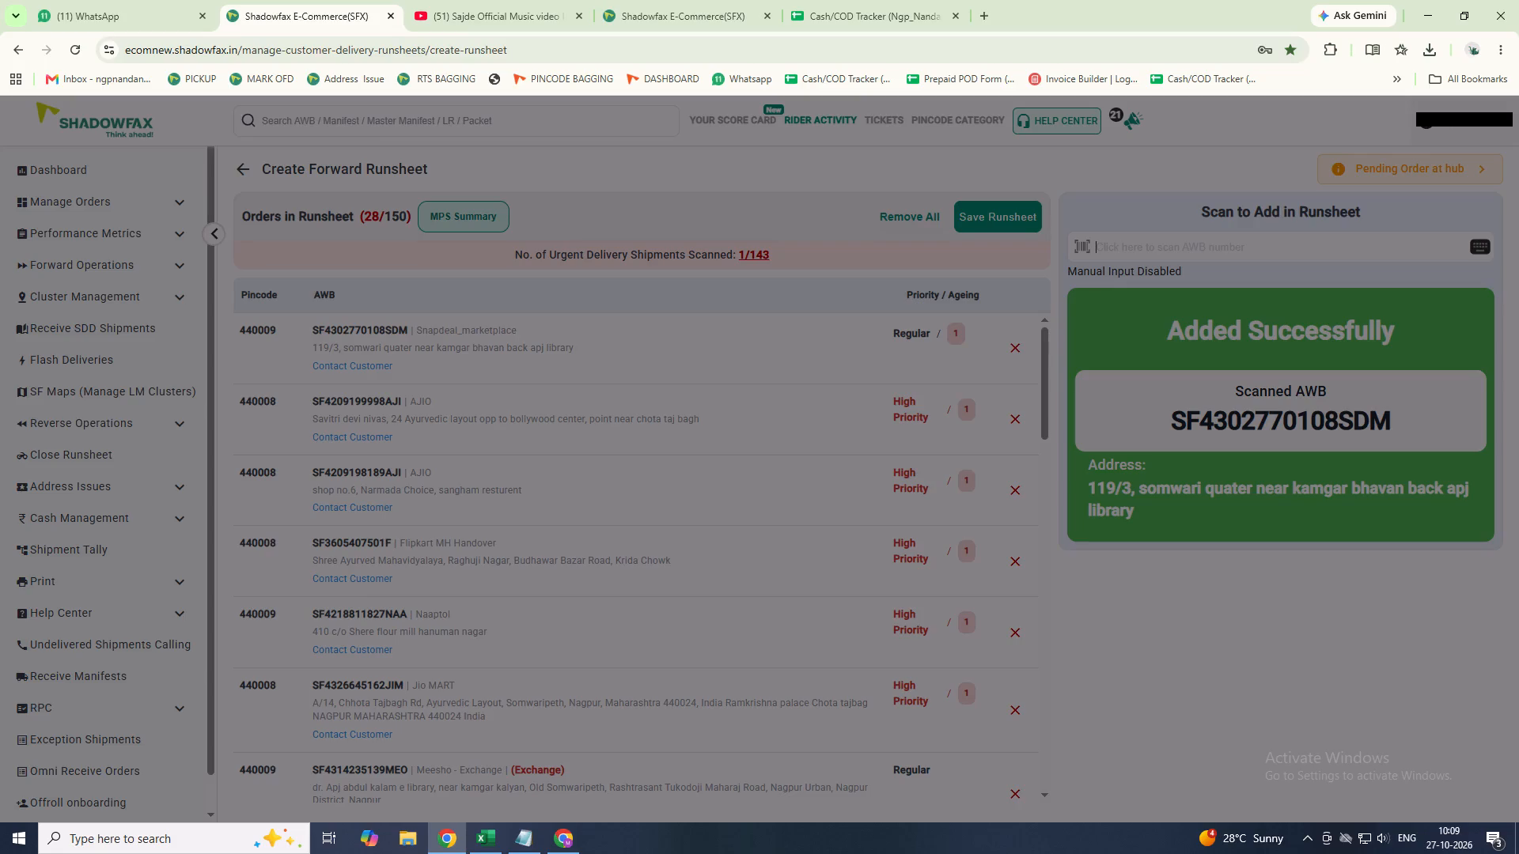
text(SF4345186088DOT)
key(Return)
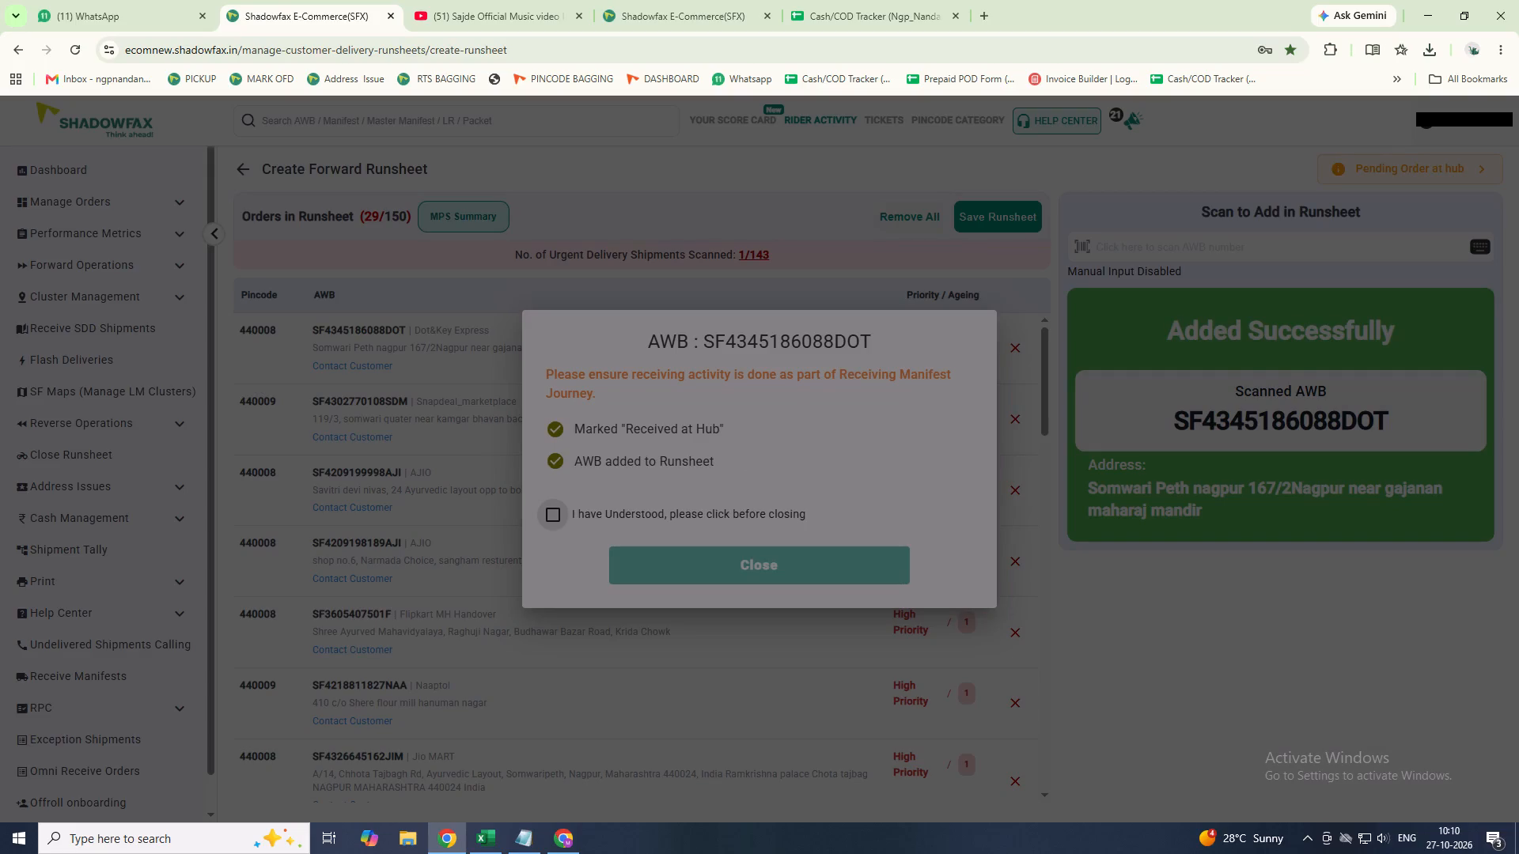
click(686, 521)
click(704, 559)
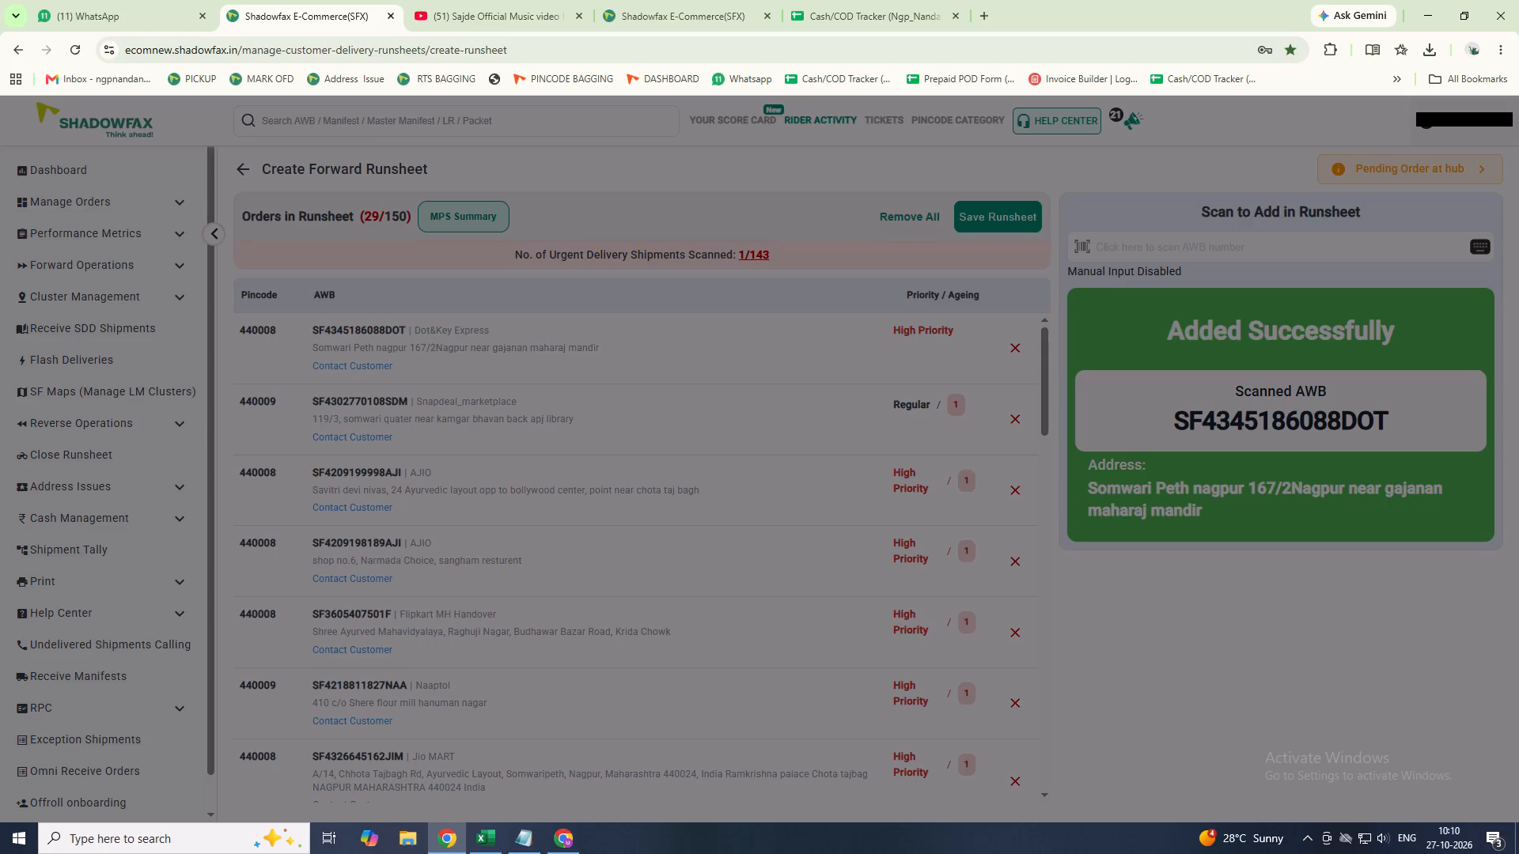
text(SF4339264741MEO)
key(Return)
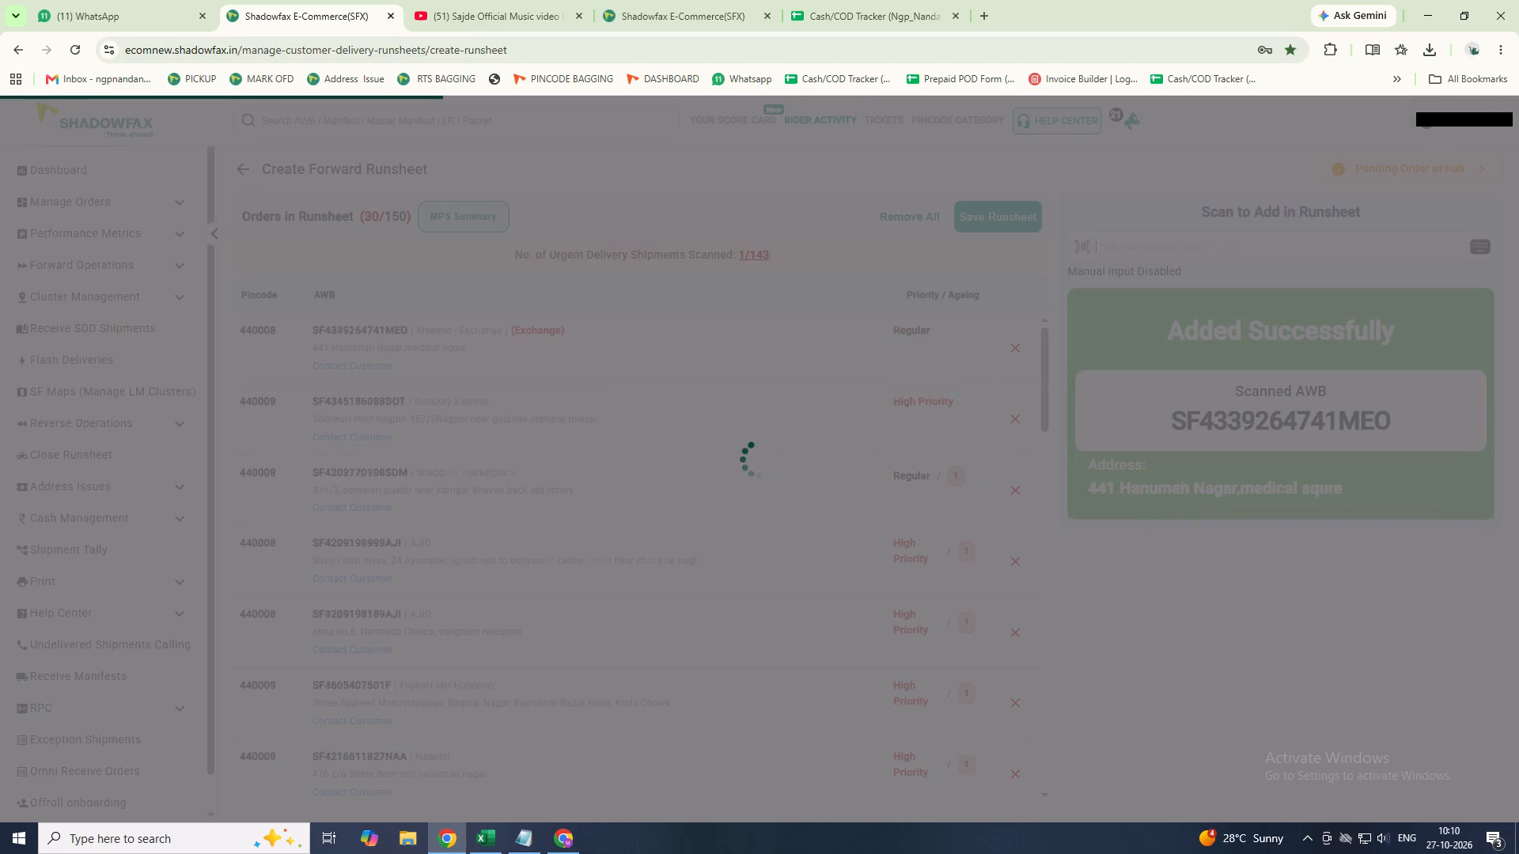
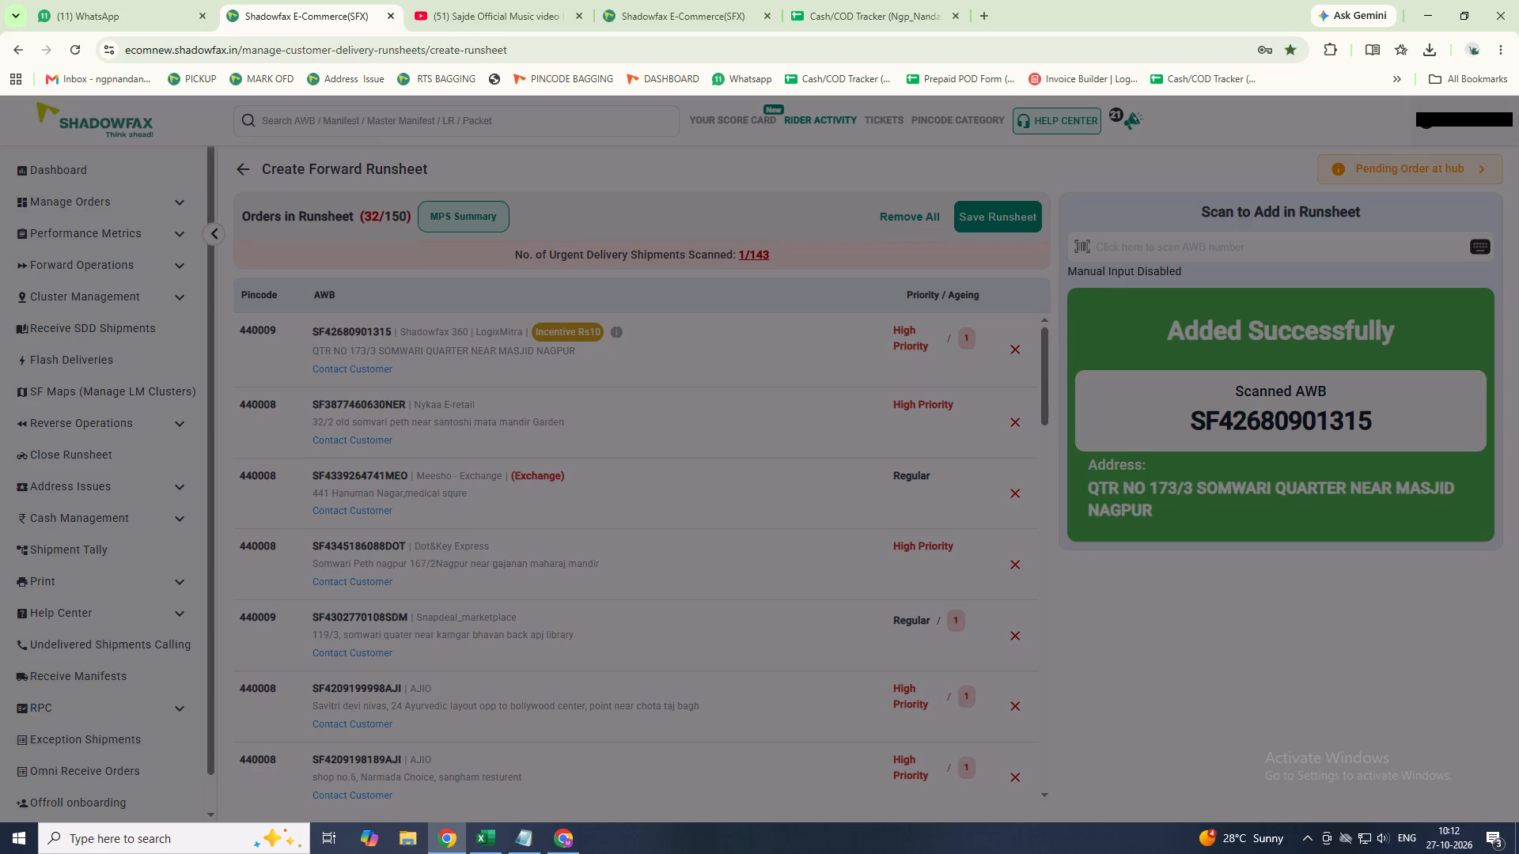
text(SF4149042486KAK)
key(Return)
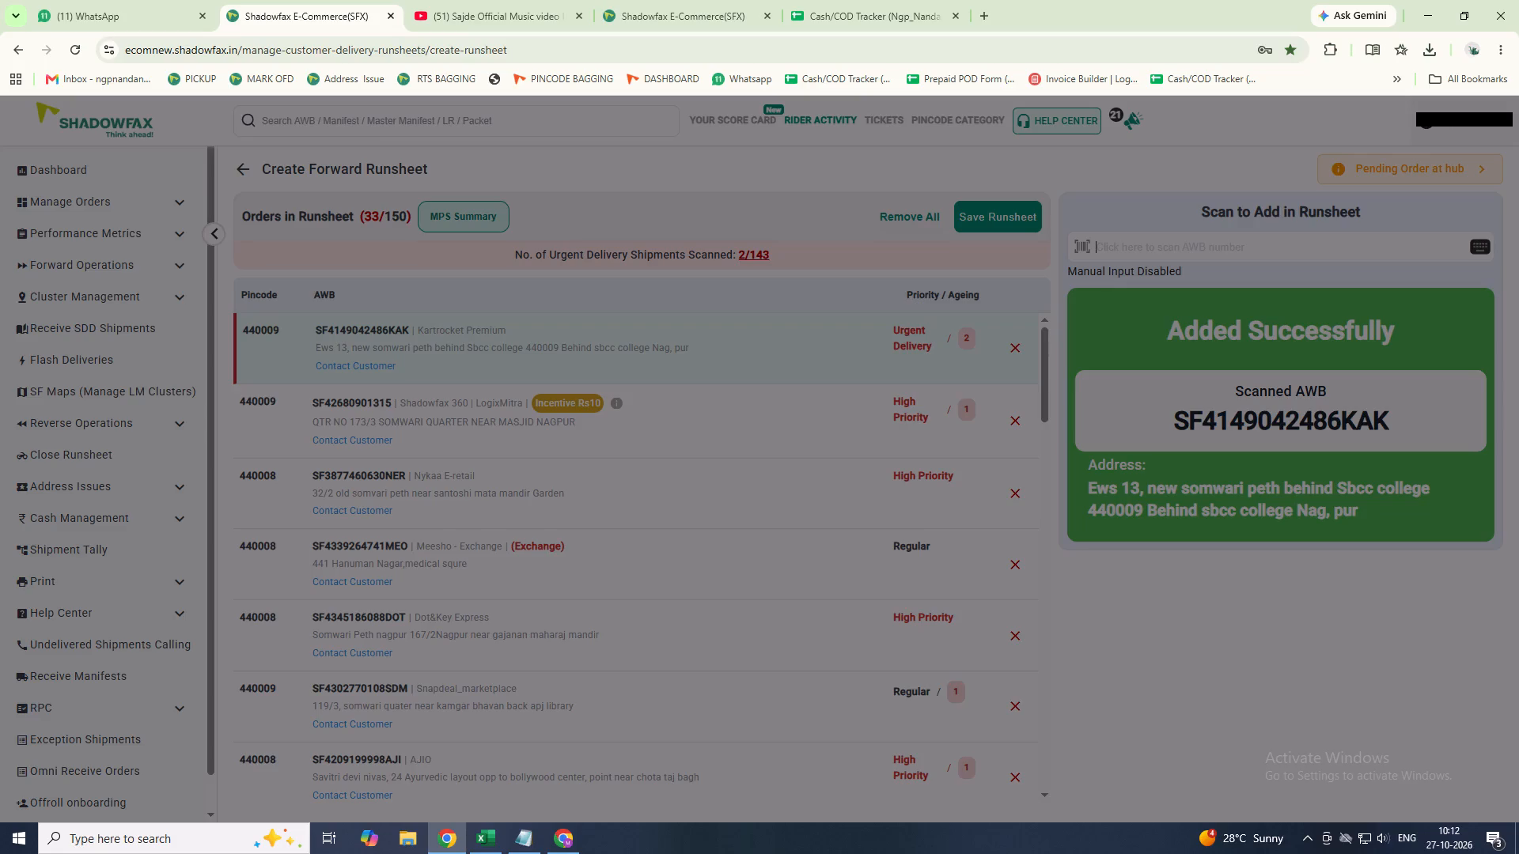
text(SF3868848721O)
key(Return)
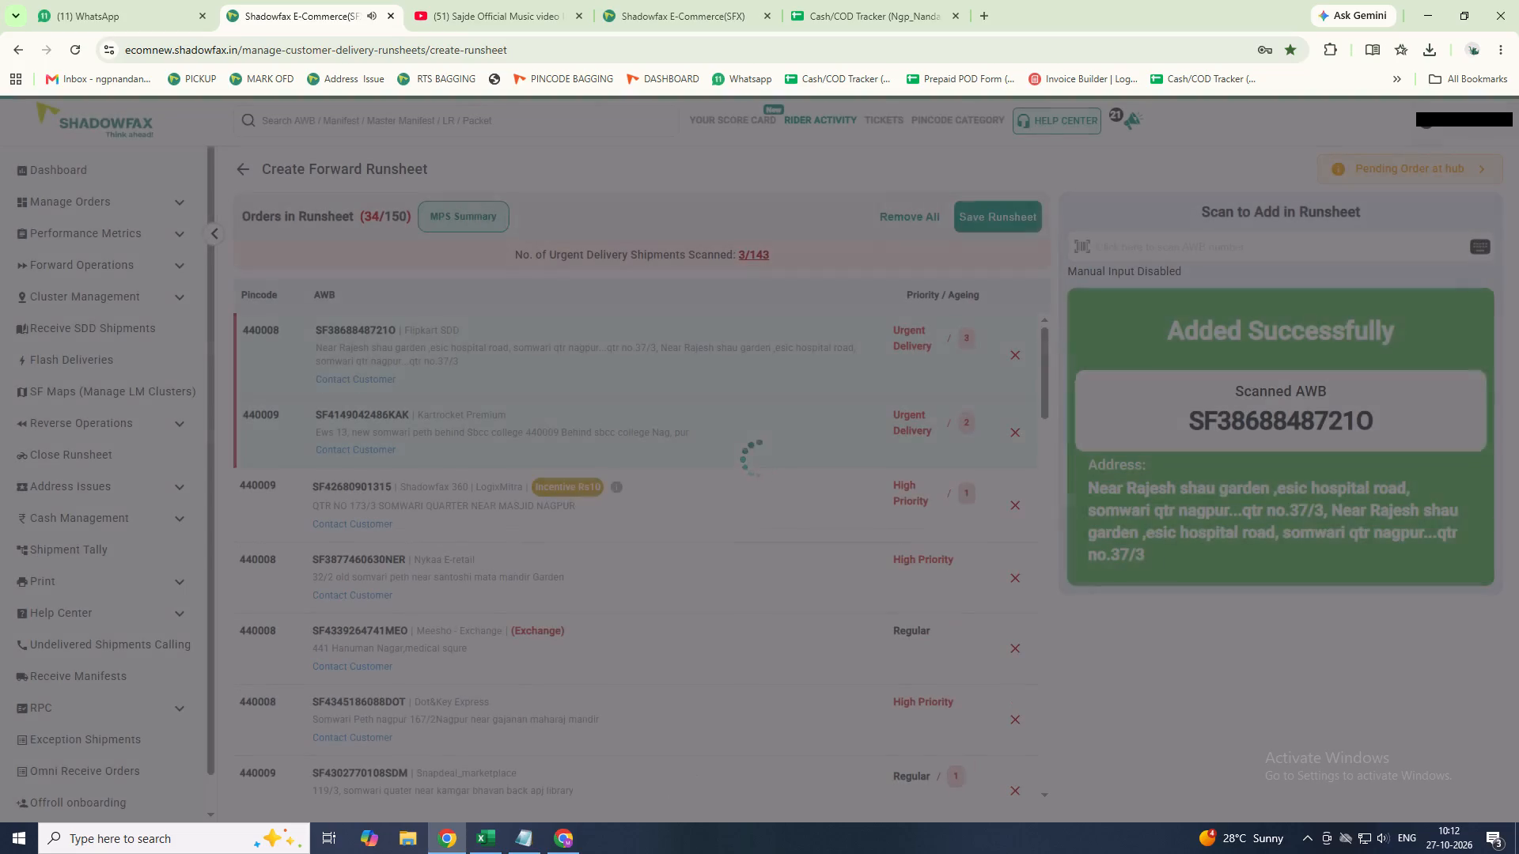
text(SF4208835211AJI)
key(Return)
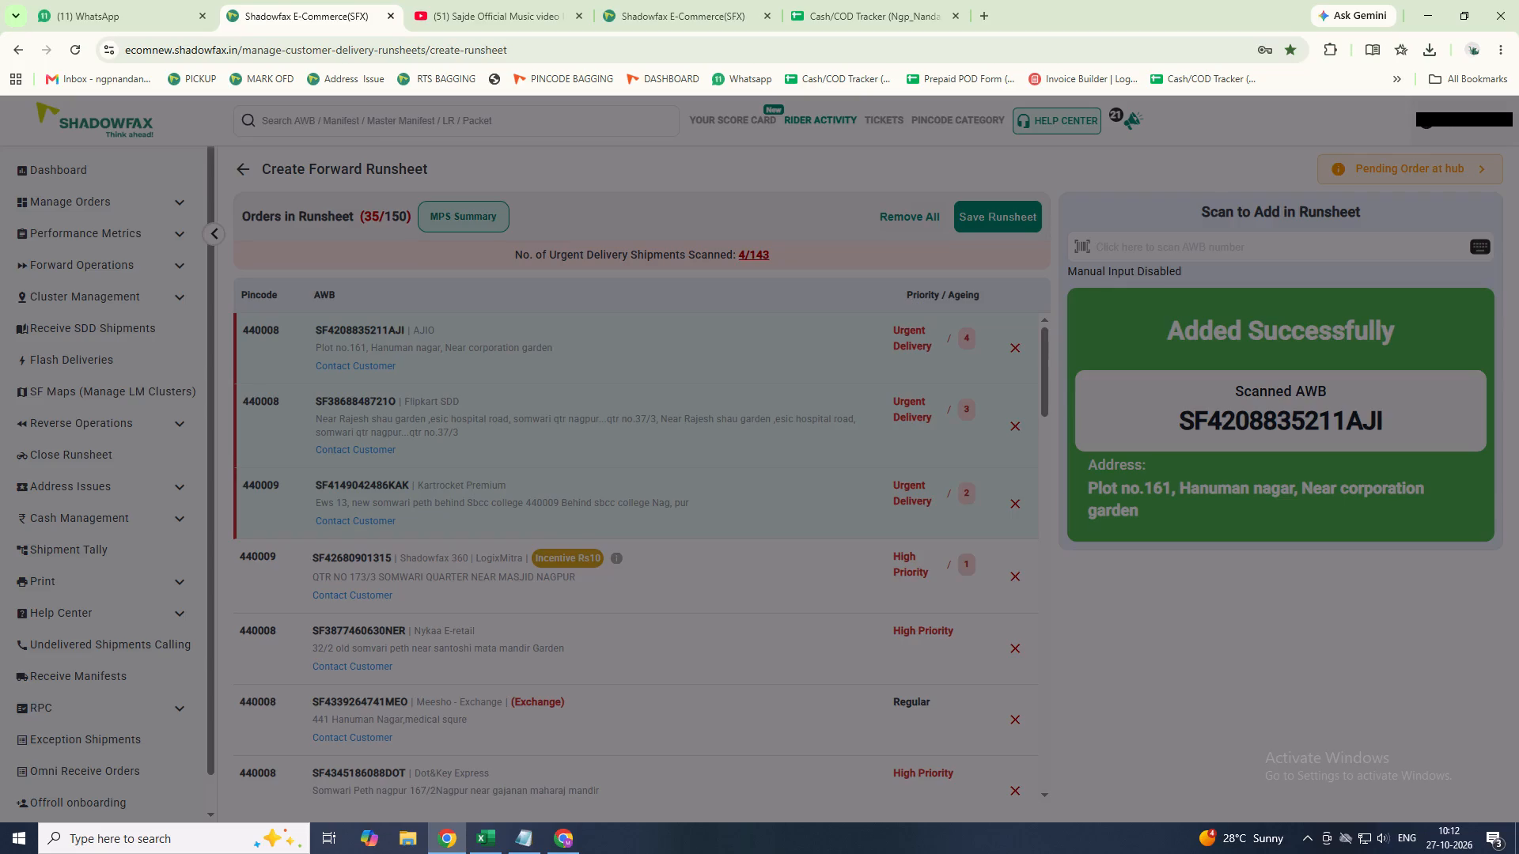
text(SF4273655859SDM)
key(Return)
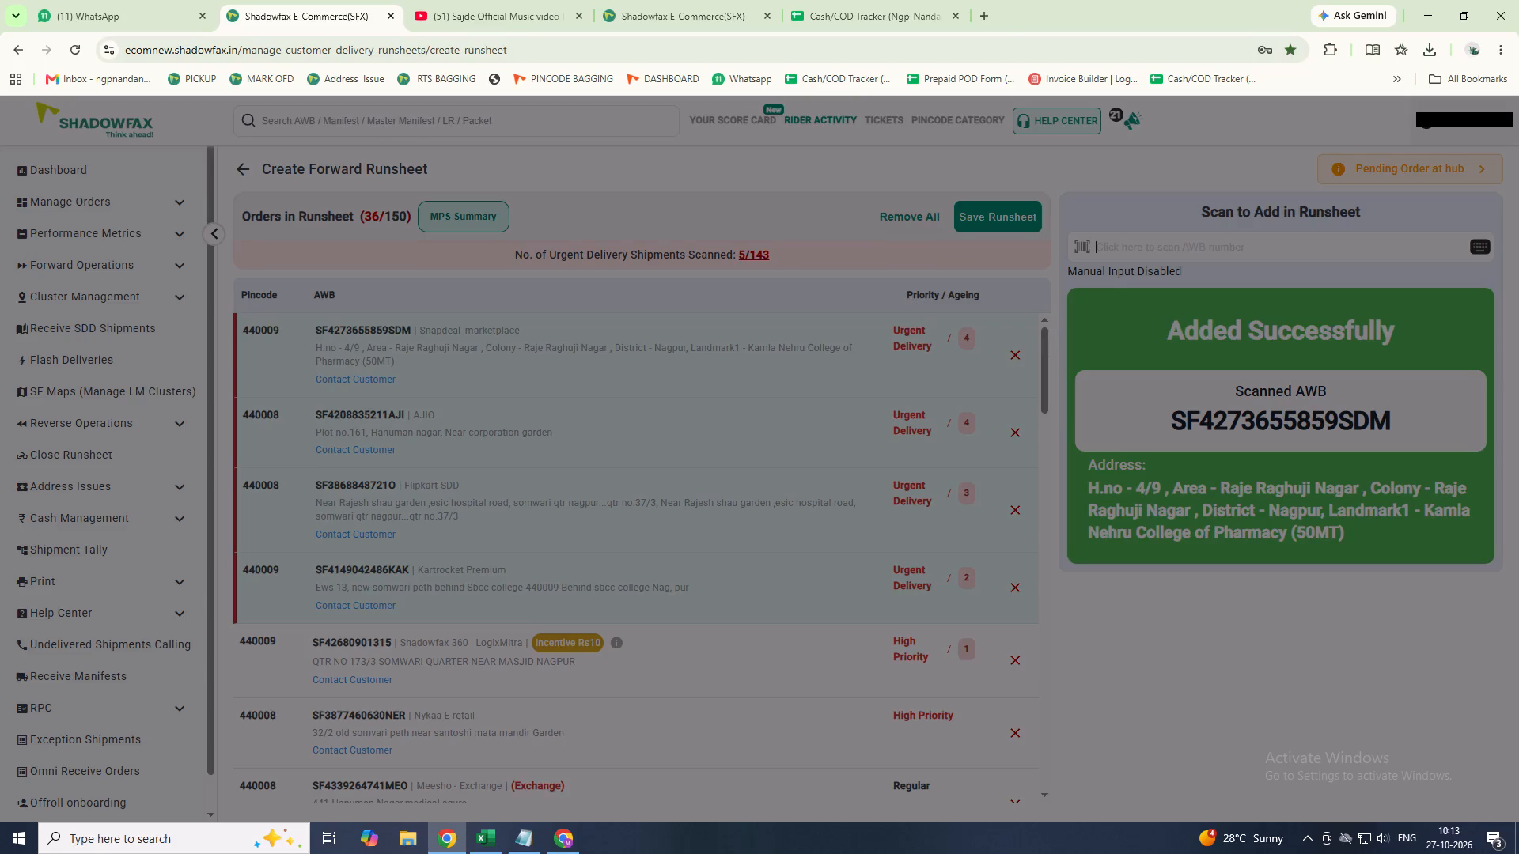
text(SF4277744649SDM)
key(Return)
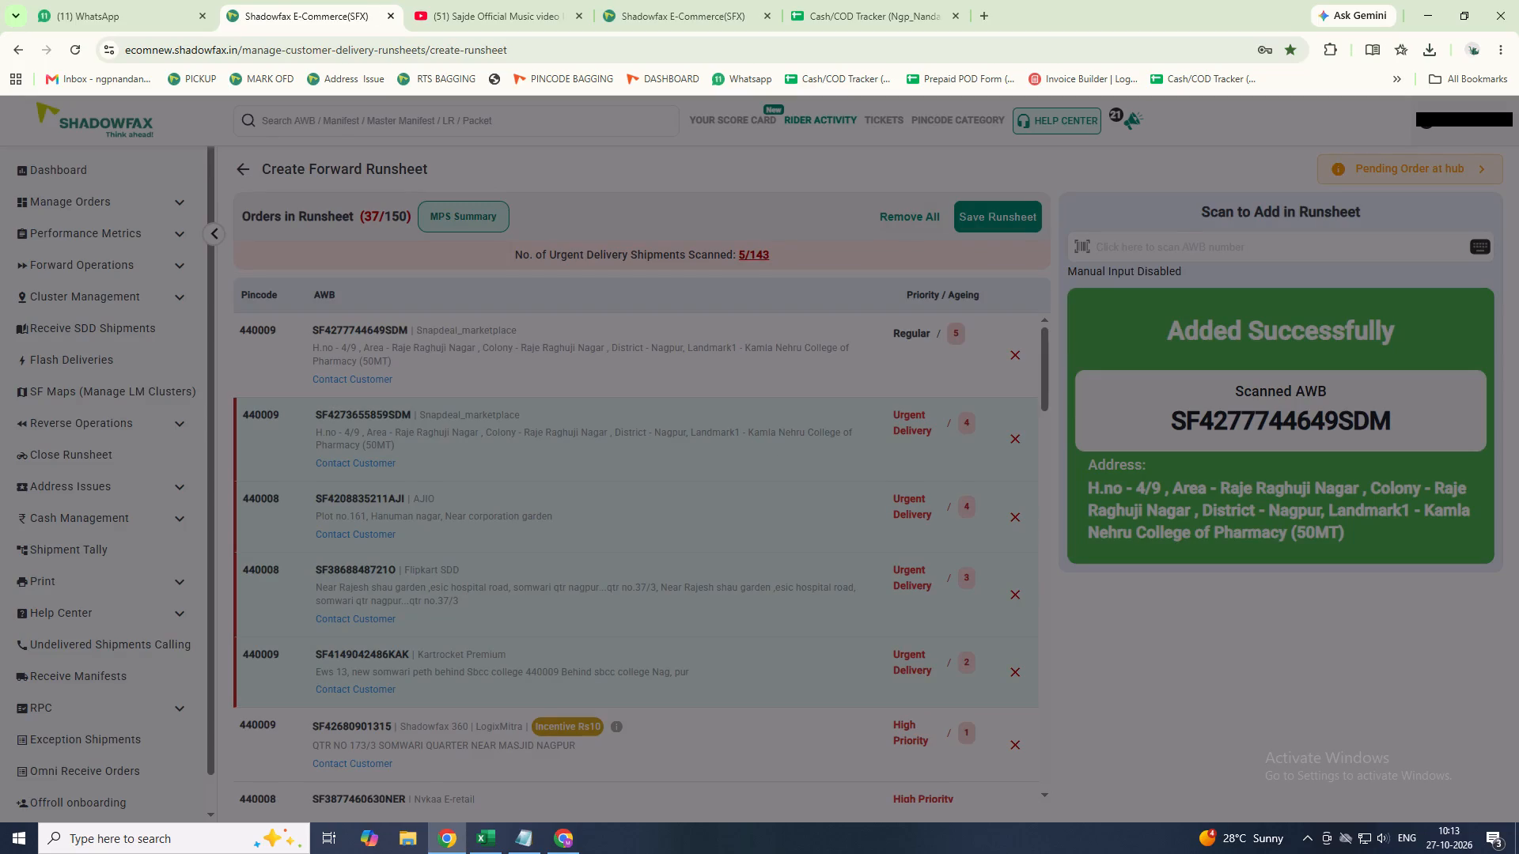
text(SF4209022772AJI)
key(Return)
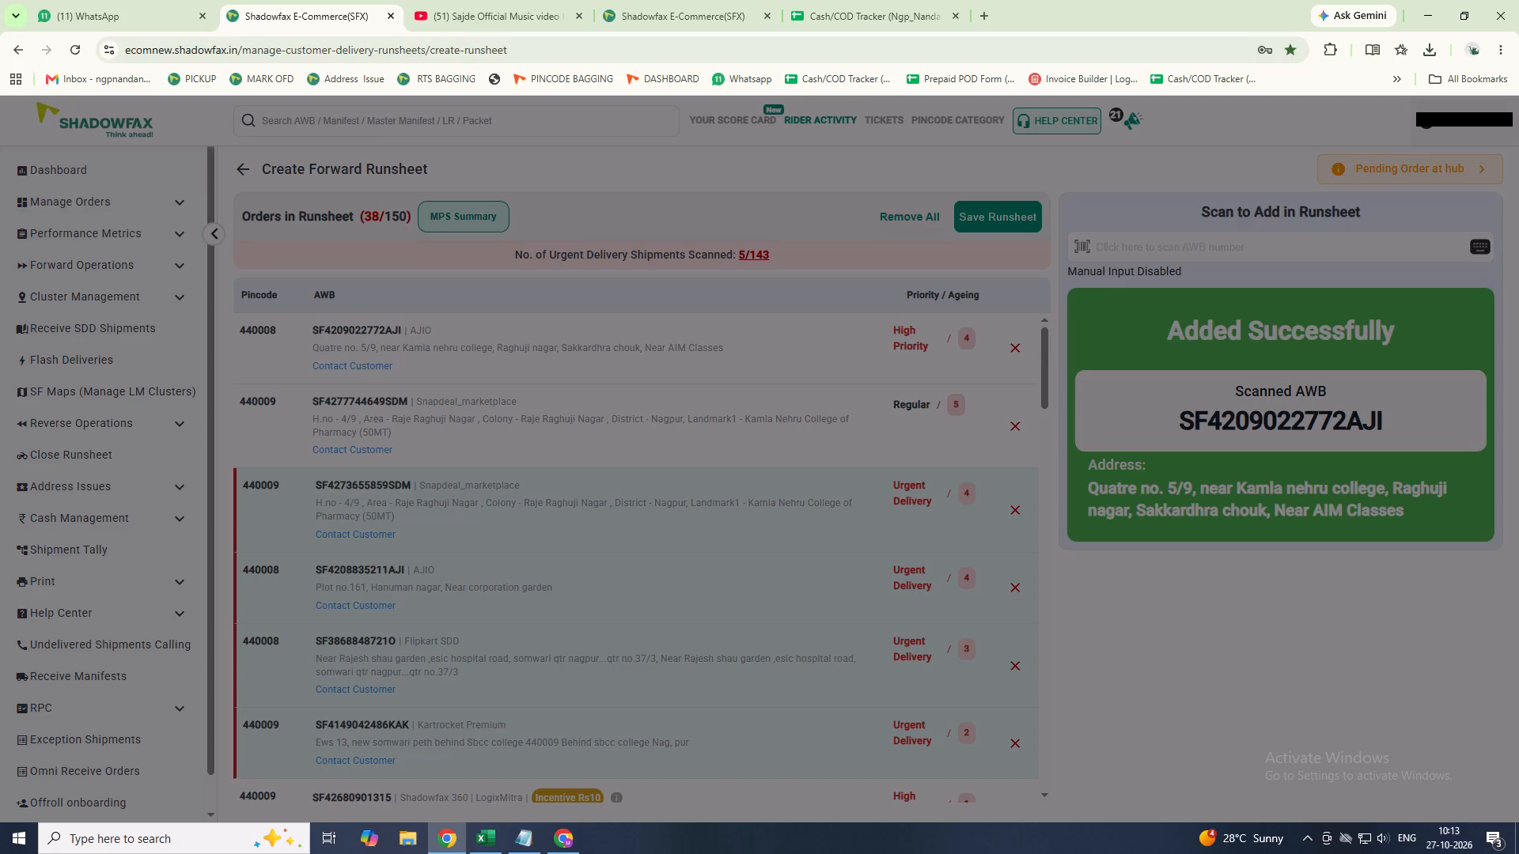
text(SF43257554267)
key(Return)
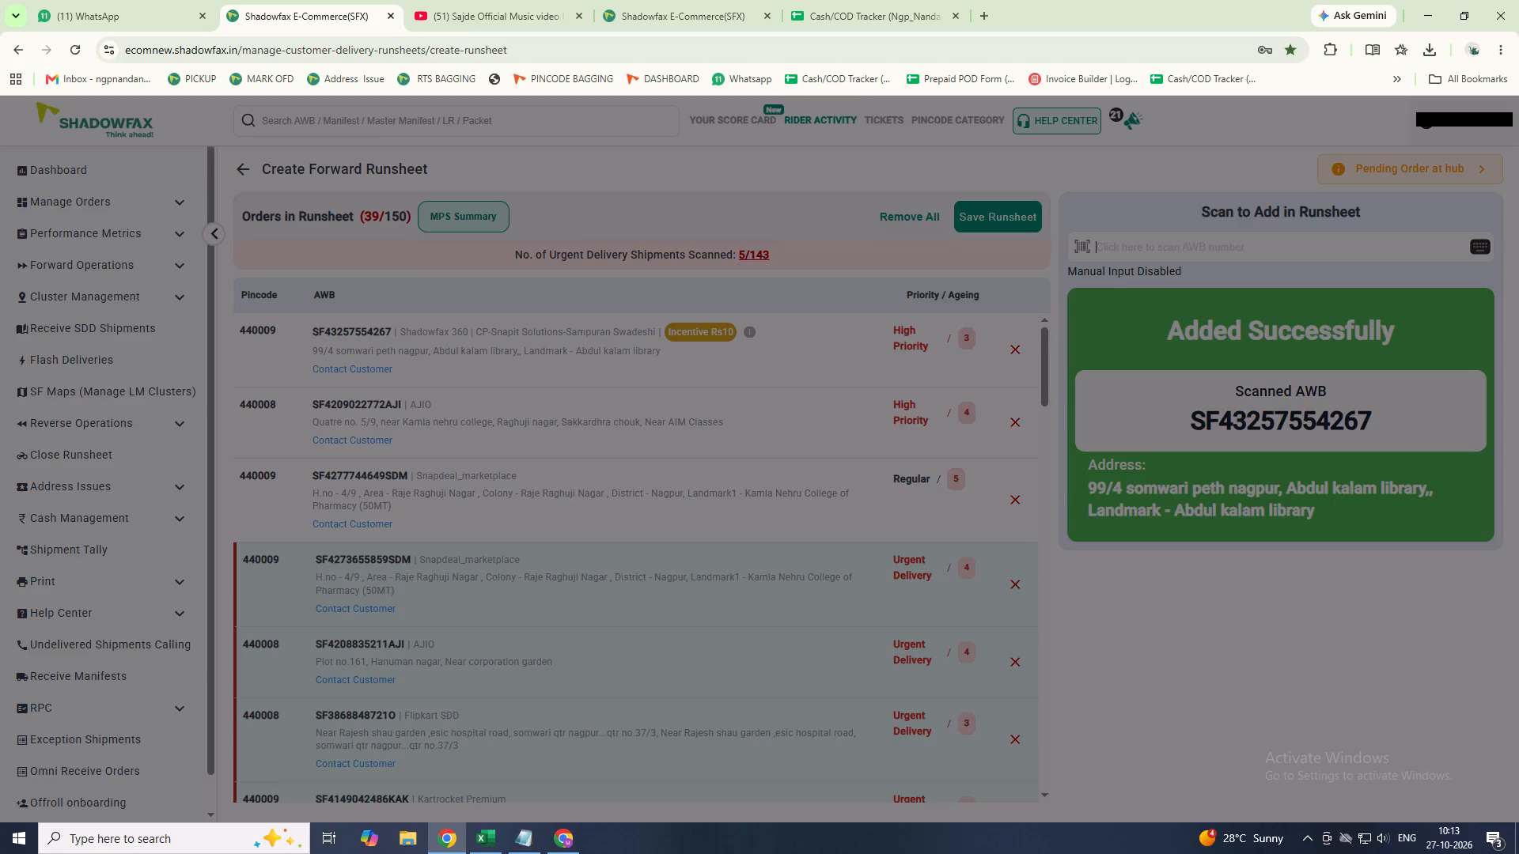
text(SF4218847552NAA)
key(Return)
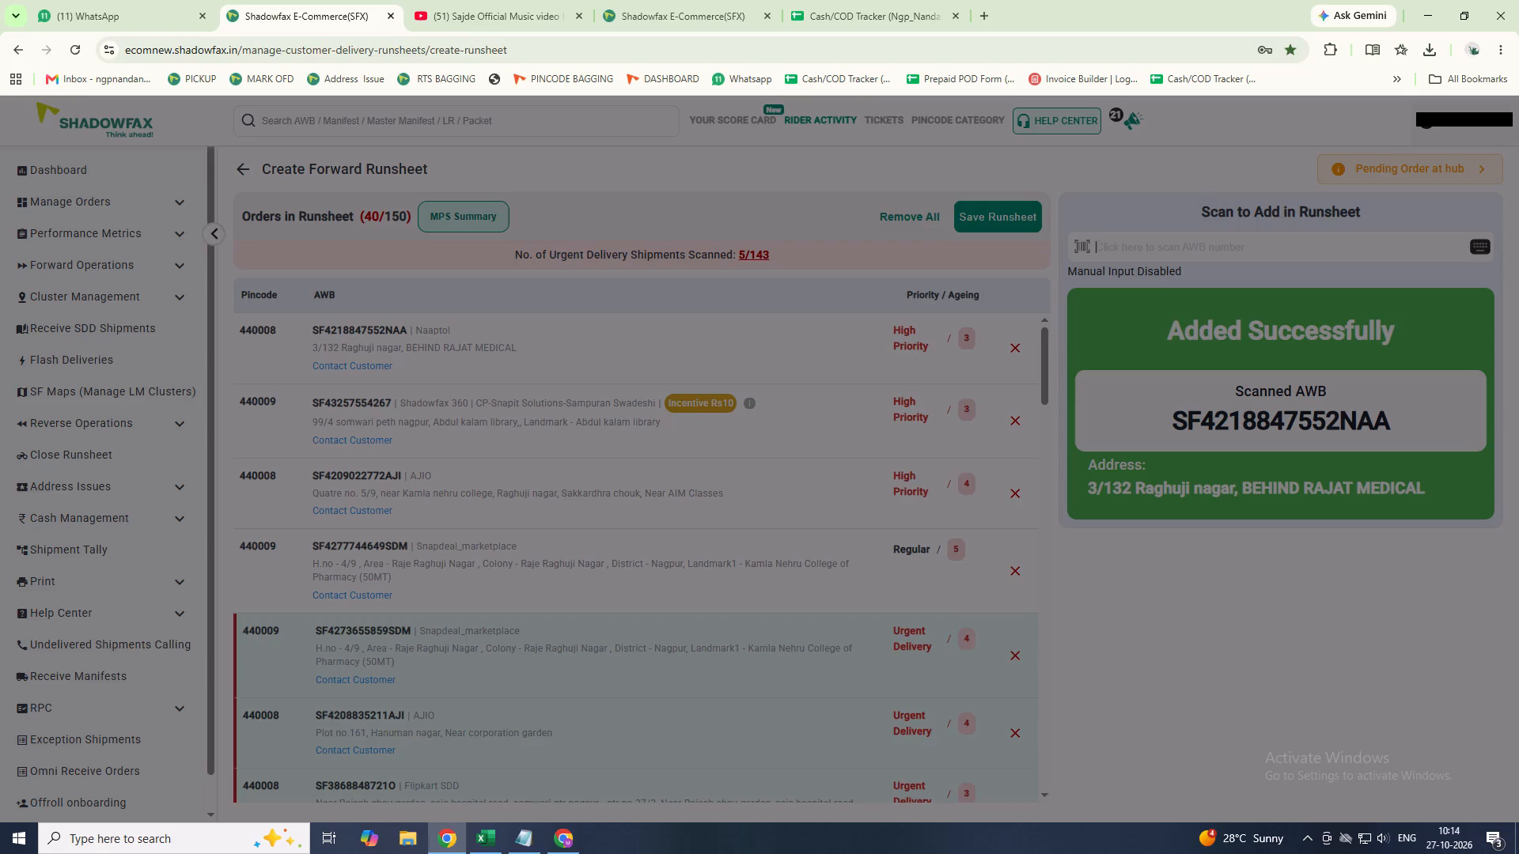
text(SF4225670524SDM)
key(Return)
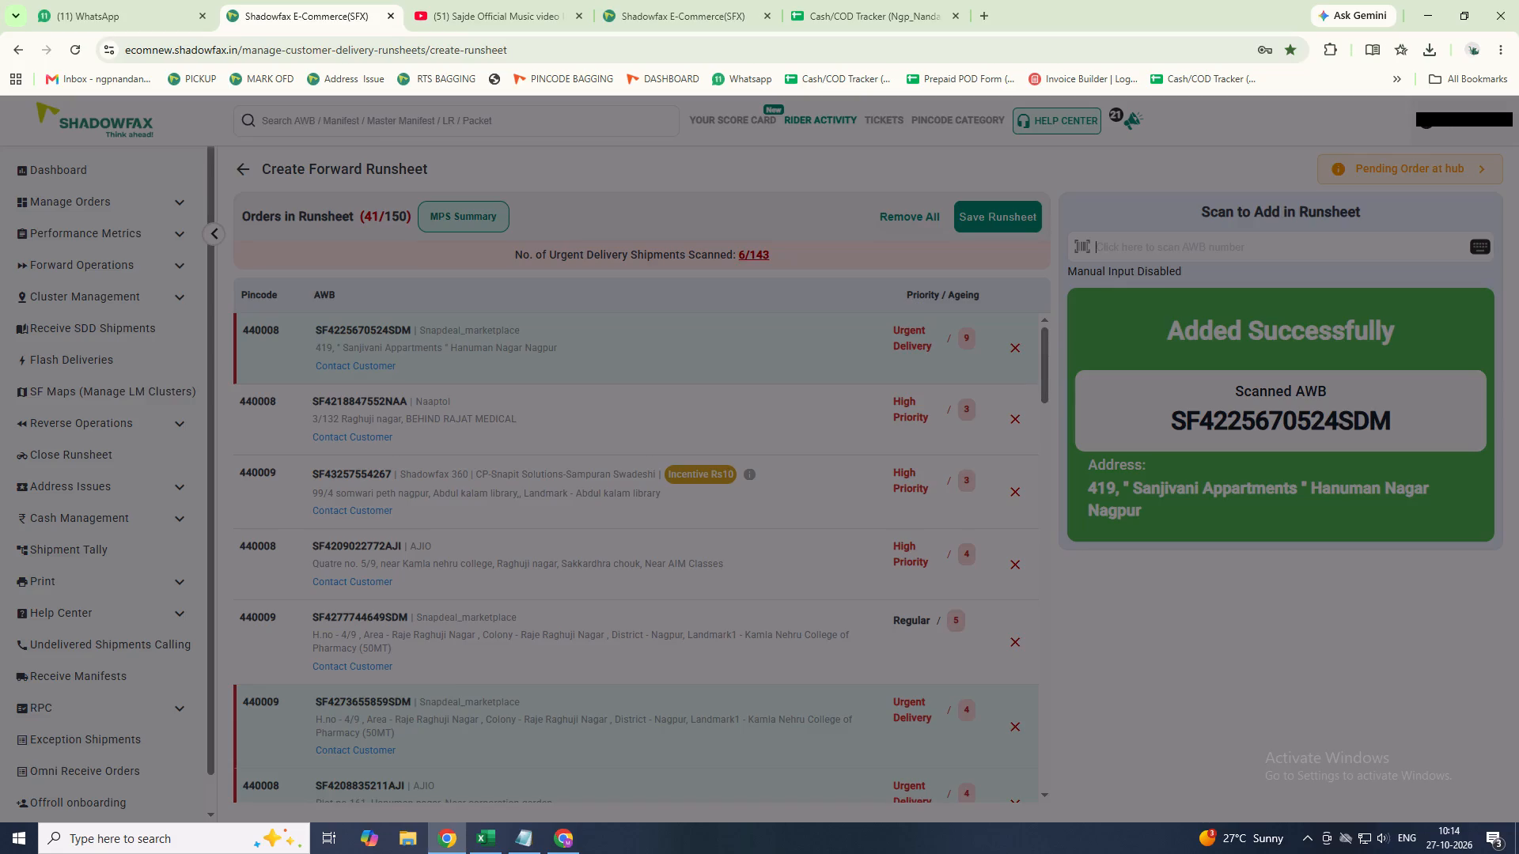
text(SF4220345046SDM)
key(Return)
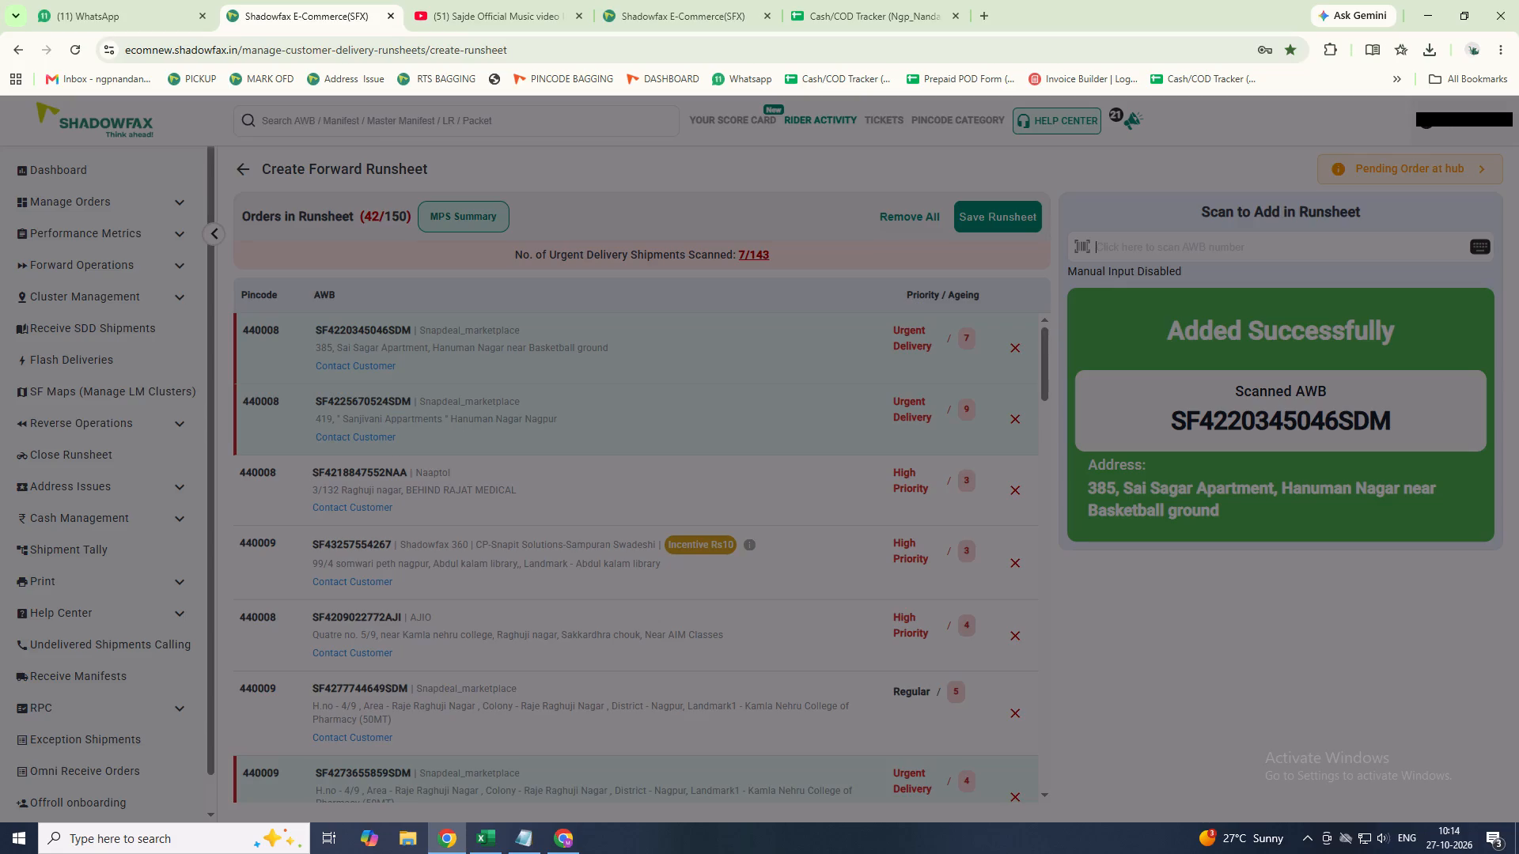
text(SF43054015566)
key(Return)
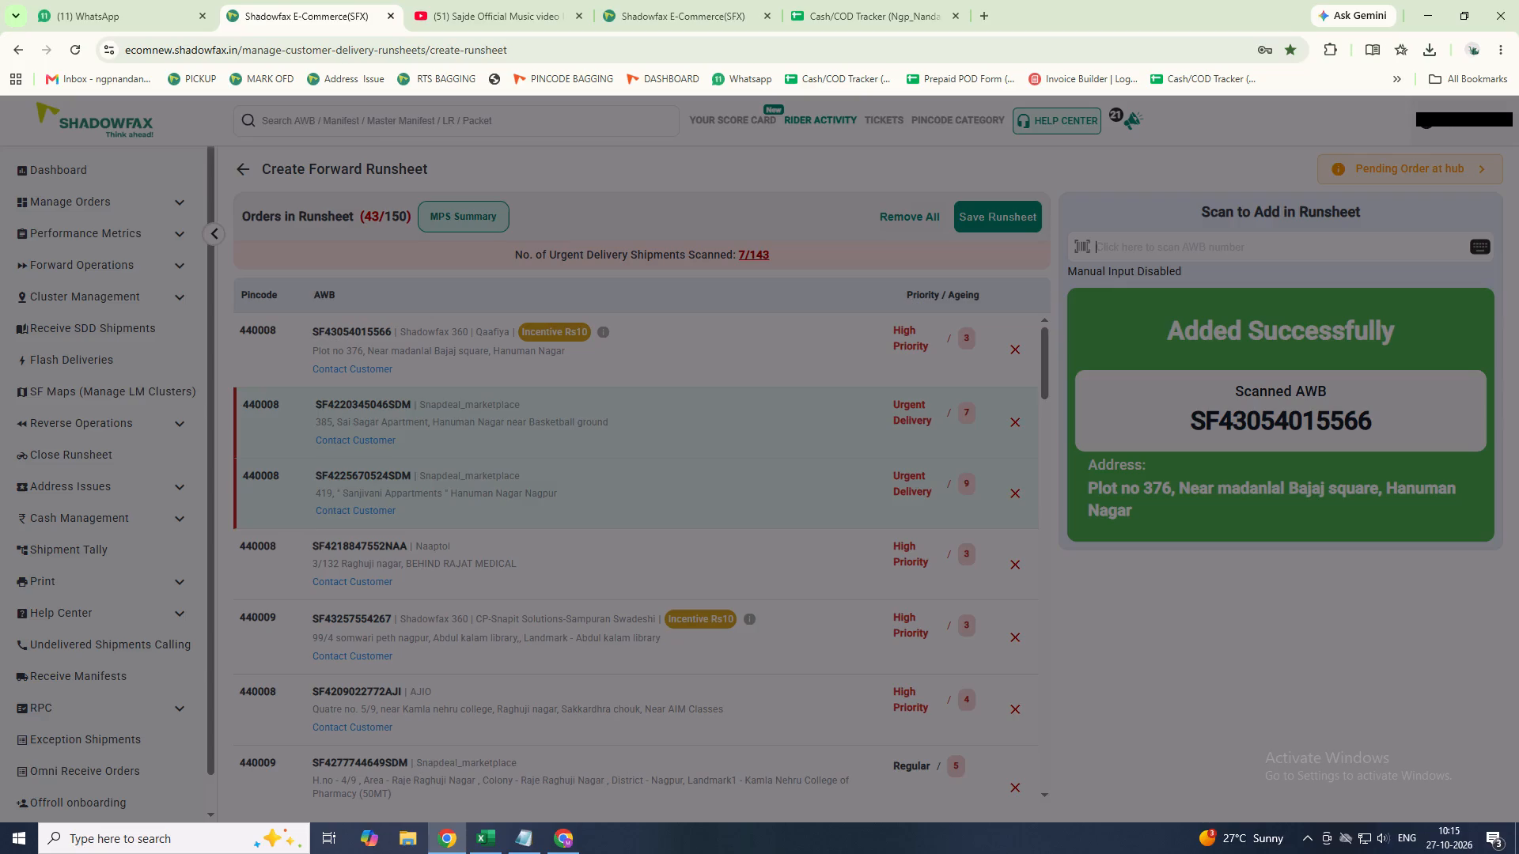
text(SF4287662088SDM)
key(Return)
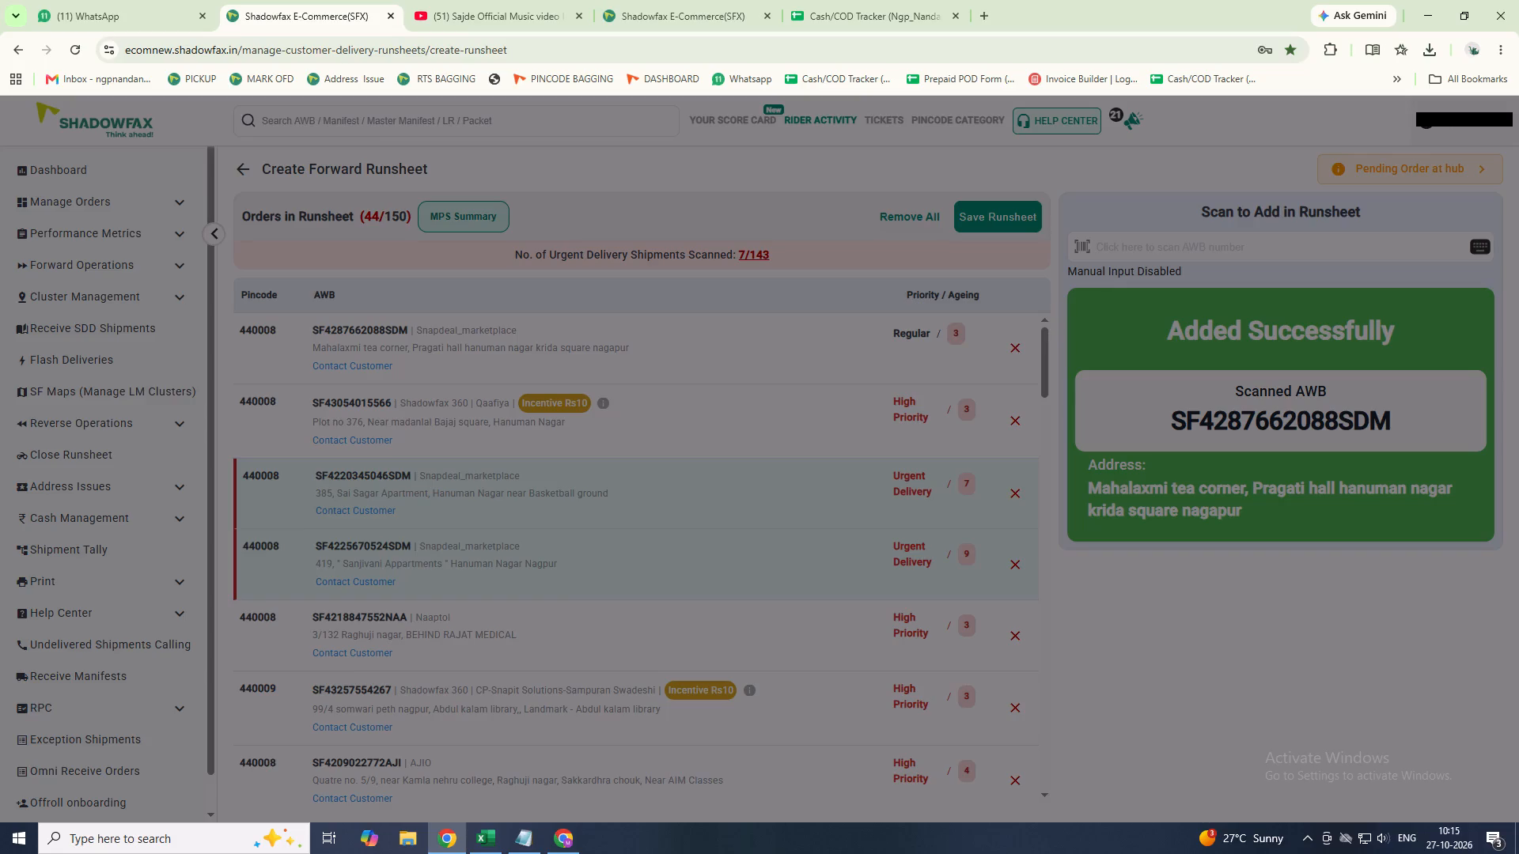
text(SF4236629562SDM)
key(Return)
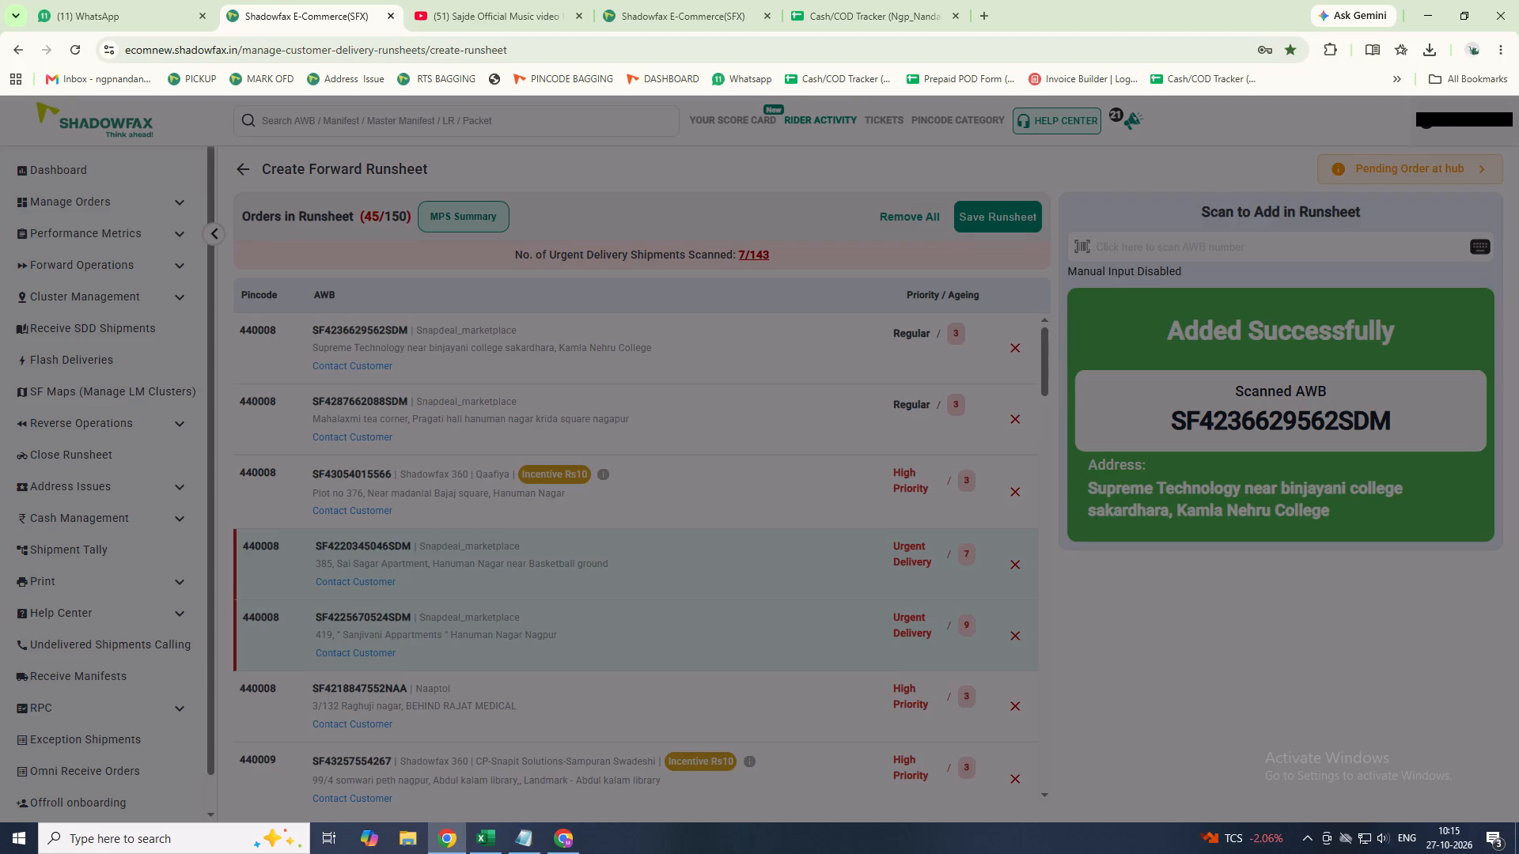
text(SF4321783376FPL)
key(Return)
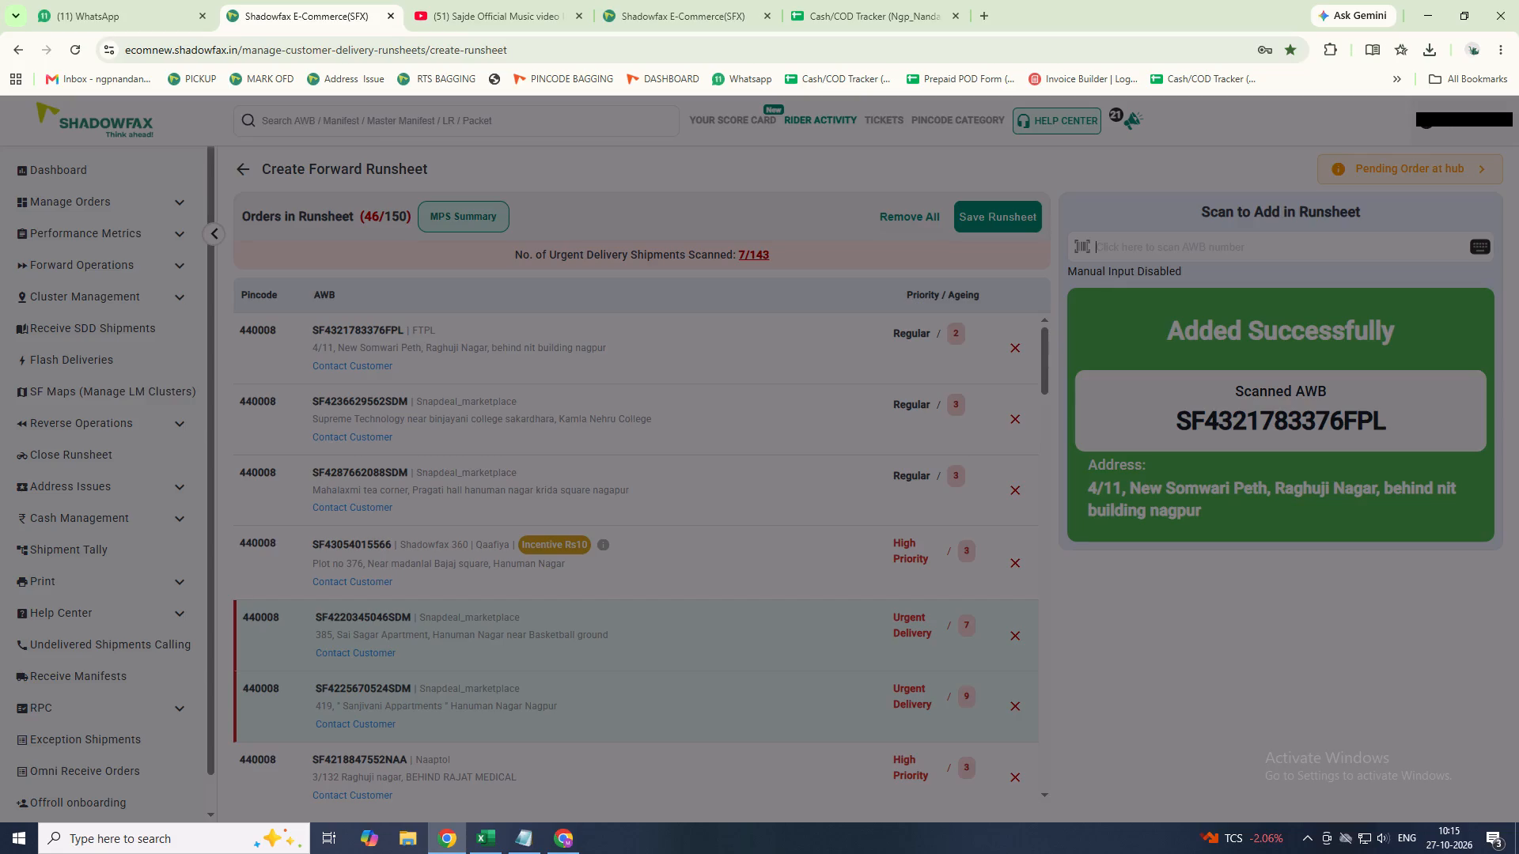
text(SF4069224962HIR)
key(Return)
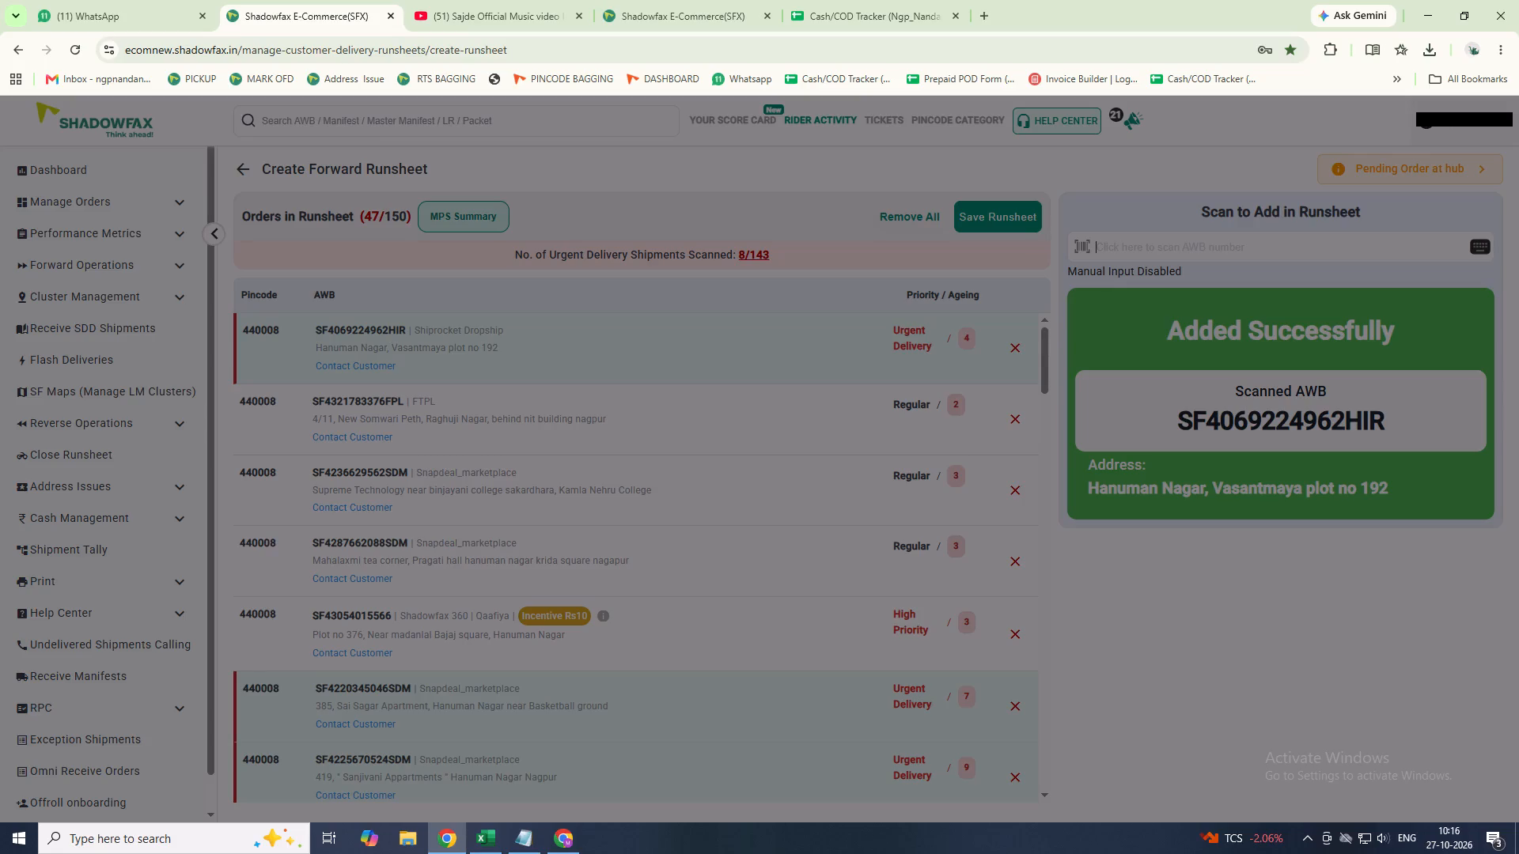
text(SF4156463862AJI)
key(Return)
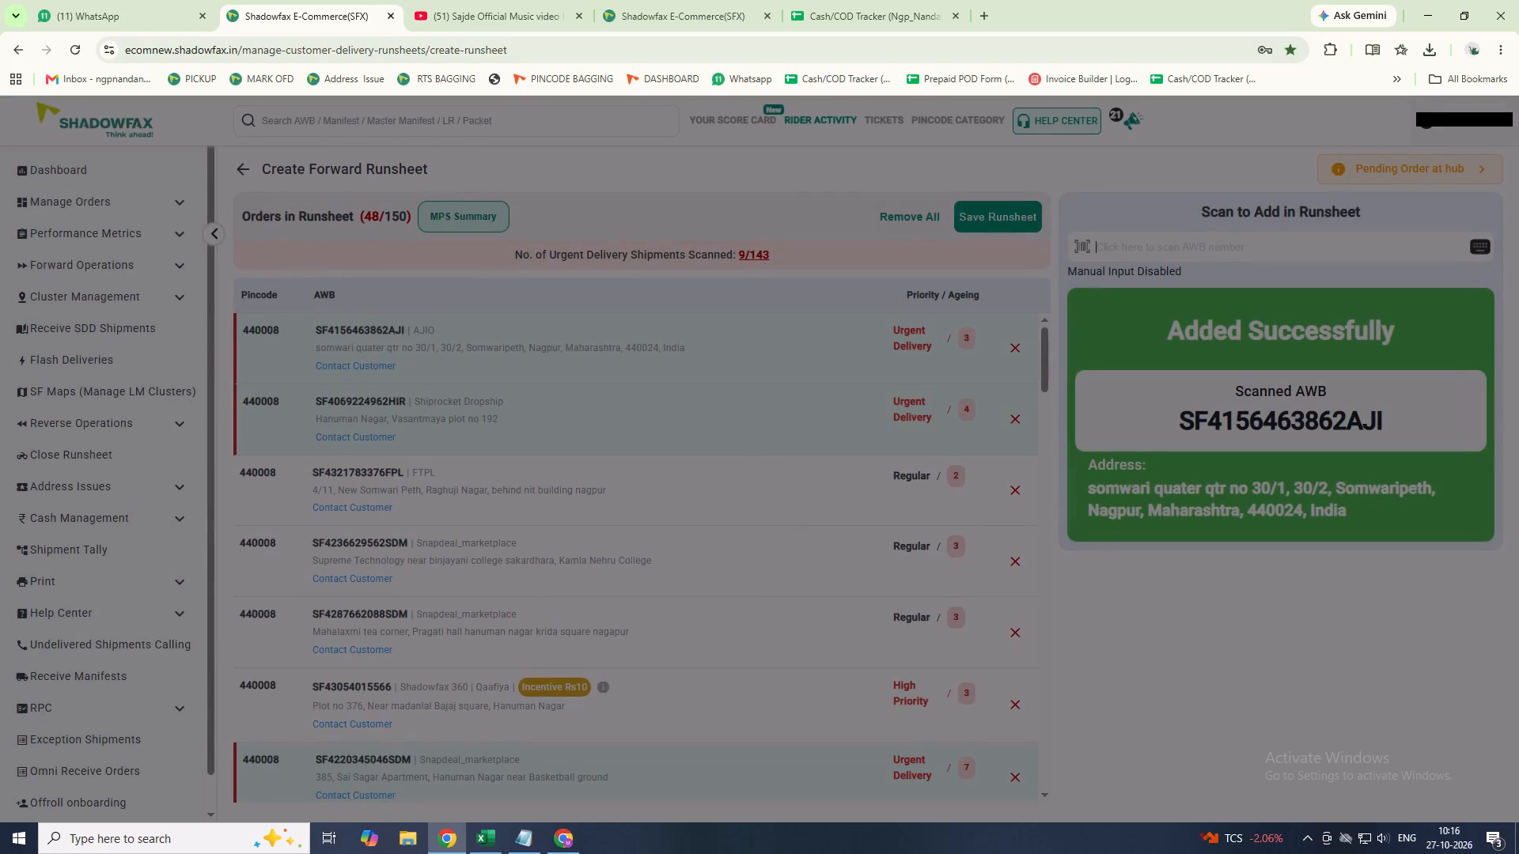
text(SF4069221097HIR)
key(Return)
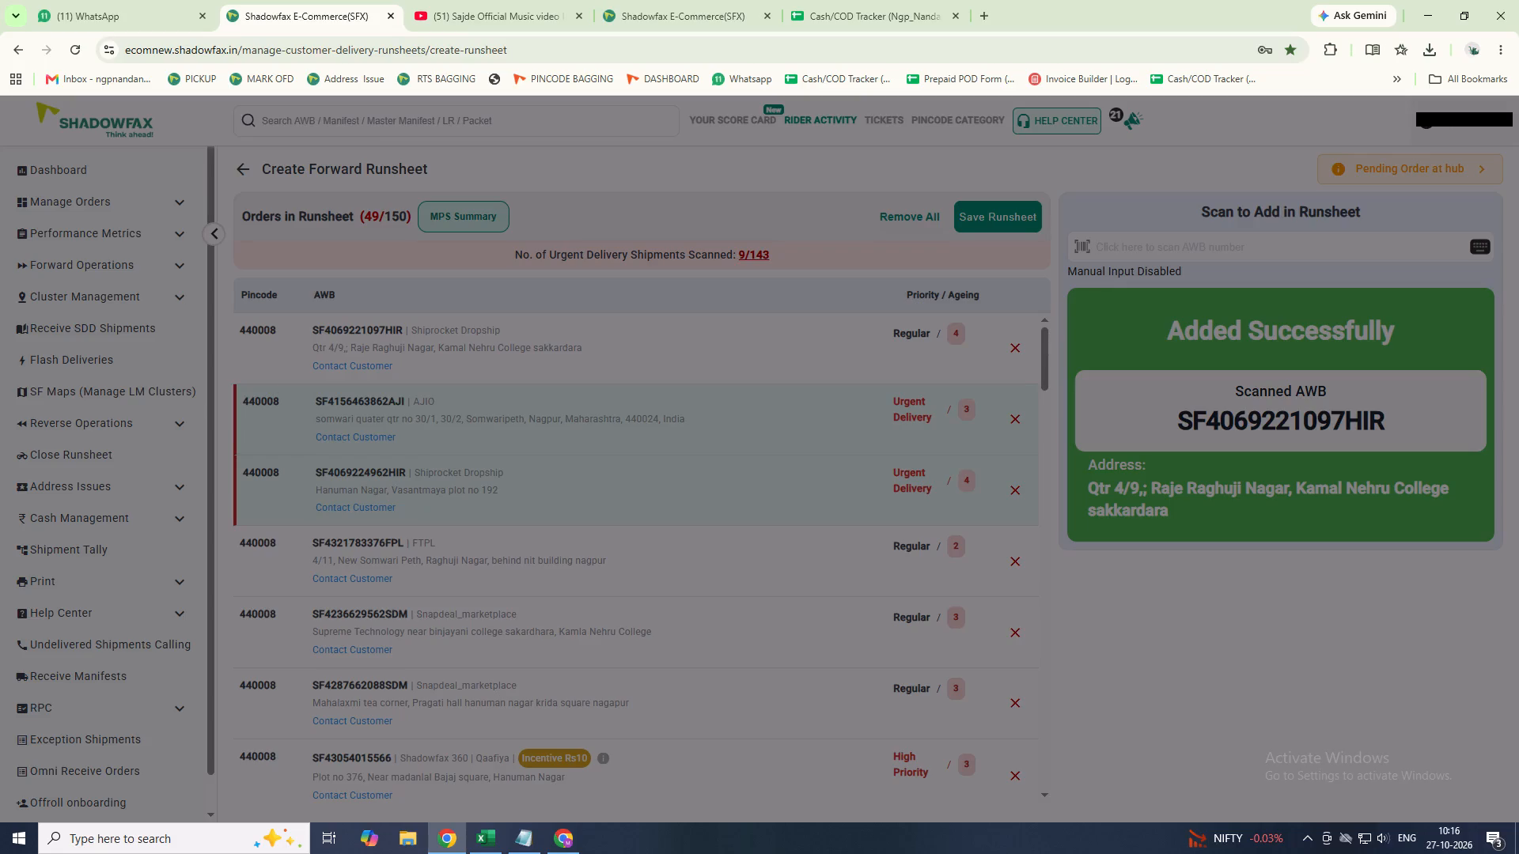
Save the forward runsheet without adding the listed urgent shipments.
click(1005, 209)
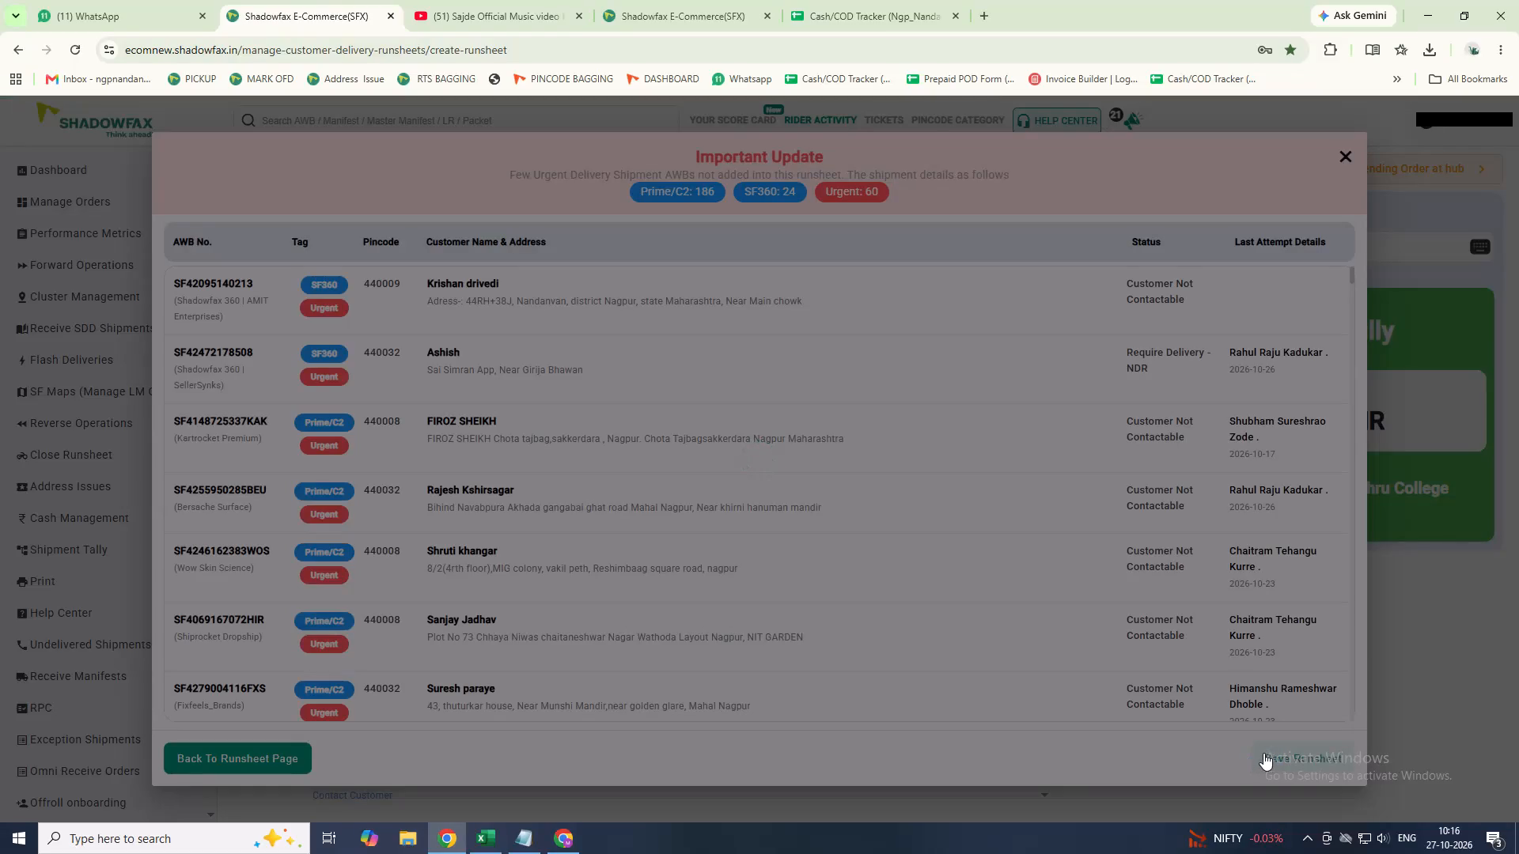
click(1263, 753)
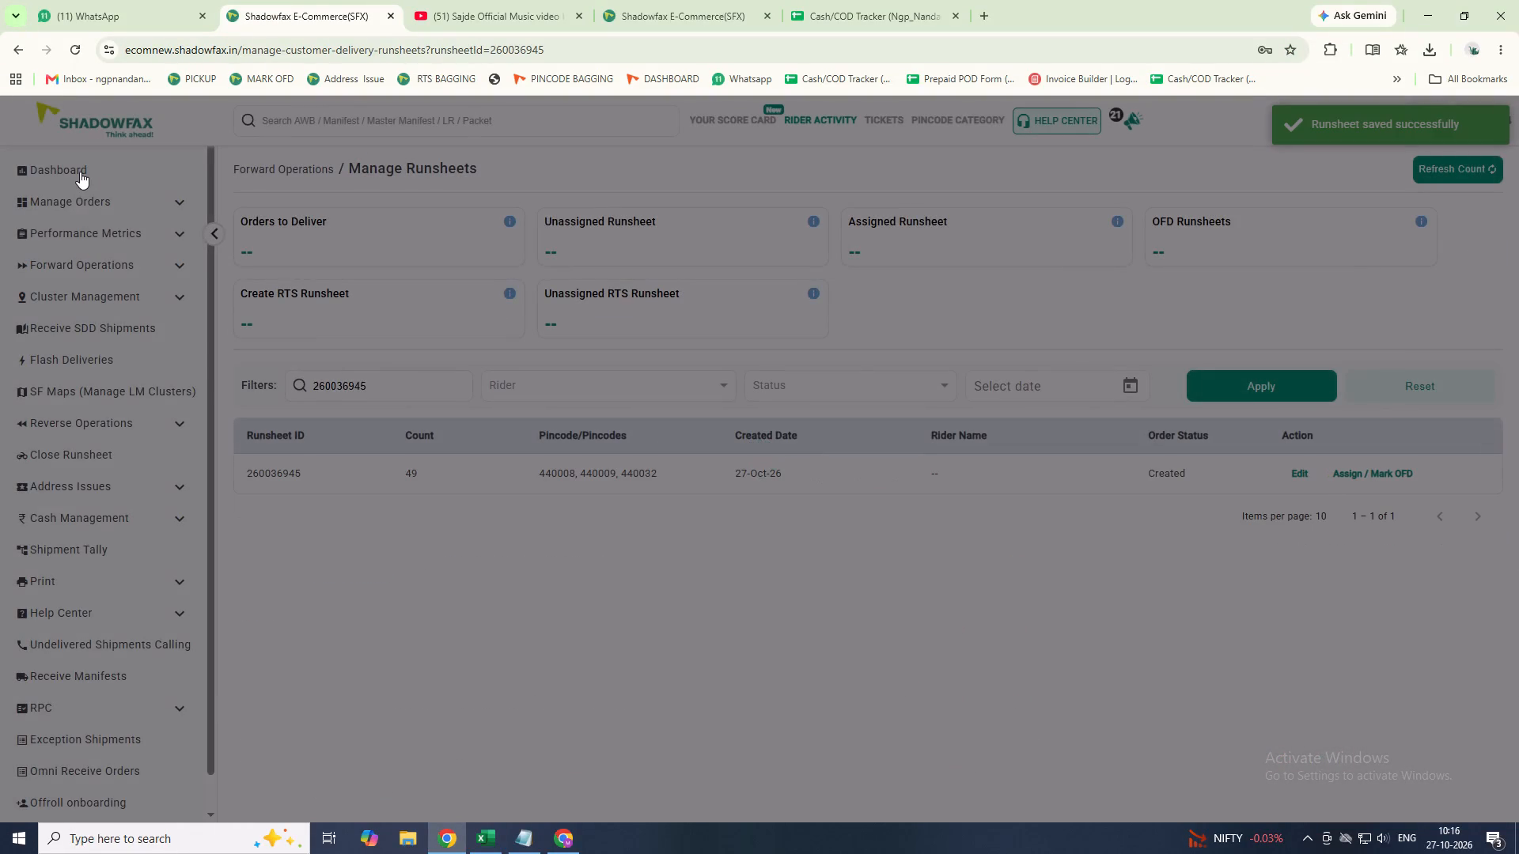
Return to the dashboard and start a new forward runsheet from the orders to deliver, ready for AWB entry.
click(82, 175)
click(866, 375)
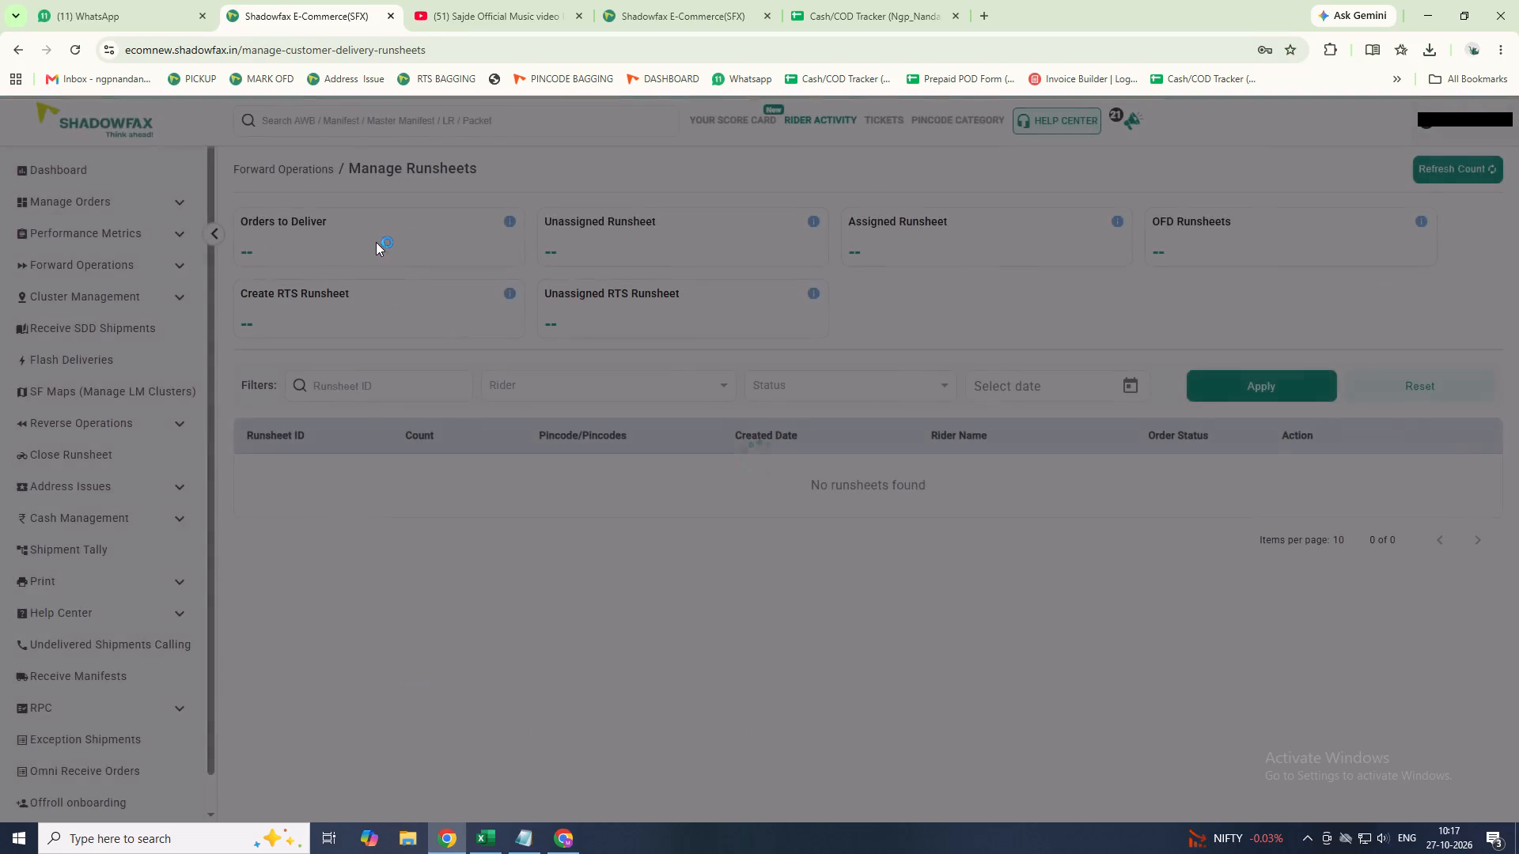
click(380, 243)
click(1160, 247)
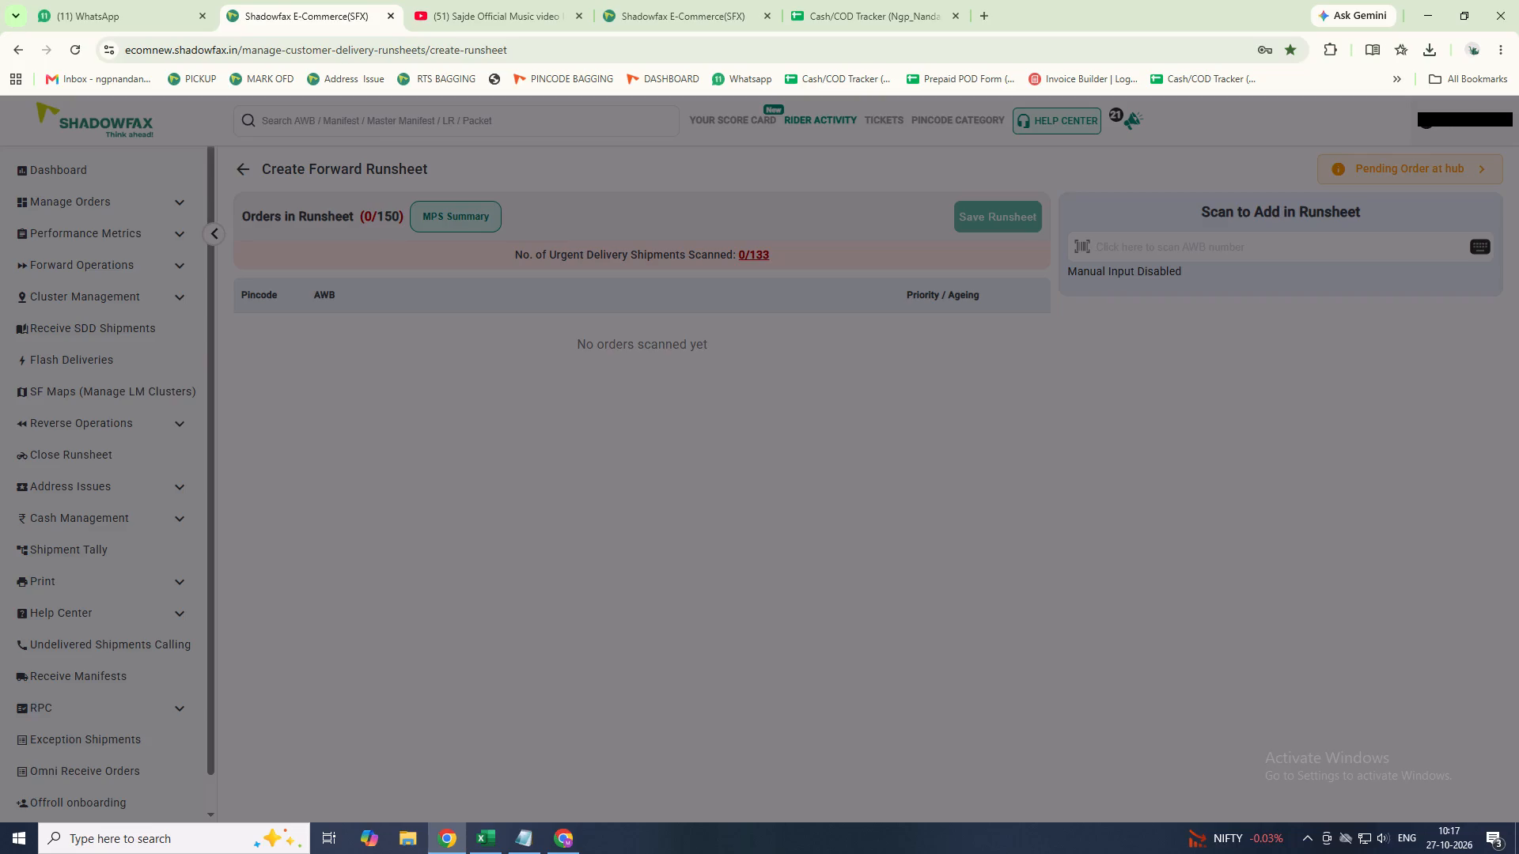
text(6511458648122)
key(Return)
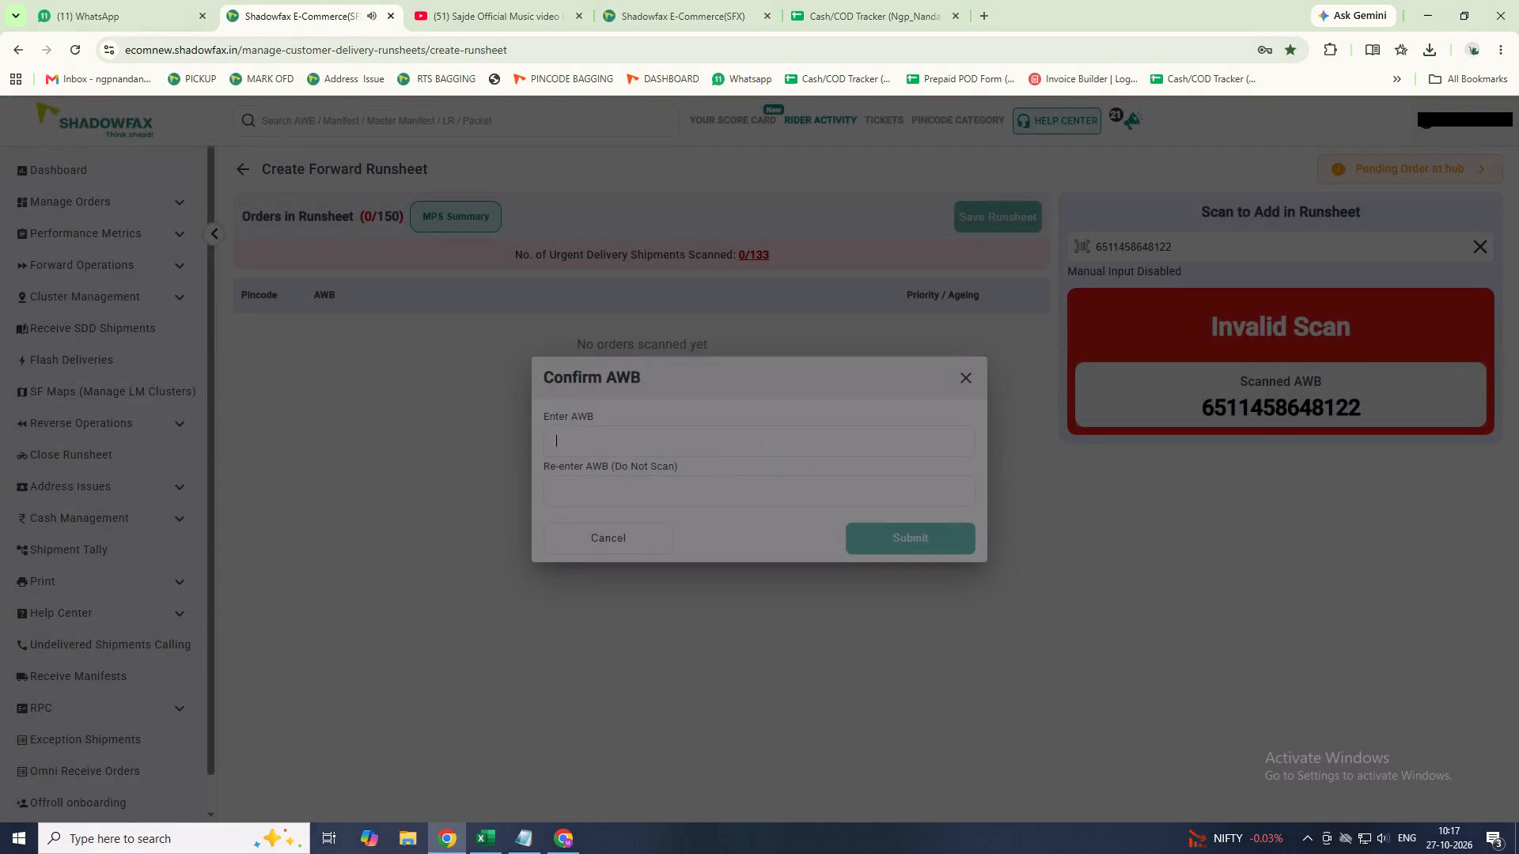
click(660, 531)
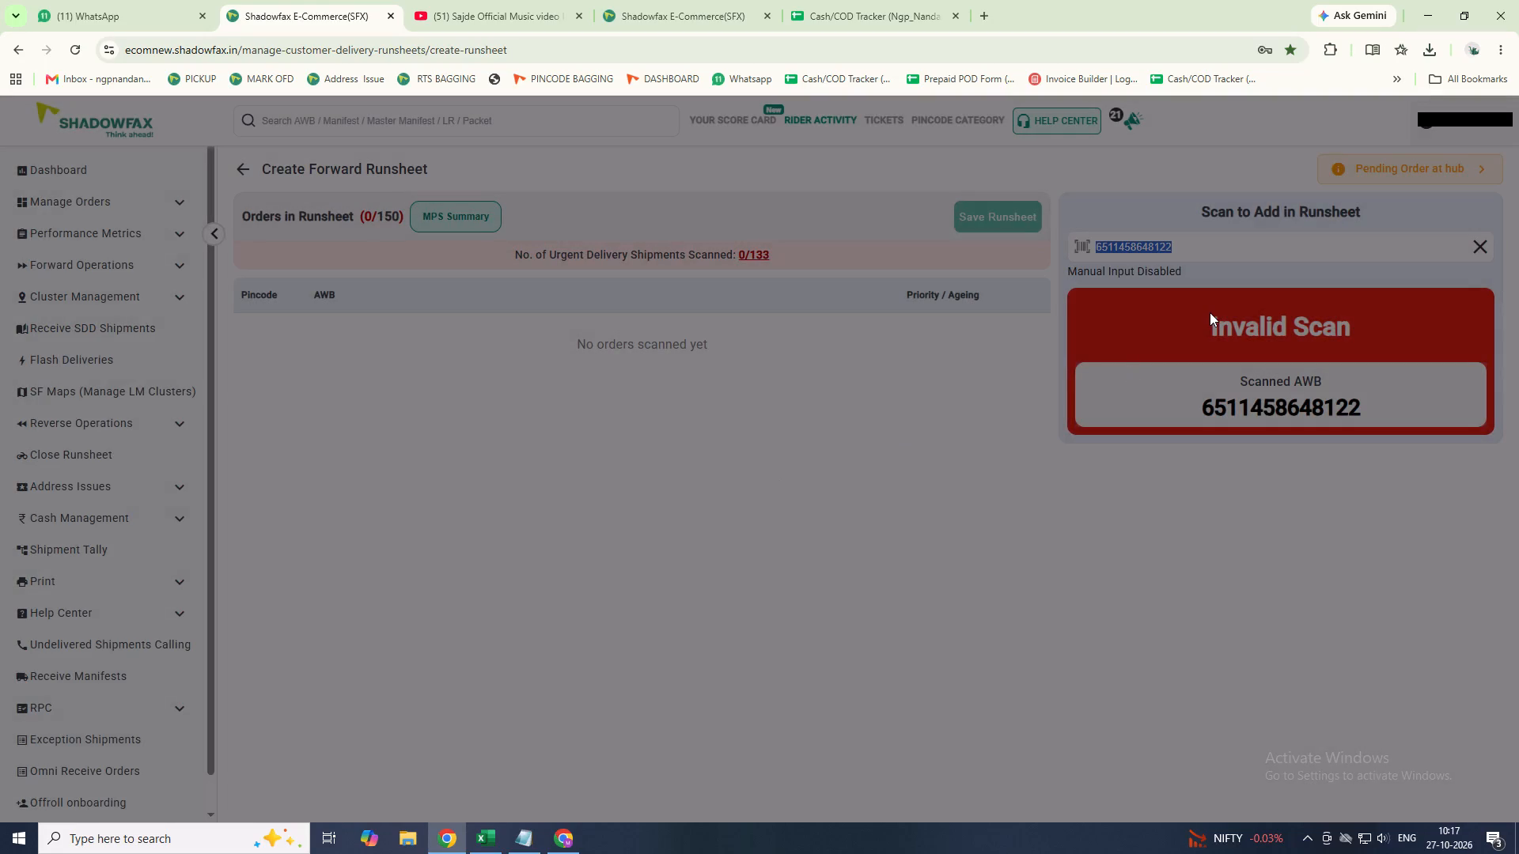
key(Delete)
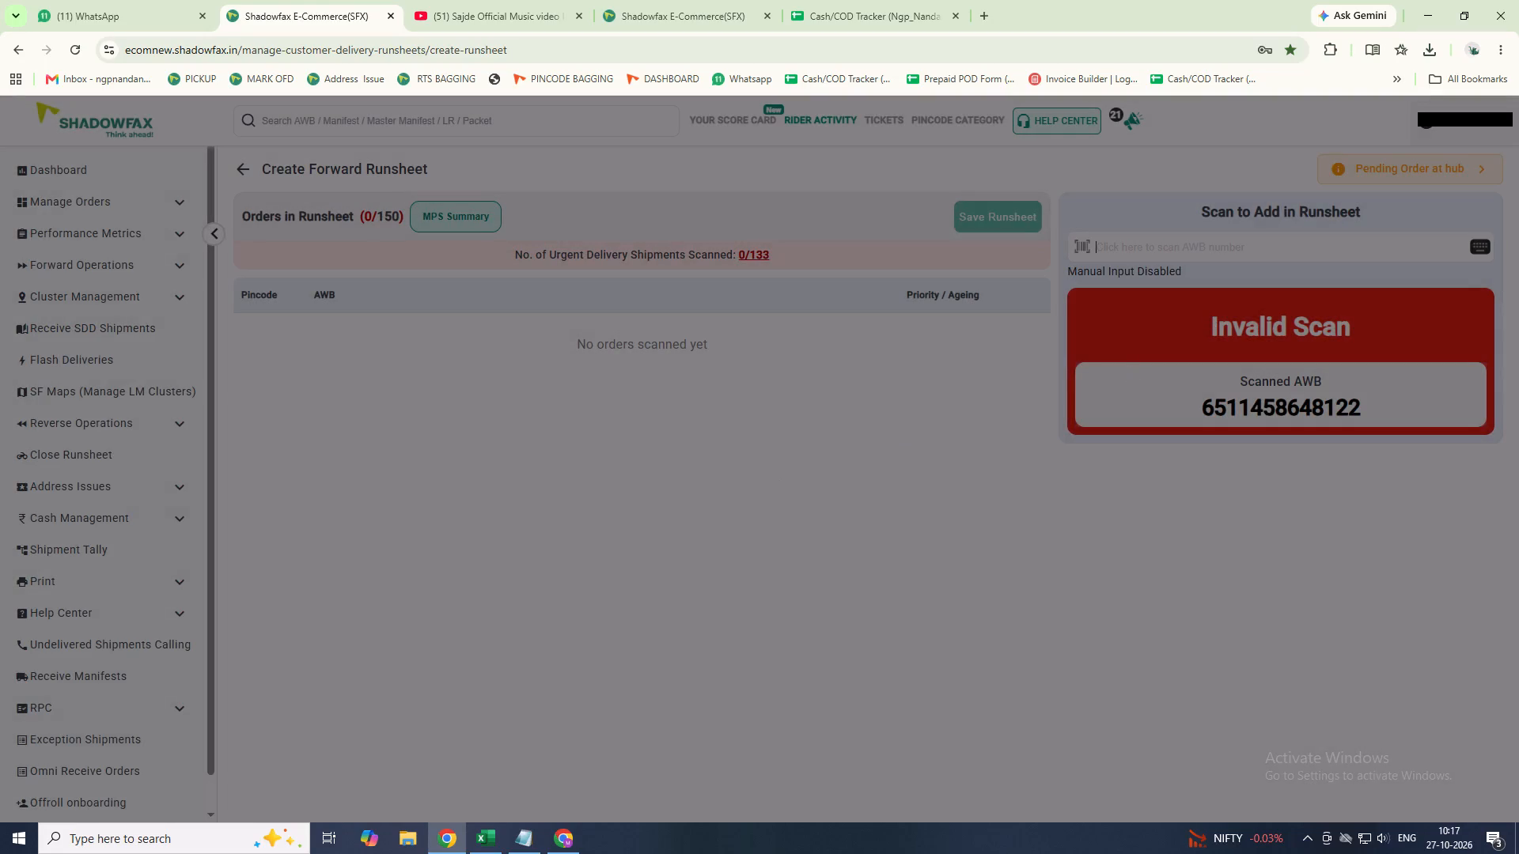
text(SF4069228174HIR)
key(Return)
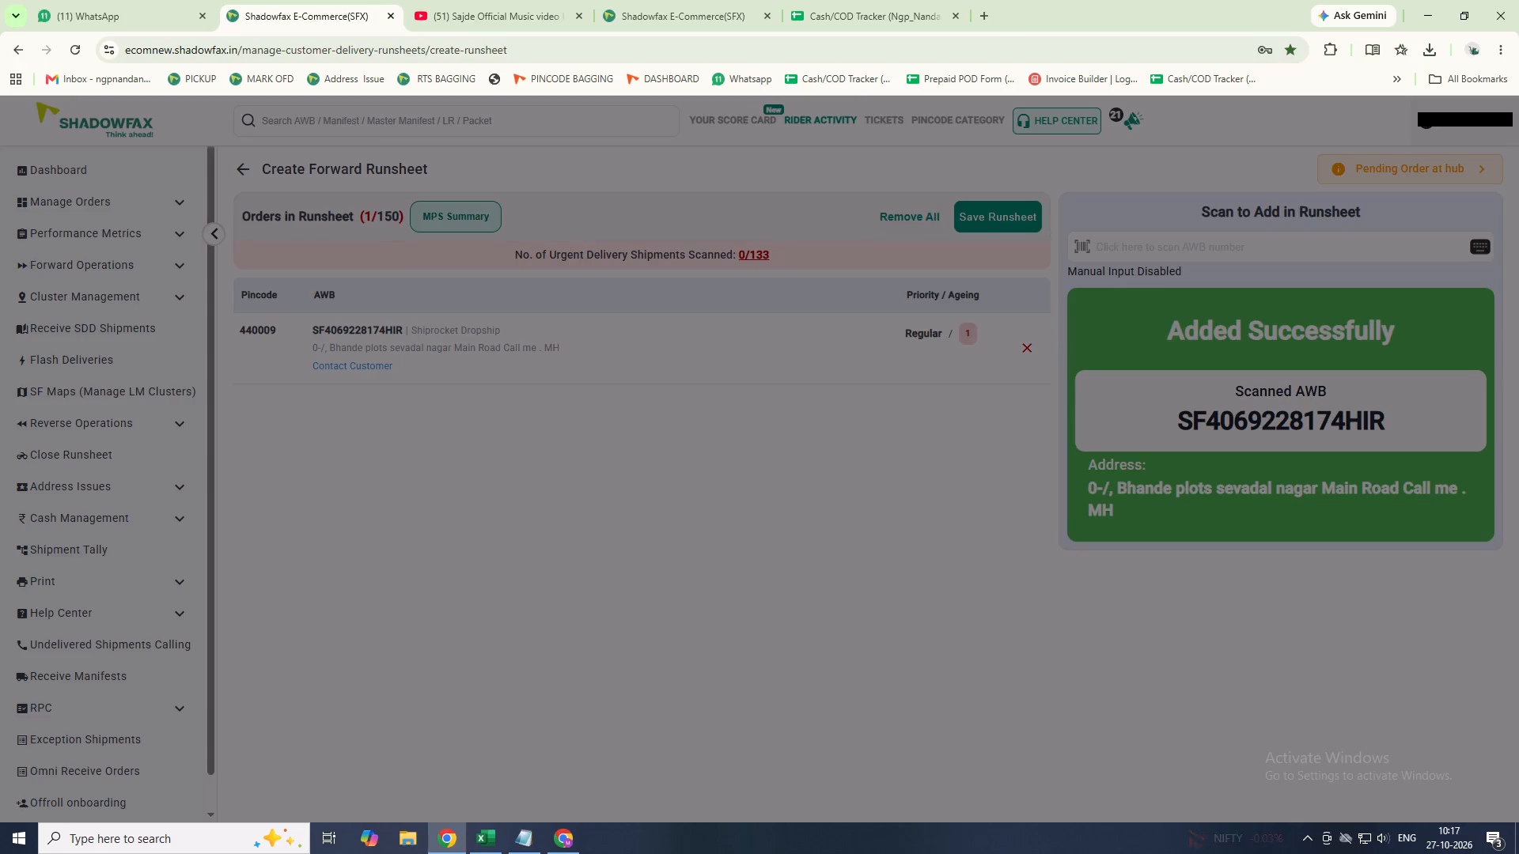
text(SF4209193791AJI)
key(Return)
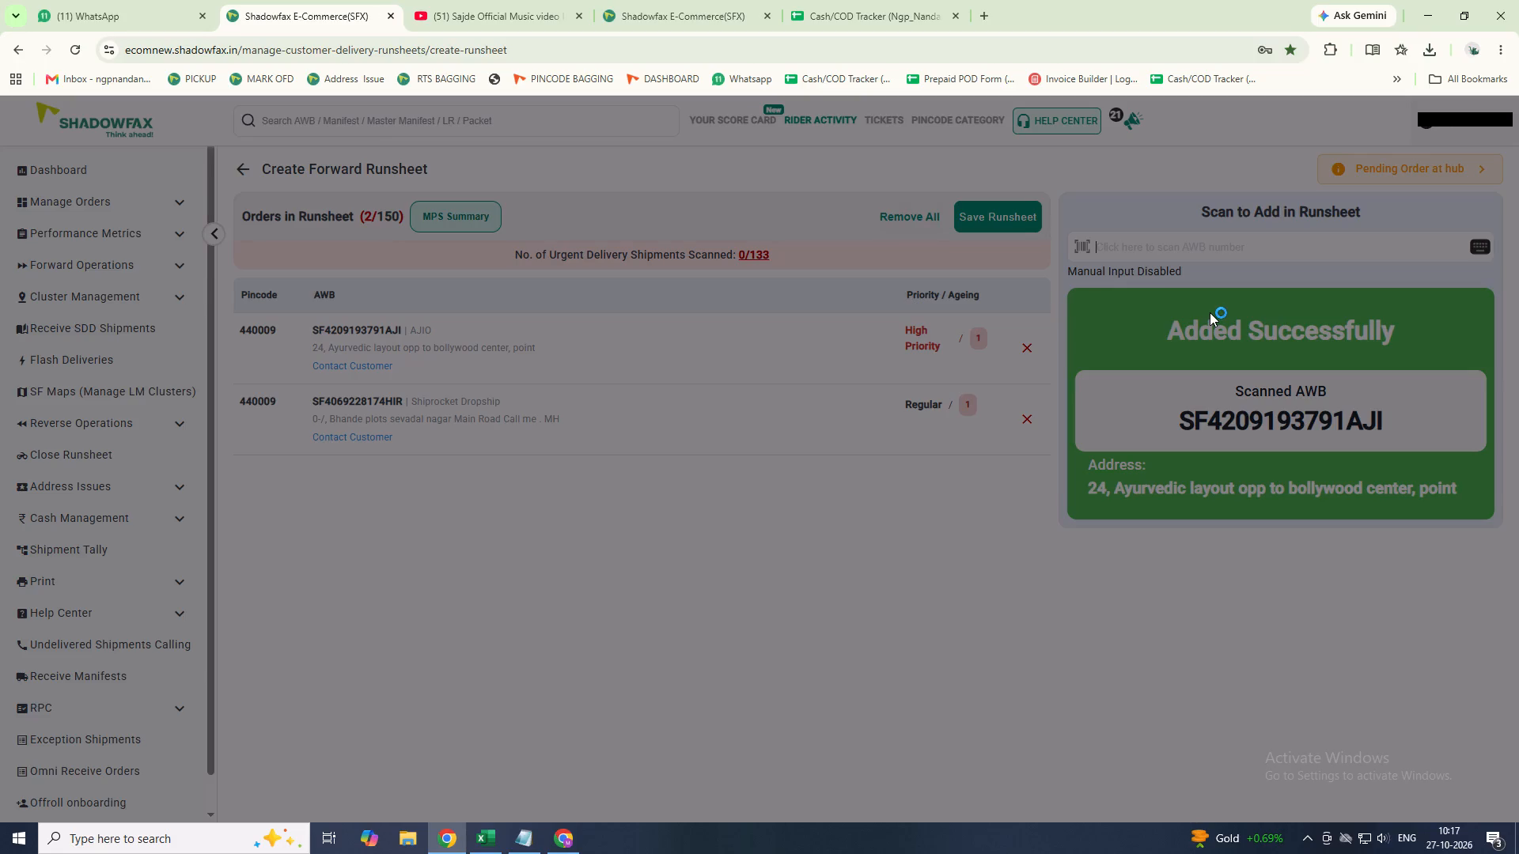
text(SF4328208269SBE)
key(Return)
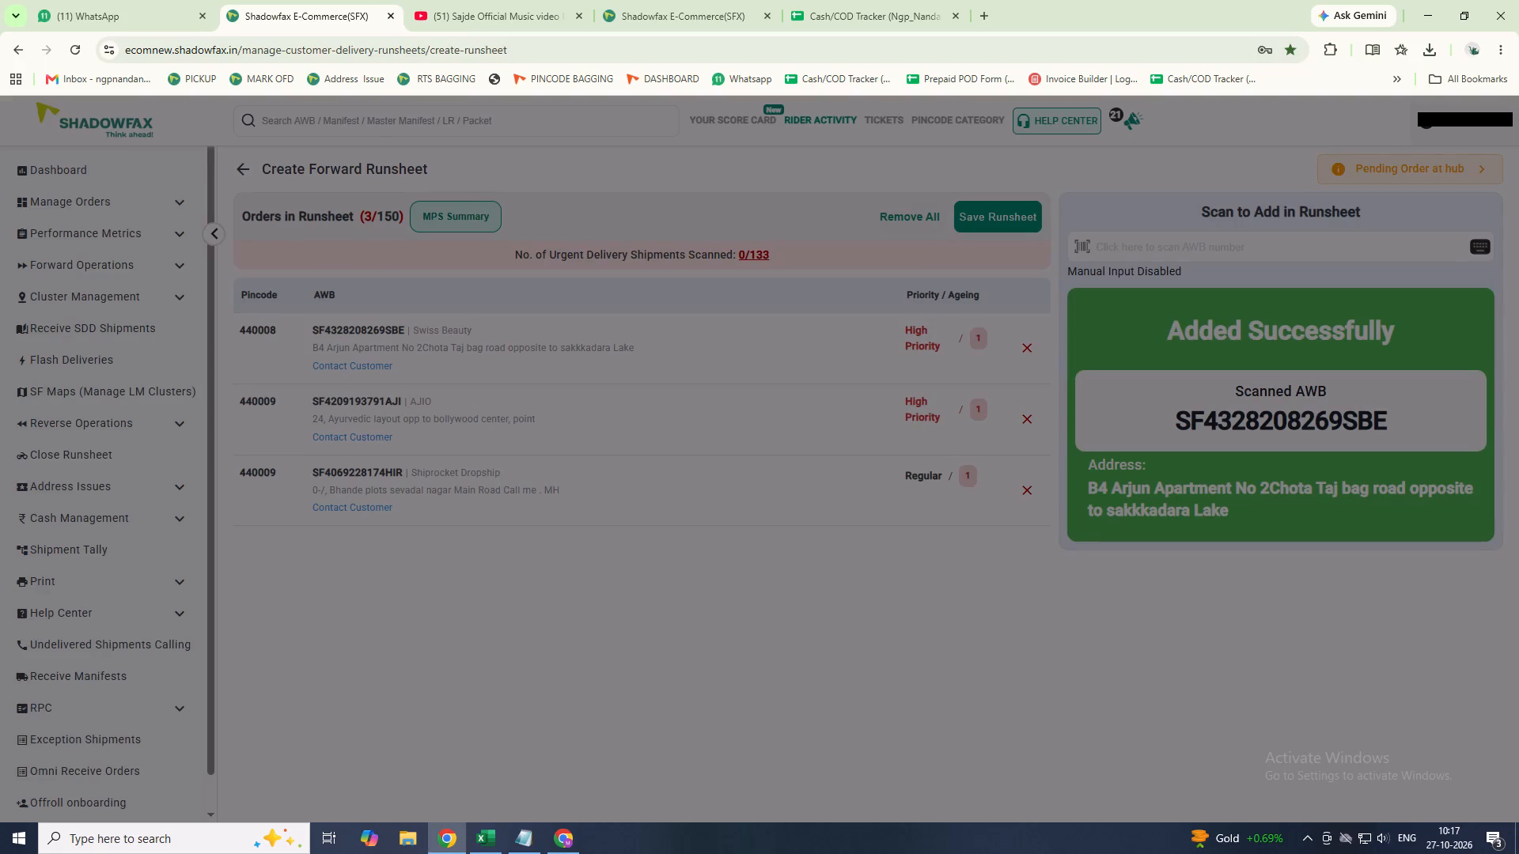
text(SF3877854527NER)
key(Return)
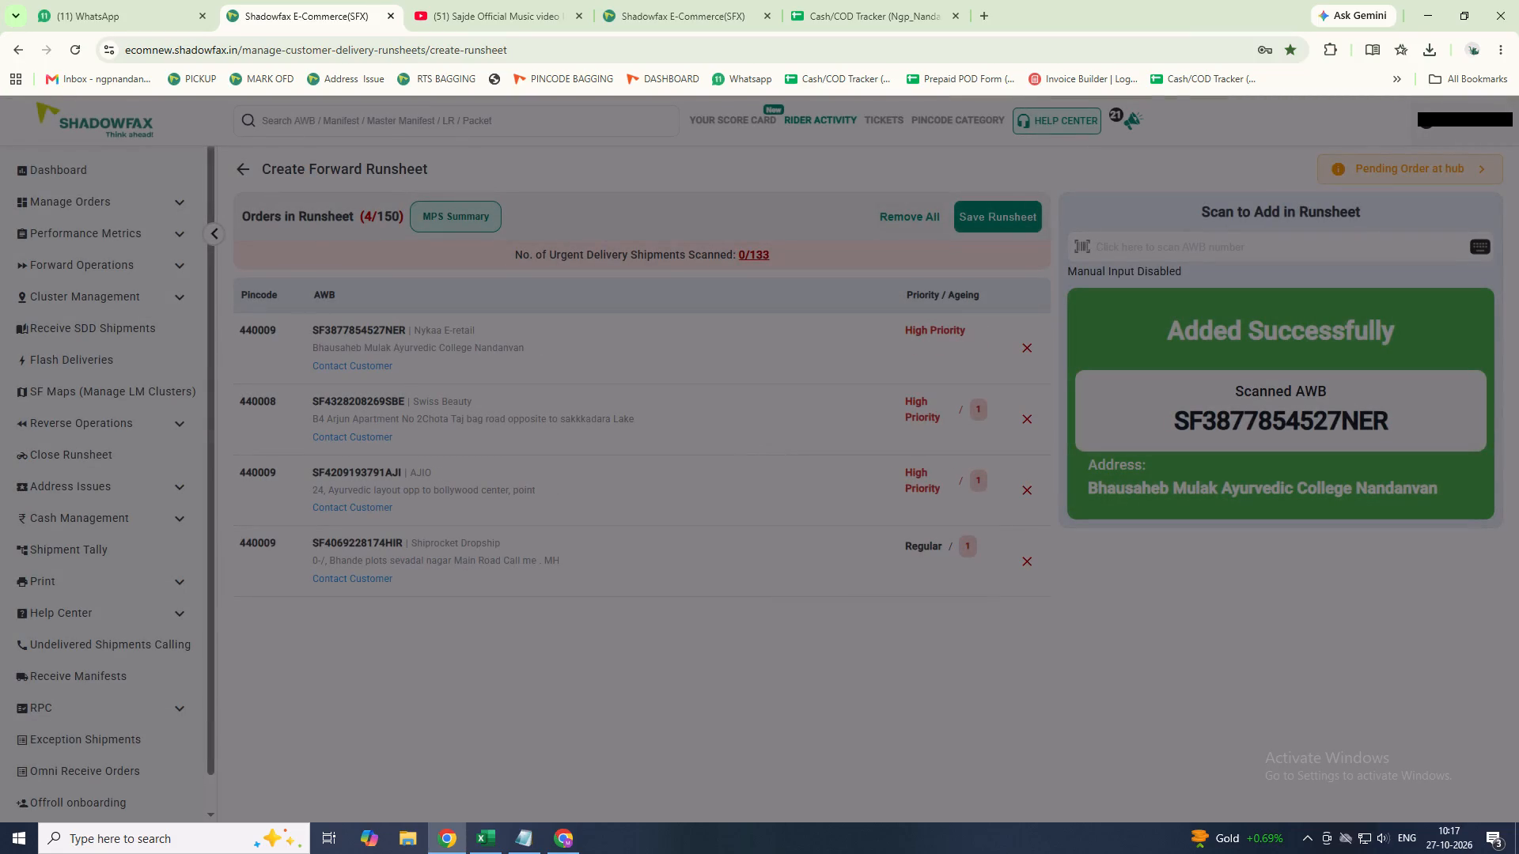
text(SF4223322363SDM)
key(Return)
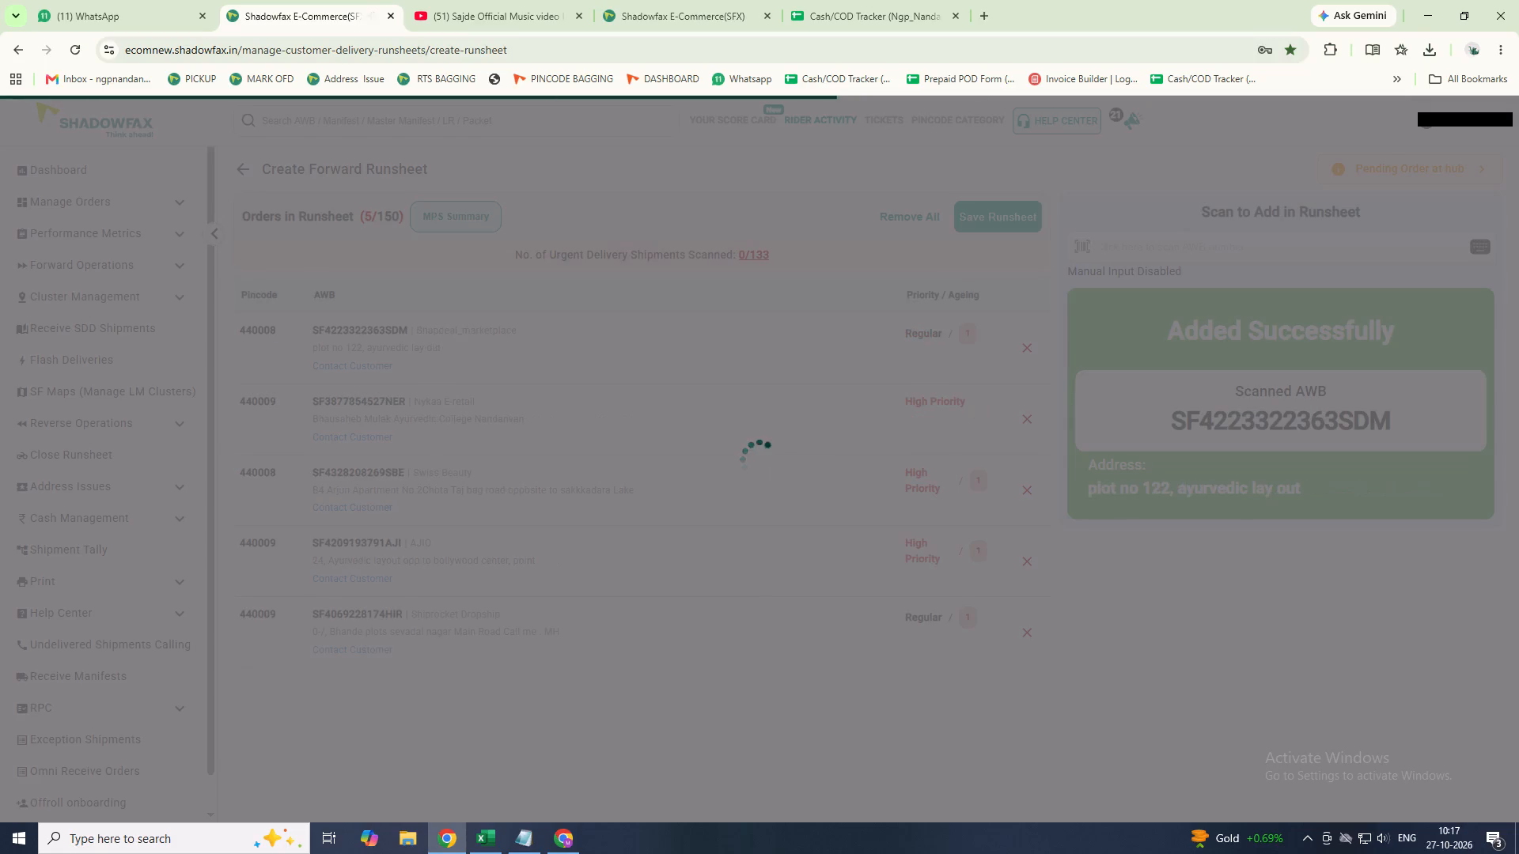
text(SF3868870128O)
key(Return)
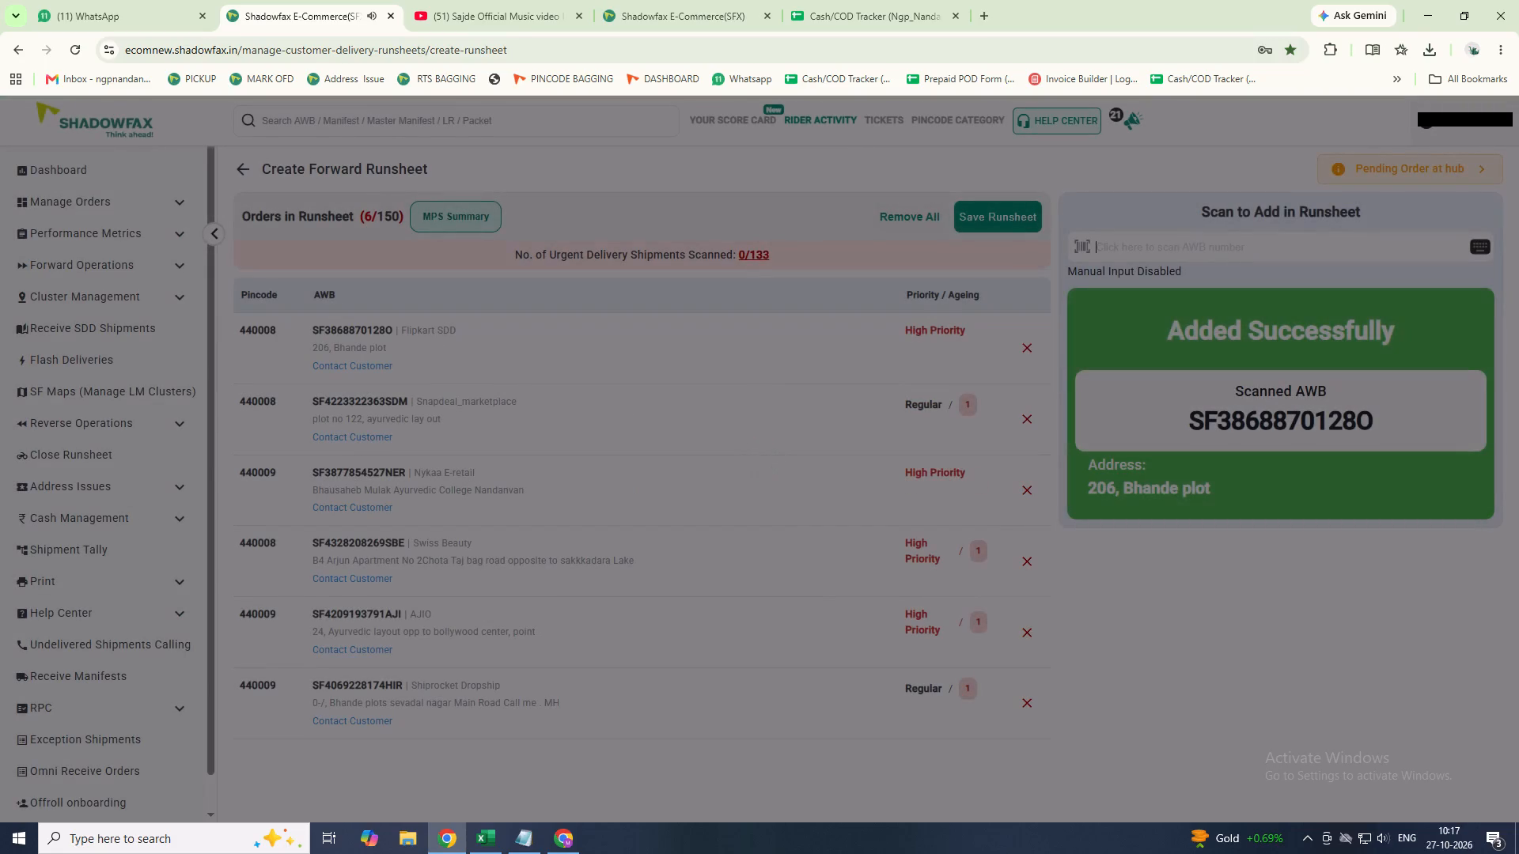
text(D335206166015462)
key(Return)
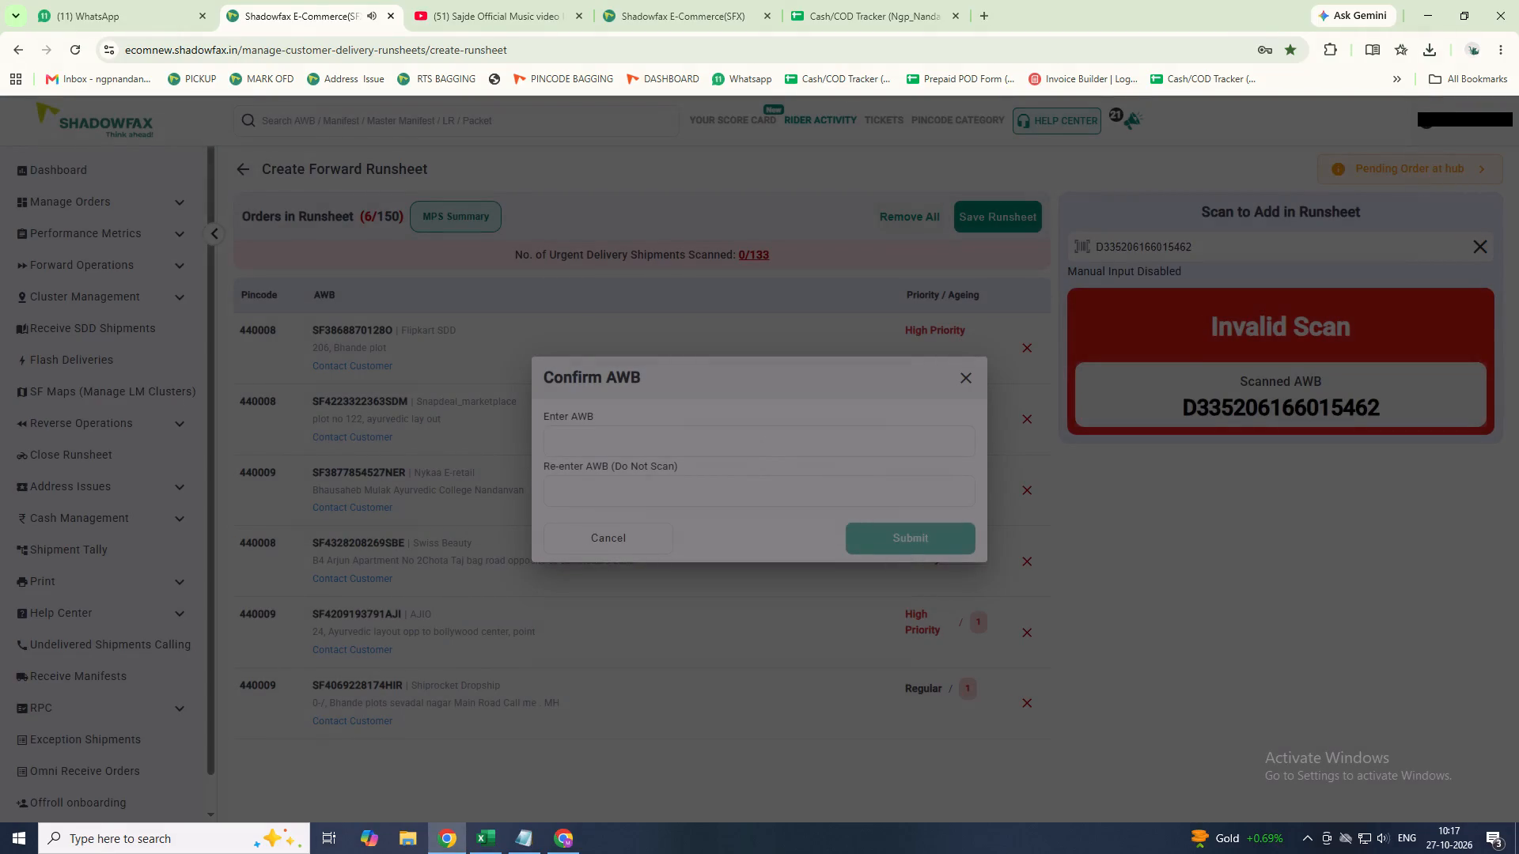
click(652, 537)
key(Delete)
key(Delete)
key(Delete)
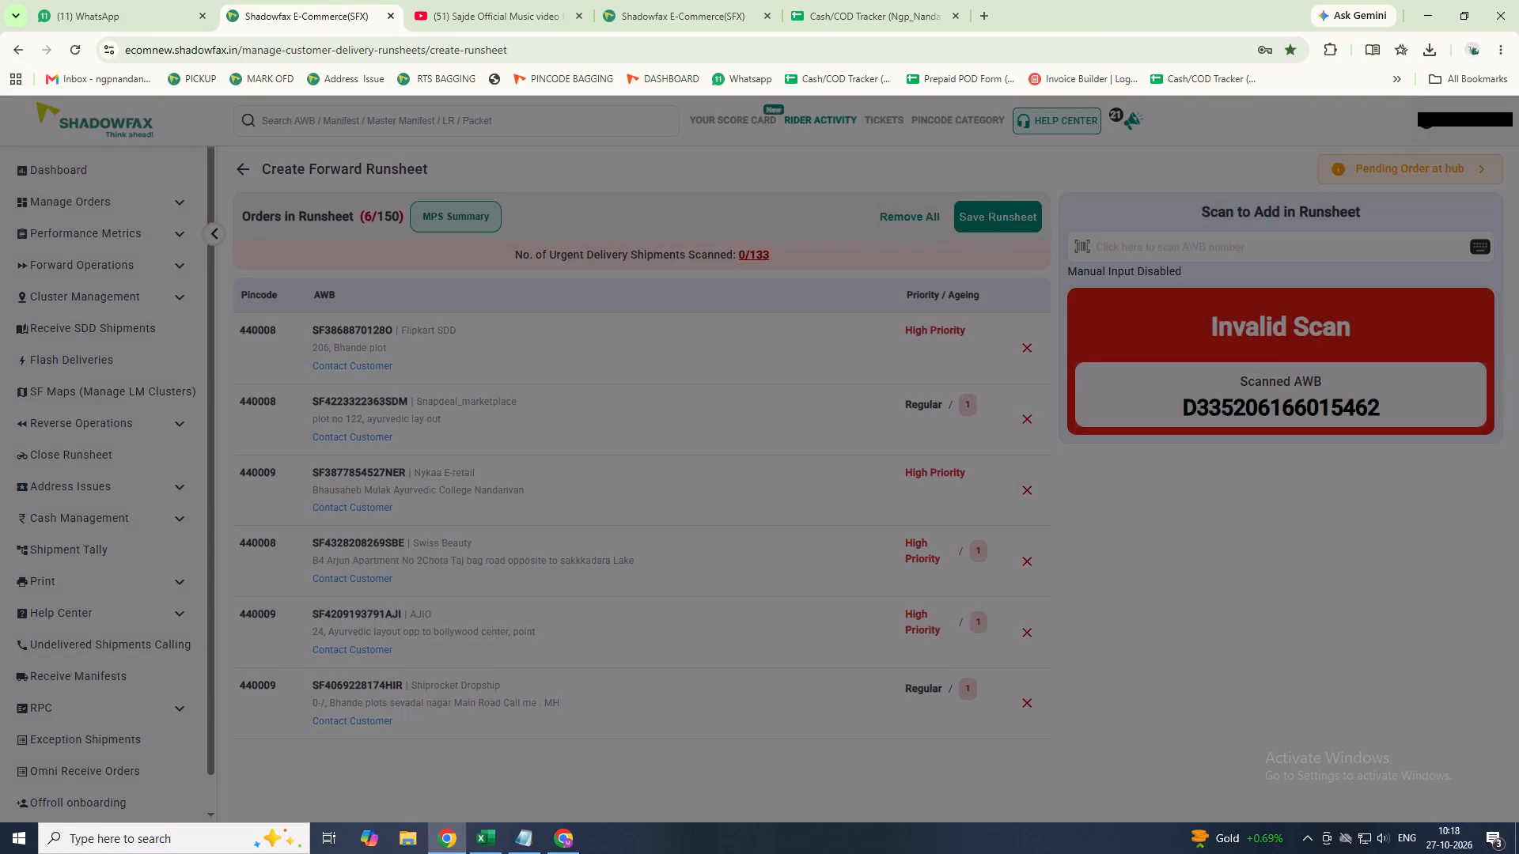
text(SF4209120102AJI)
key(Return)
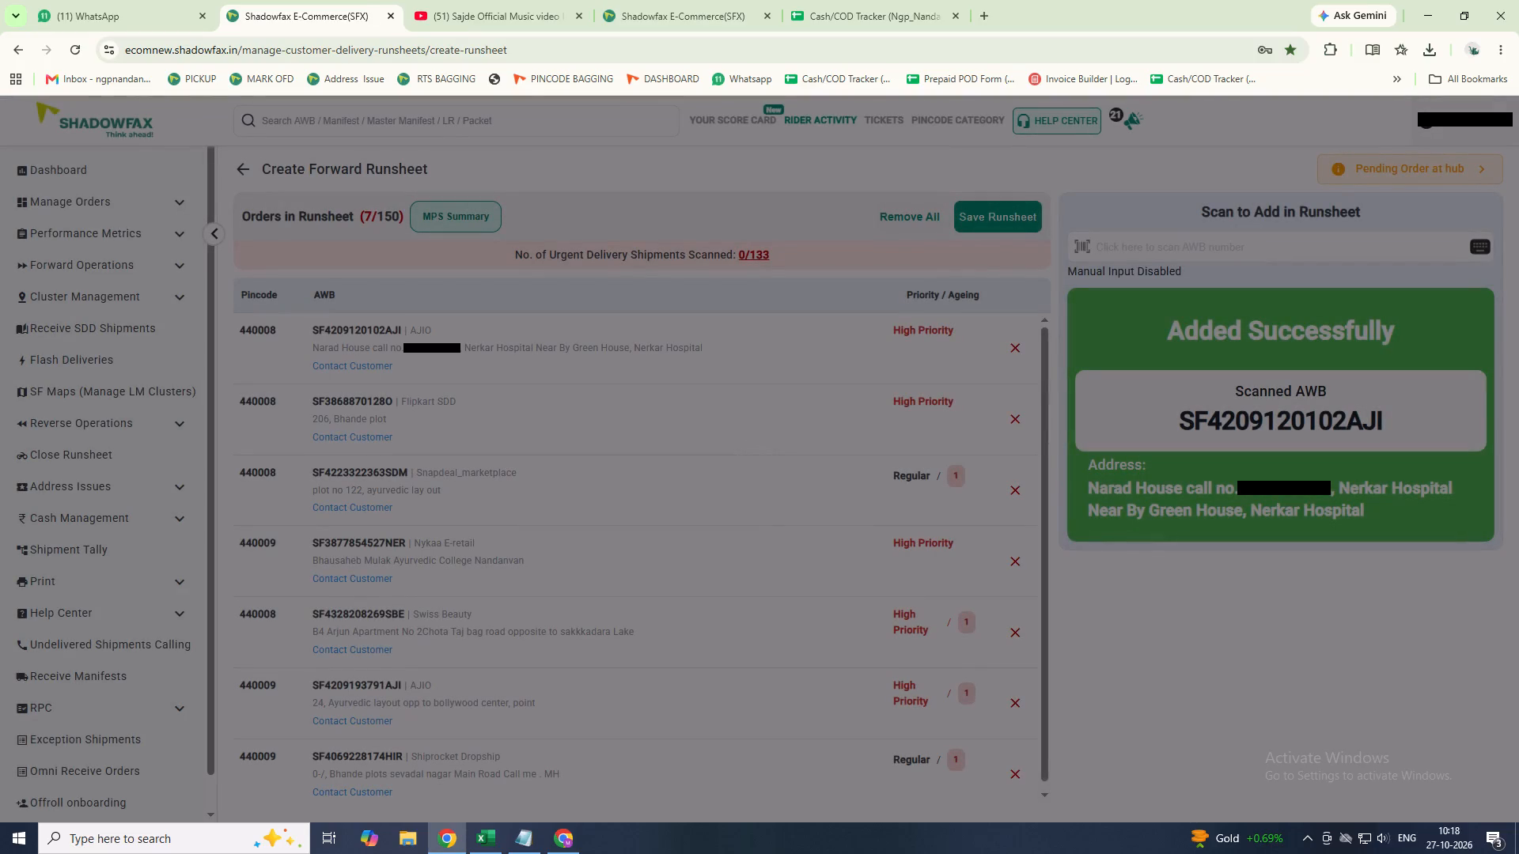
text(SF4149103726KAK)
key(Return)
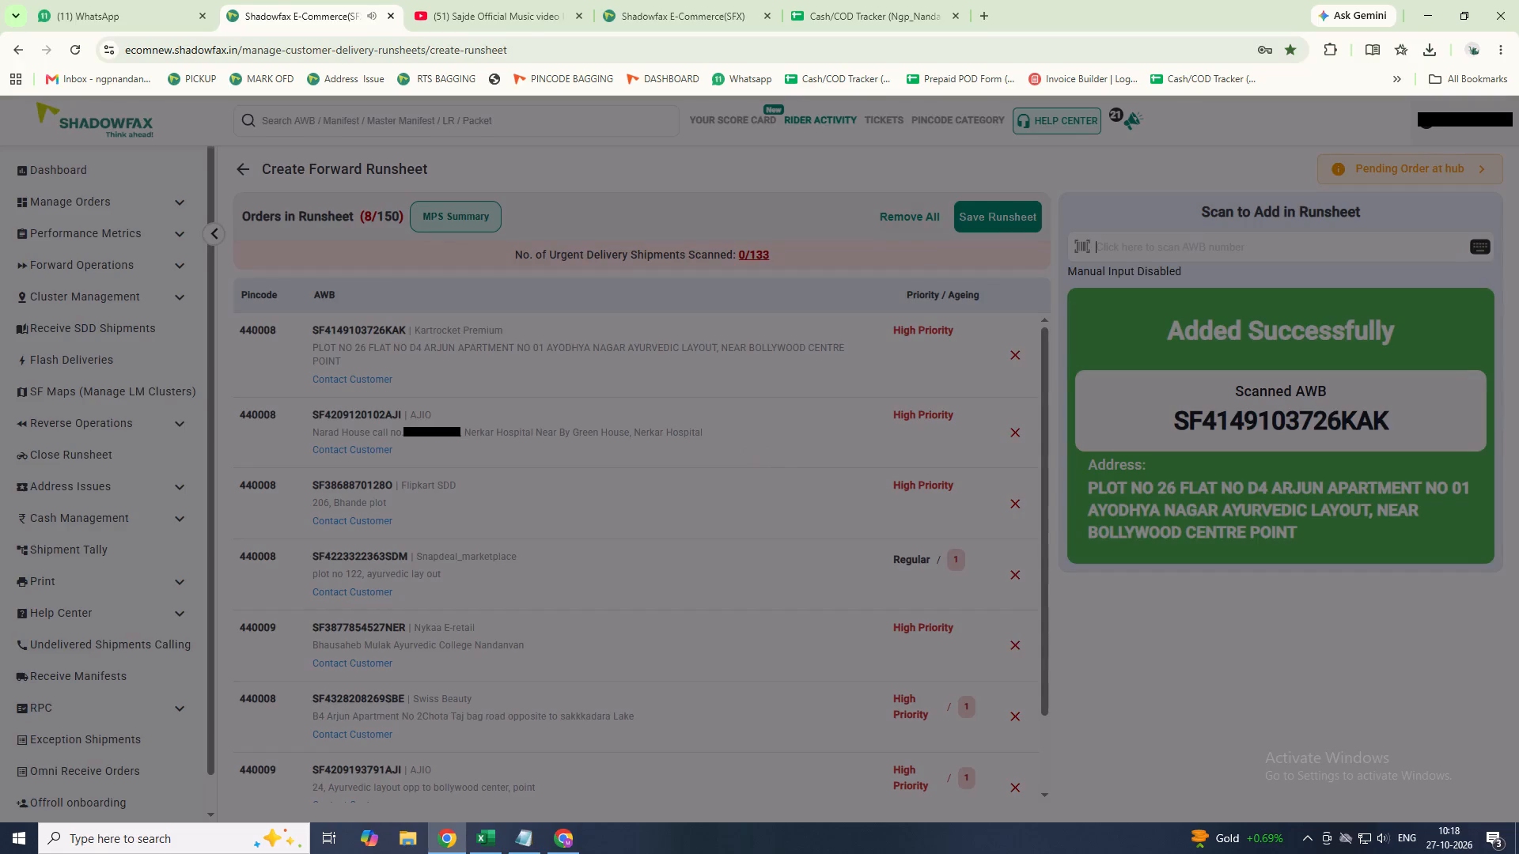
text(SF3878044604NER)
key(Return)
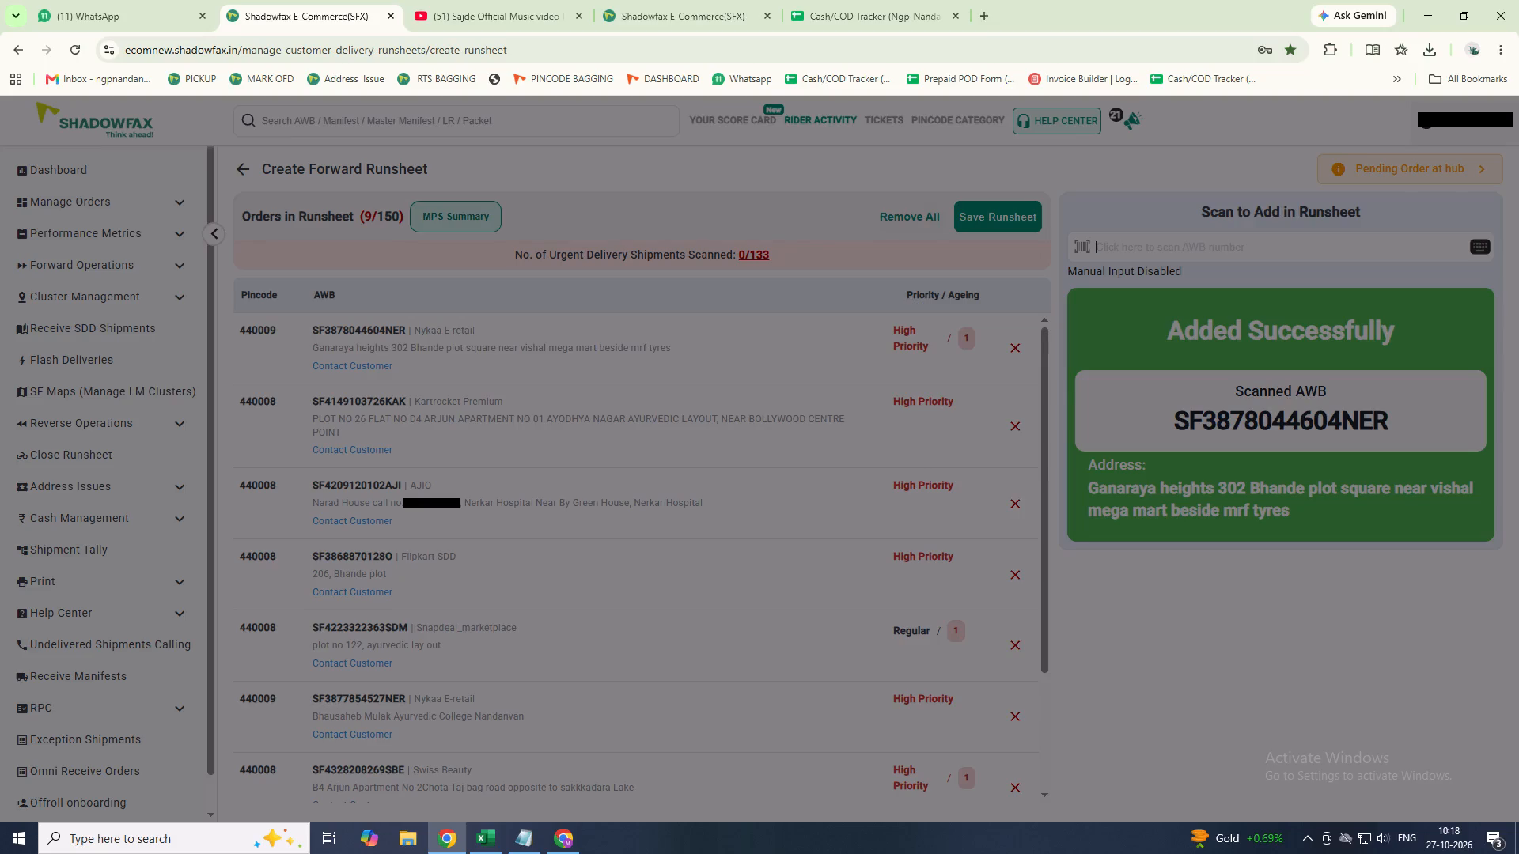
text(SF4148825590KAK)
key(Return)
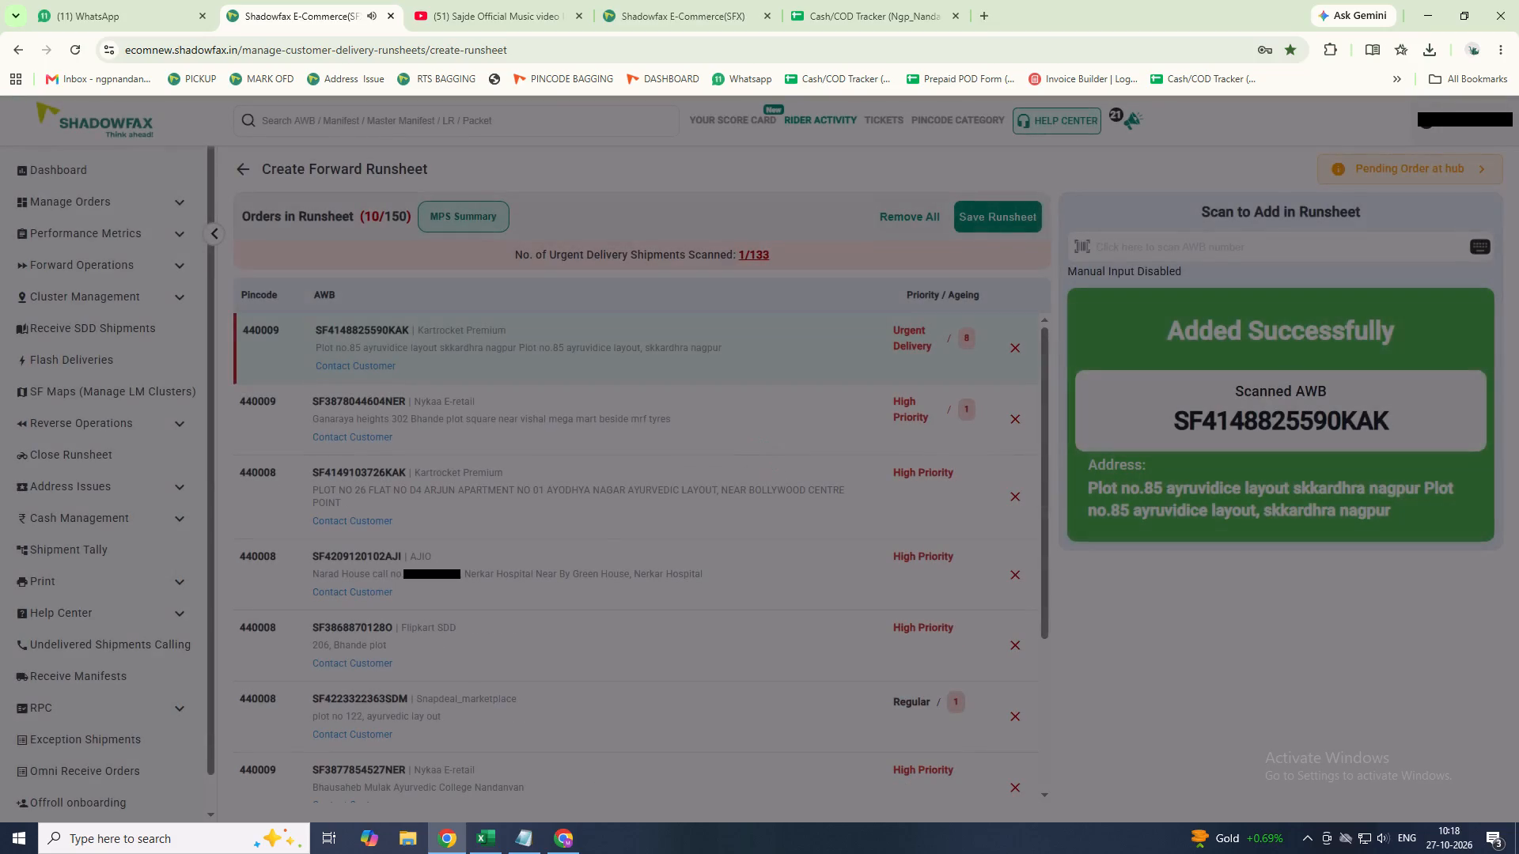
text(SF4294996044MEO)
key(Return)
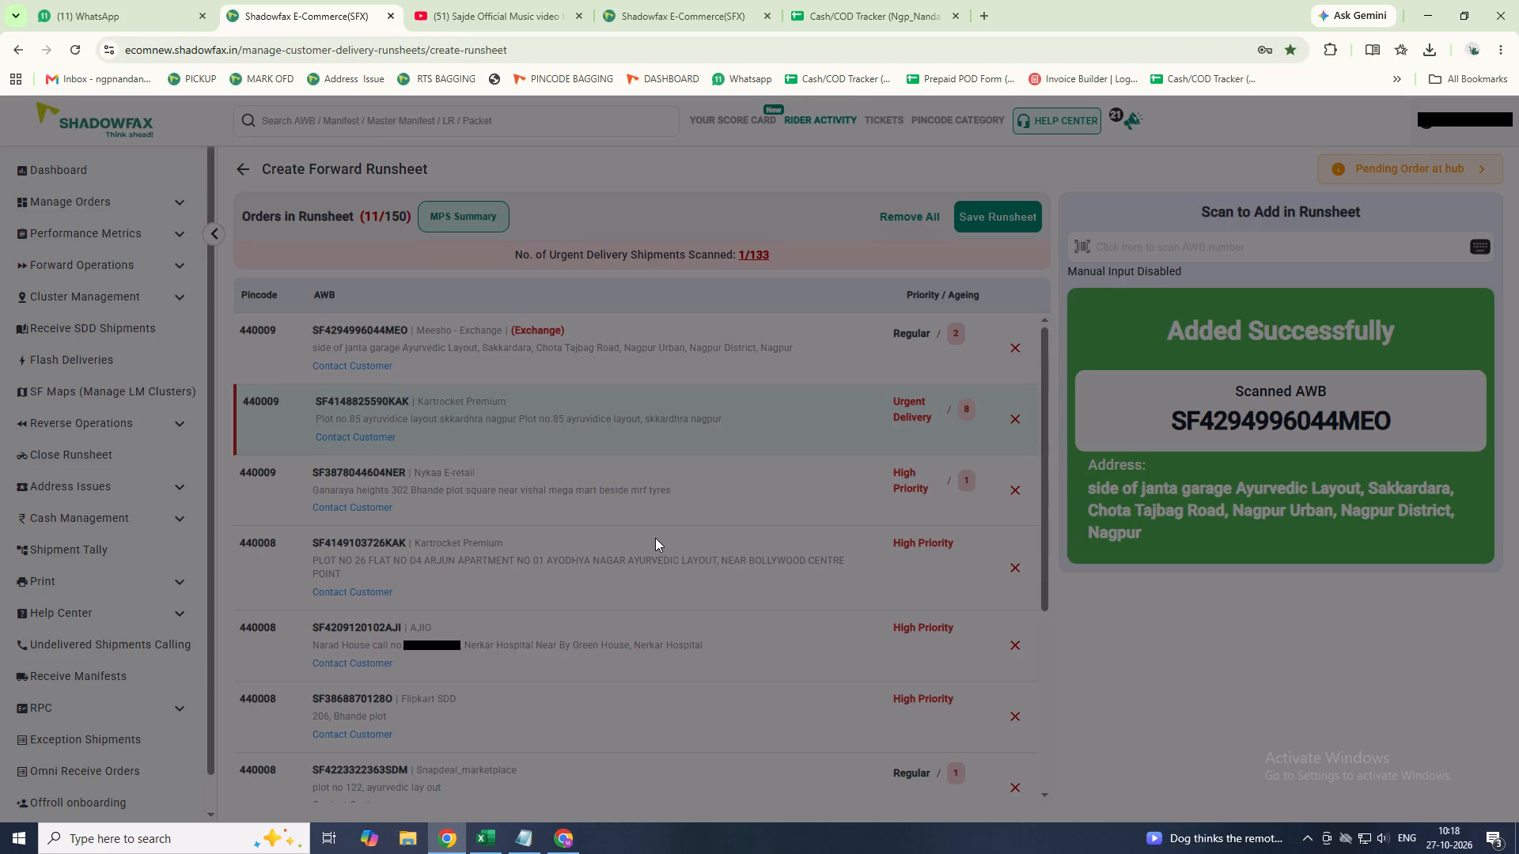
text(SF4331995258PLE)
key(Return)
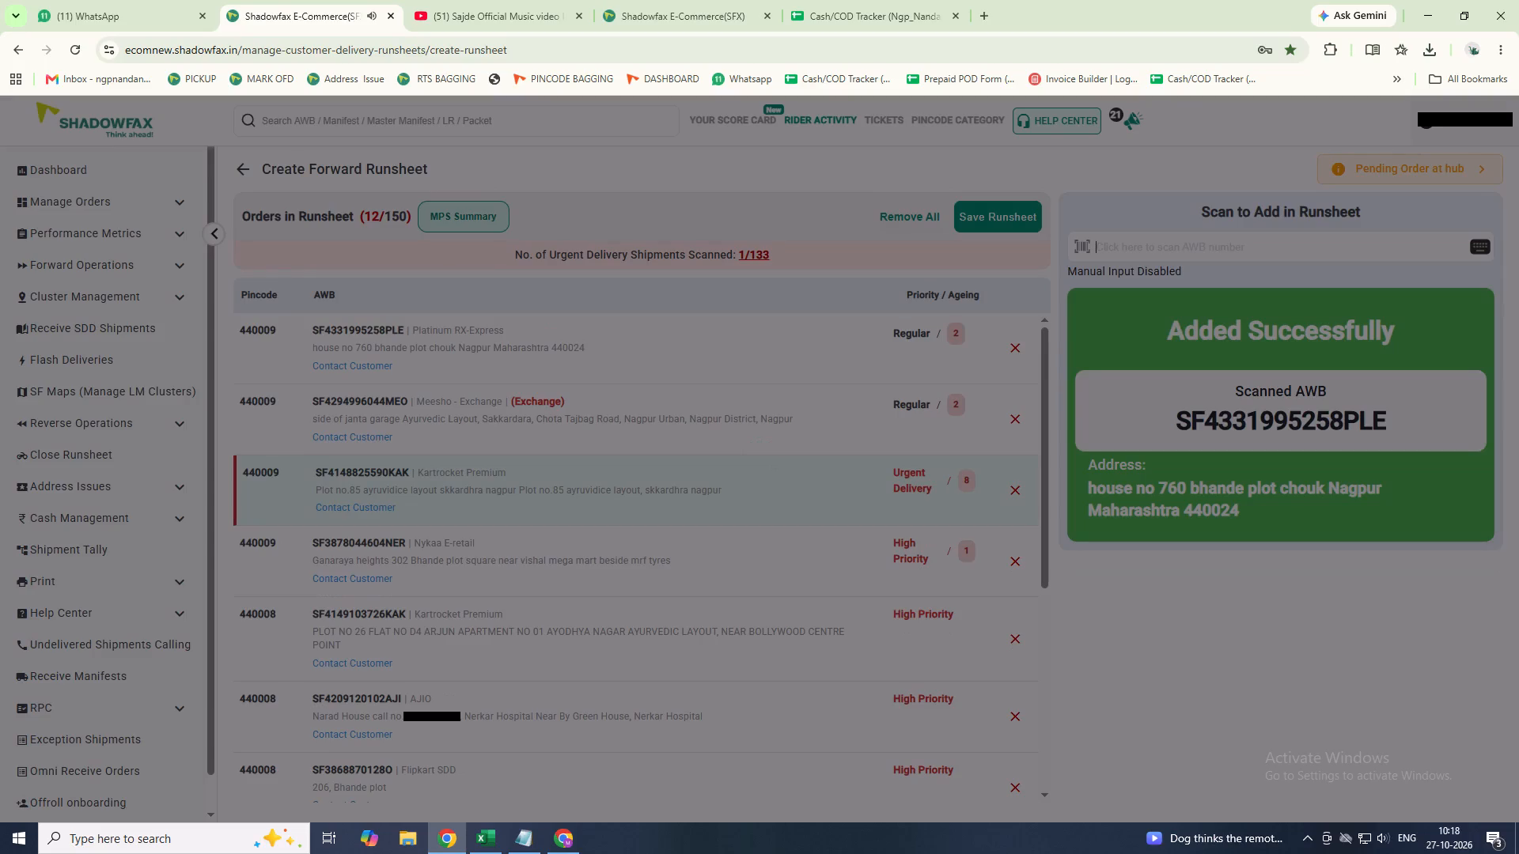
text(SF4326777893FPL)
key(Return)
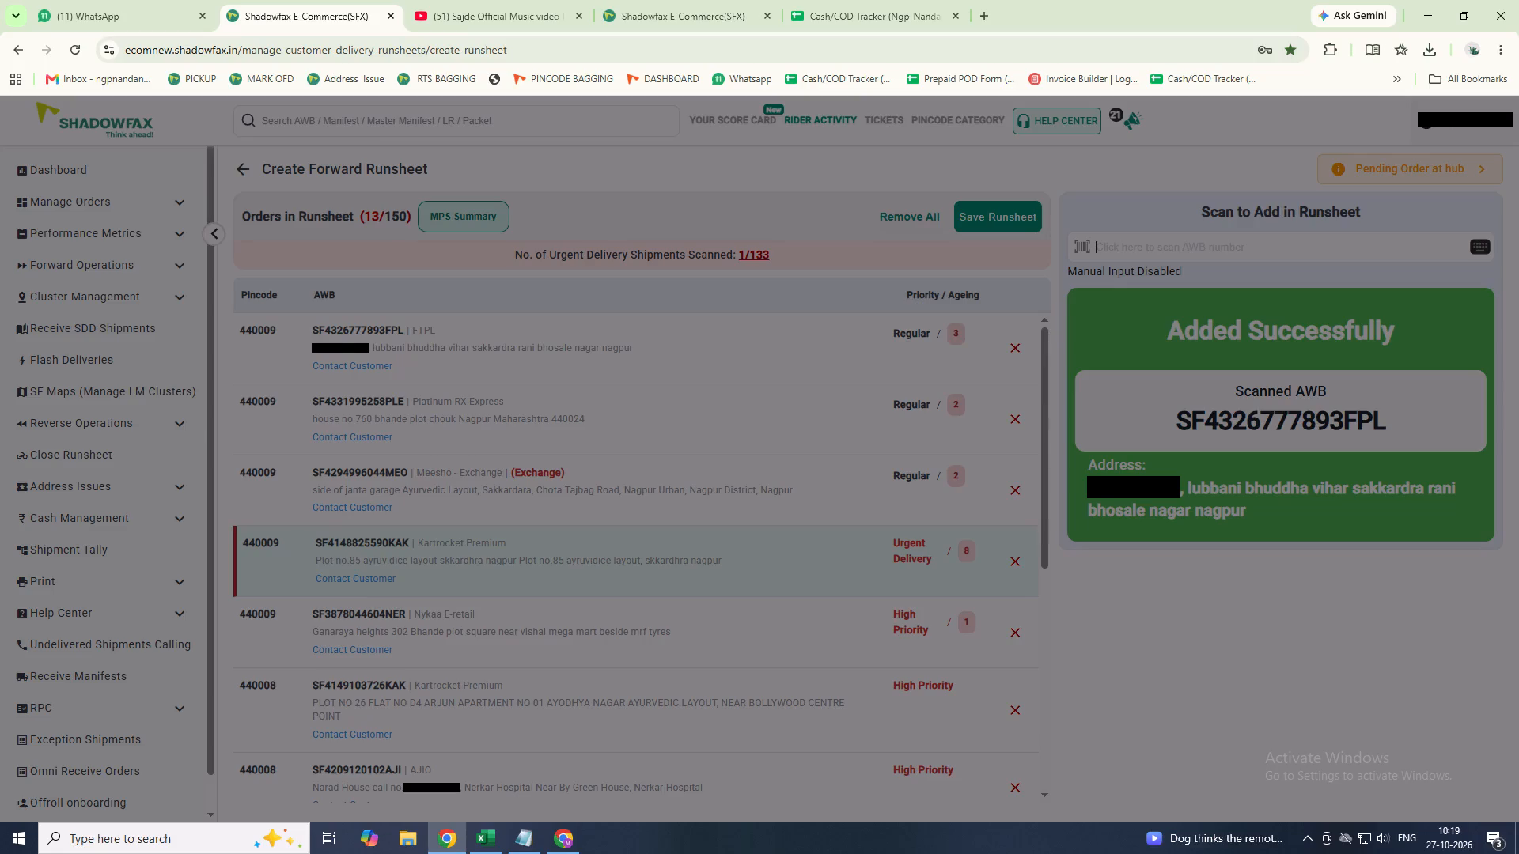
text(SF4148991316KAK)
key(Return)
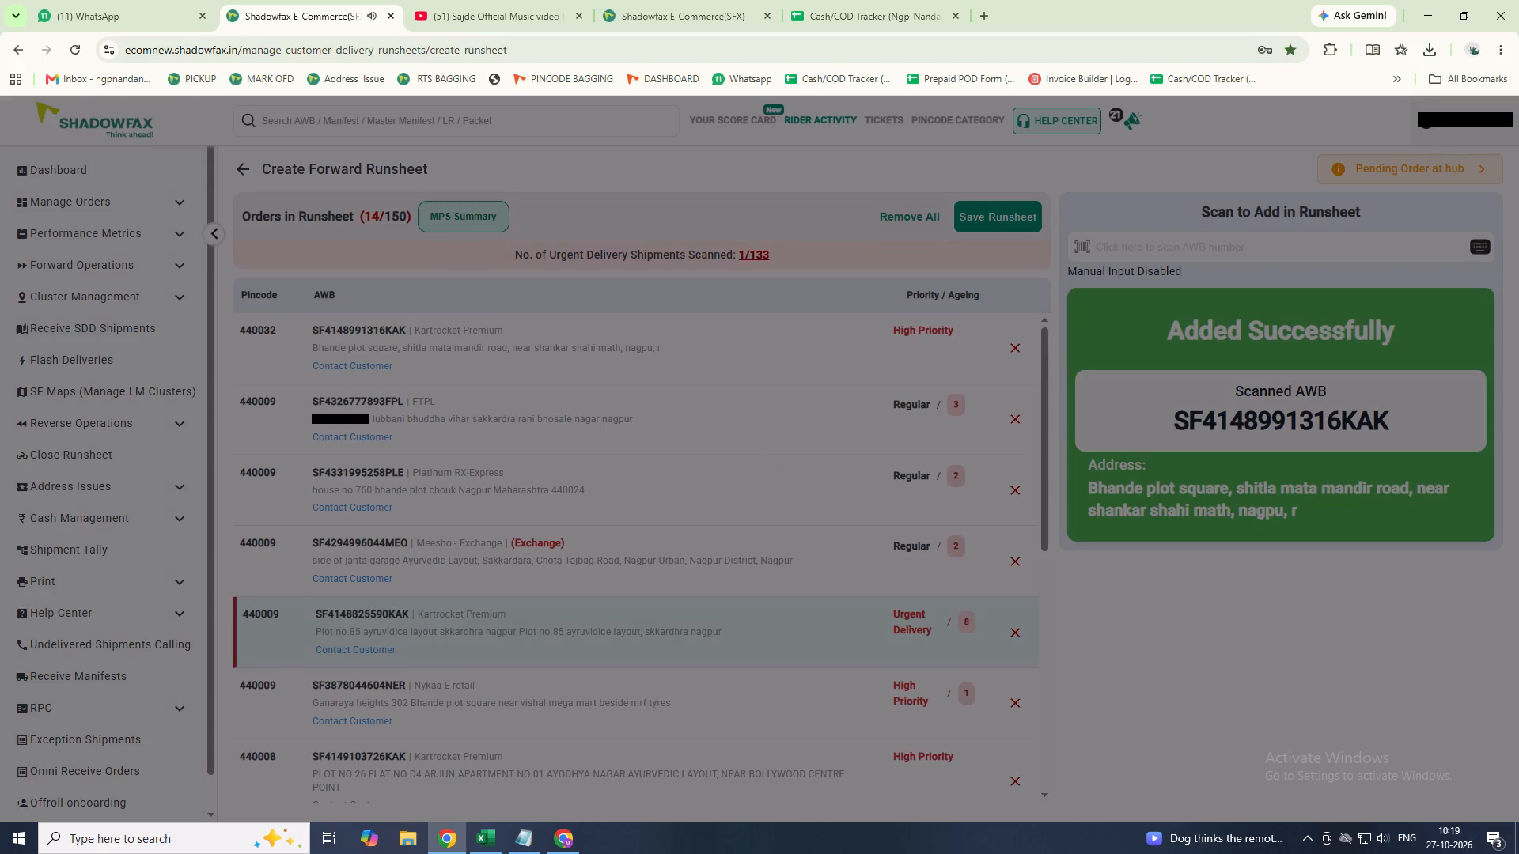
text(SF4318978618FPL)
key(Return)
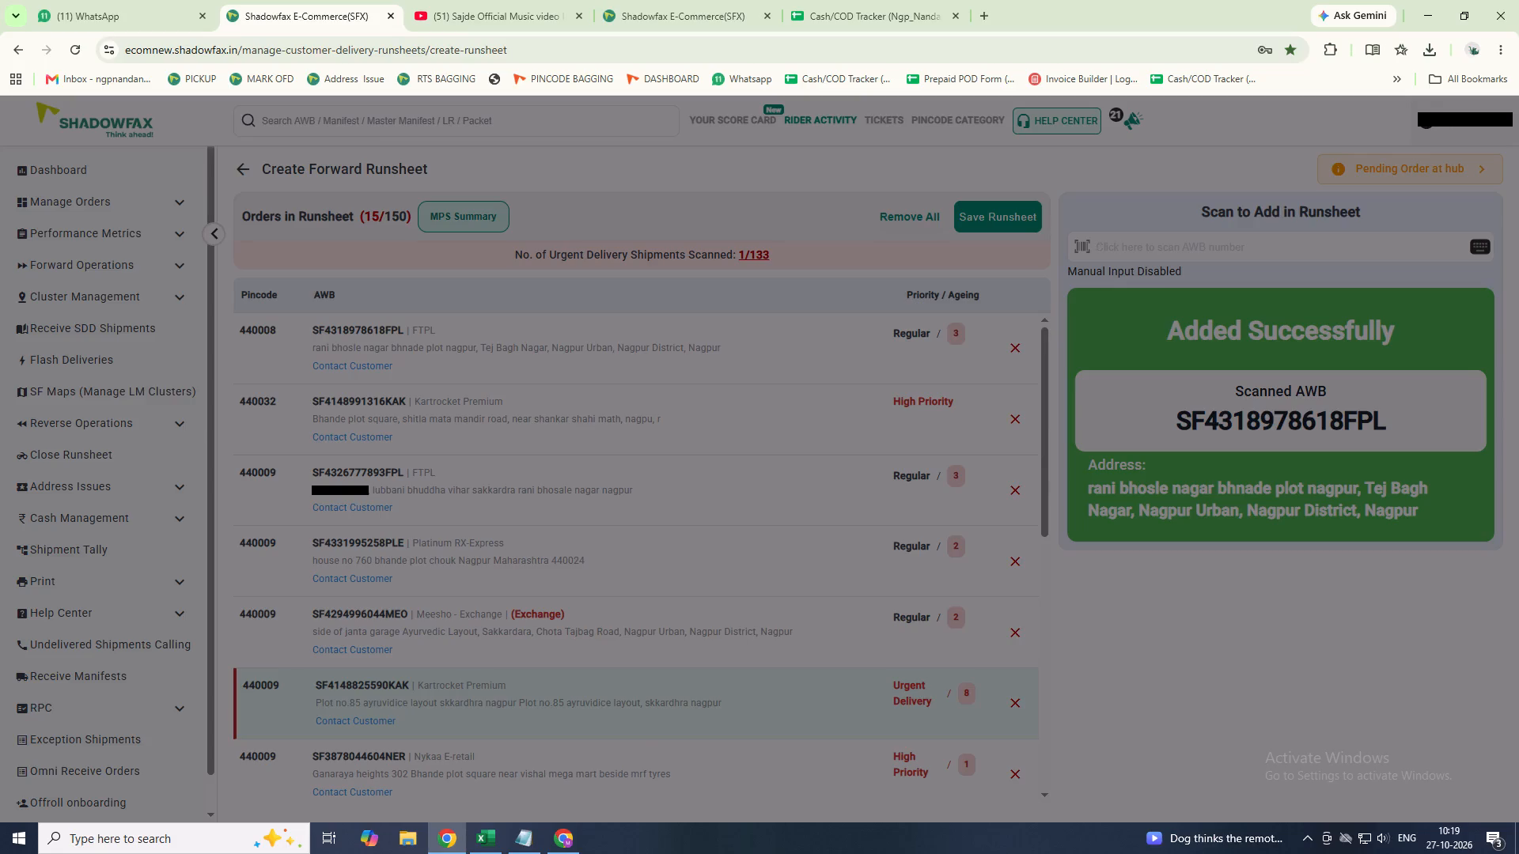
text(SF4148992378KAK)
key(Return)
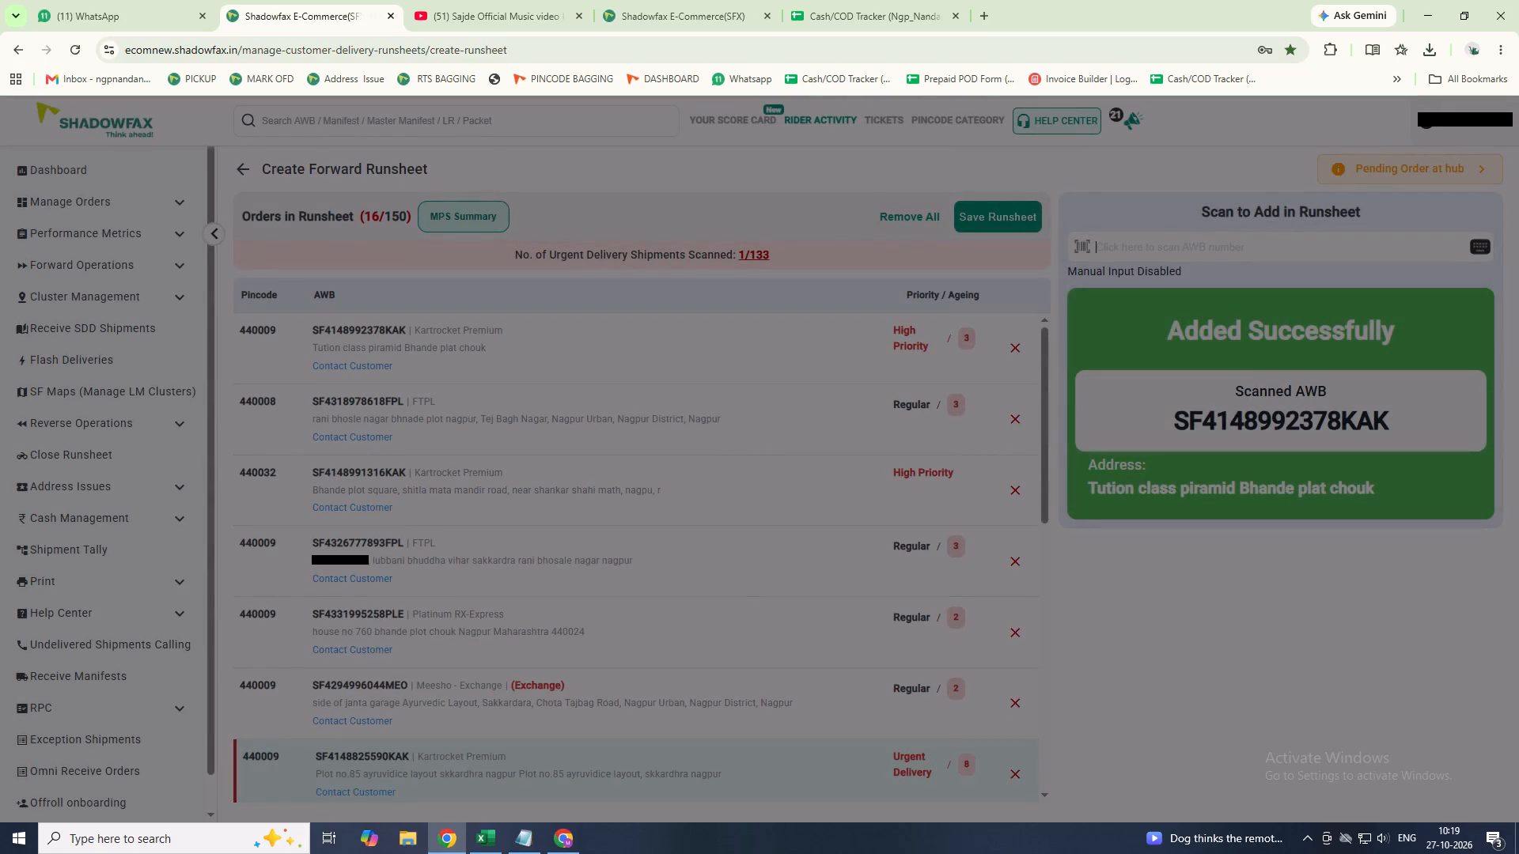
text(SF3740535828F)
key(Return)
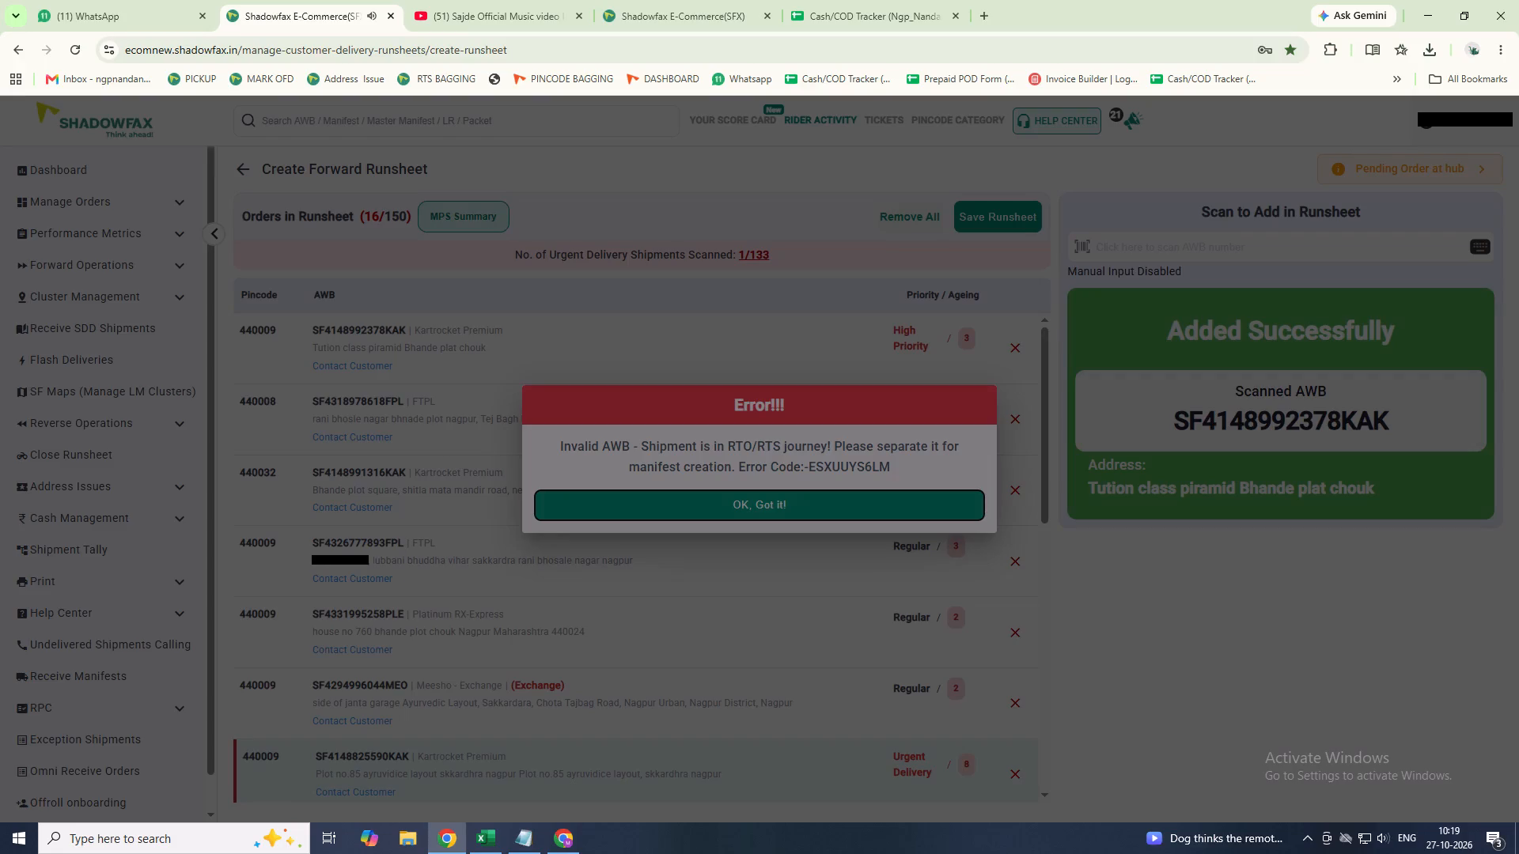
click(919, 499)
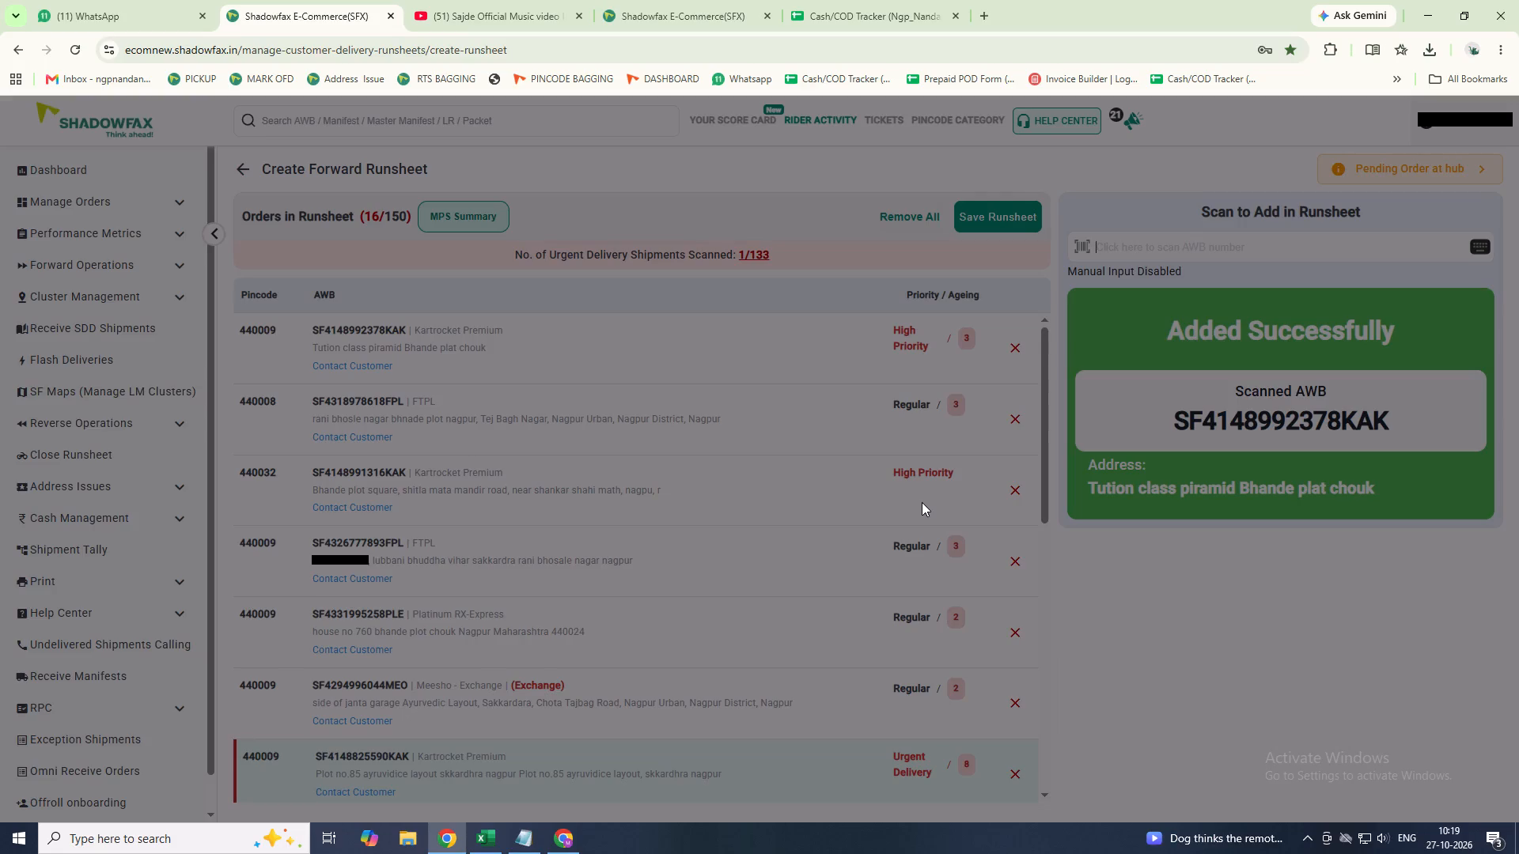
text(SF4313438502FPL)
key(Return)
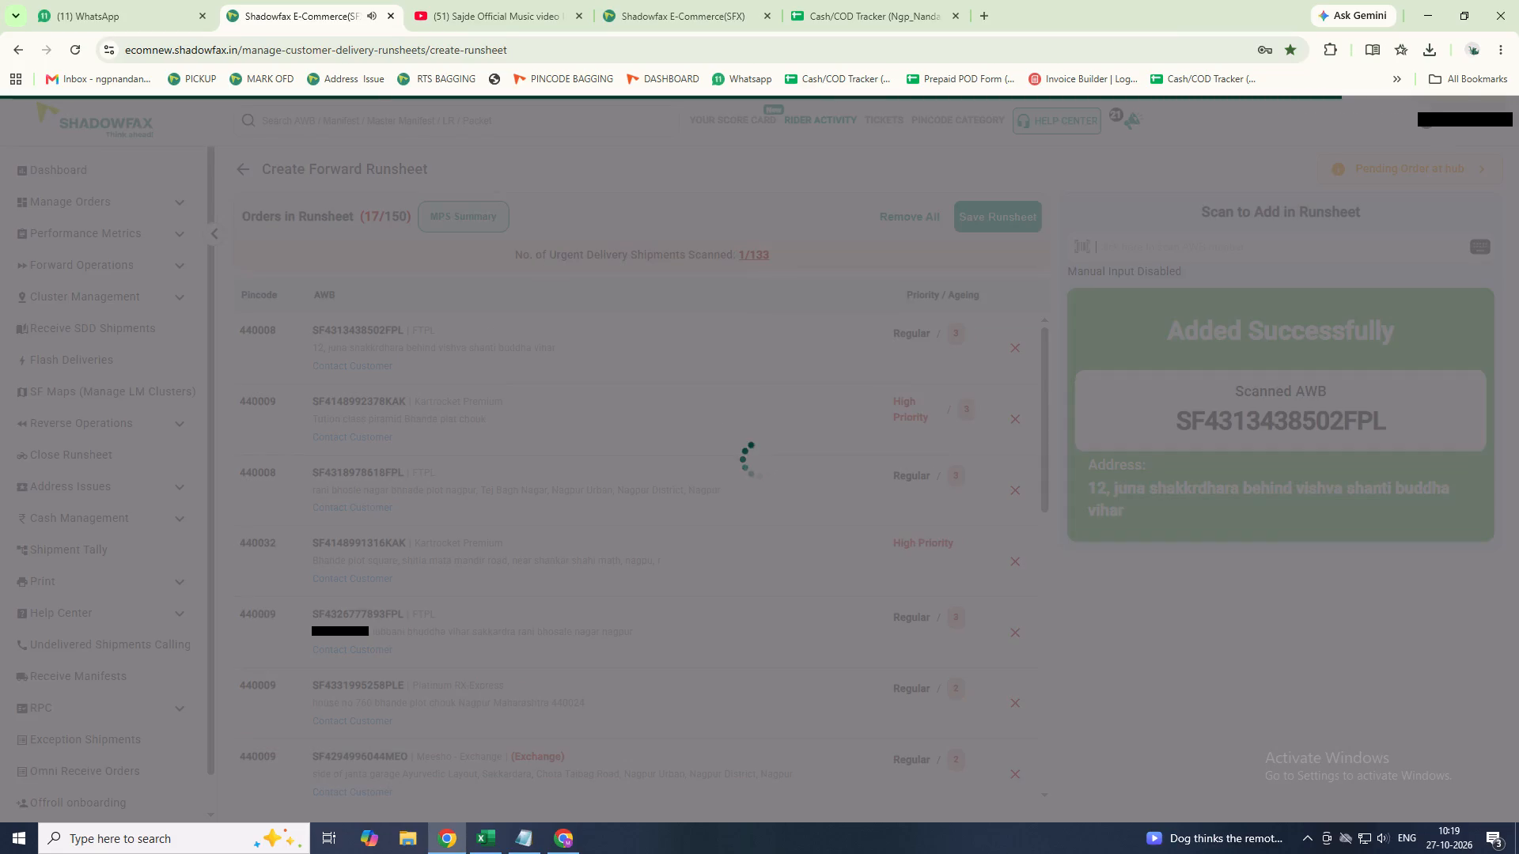
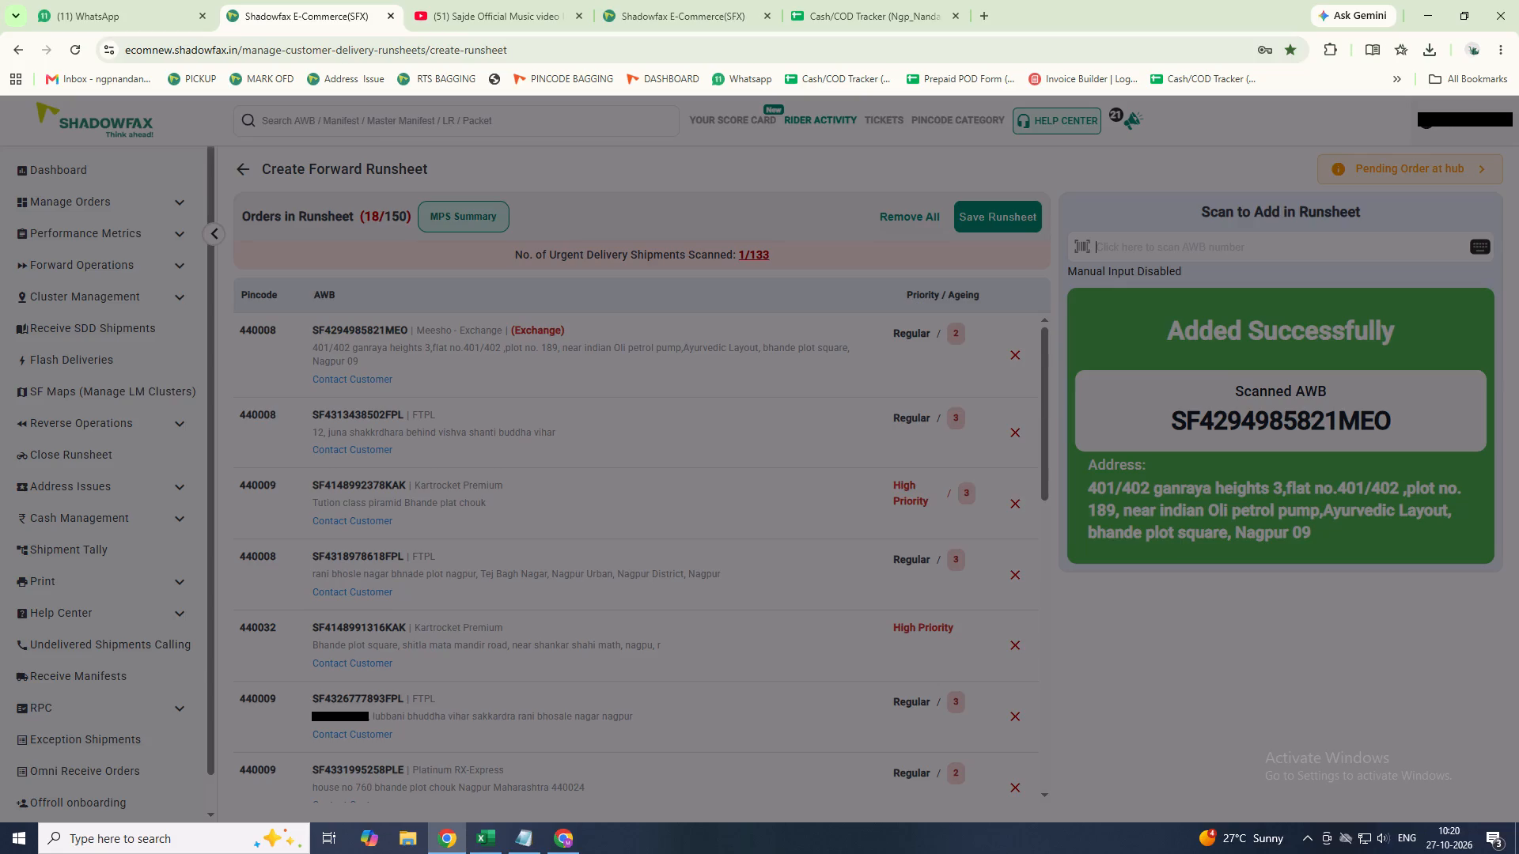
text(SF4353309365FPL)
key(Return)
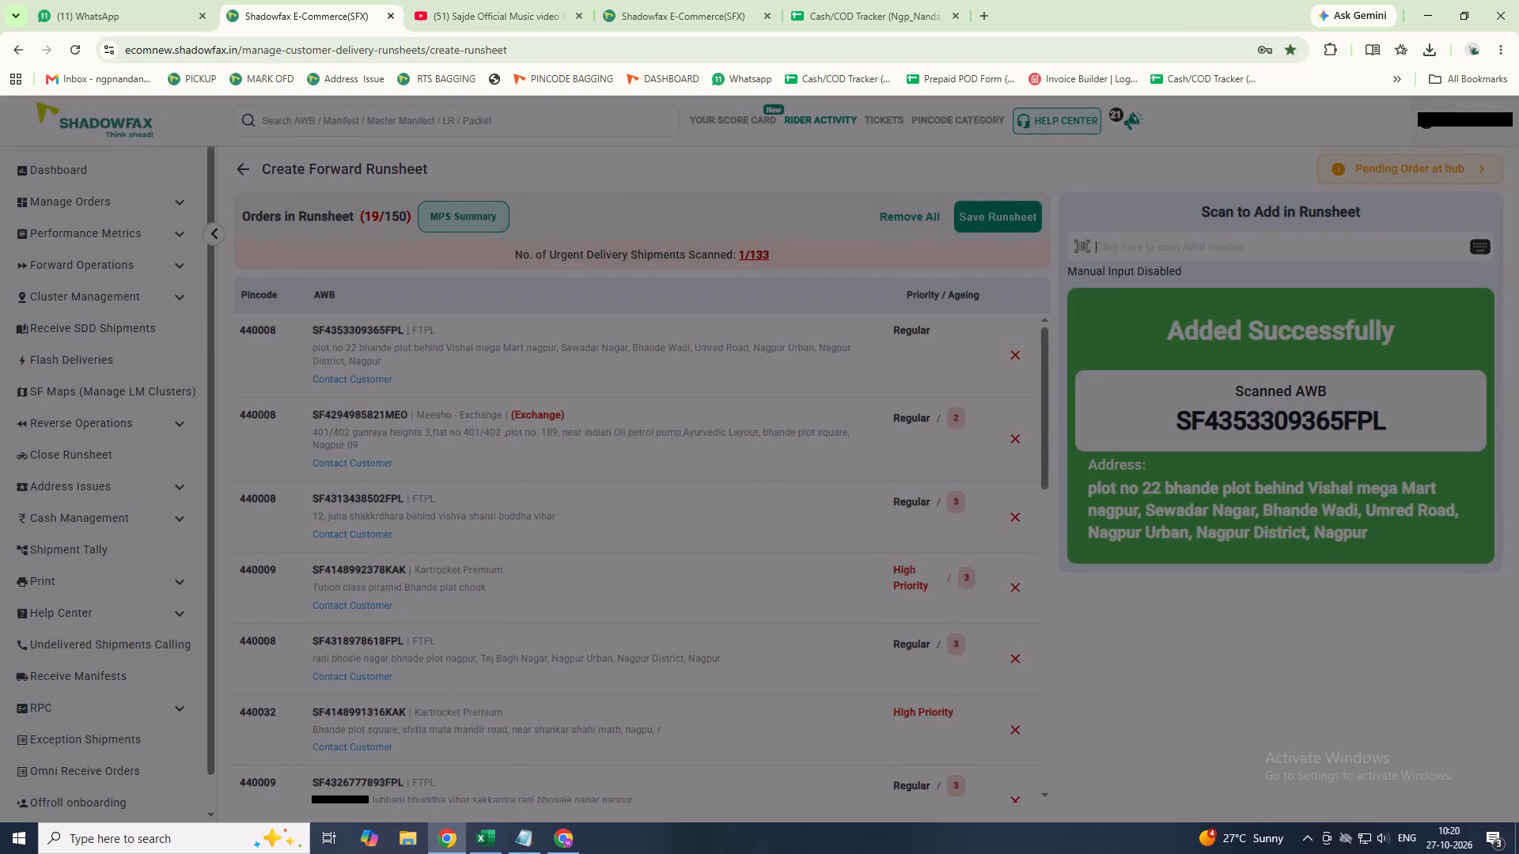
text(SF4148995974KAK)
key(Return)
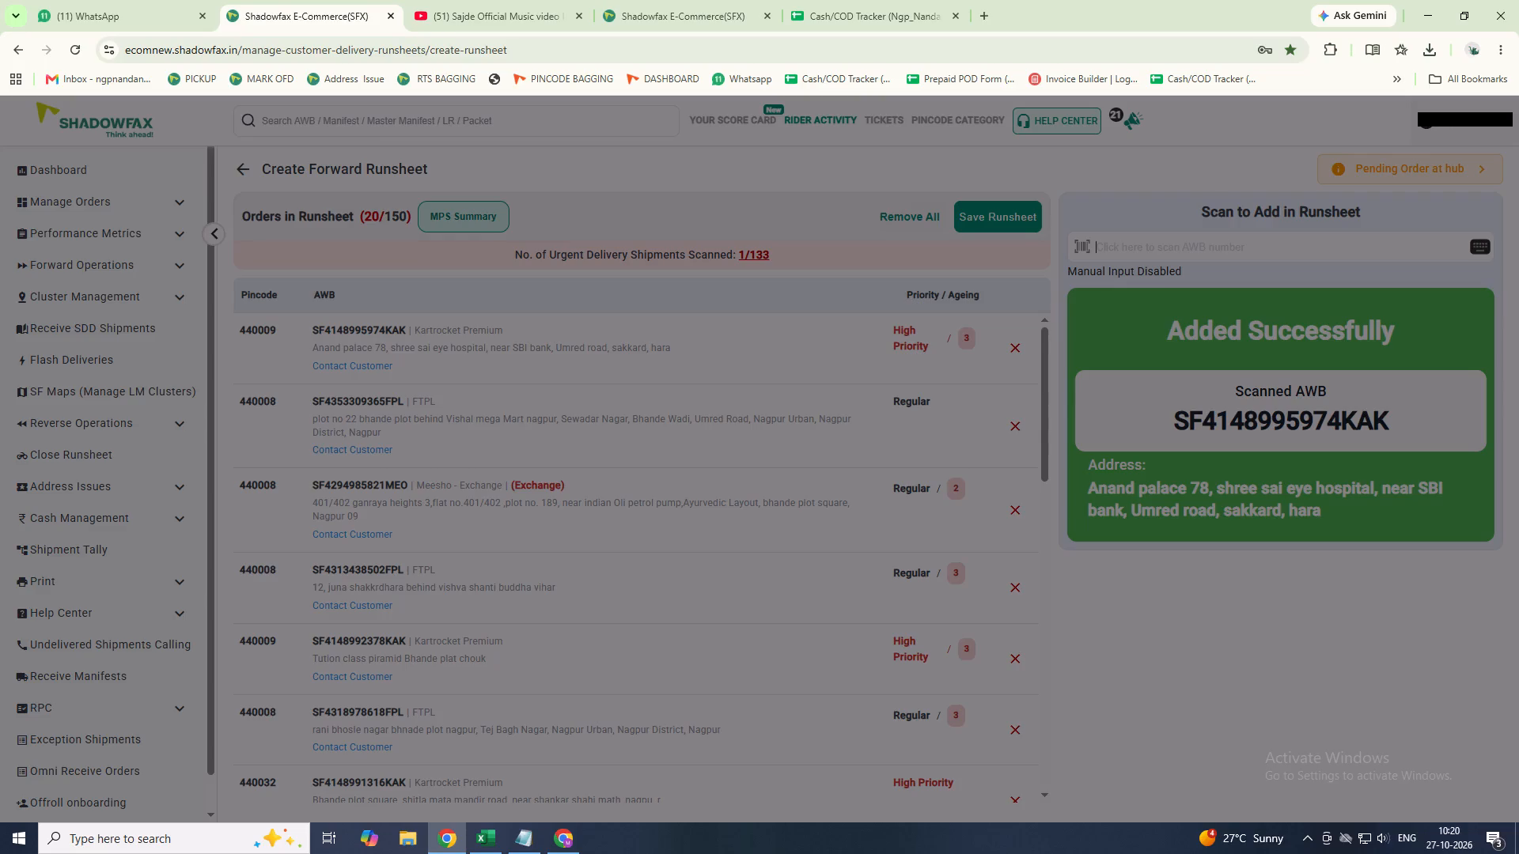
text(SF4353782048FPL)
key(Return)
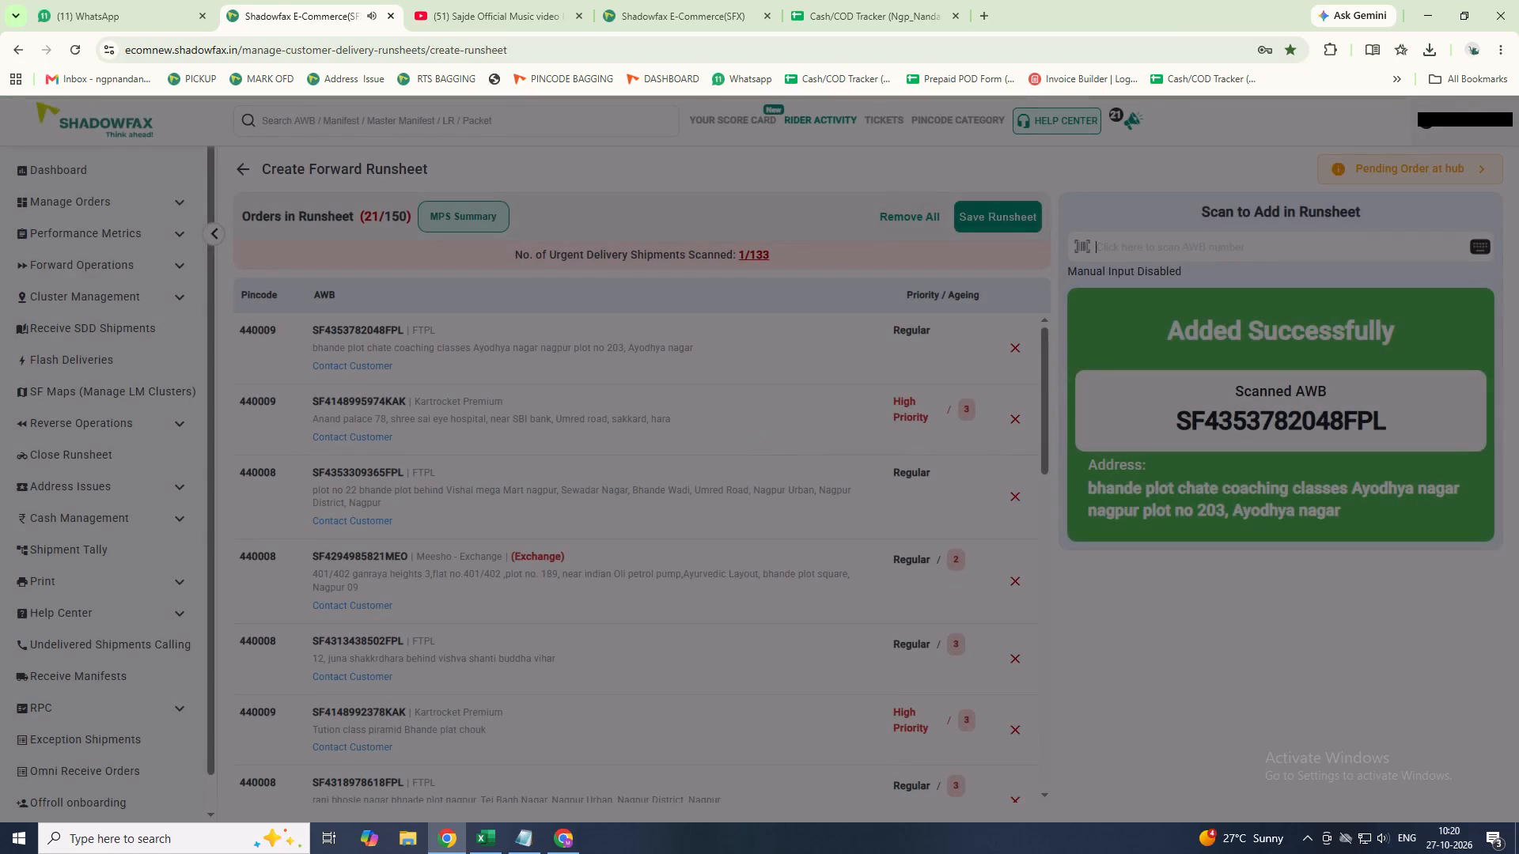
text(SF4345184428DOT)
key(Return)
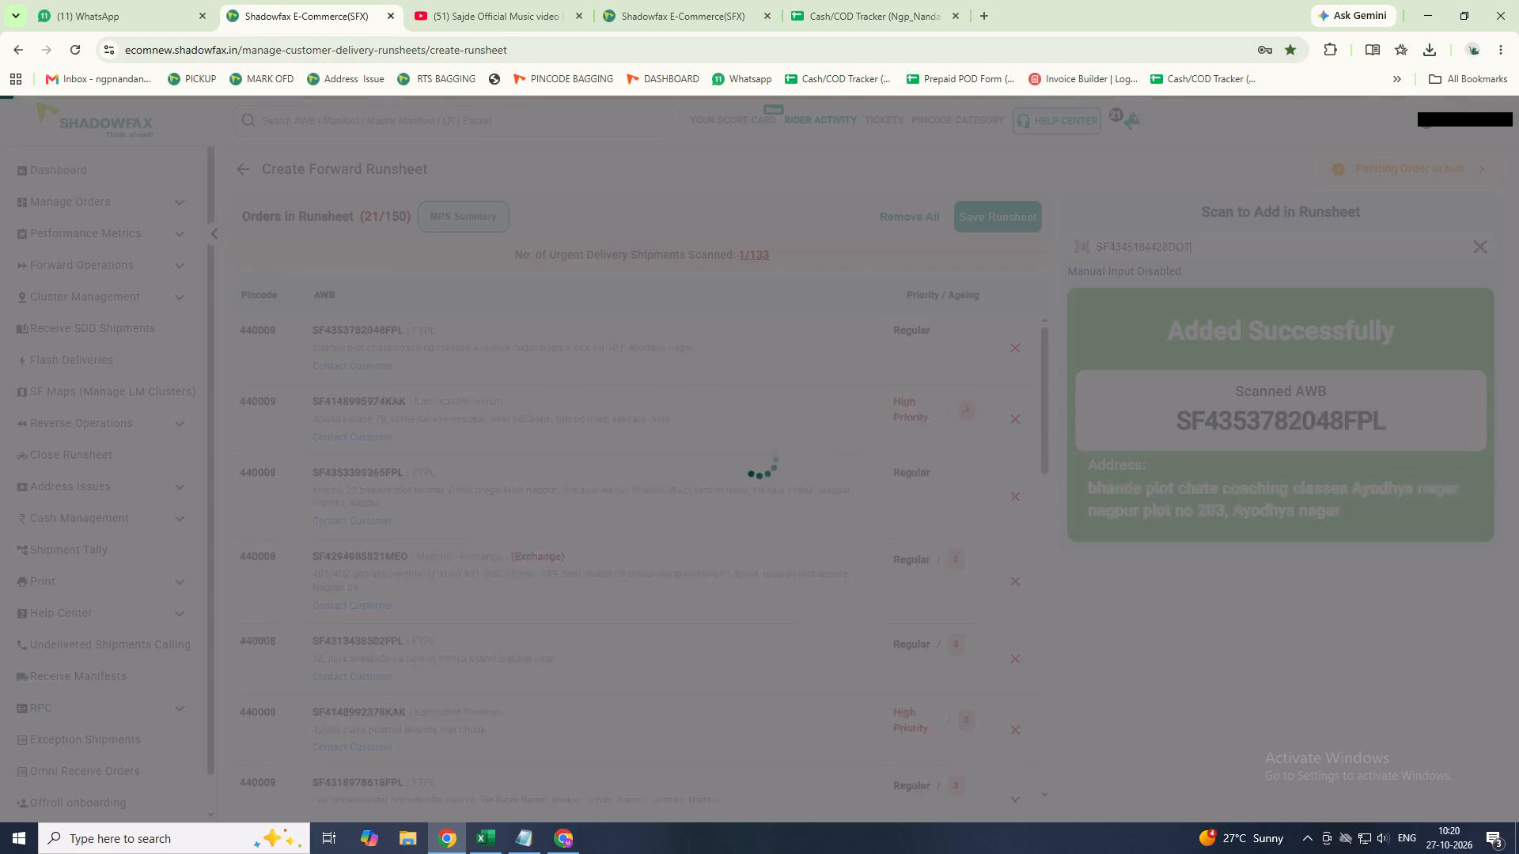
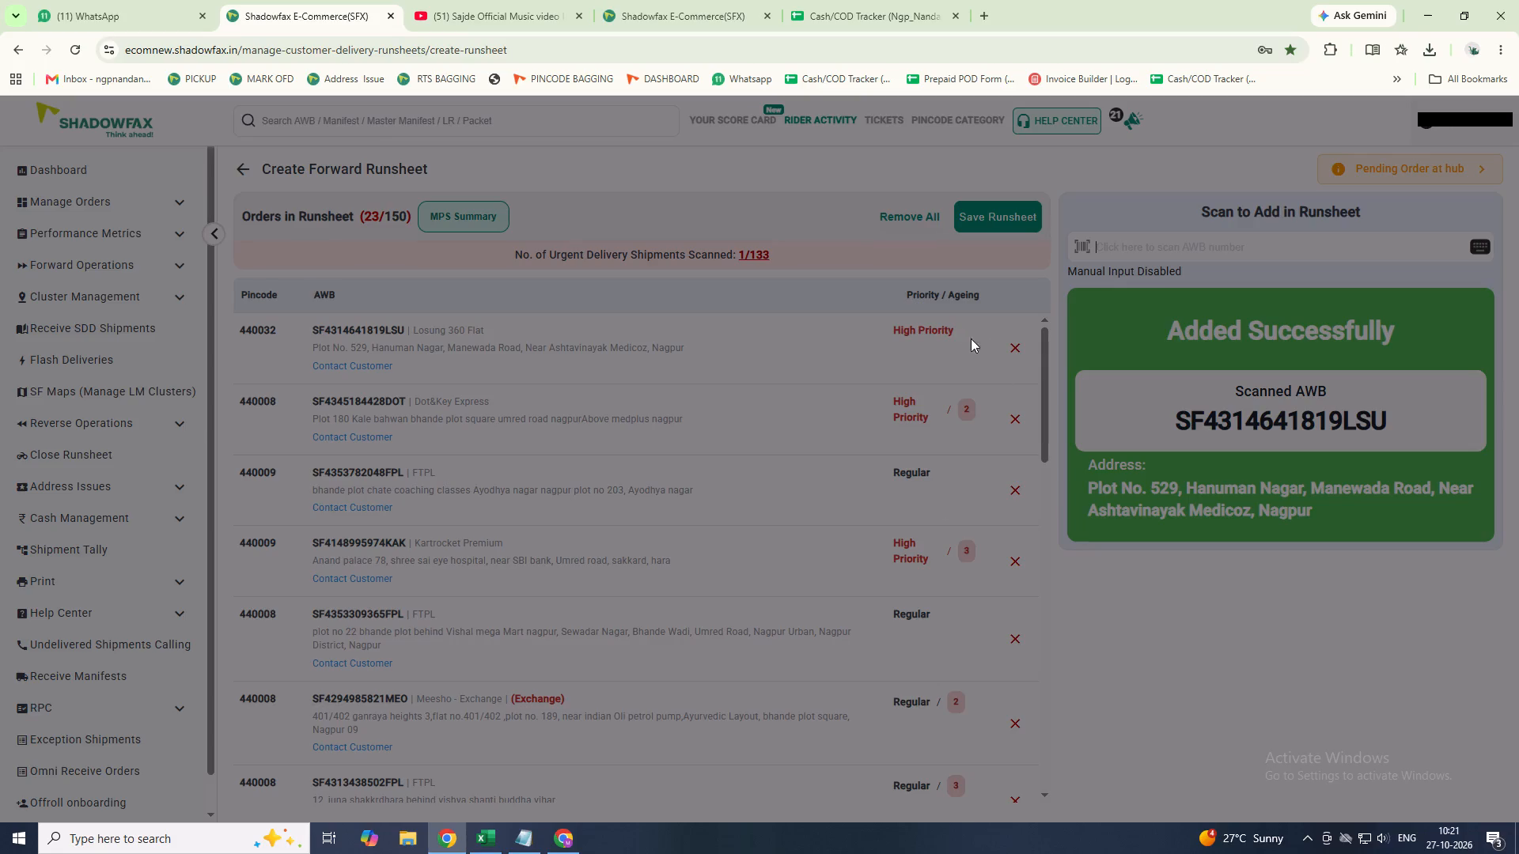
Save the forward runsheet despite the urgent shipments left out of it.
click(991, 222)
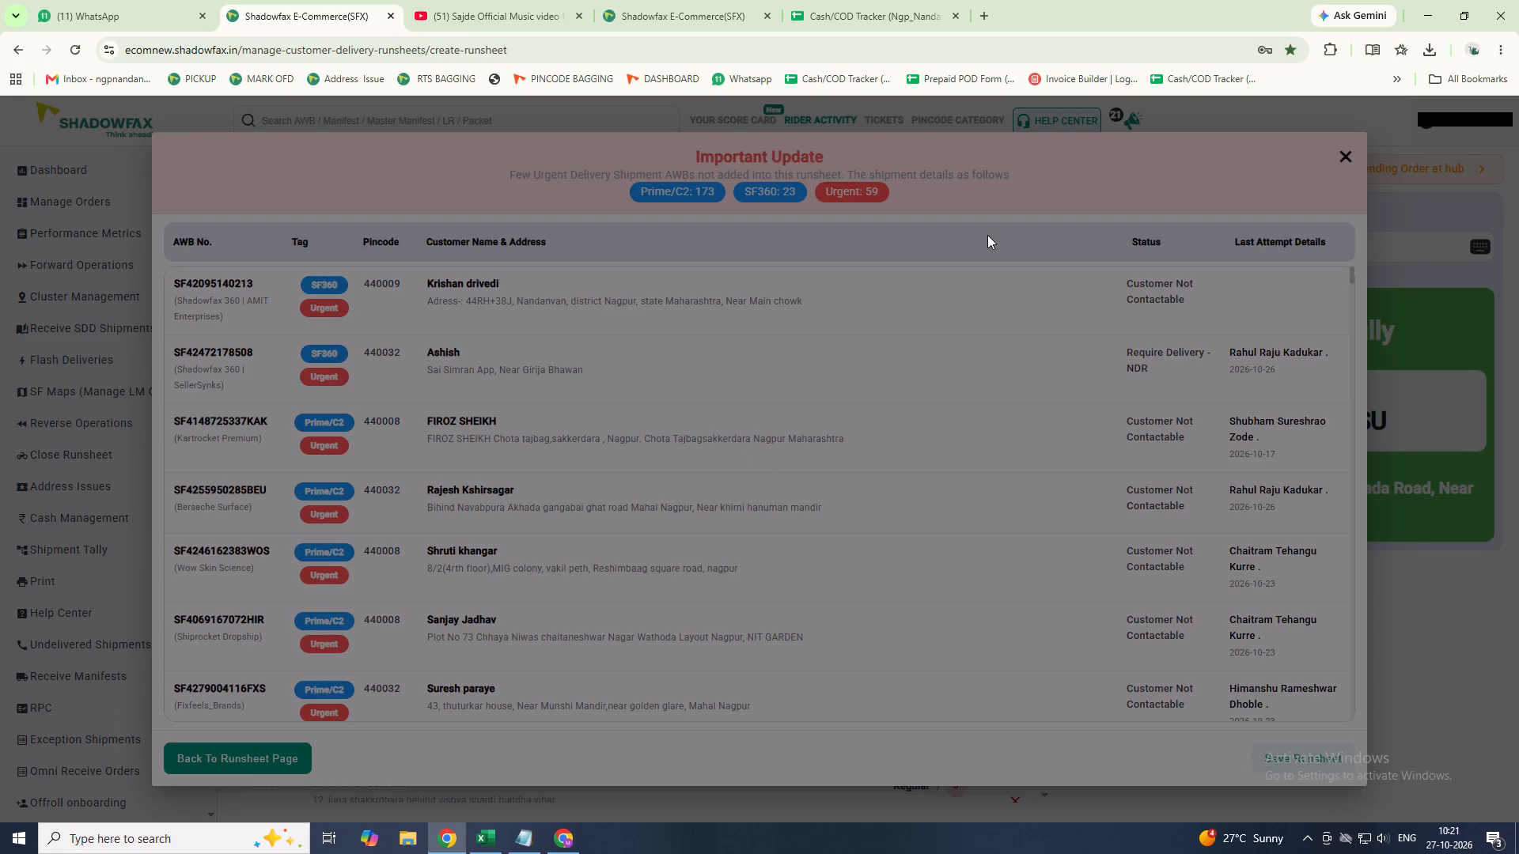
click(1262, 754)
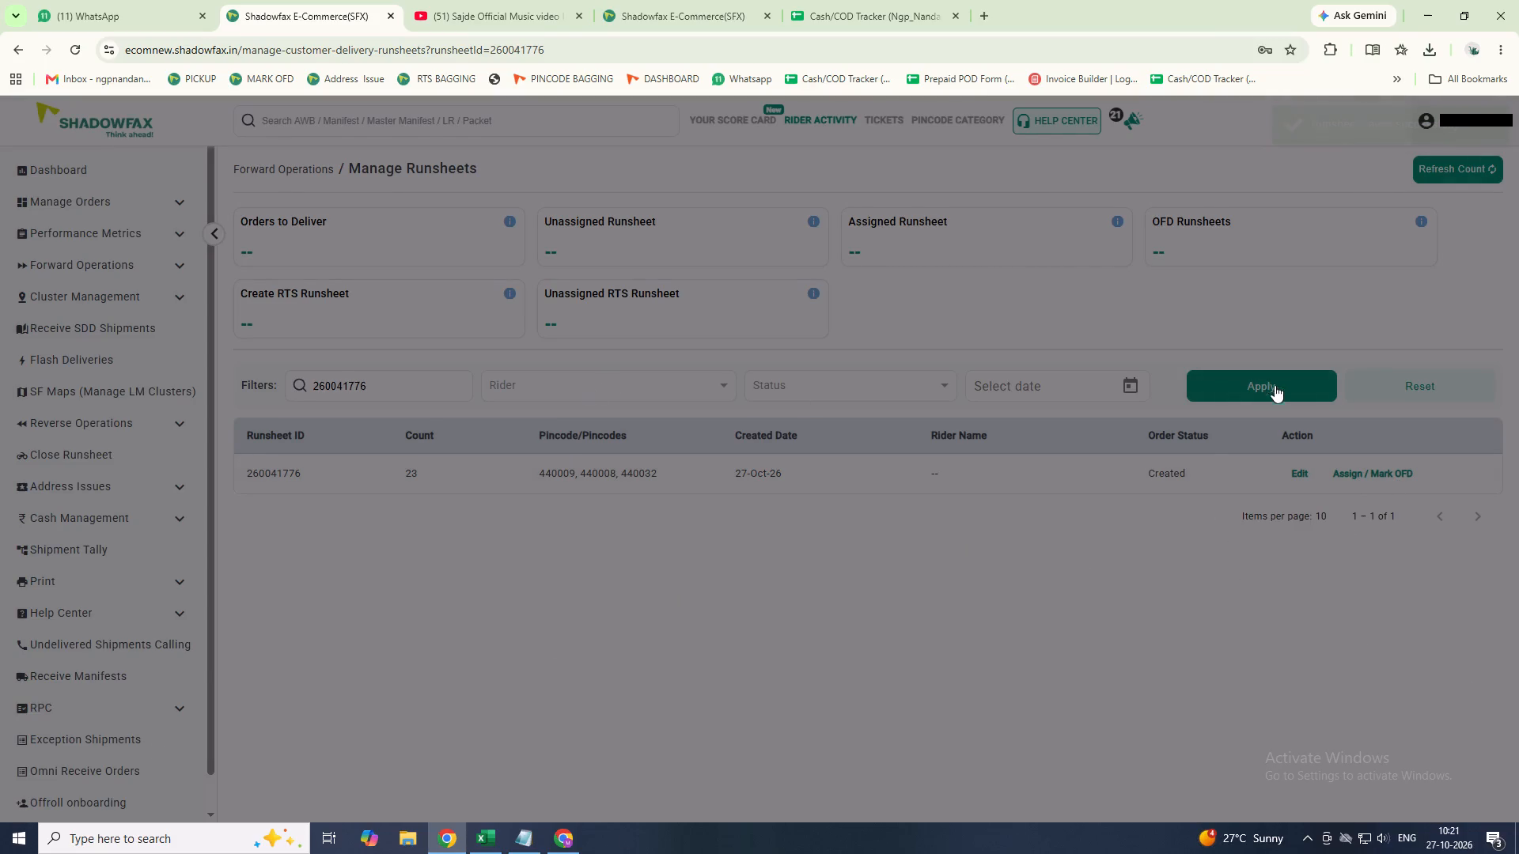
Check the assigned, unassigned and OFD runsheet lists in Manage Runsheets, reopening the page from the dashboard without the runsheet ID filter.
click(953, 235)
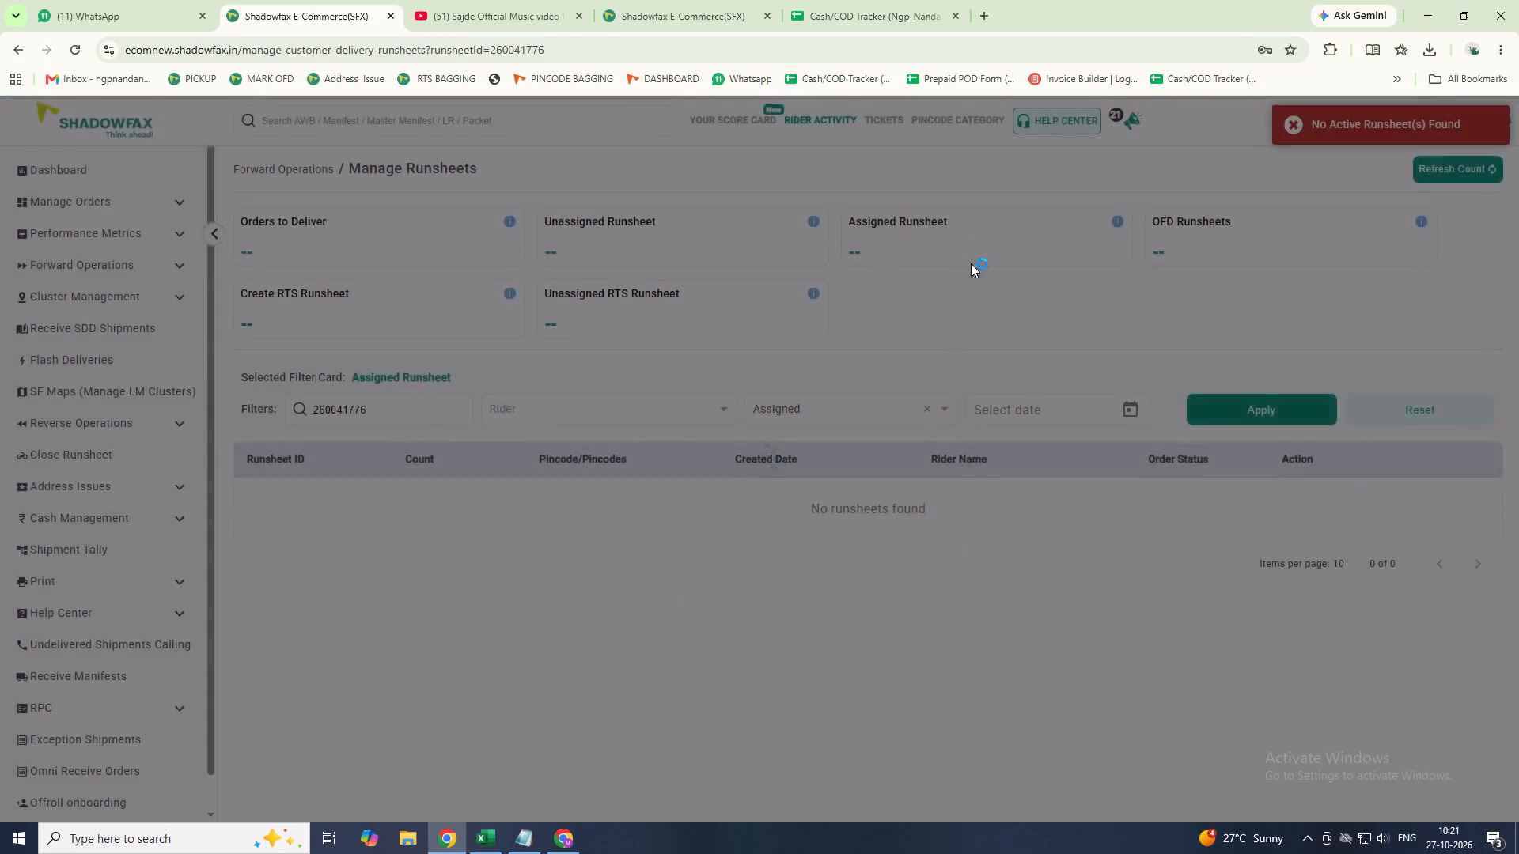
click(706, 229)
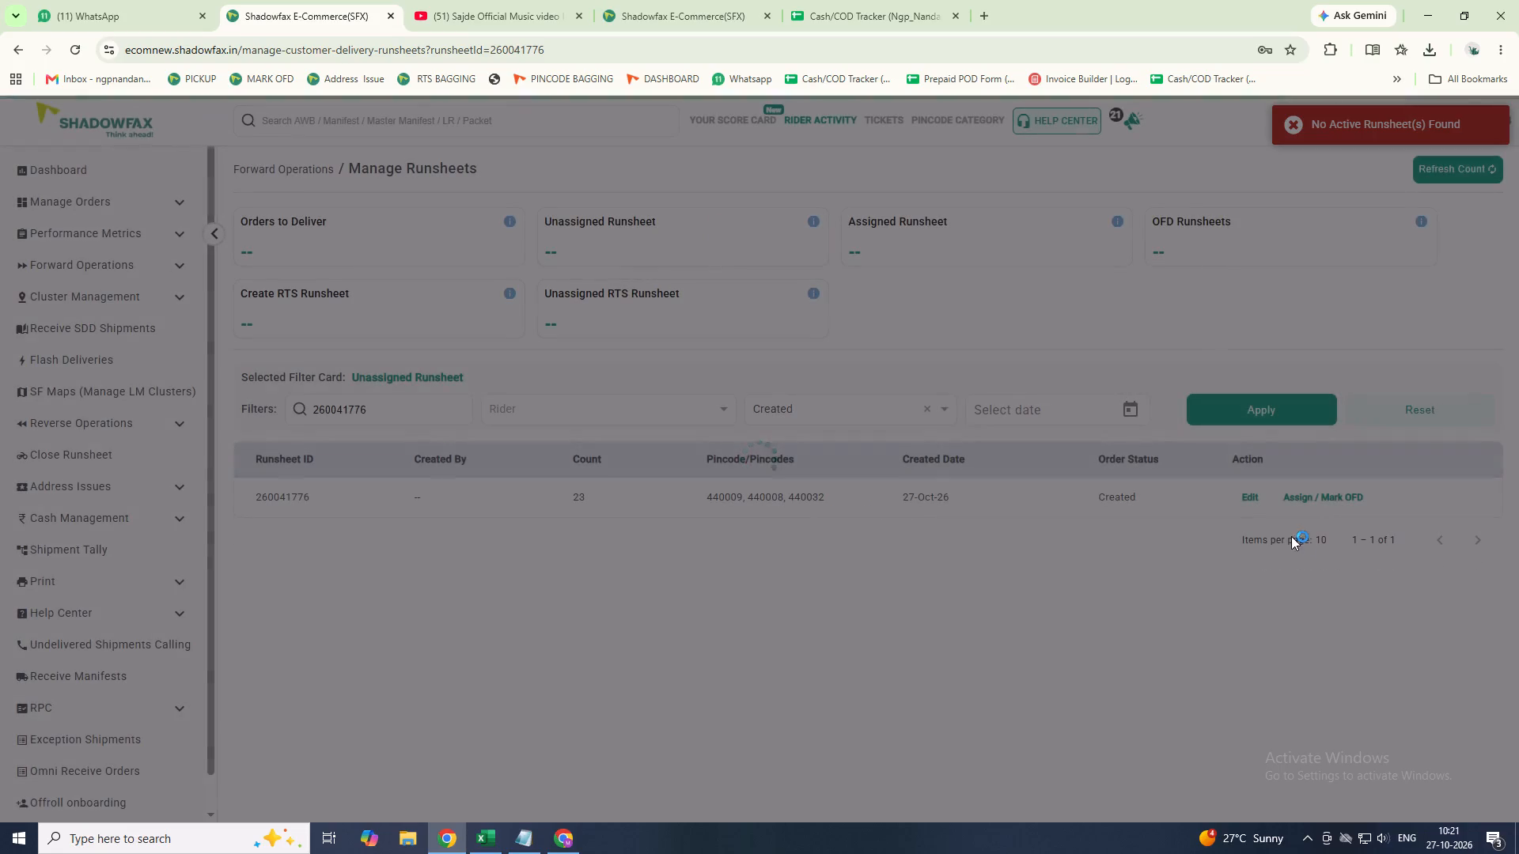
click(453, 228)
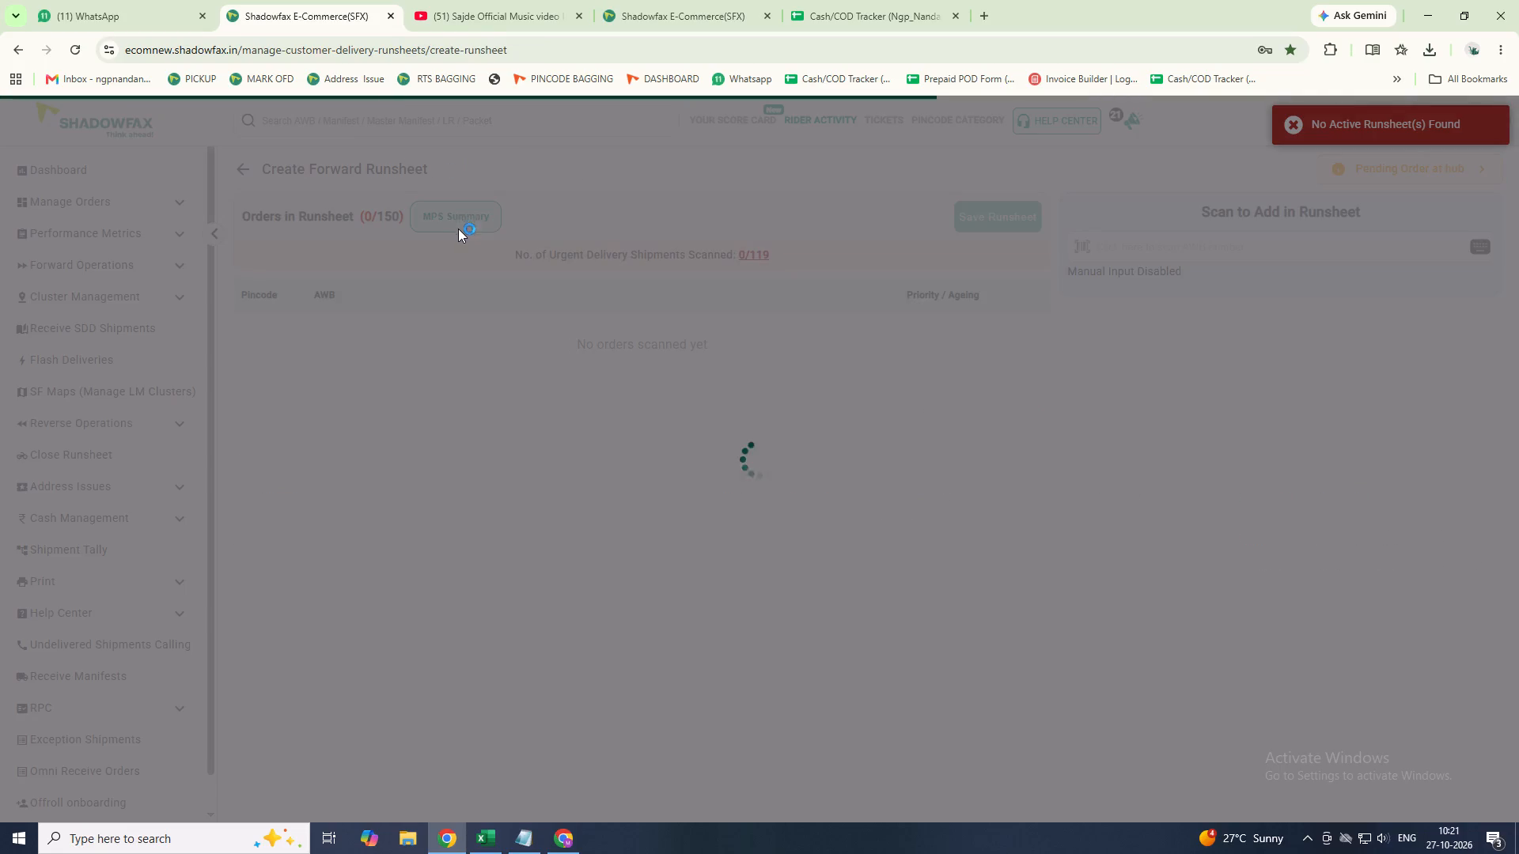
click(81, 161)
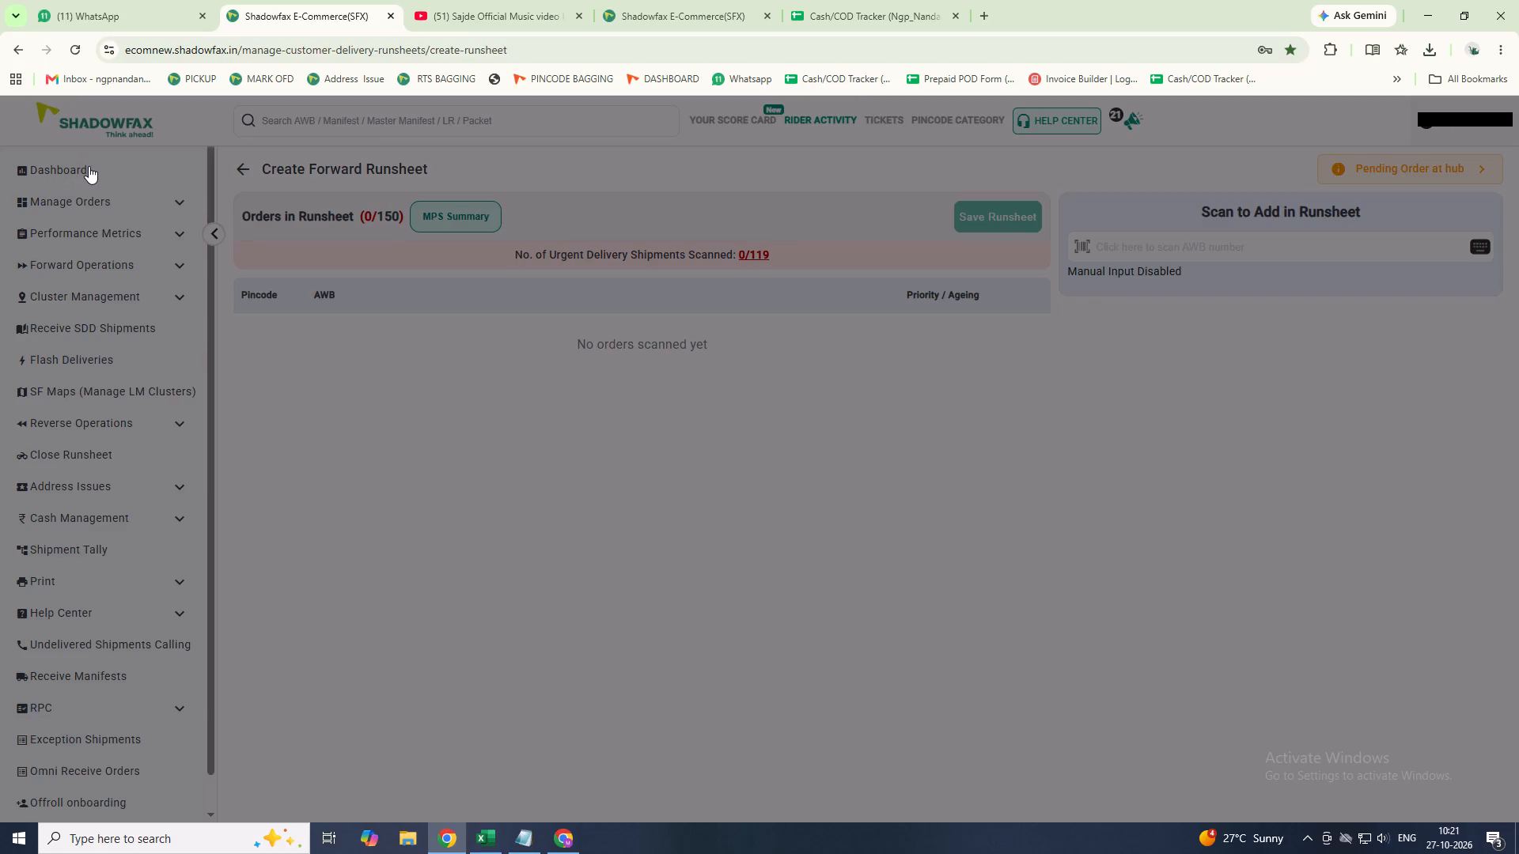
click(78, 176)
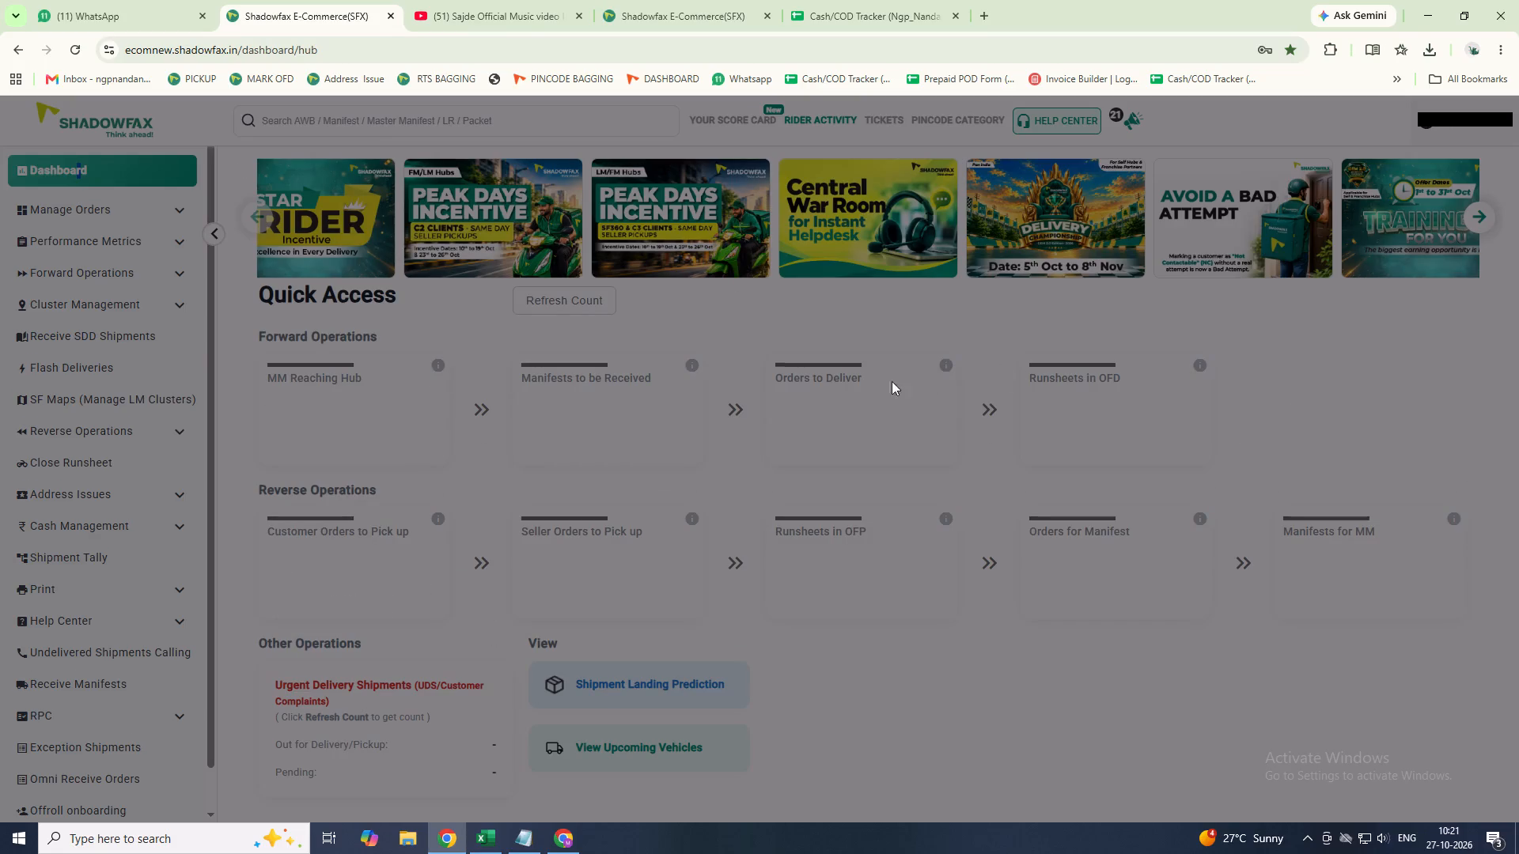
click(851, 398)
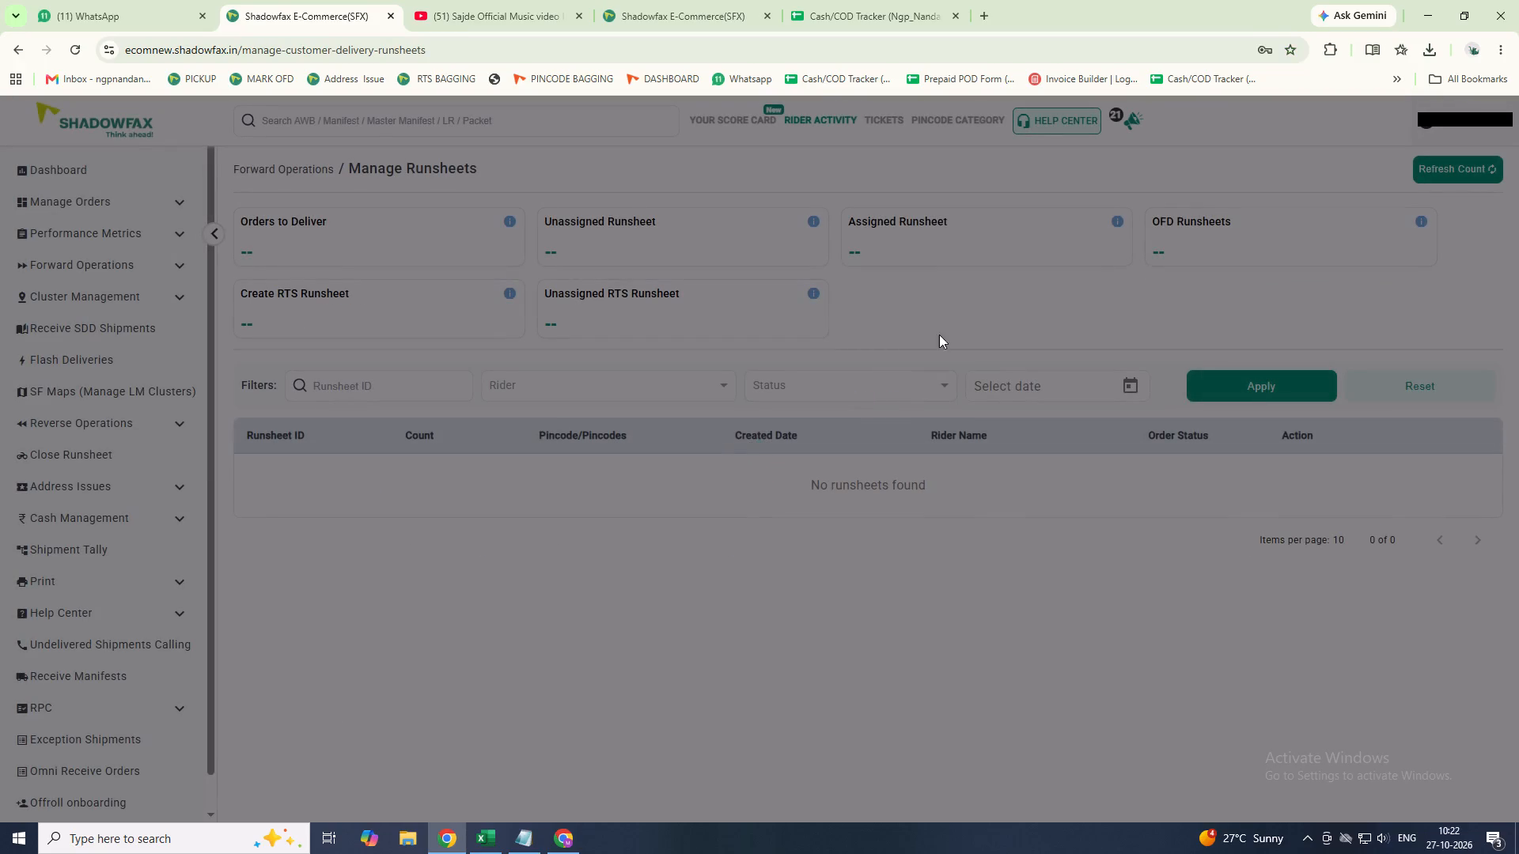
click(953, 232)
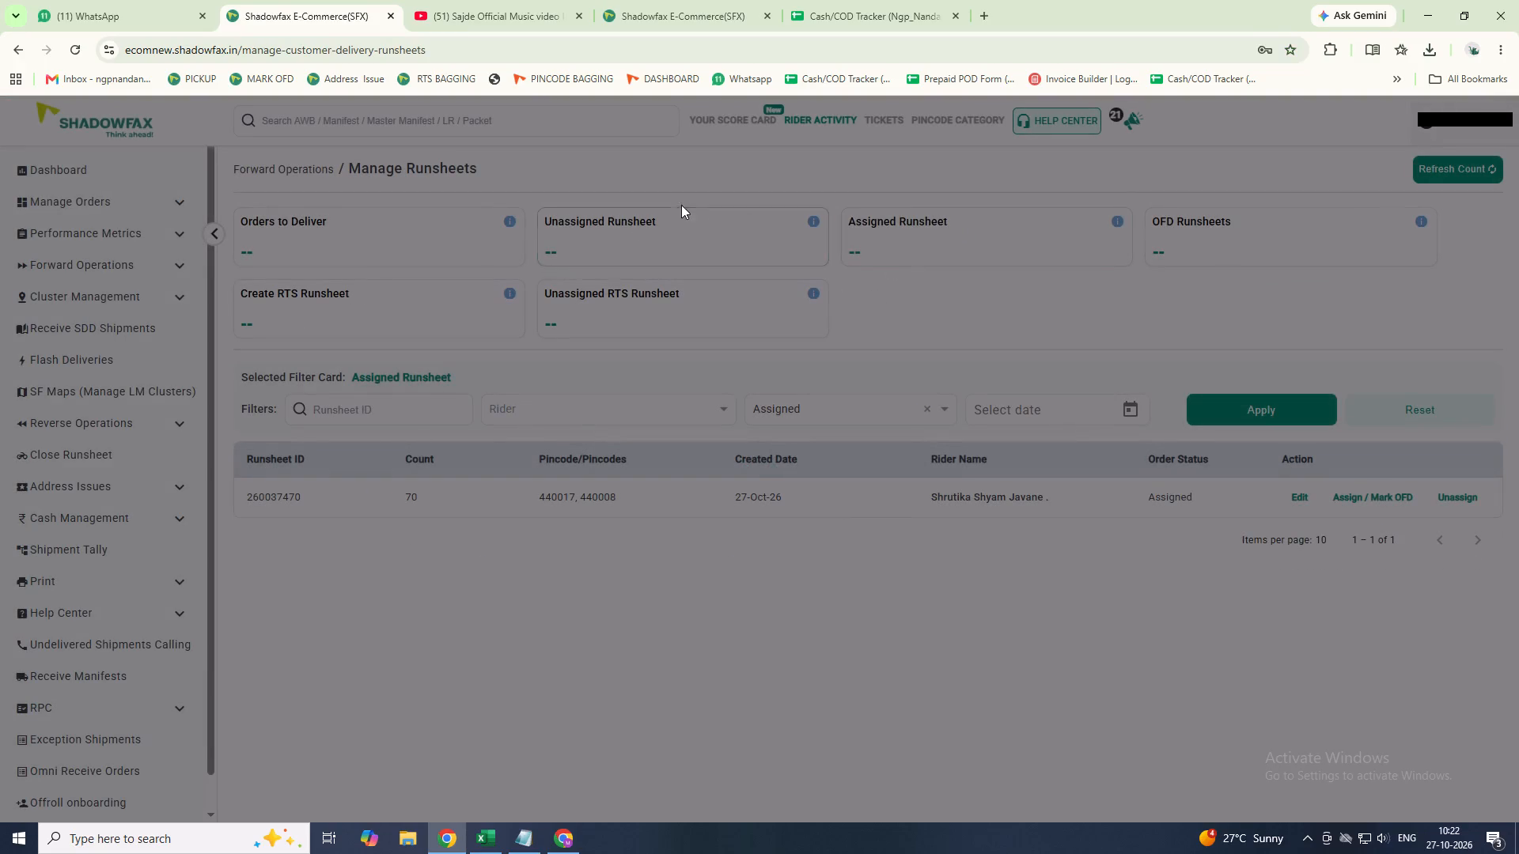
click(1188, 232)
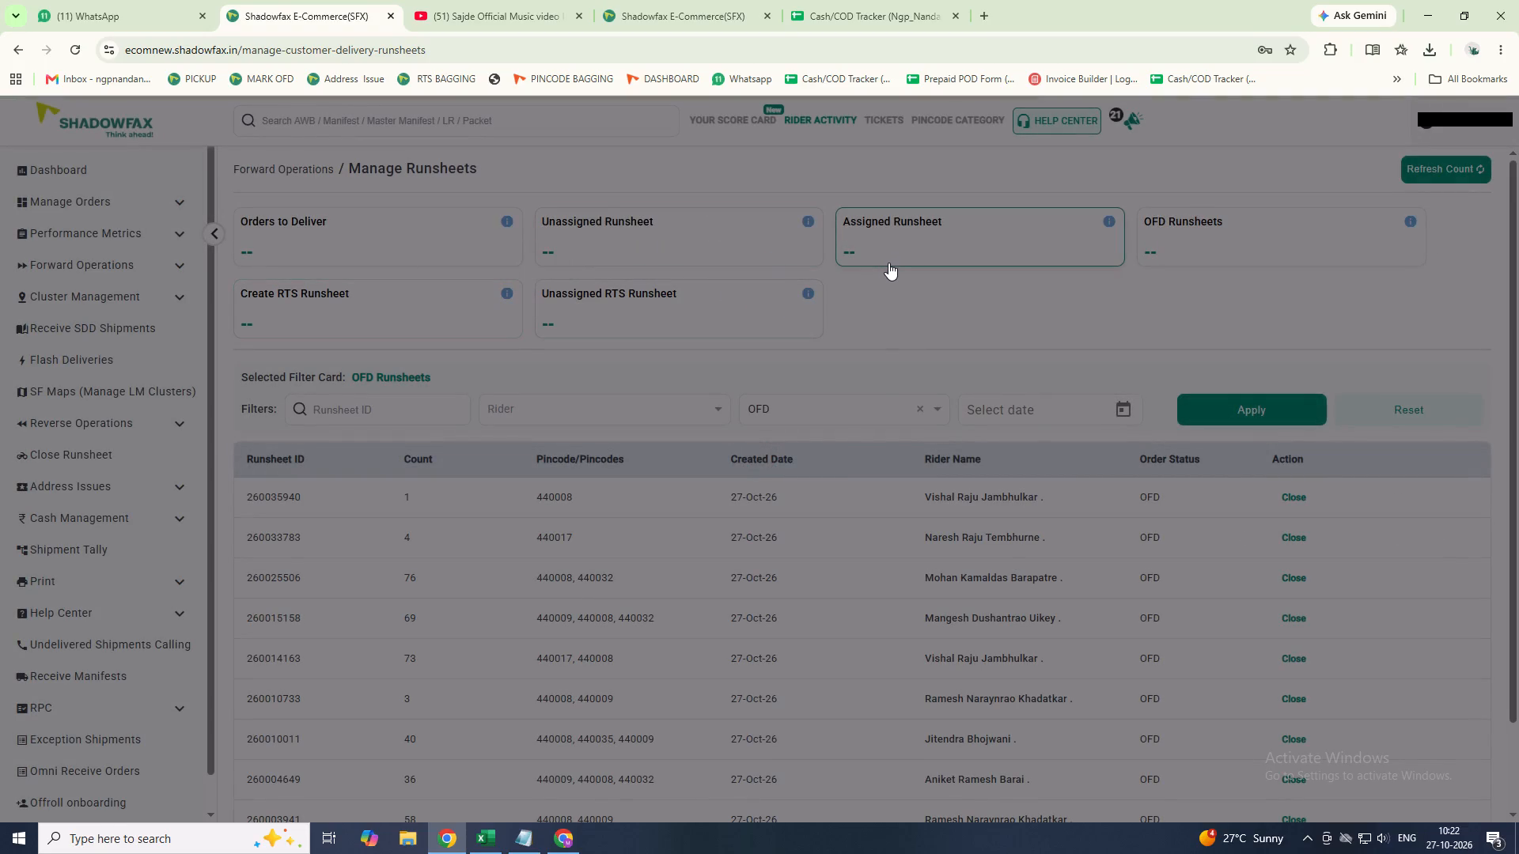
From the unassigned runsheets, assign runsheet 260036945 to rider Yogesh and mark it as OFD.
click(722, 229)
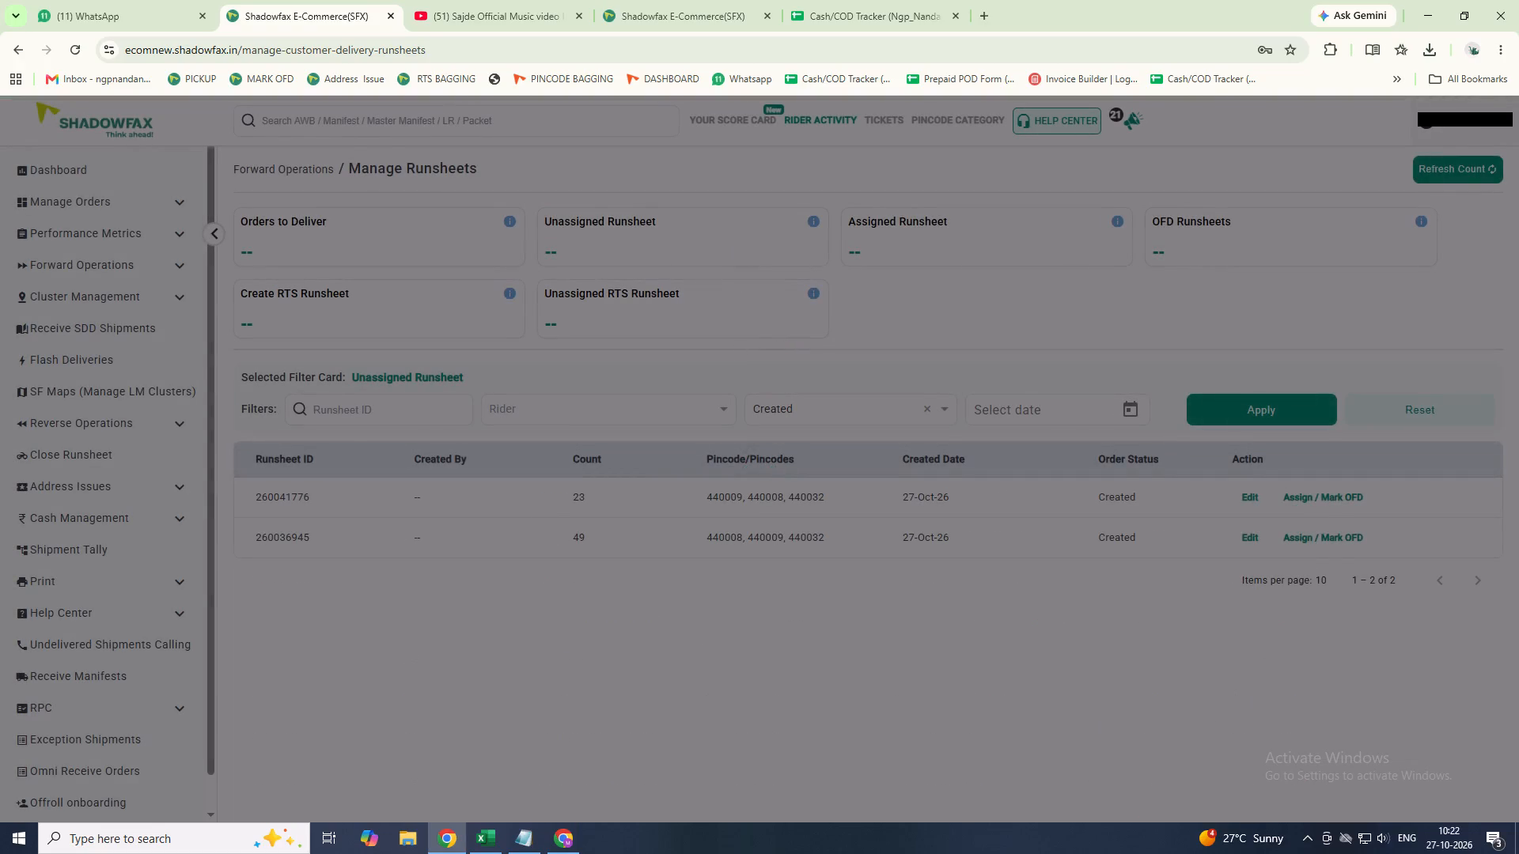
click(1344, 535)
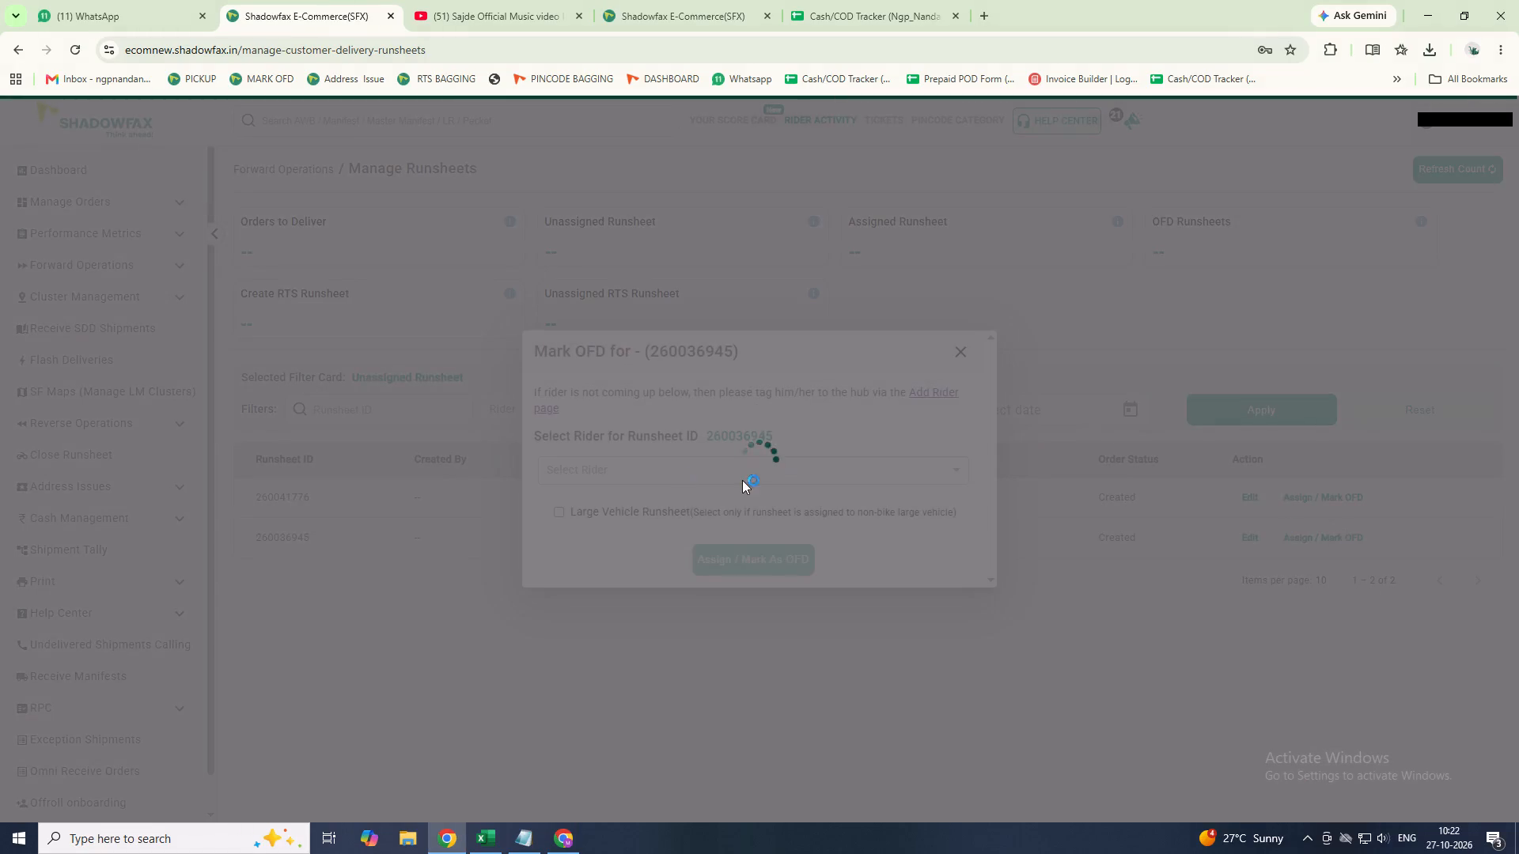
click(756, 473)
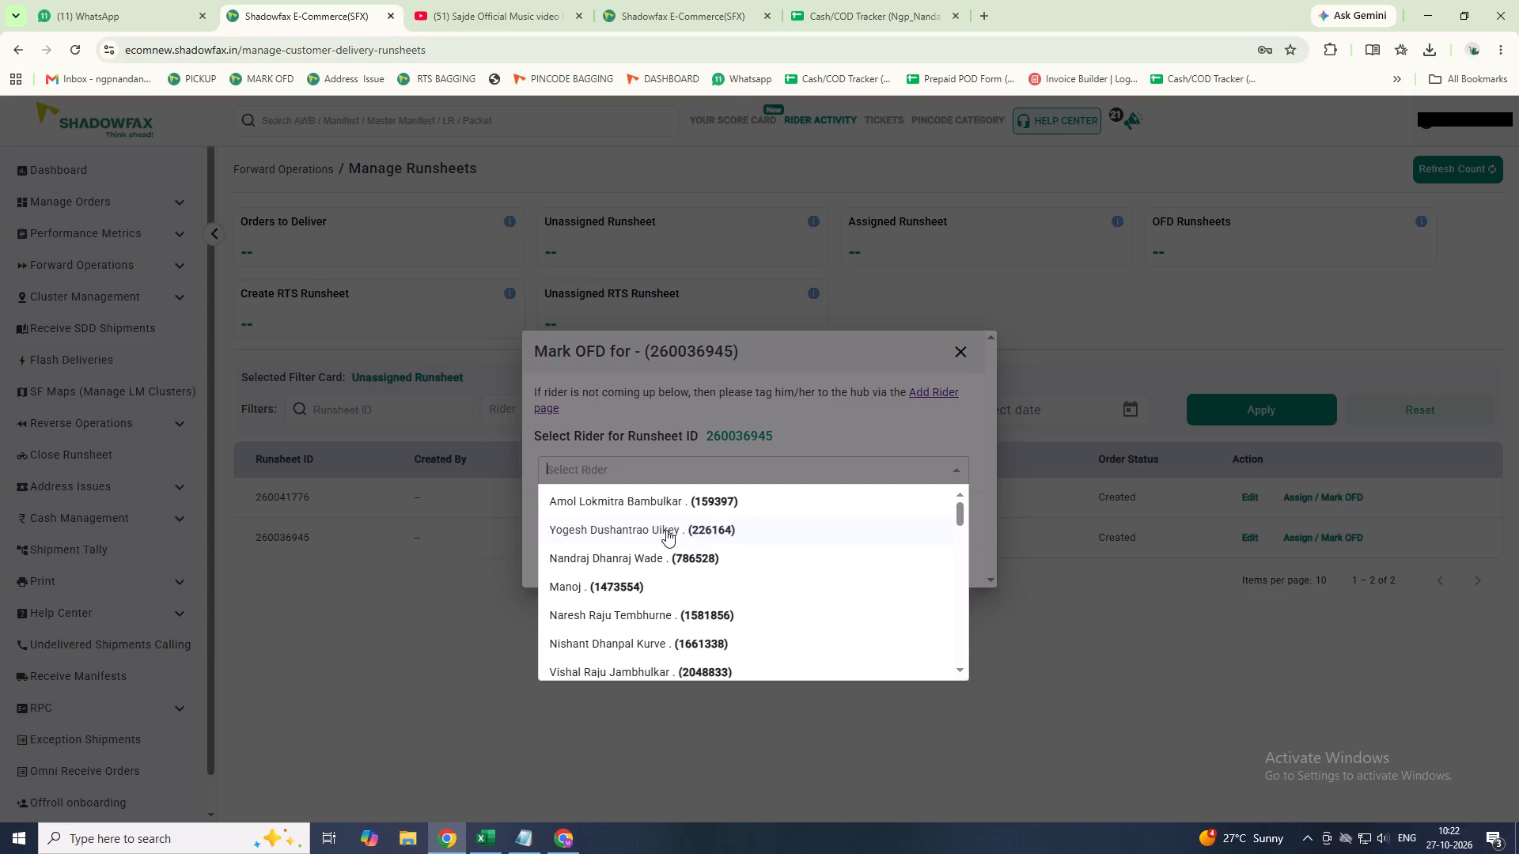
click(666, 530)
click(763, 562)
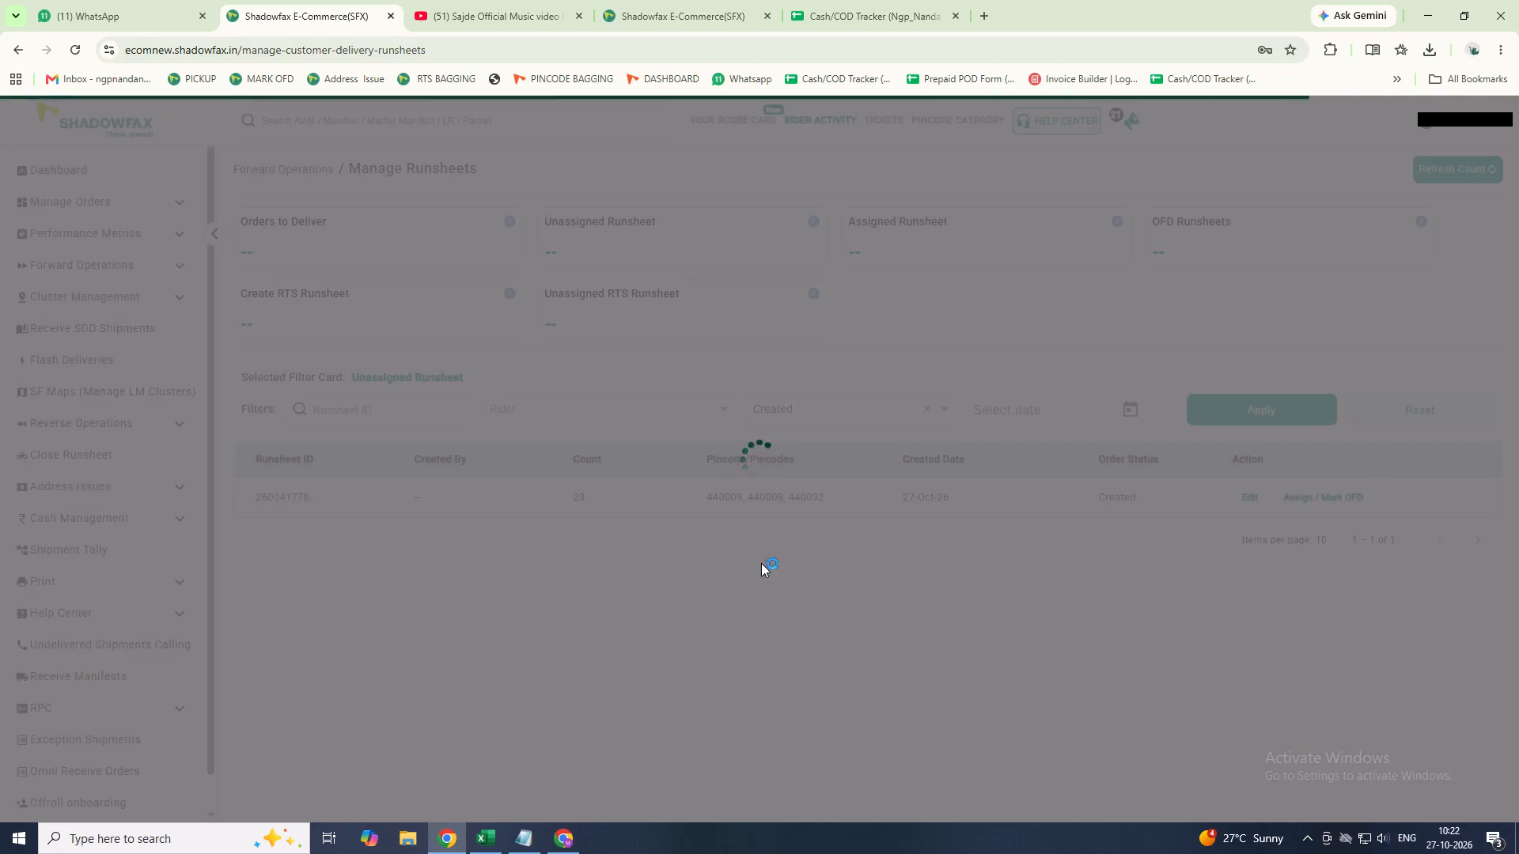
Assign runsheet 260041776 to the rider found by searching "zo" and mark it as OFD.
click(1353, 497)
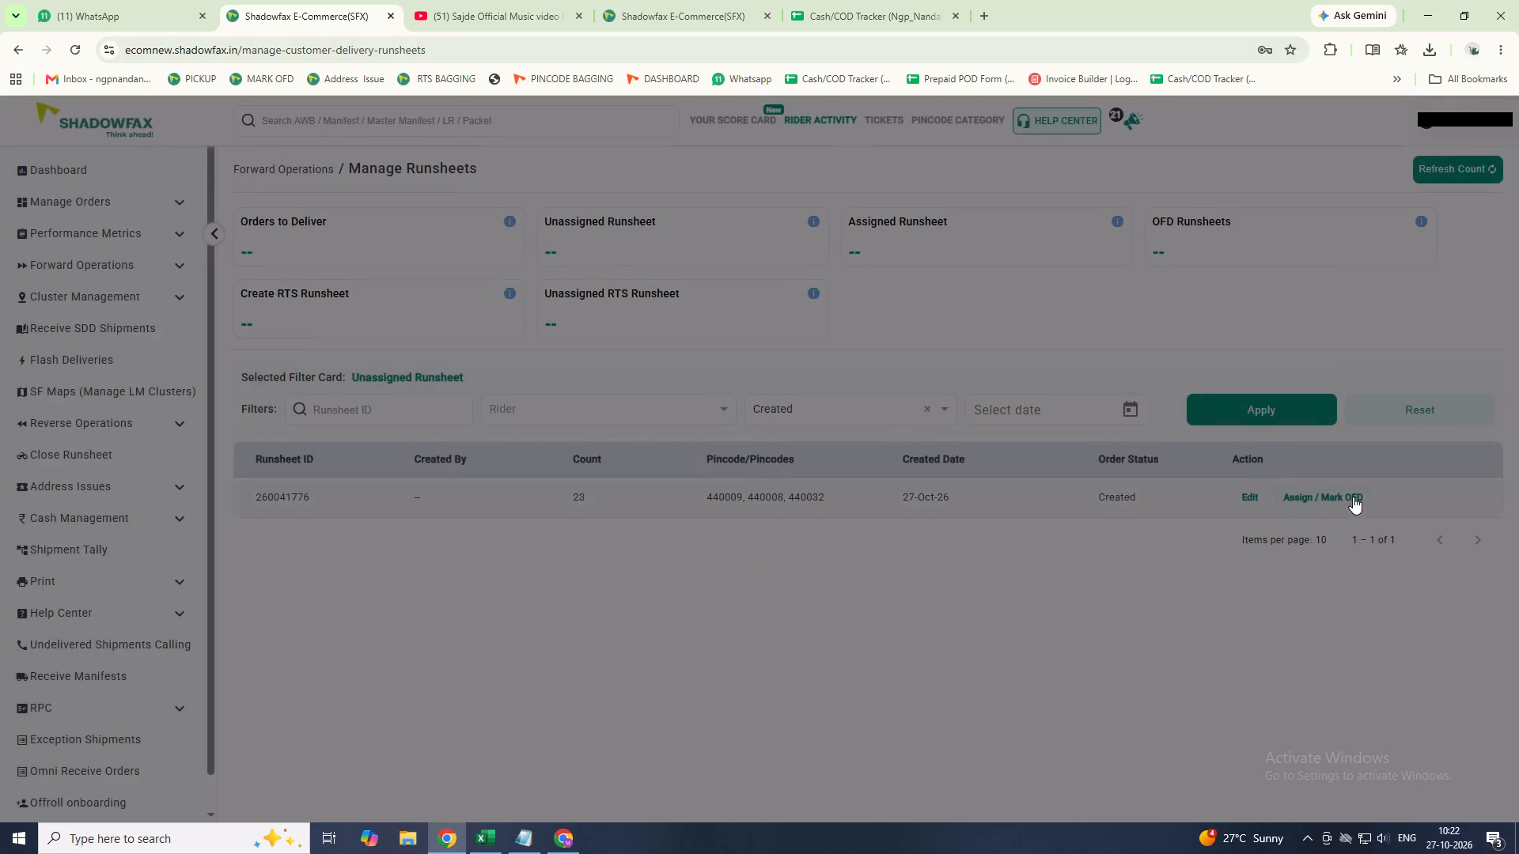
click(640, 482)
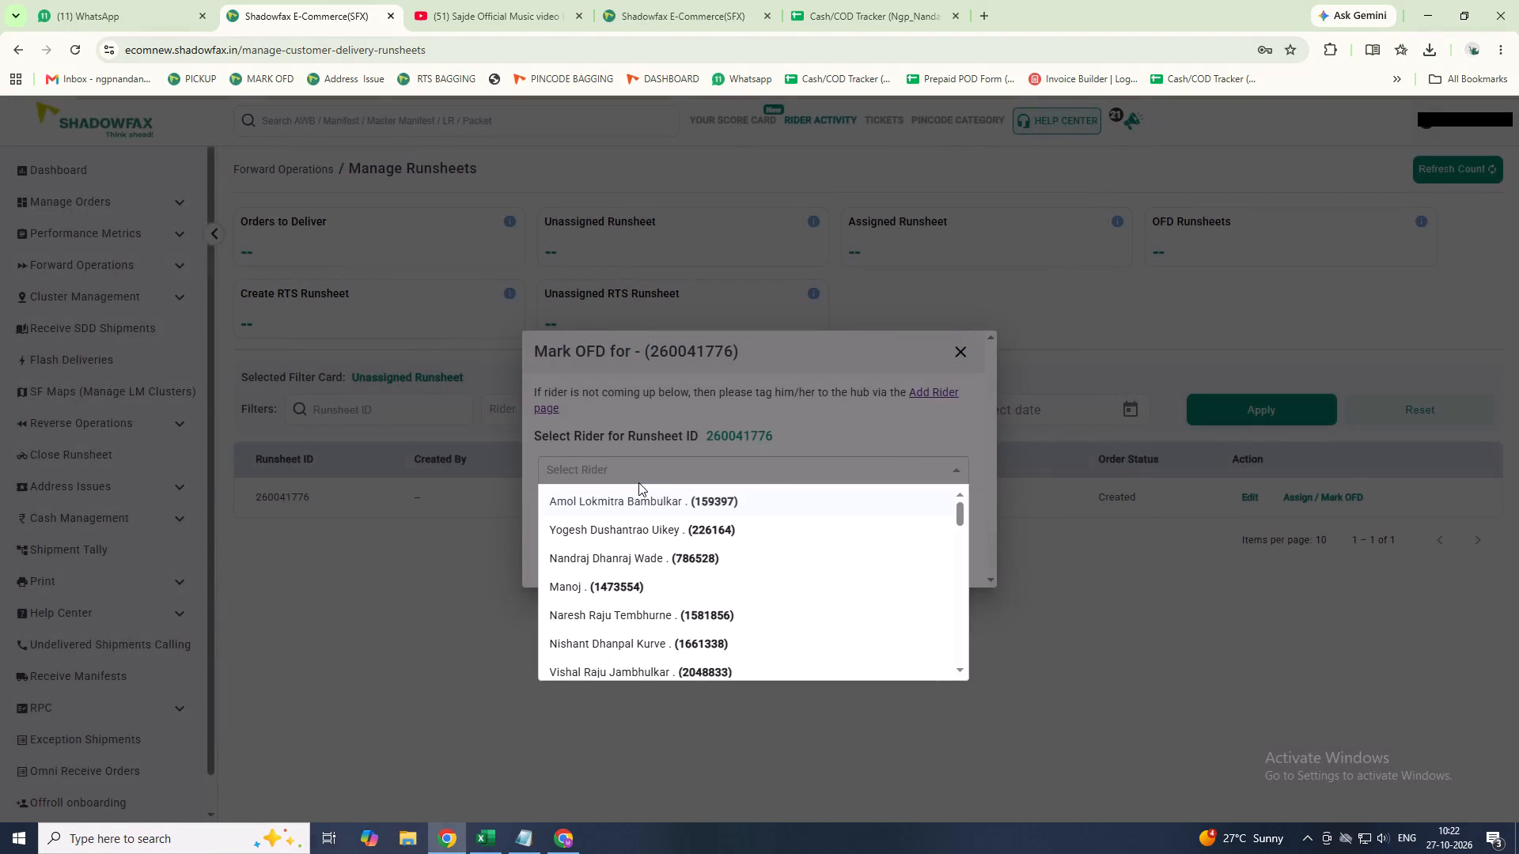
key(z)
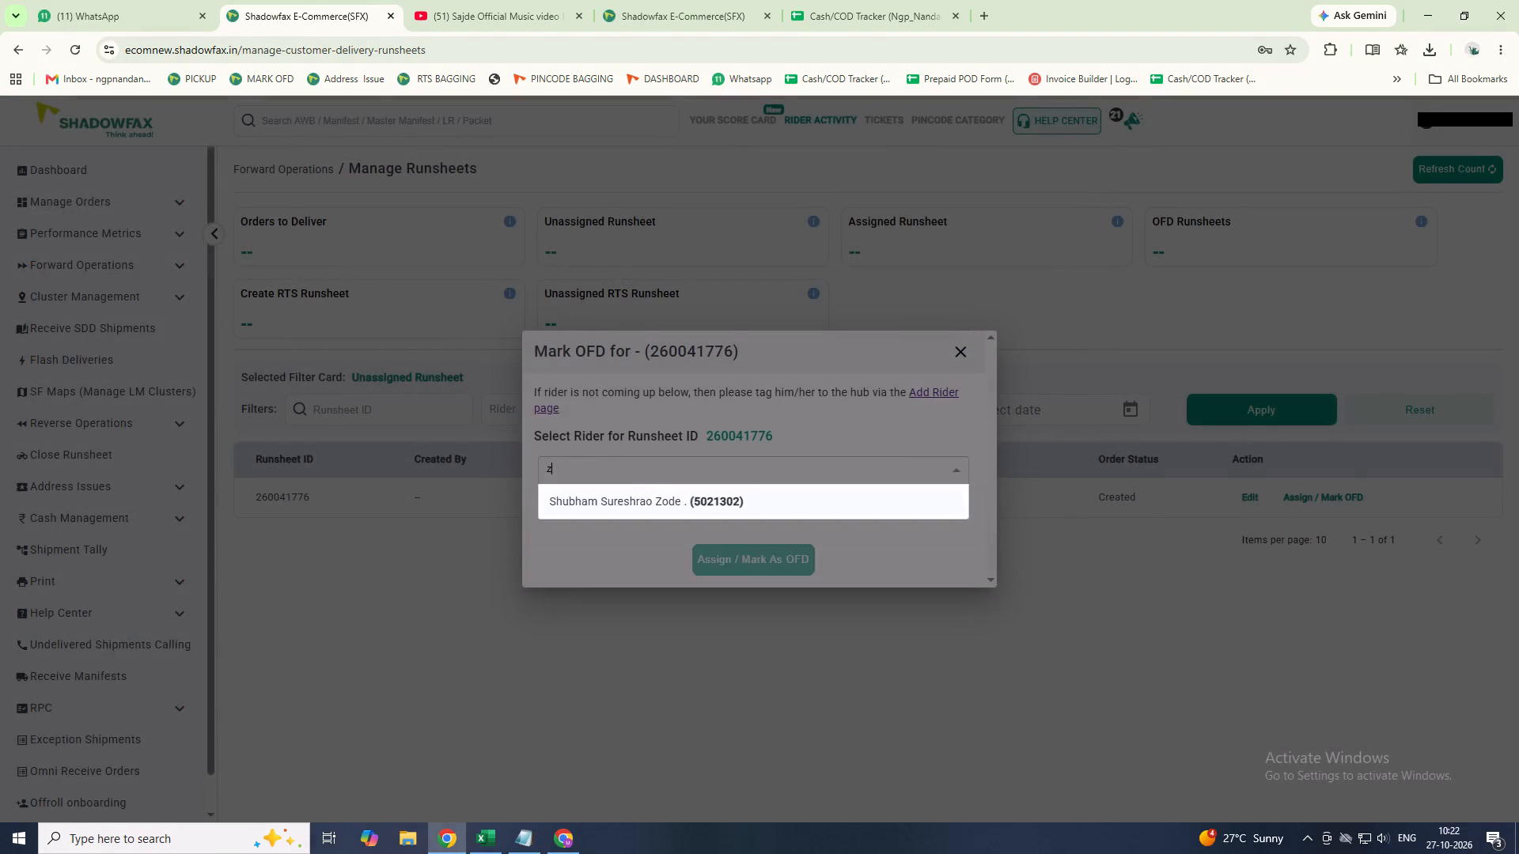
key(o)
click(684, 504)
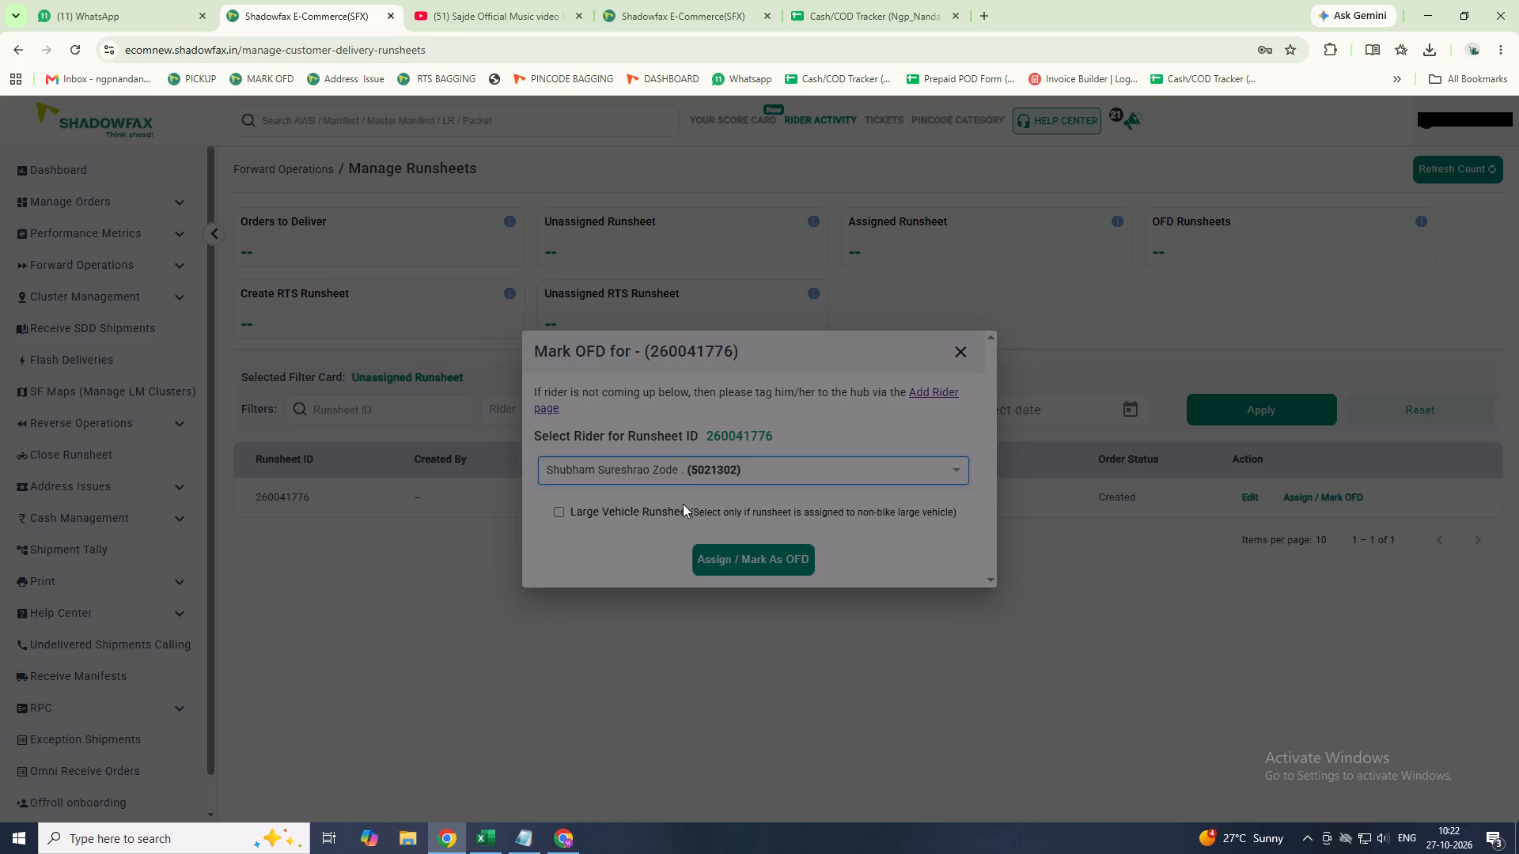
click(779, 557)
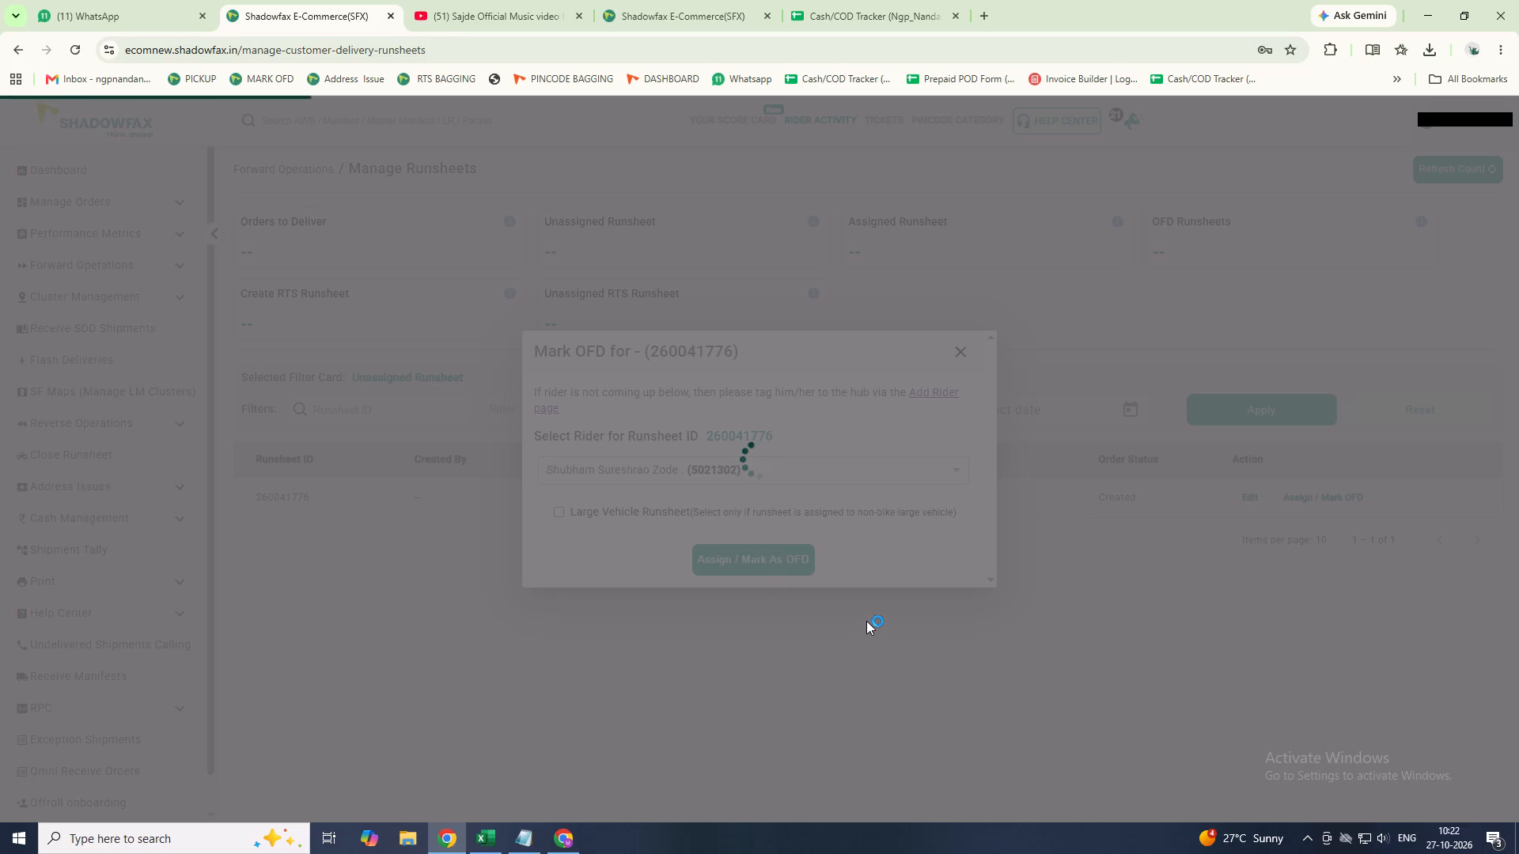
click(865, 618)
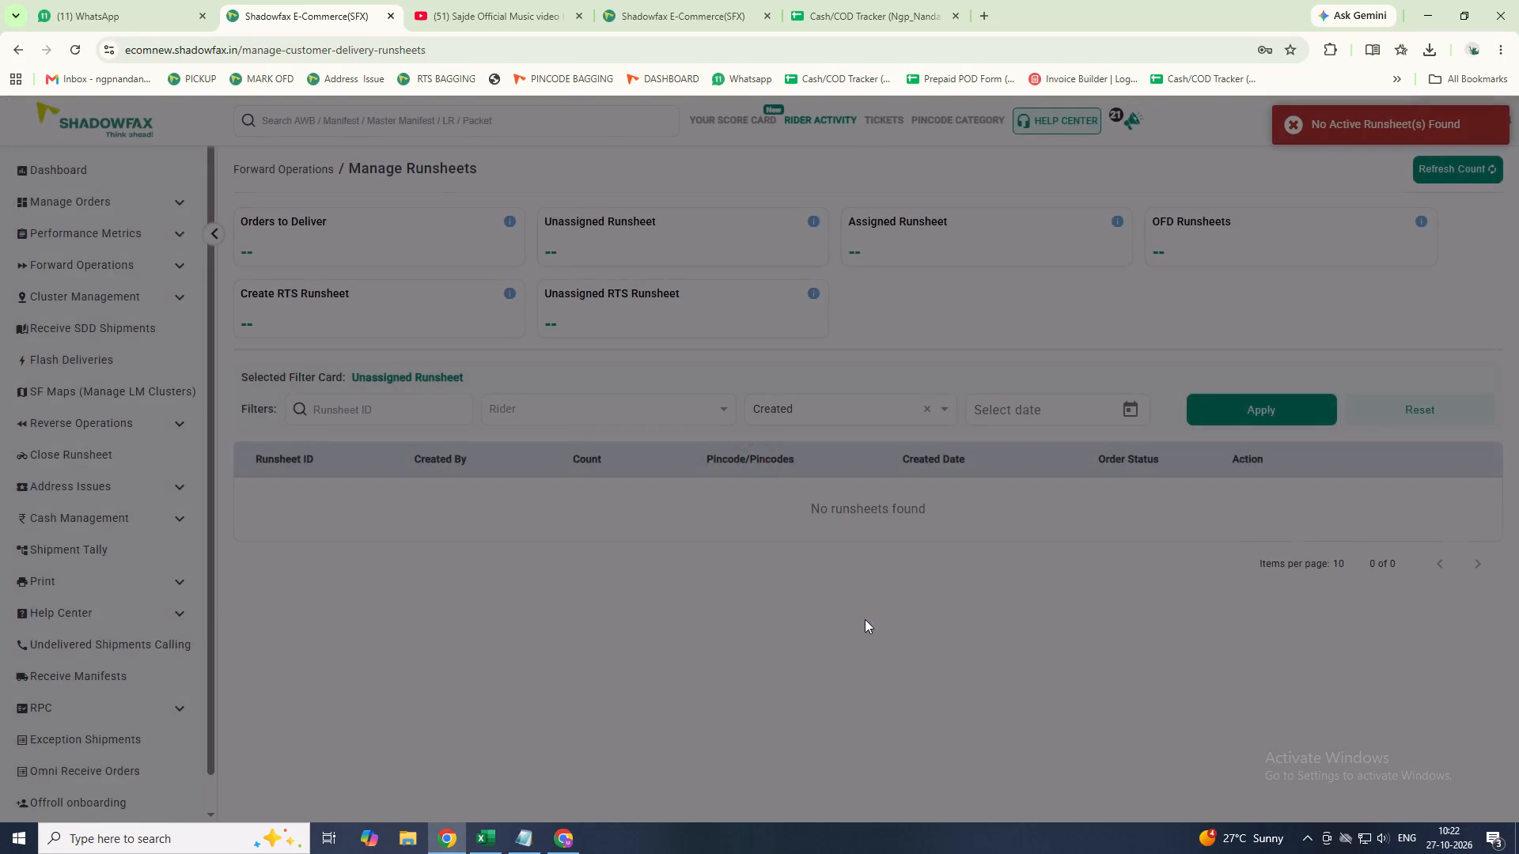
Return to the hub dashboard.
click(77, 169)
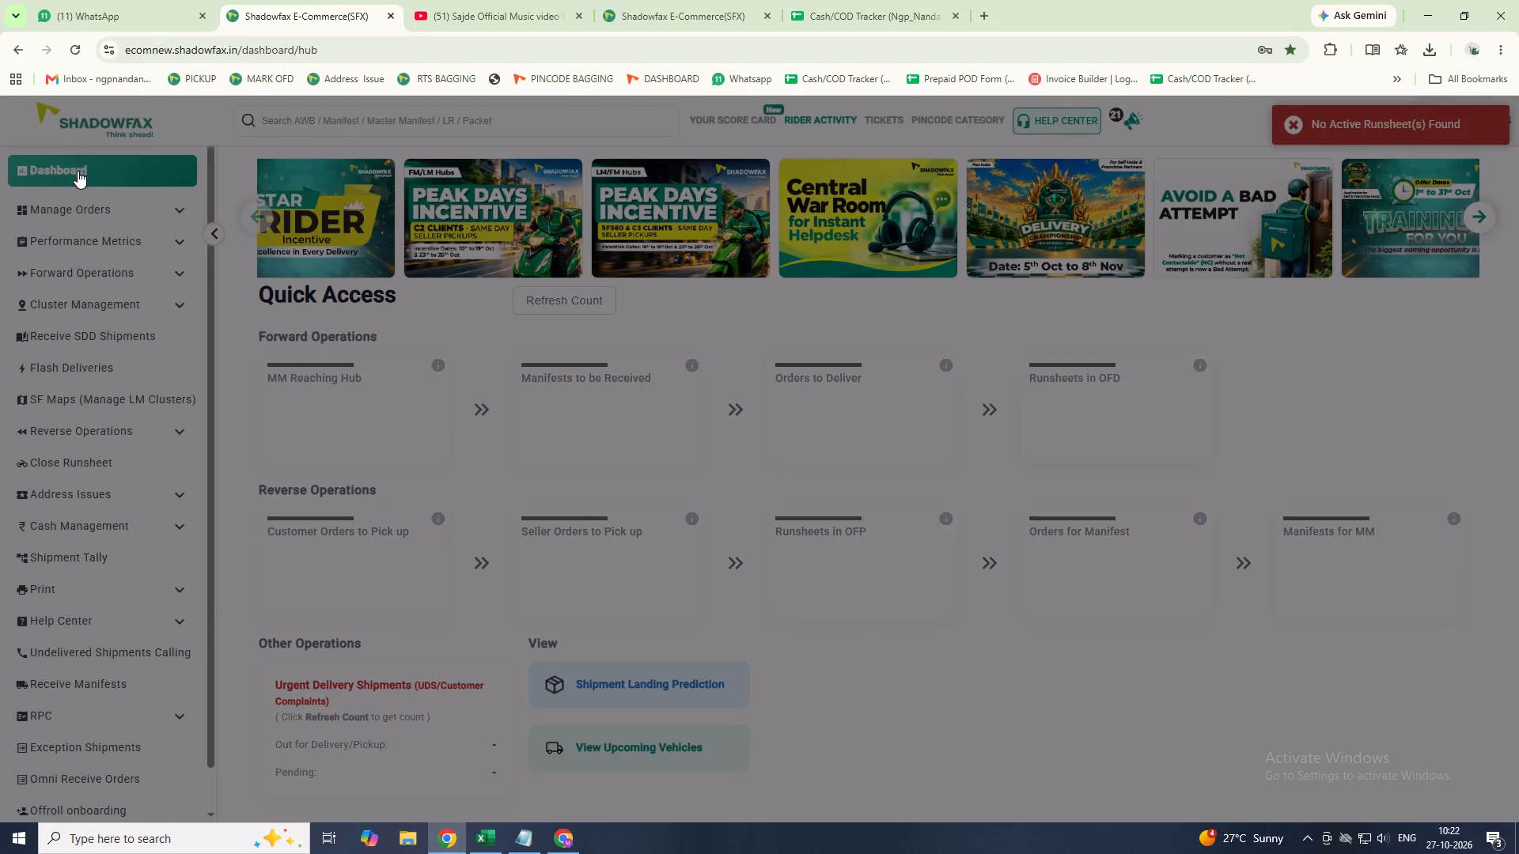
click(1112, 739)
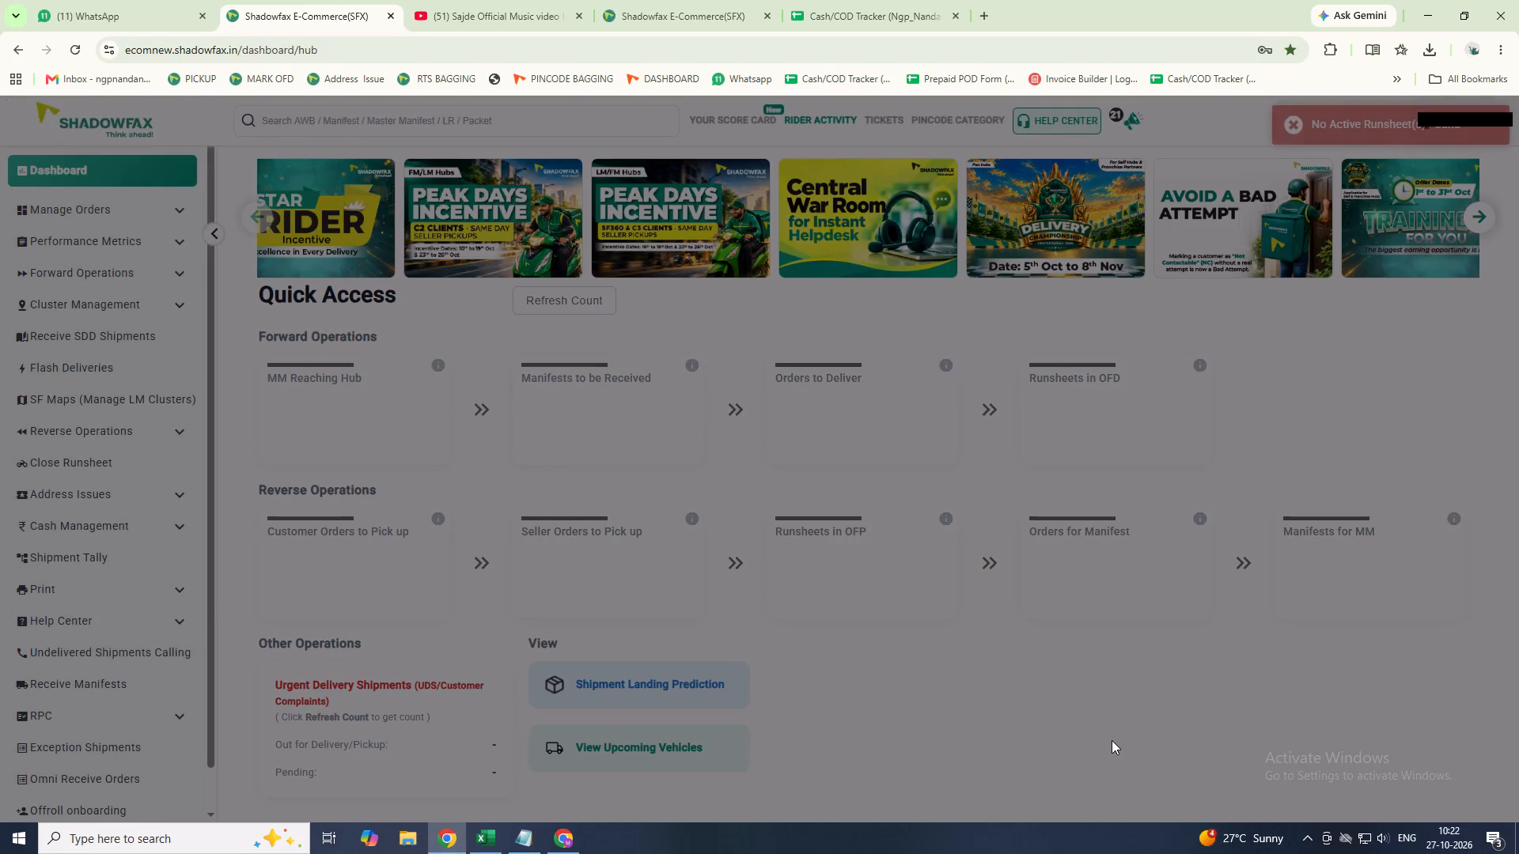
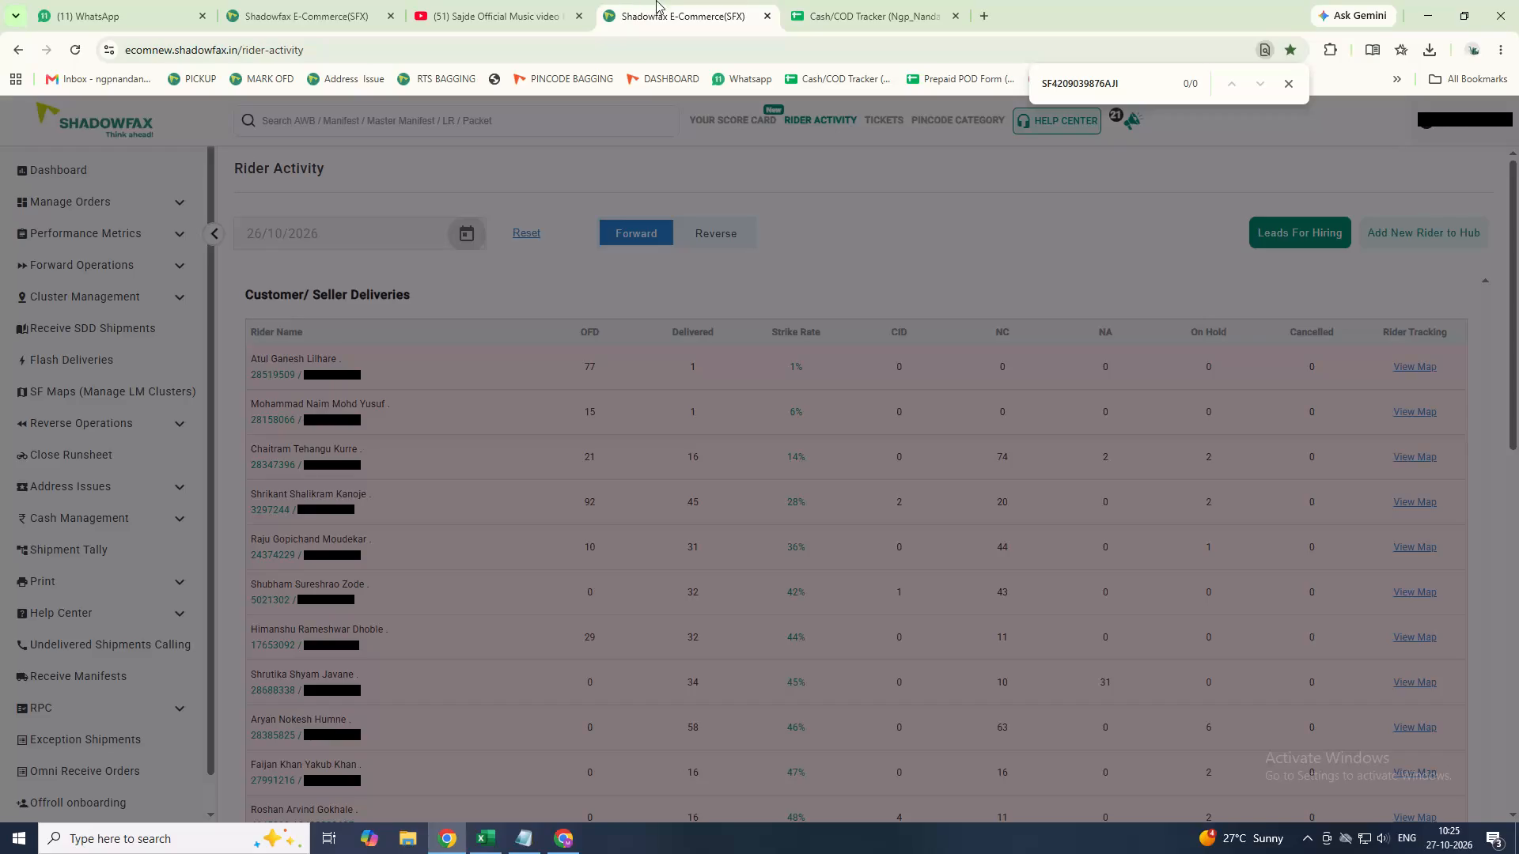
Close the YouTube music video tab.
click(583, 11)
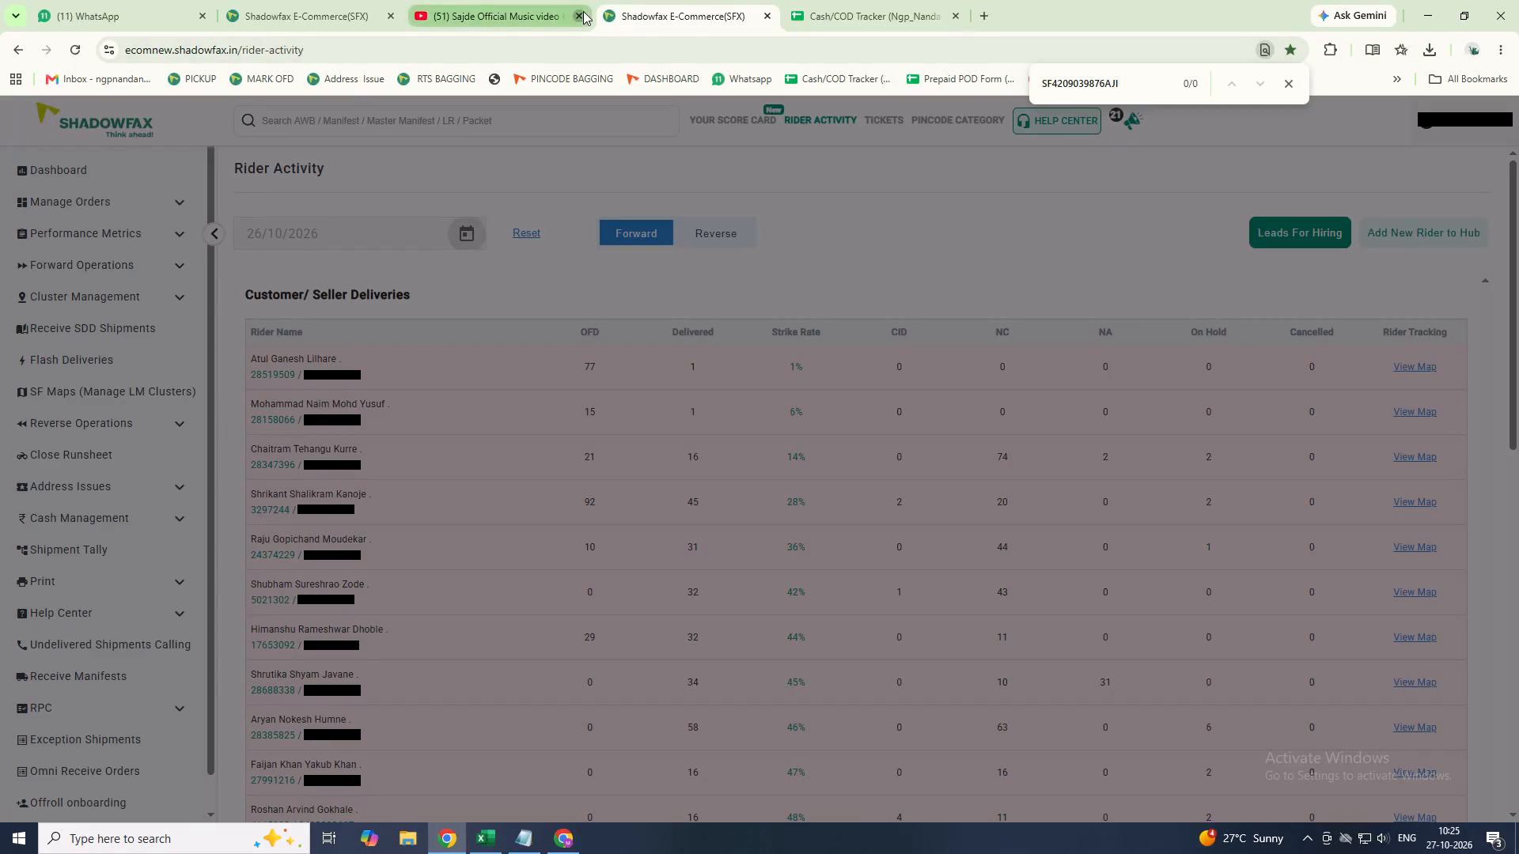
From the hub's score card breakdown, download the Bagging Pendency 2+ shipment report and open it in Excel.
click(749, 121)
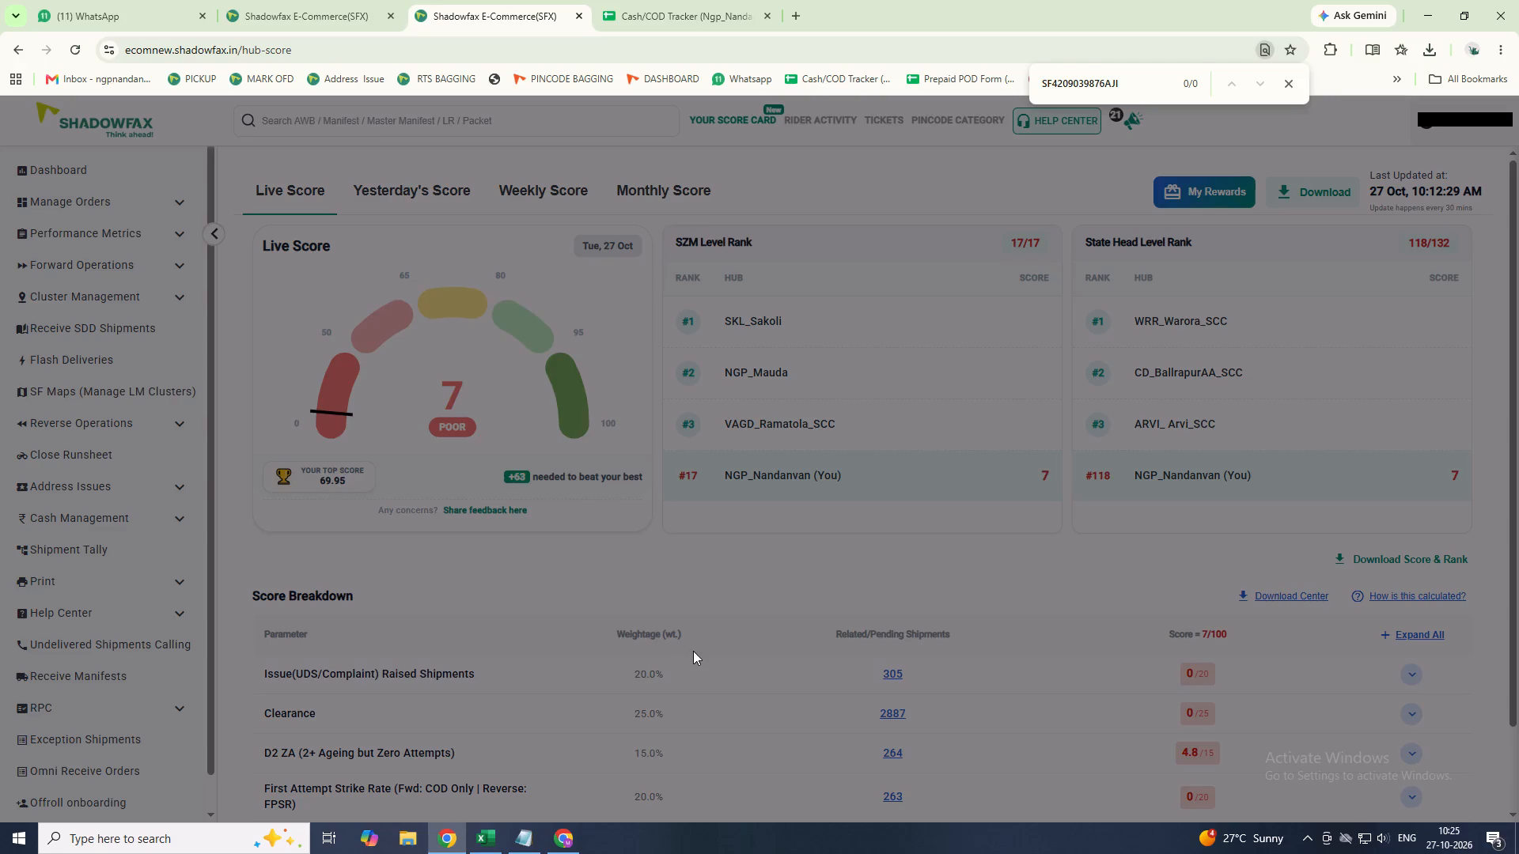
scroll(714, 631, down, 5)
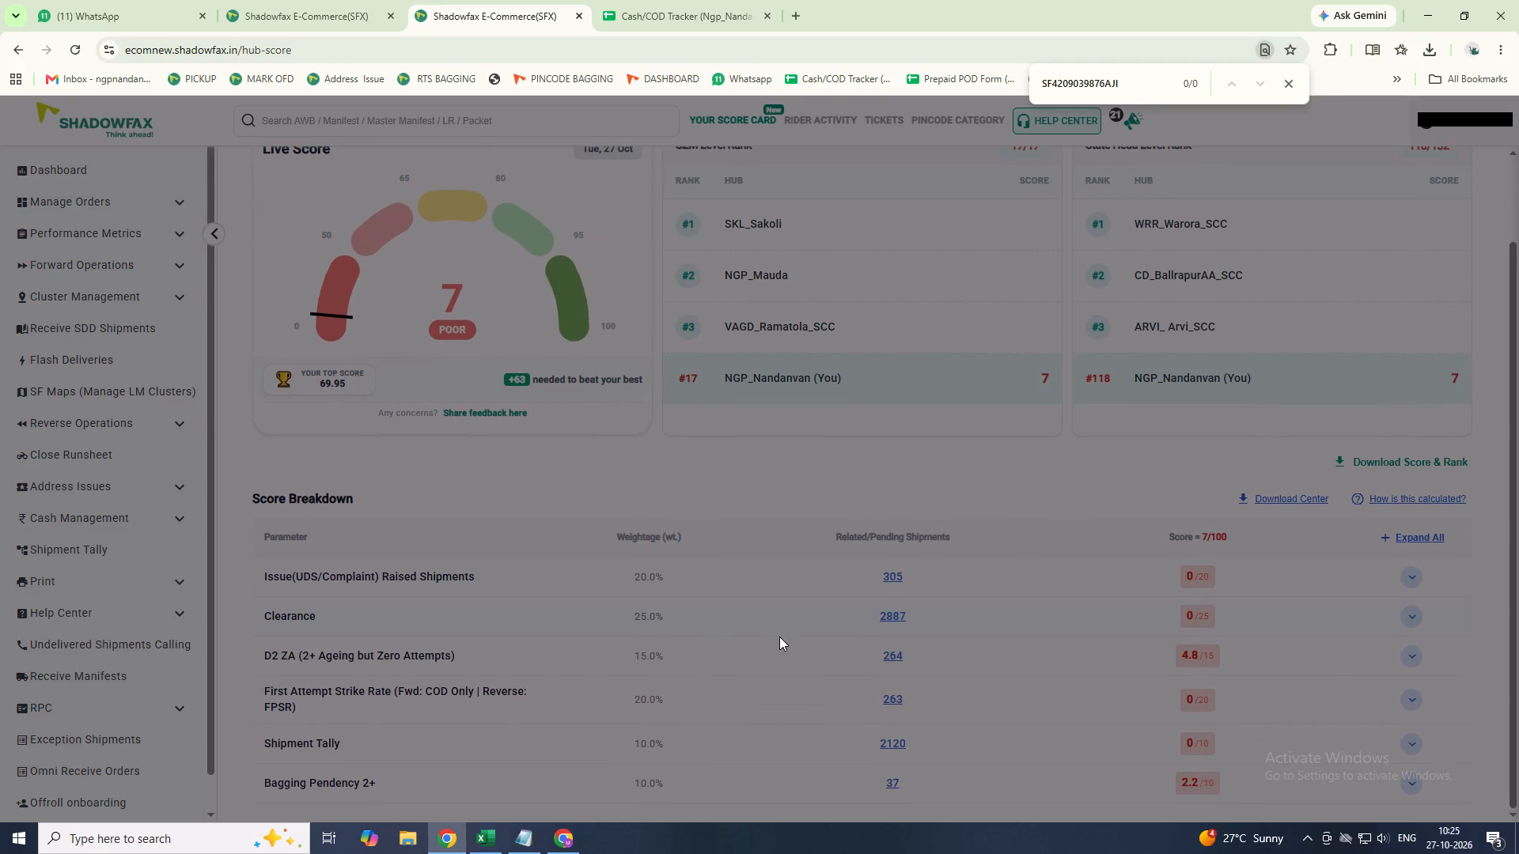
scroll(778, 632, down, 5)
click(894, 784)
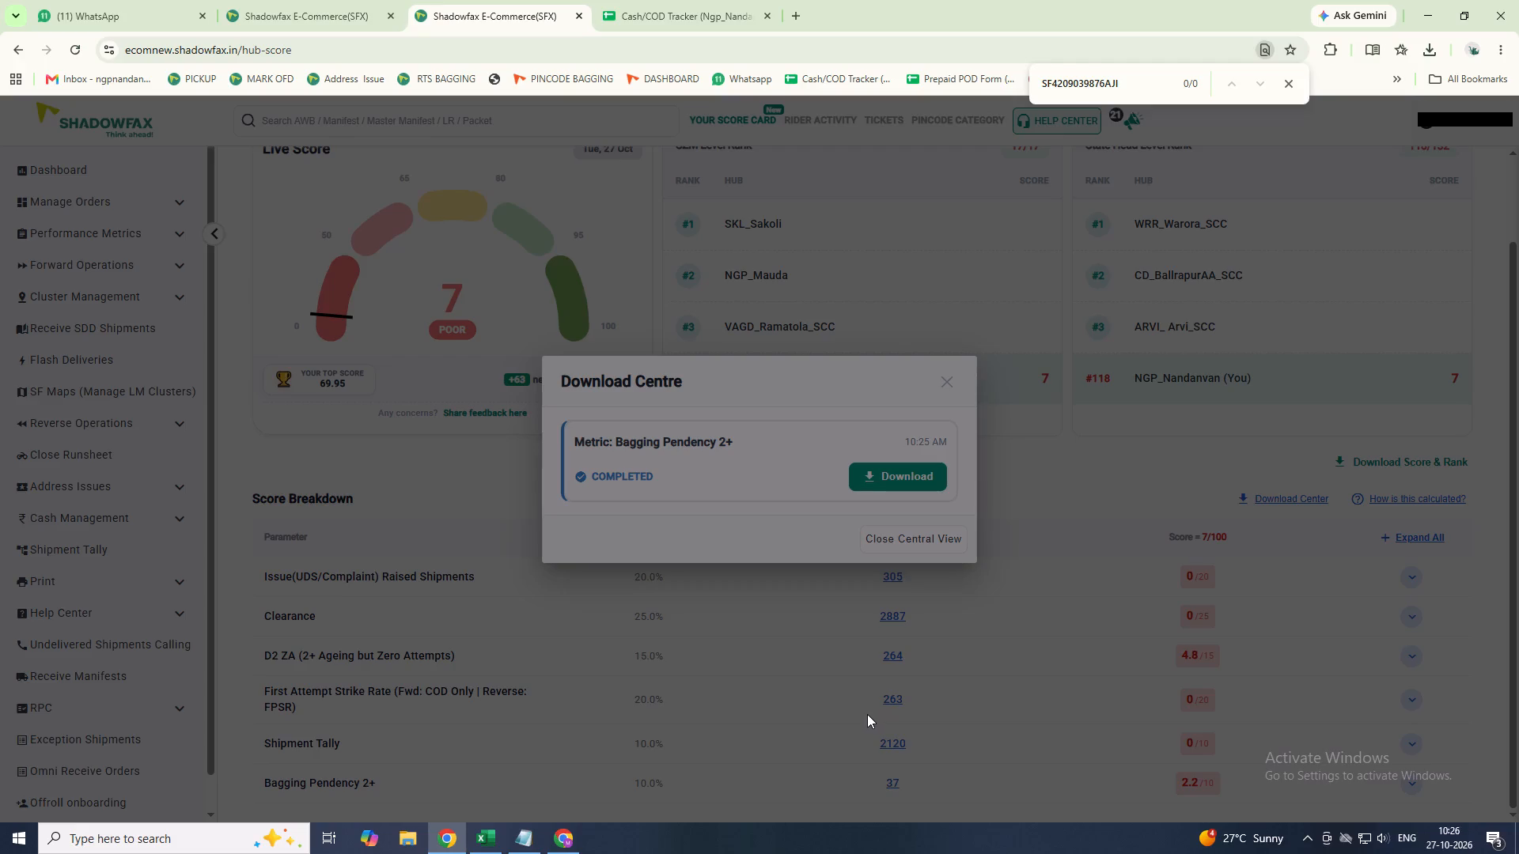
click(891, 489)
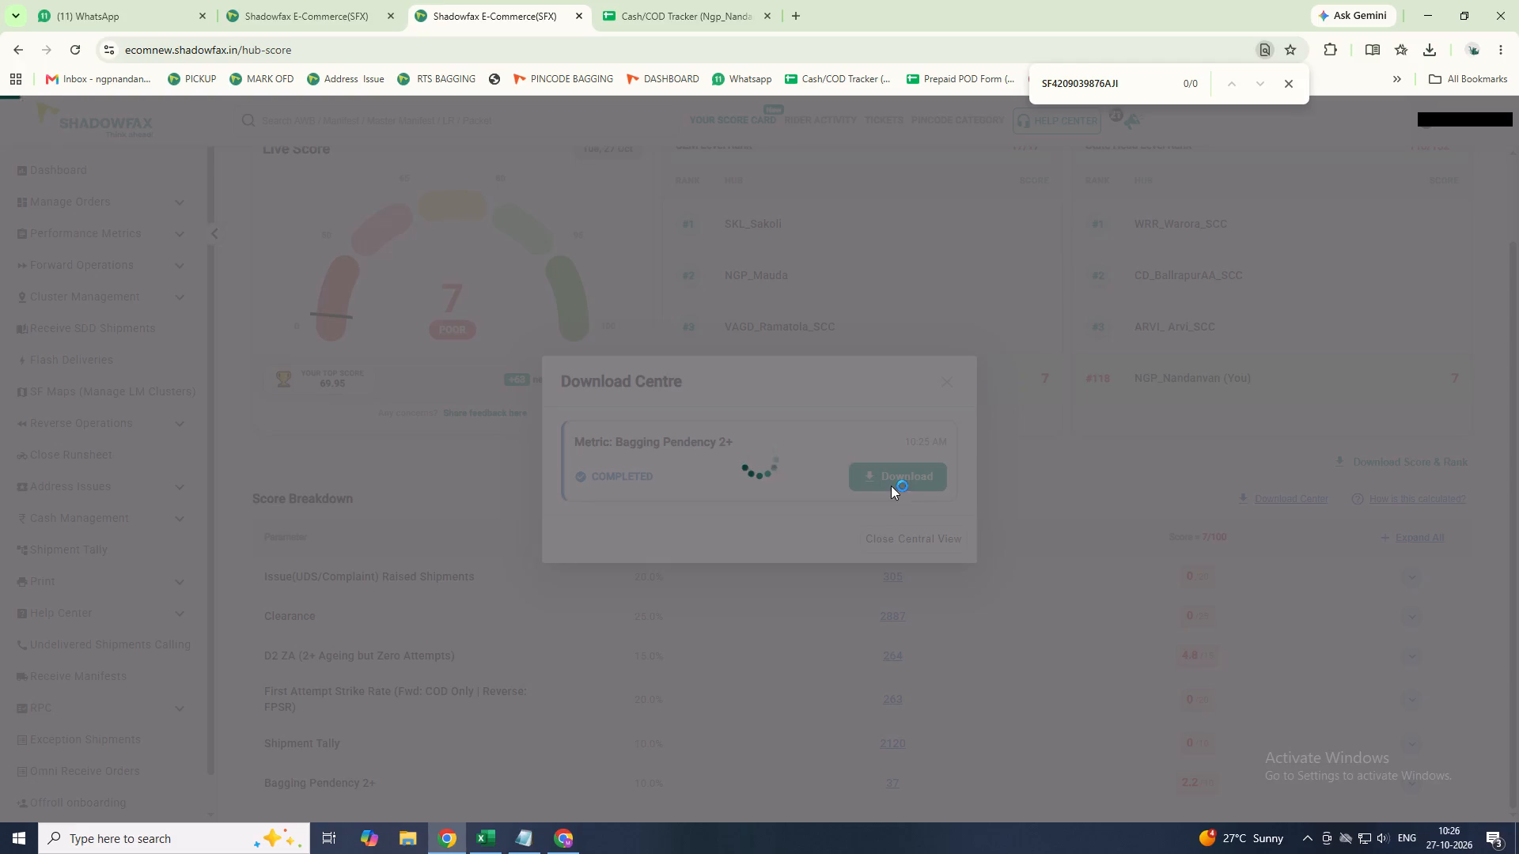
click(1216, 114)
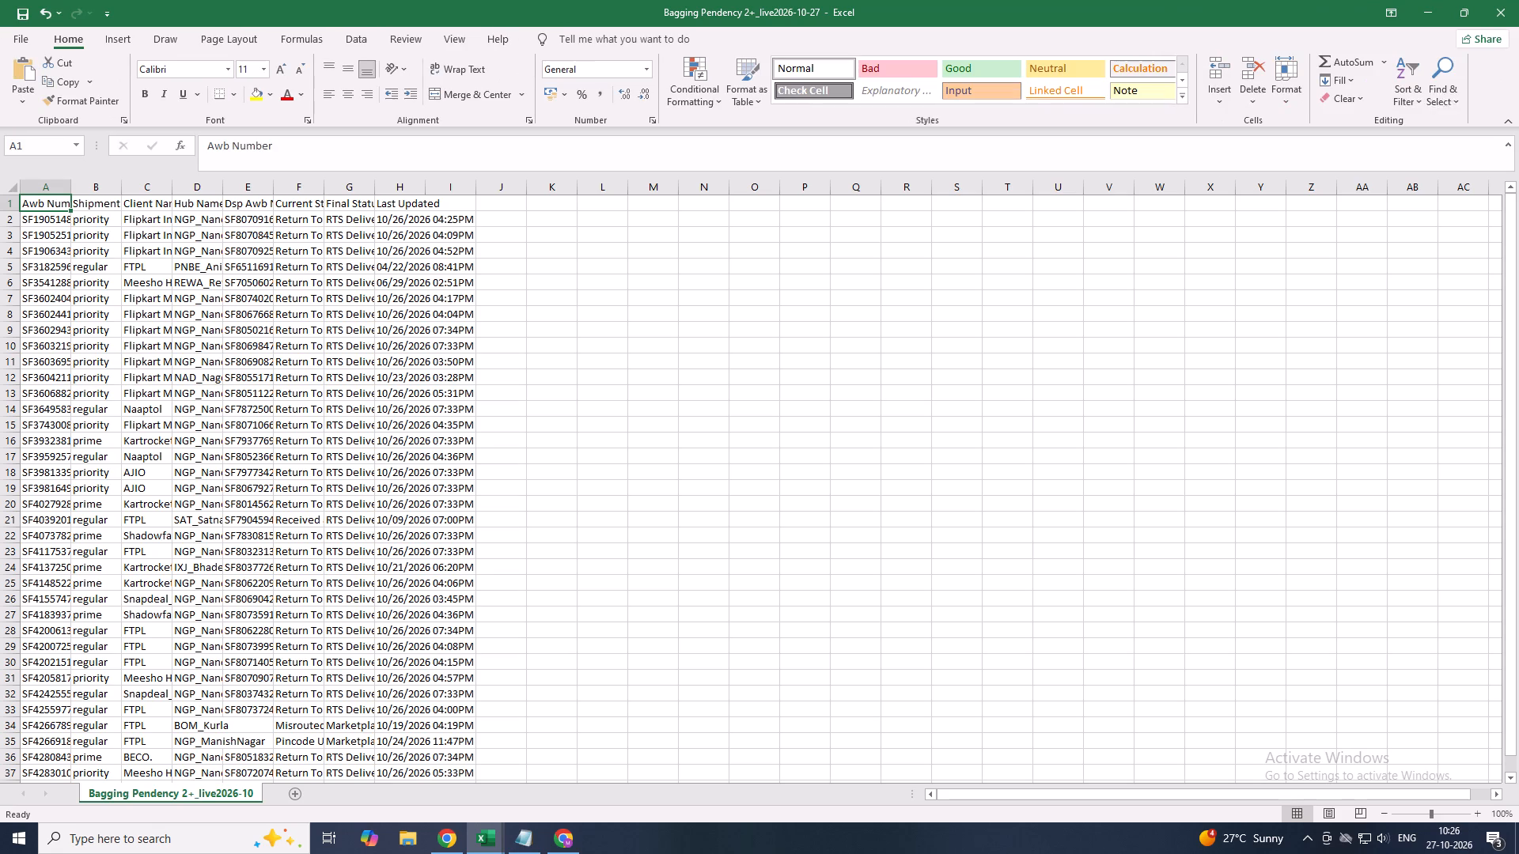
Widen the Awb Number, Hub Name and Final Status columns to fit their contents.
double_click(74, 183)
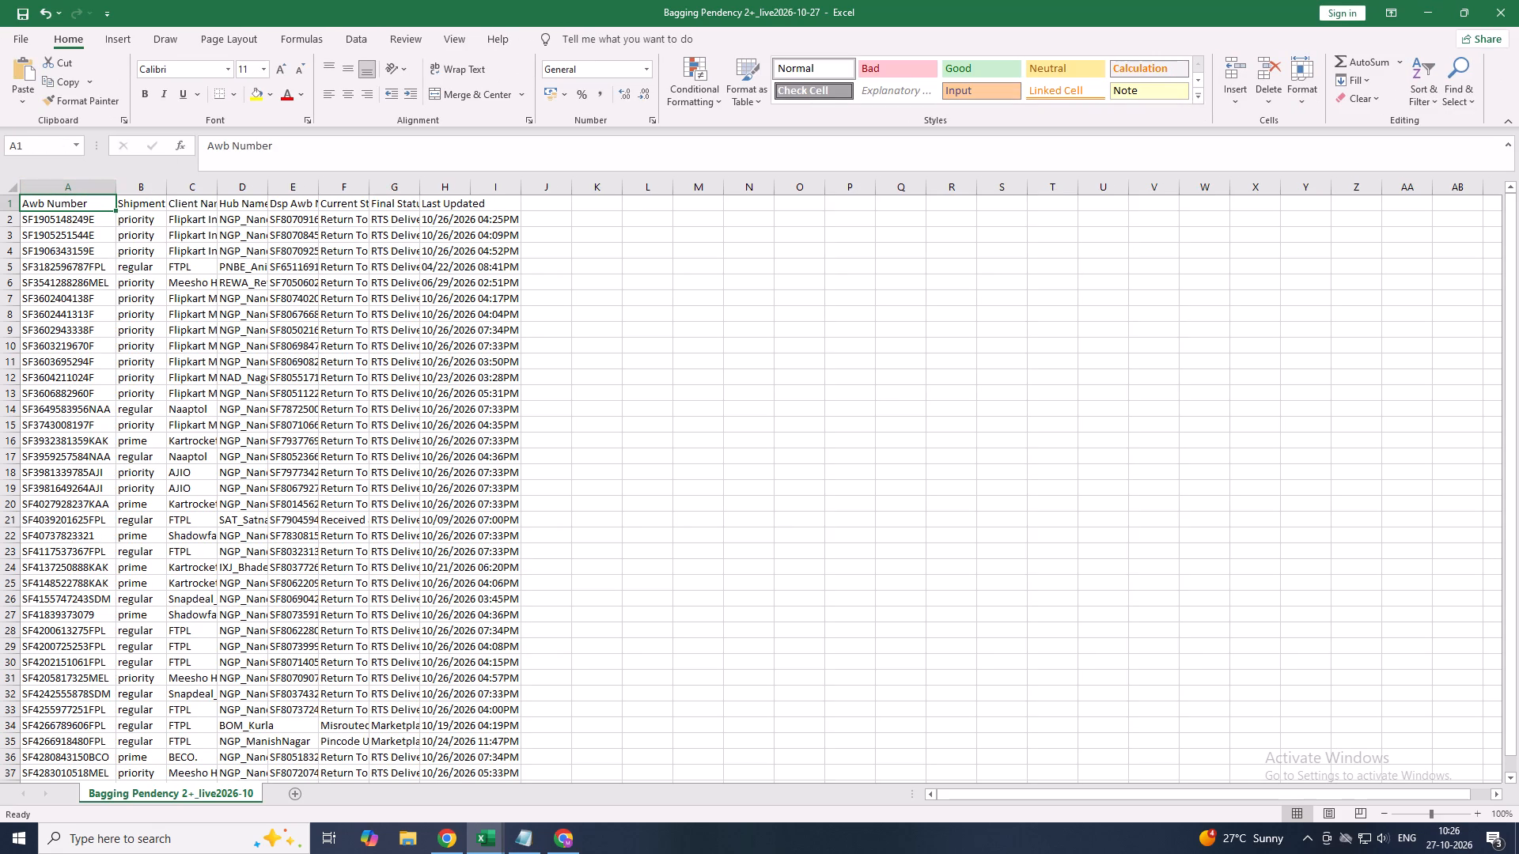
double_click(265, 187)
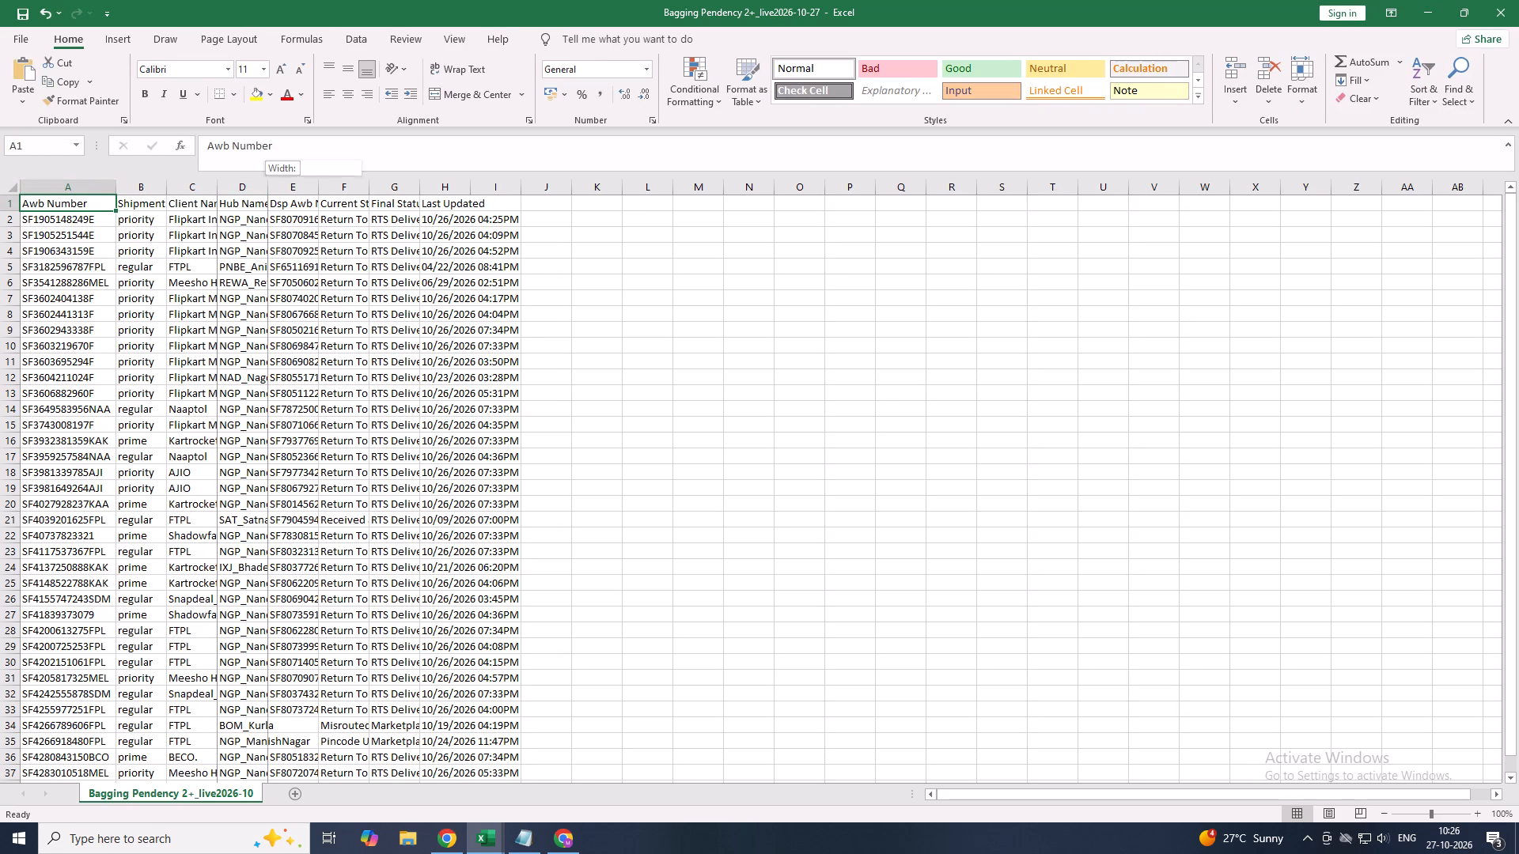
click(238, 286)
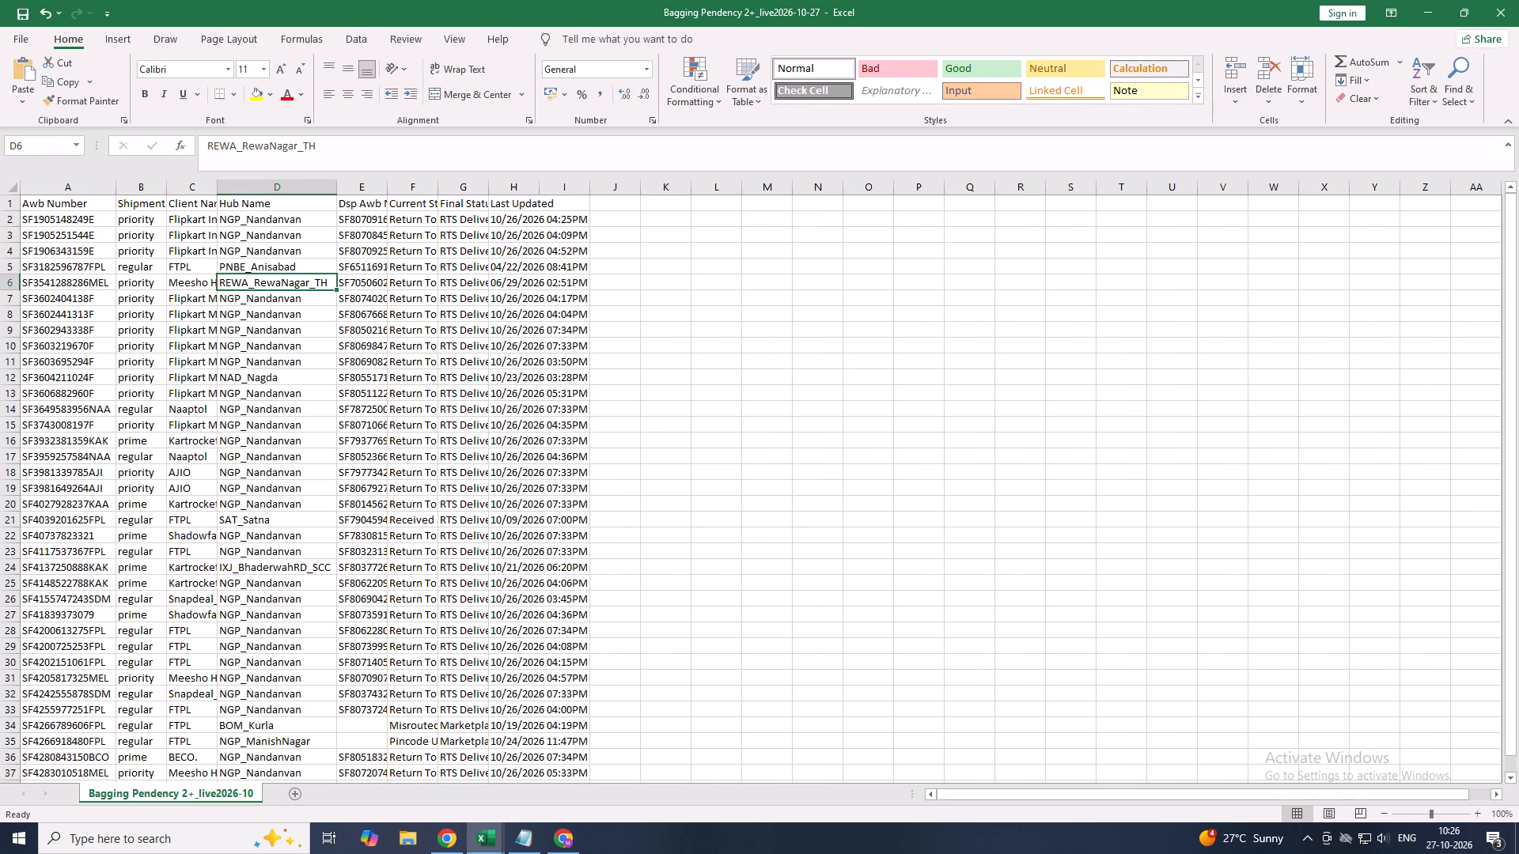
click(241, 565)
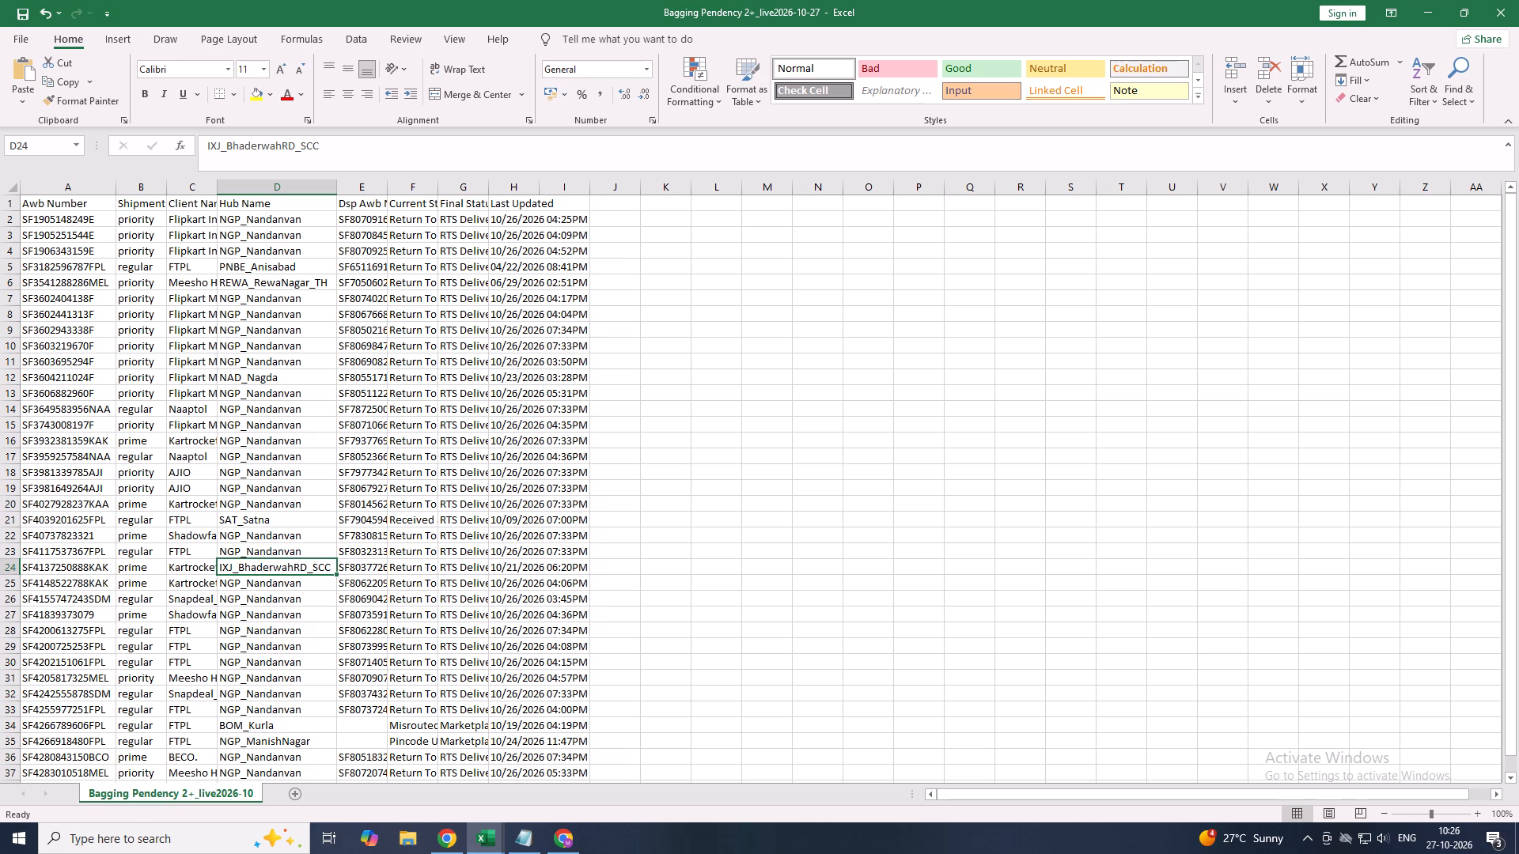
double_click(488, 182)
scroll(415, 351, down, 6)
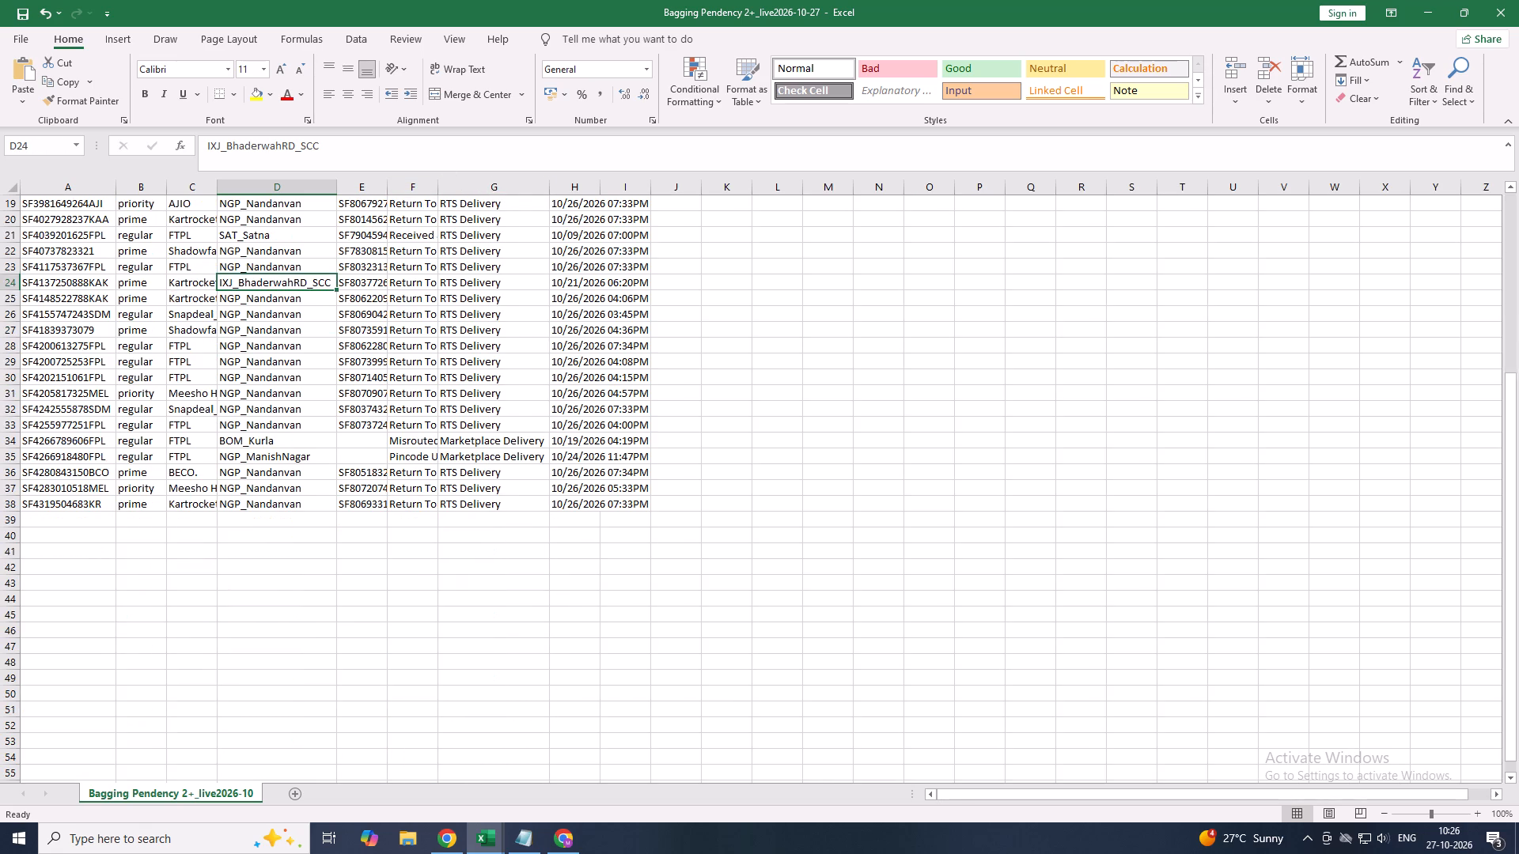
click(94, 457)
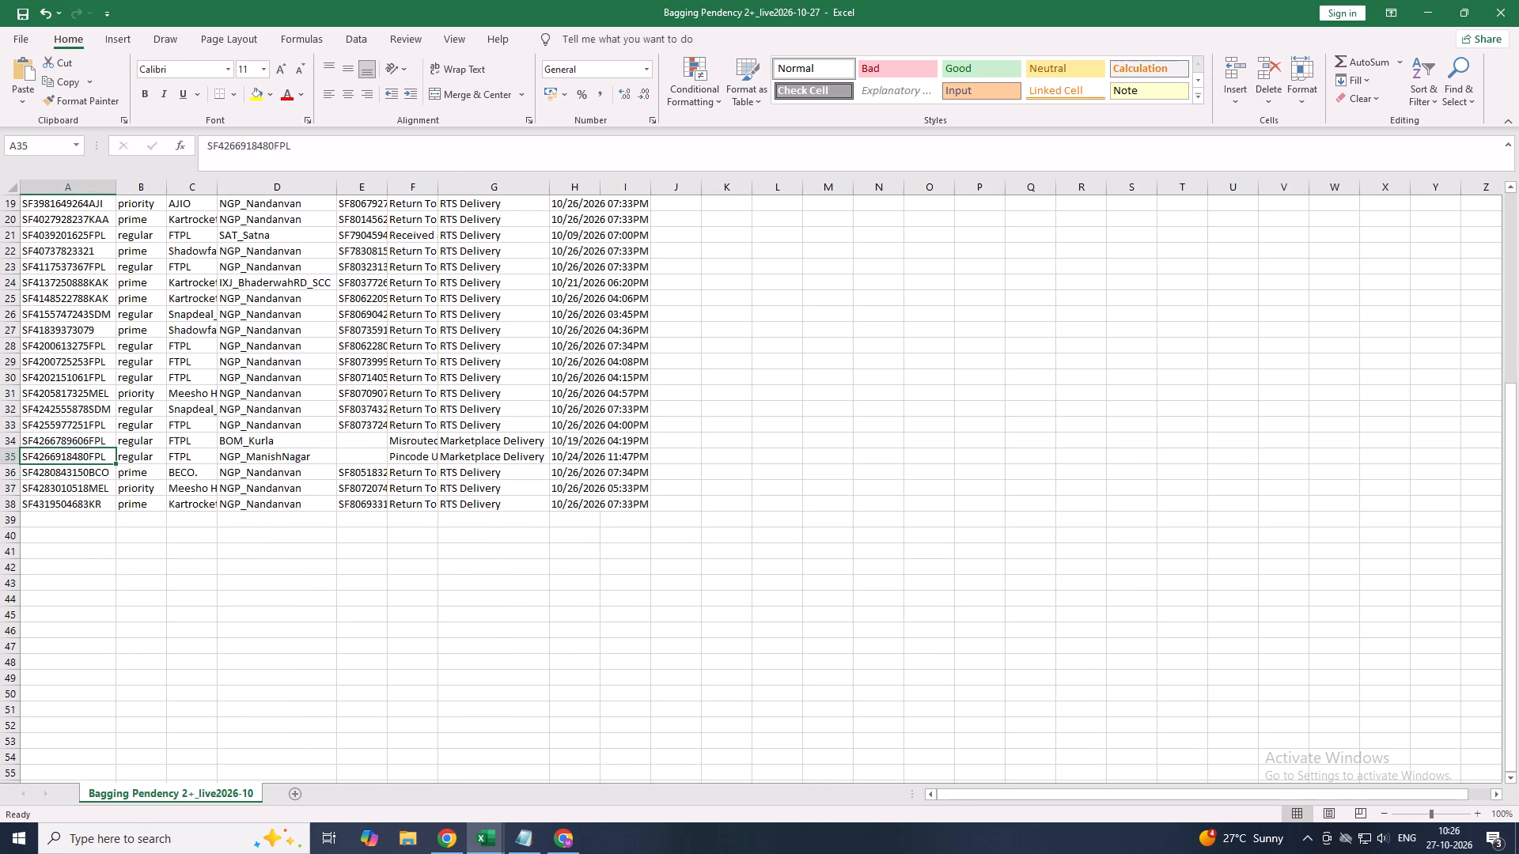
click(90, 440)
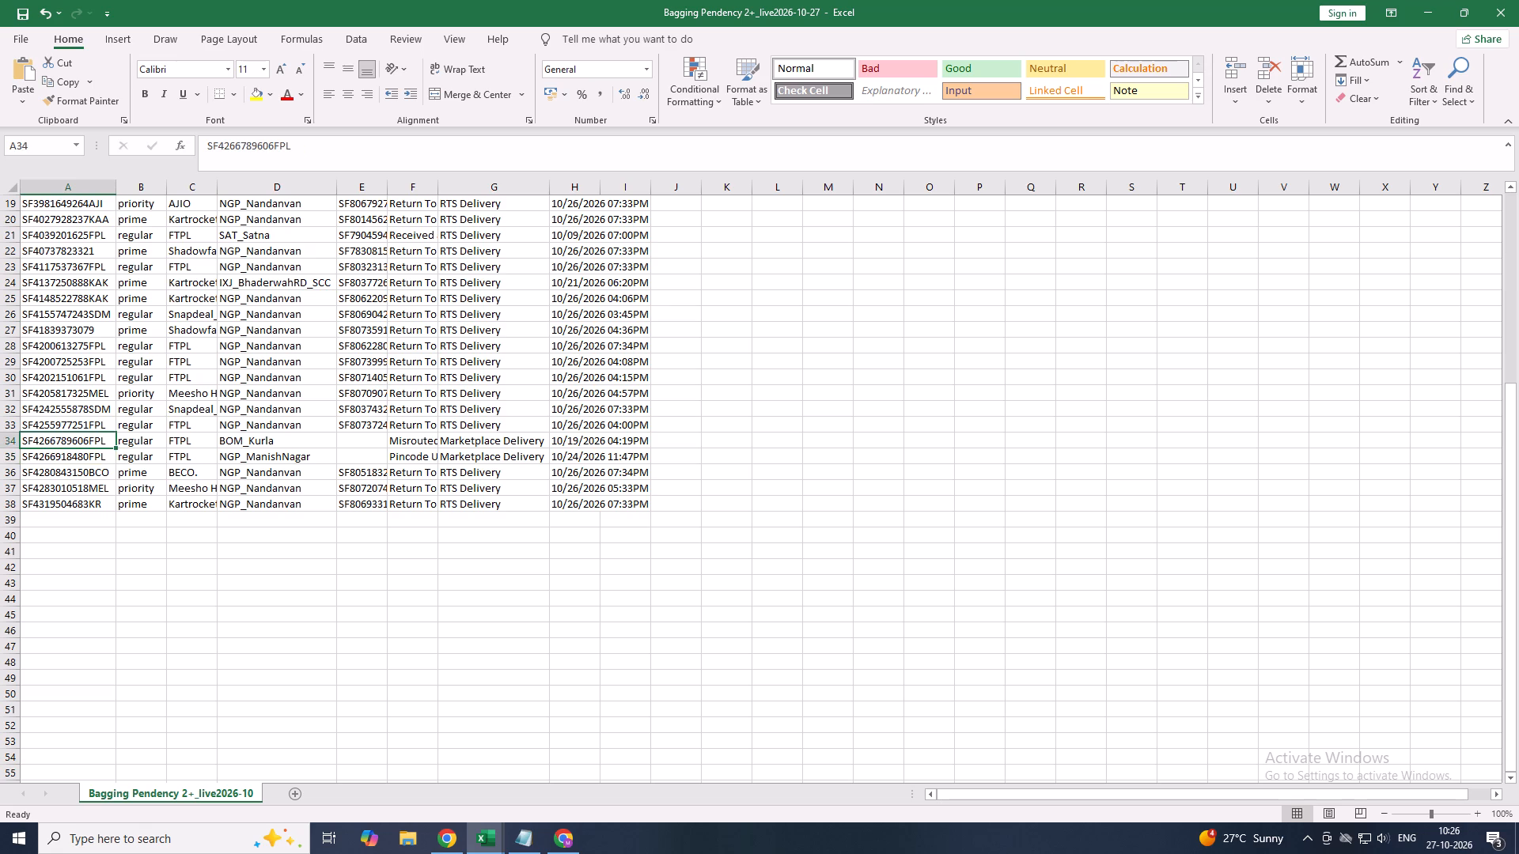
scroll(90, 438, up, 2)
click(248, 380)
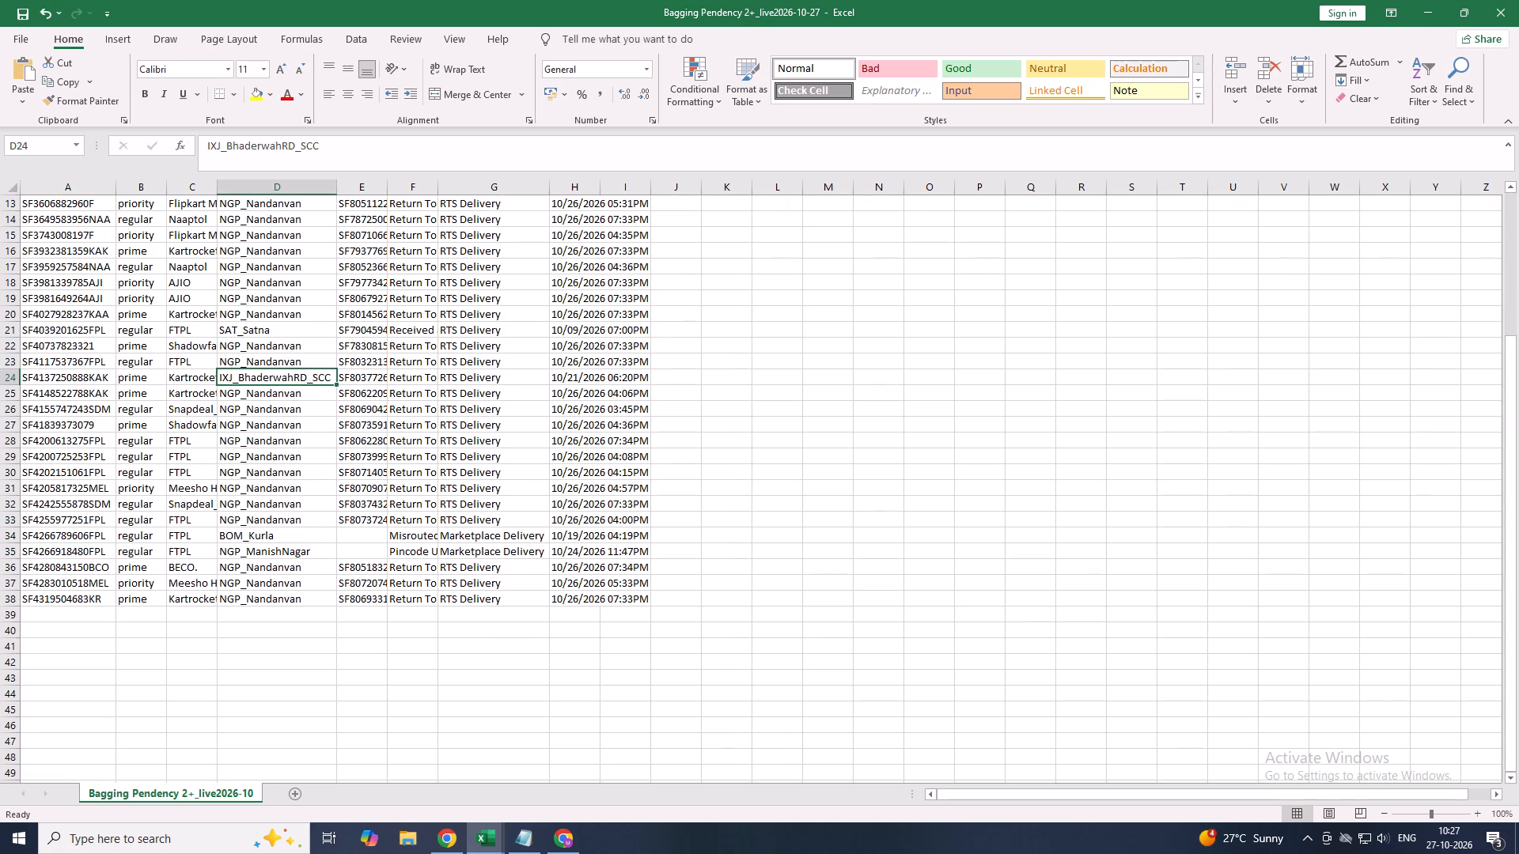
click(56, 380)
key(ctrl+c)
Switch to the delivery_requests2026-10-27 workbook and close it without saving the changes.
key(alt+Tab)
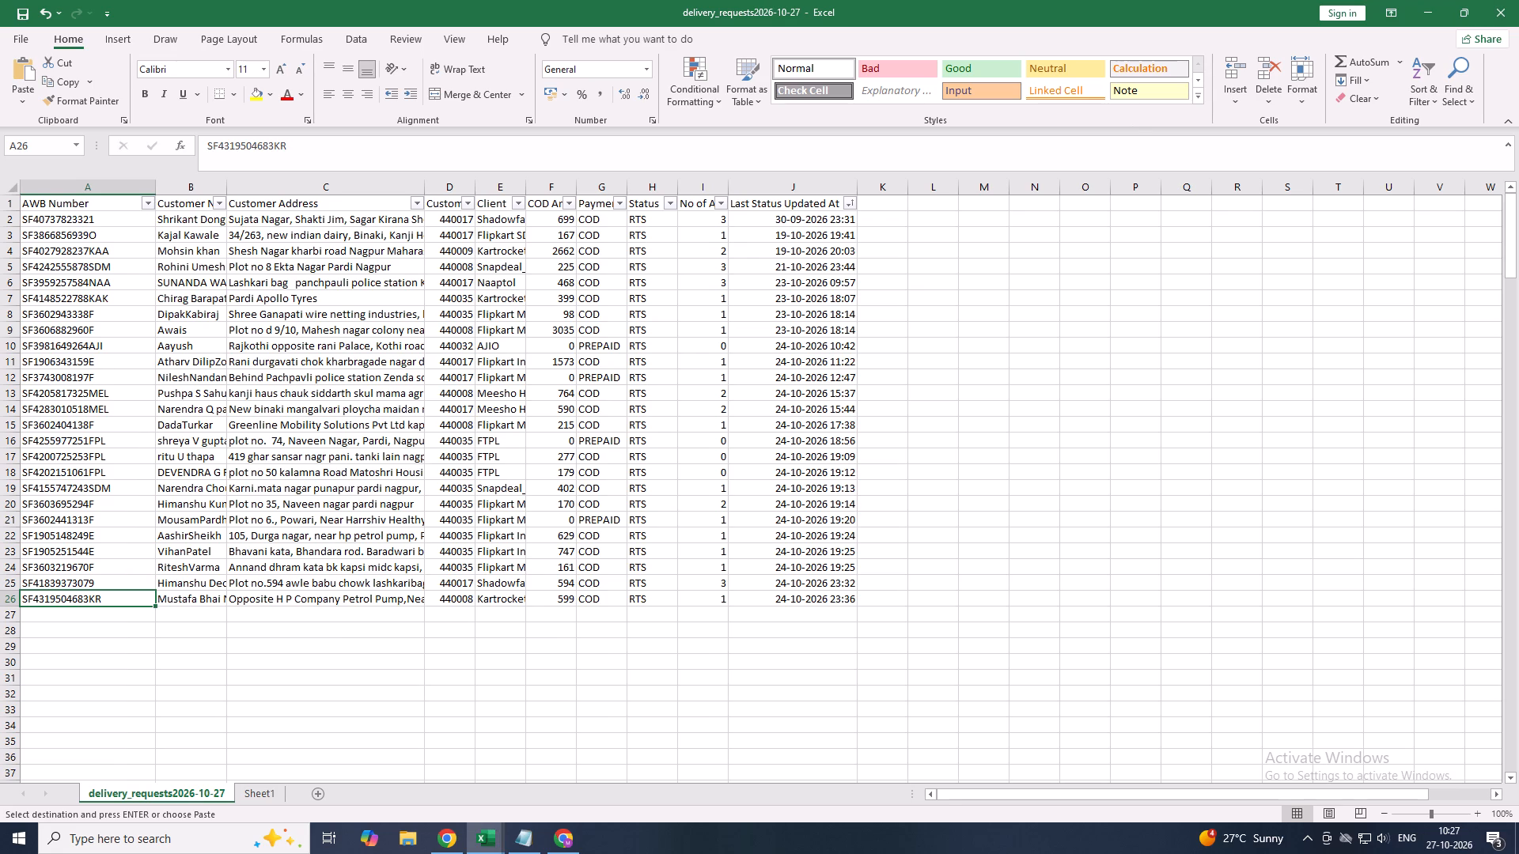
click(1399, 1)
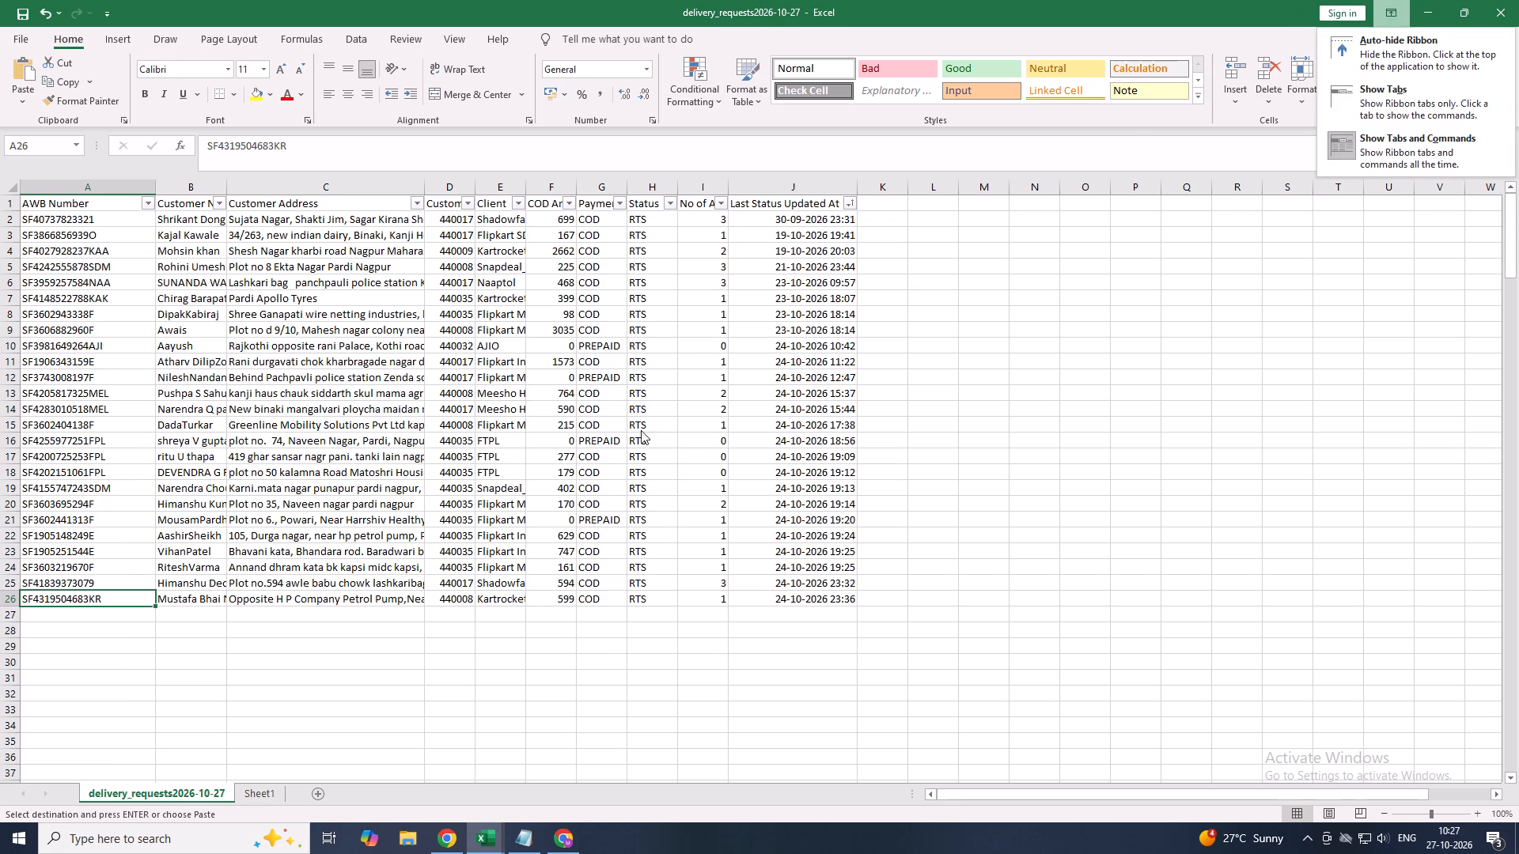
click(1063, 474)
click(1518, 0)
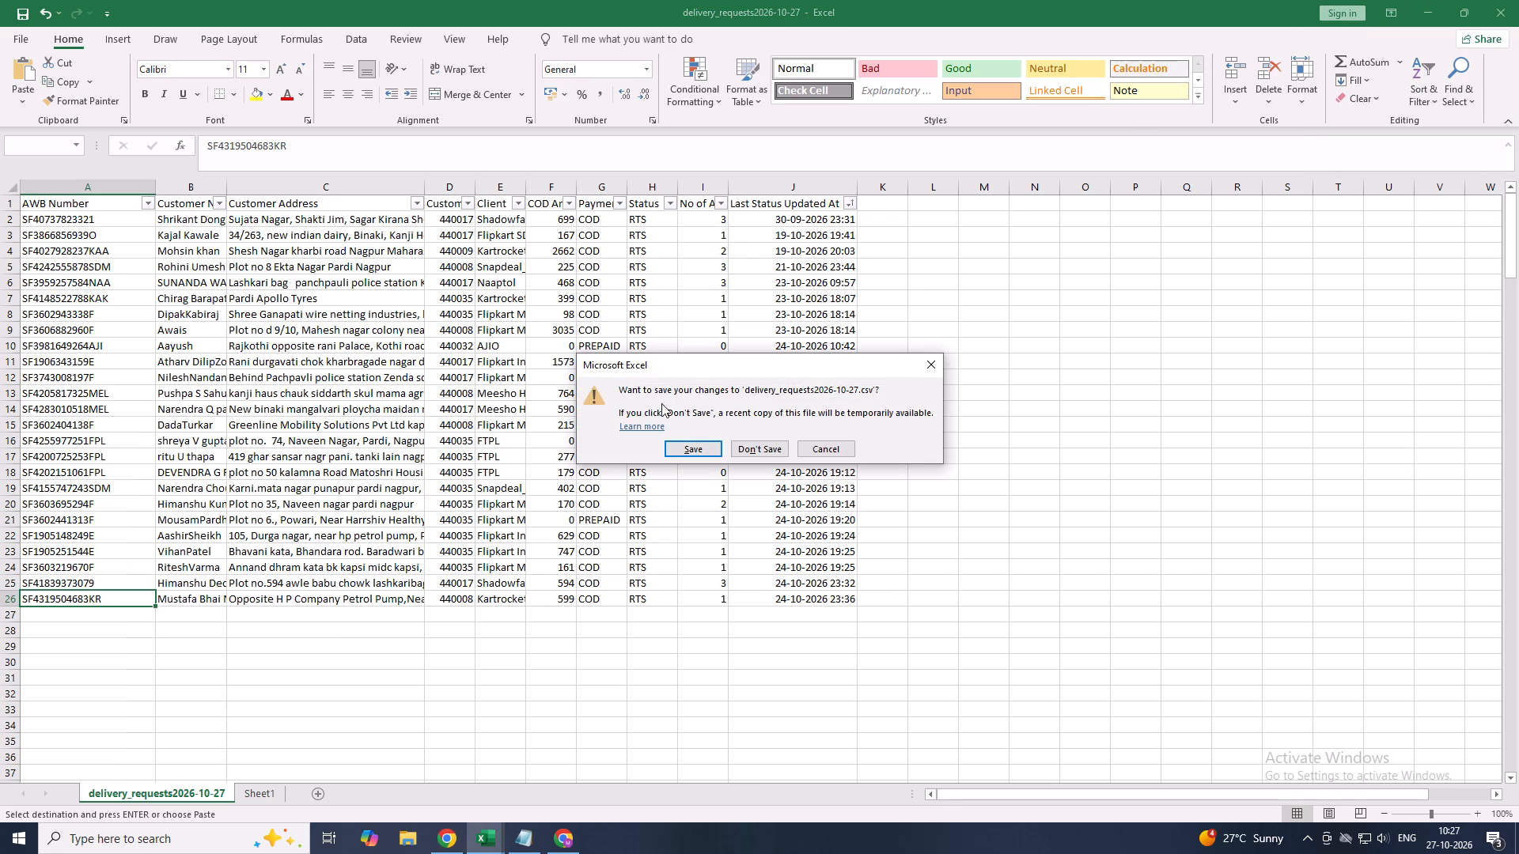
click(776, 447)
Return to the Shadowfax score card in Chrome and dismiss the Download Centre.
key(alt+Tab)
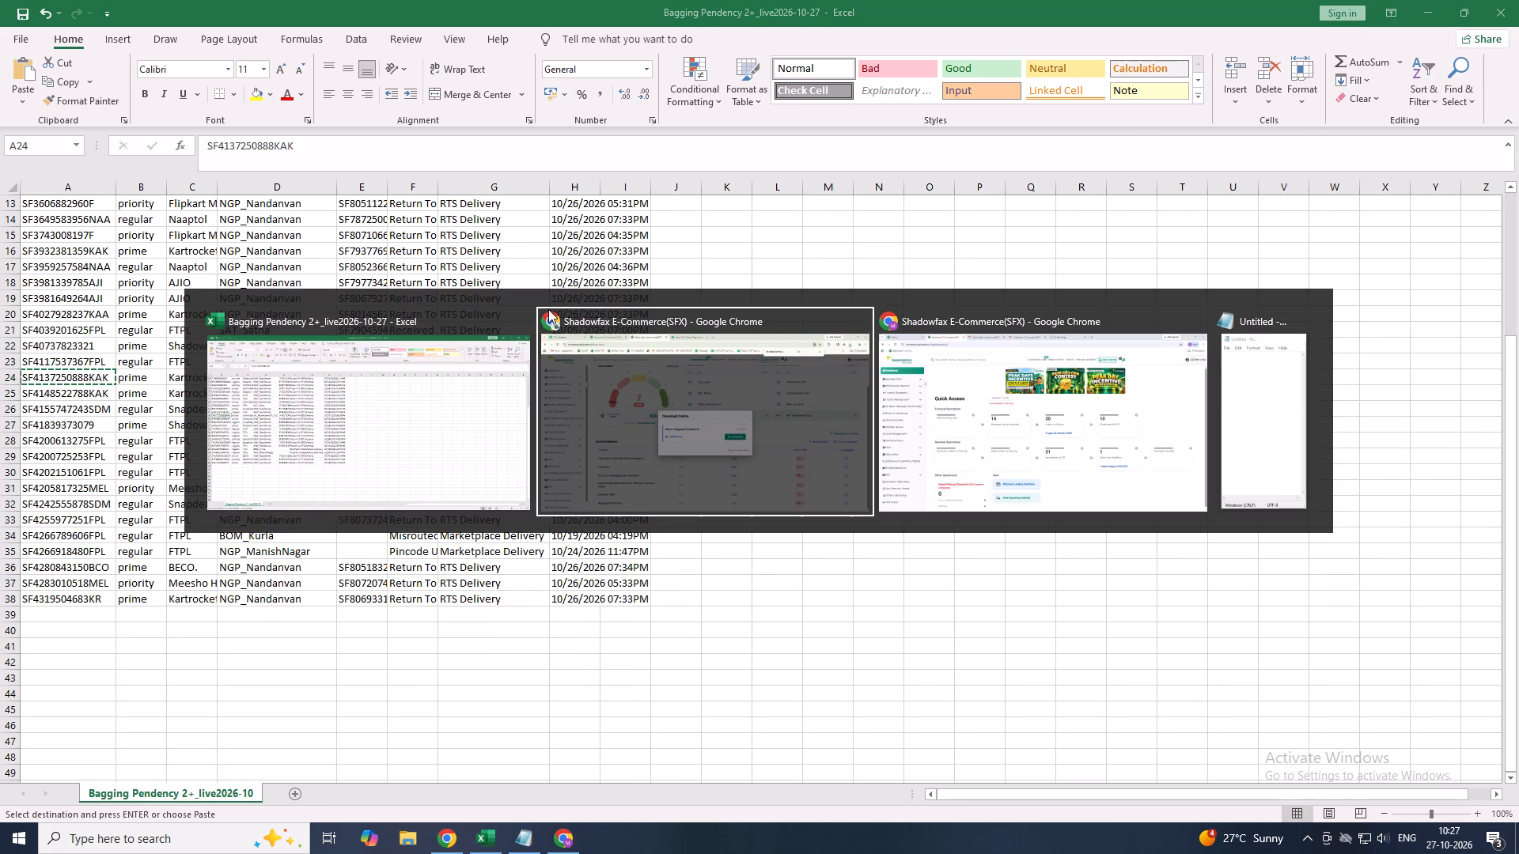
click(403, 497)
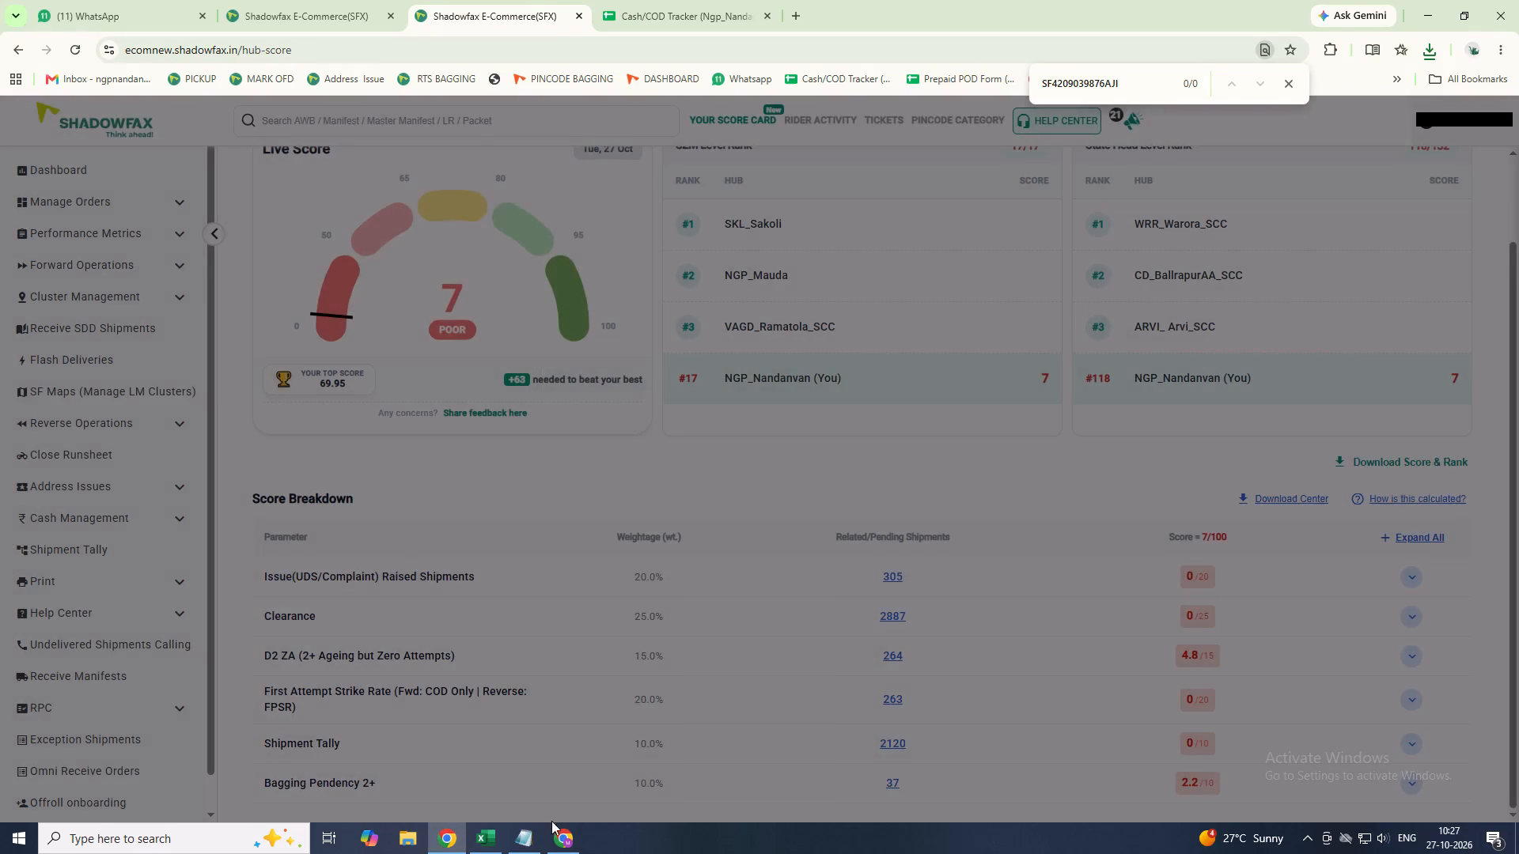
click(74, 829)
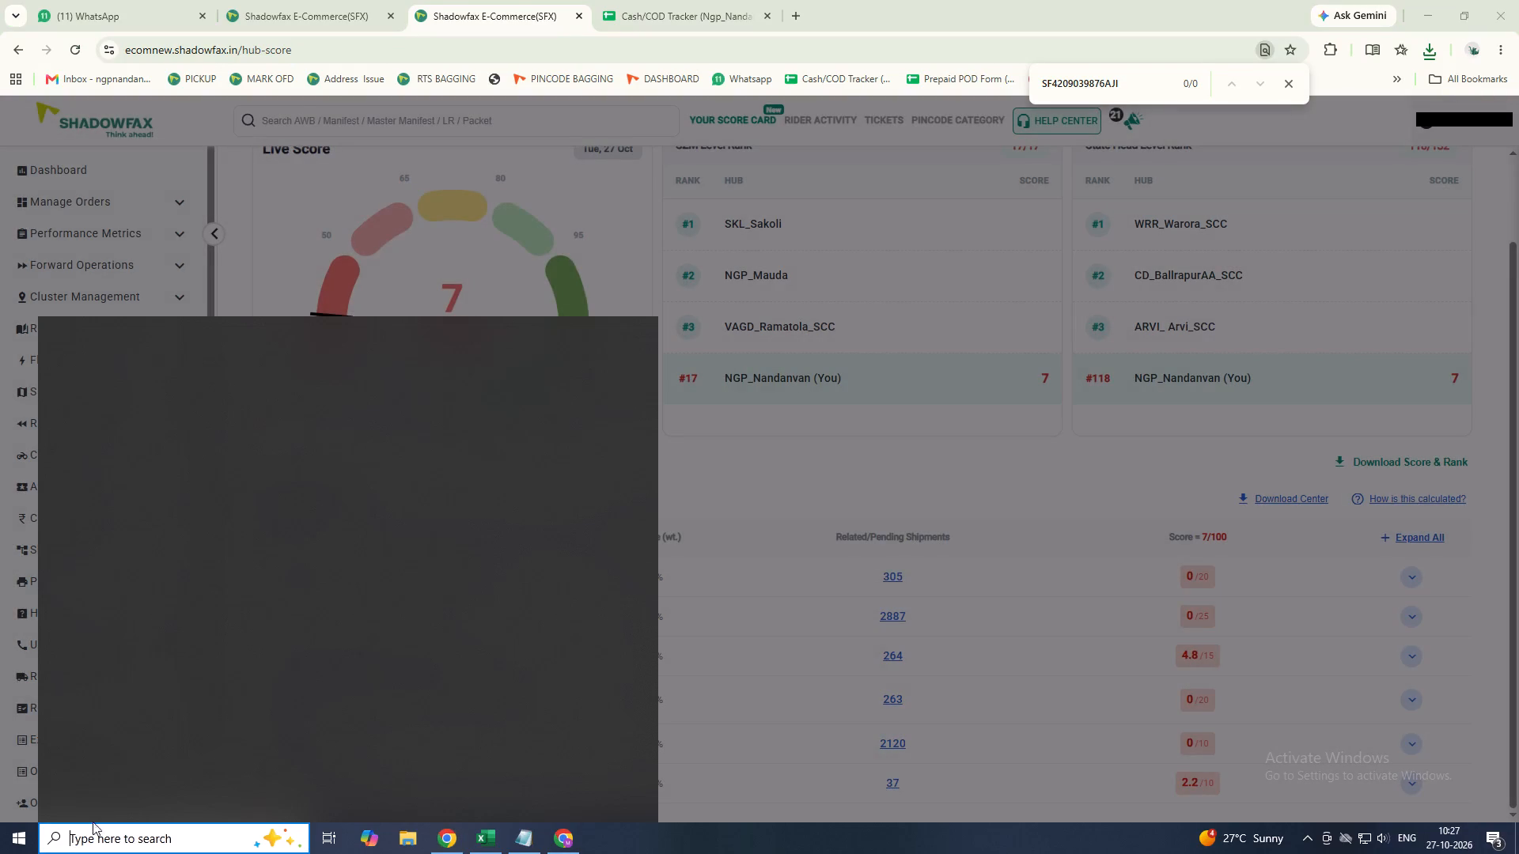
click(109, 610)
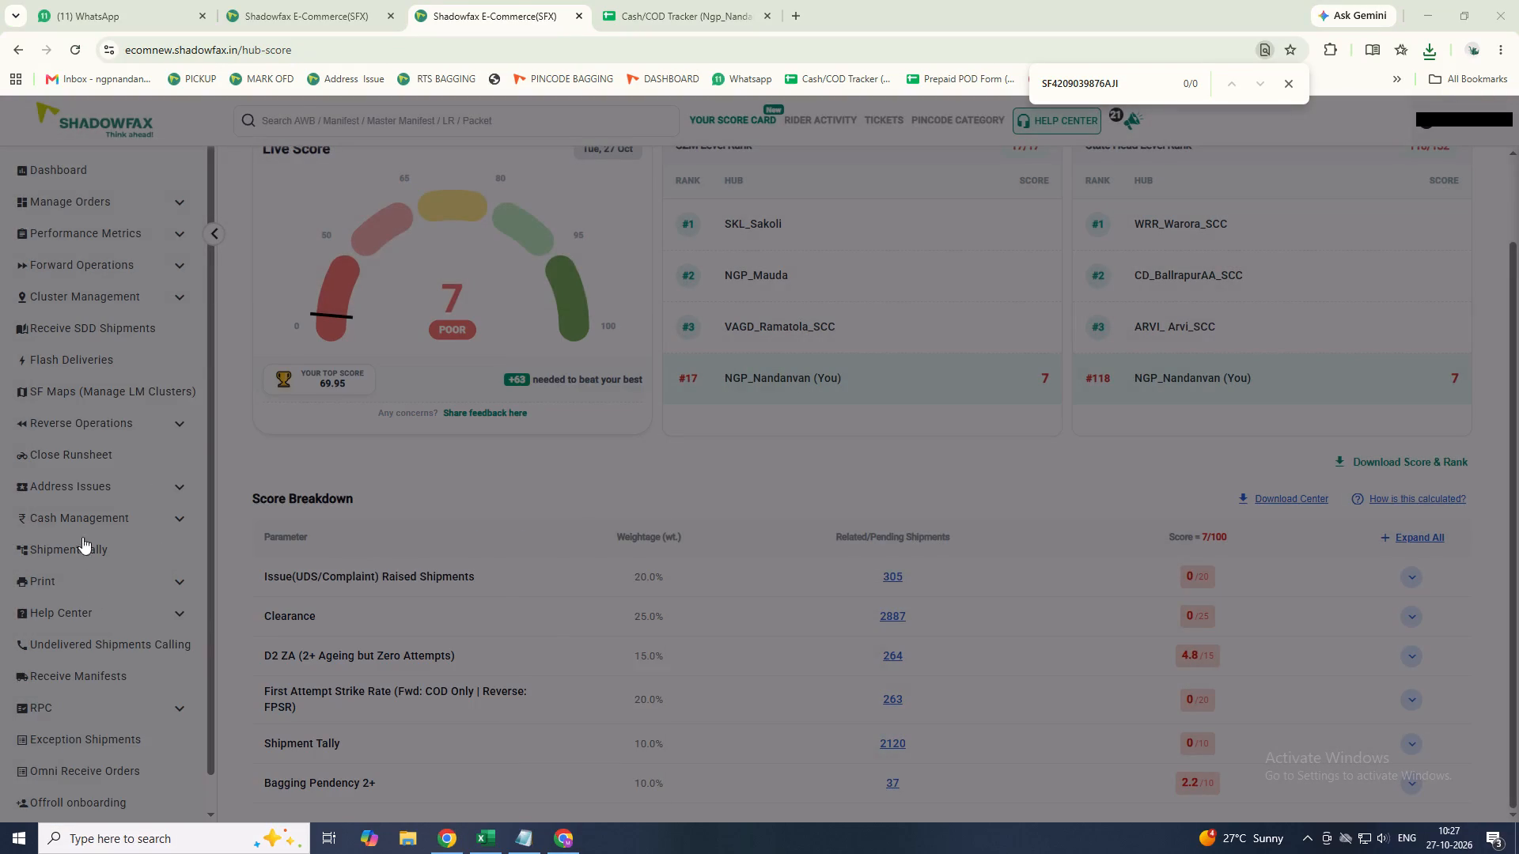
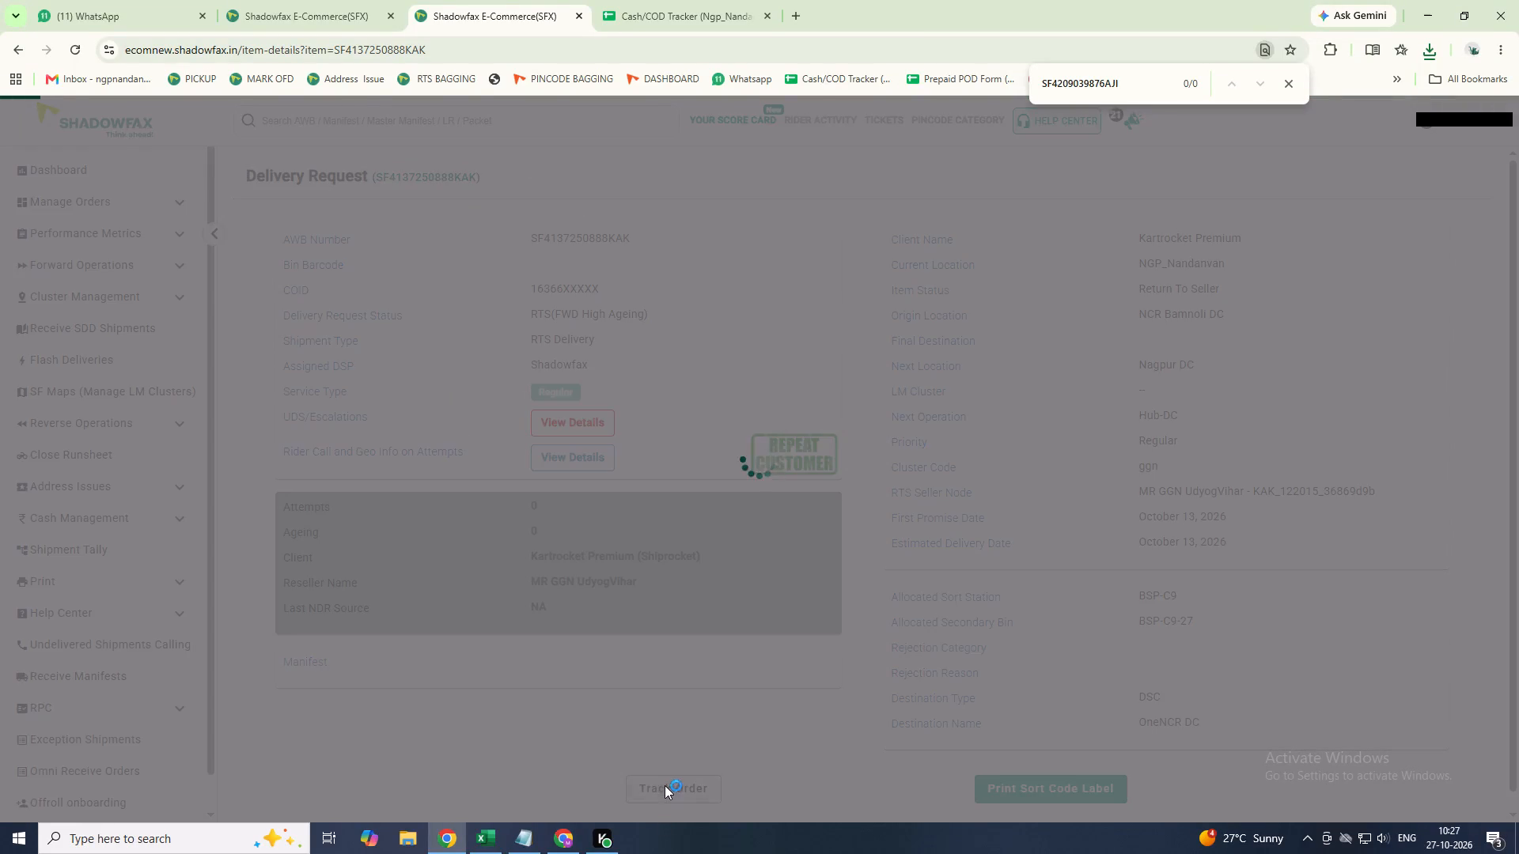
scroll(695, 668, down, 4)
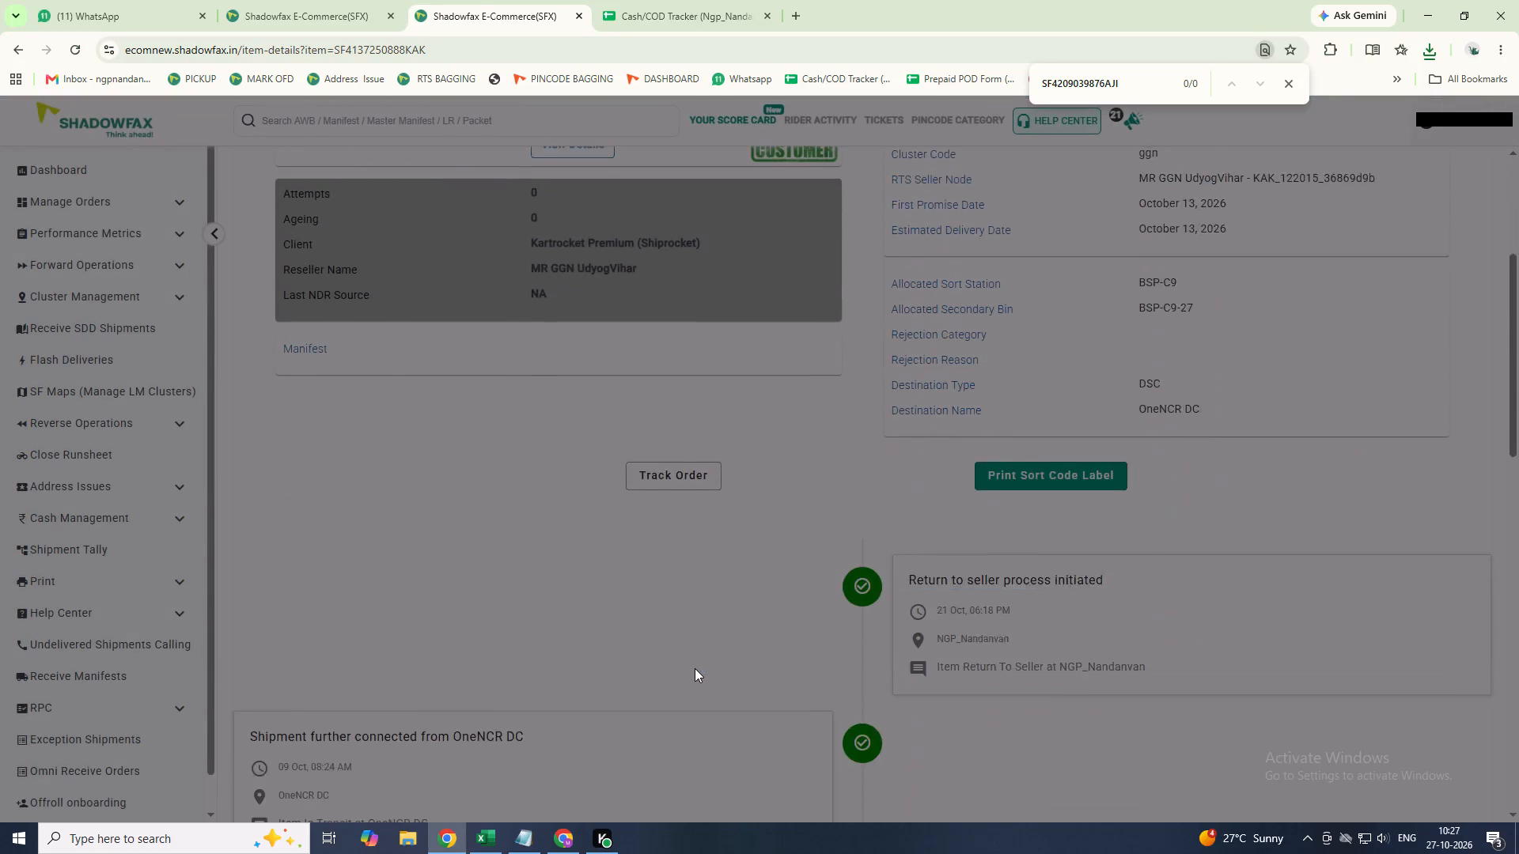
scroll(695, 668, down, 2)
scroll(509, 658, down, 3)
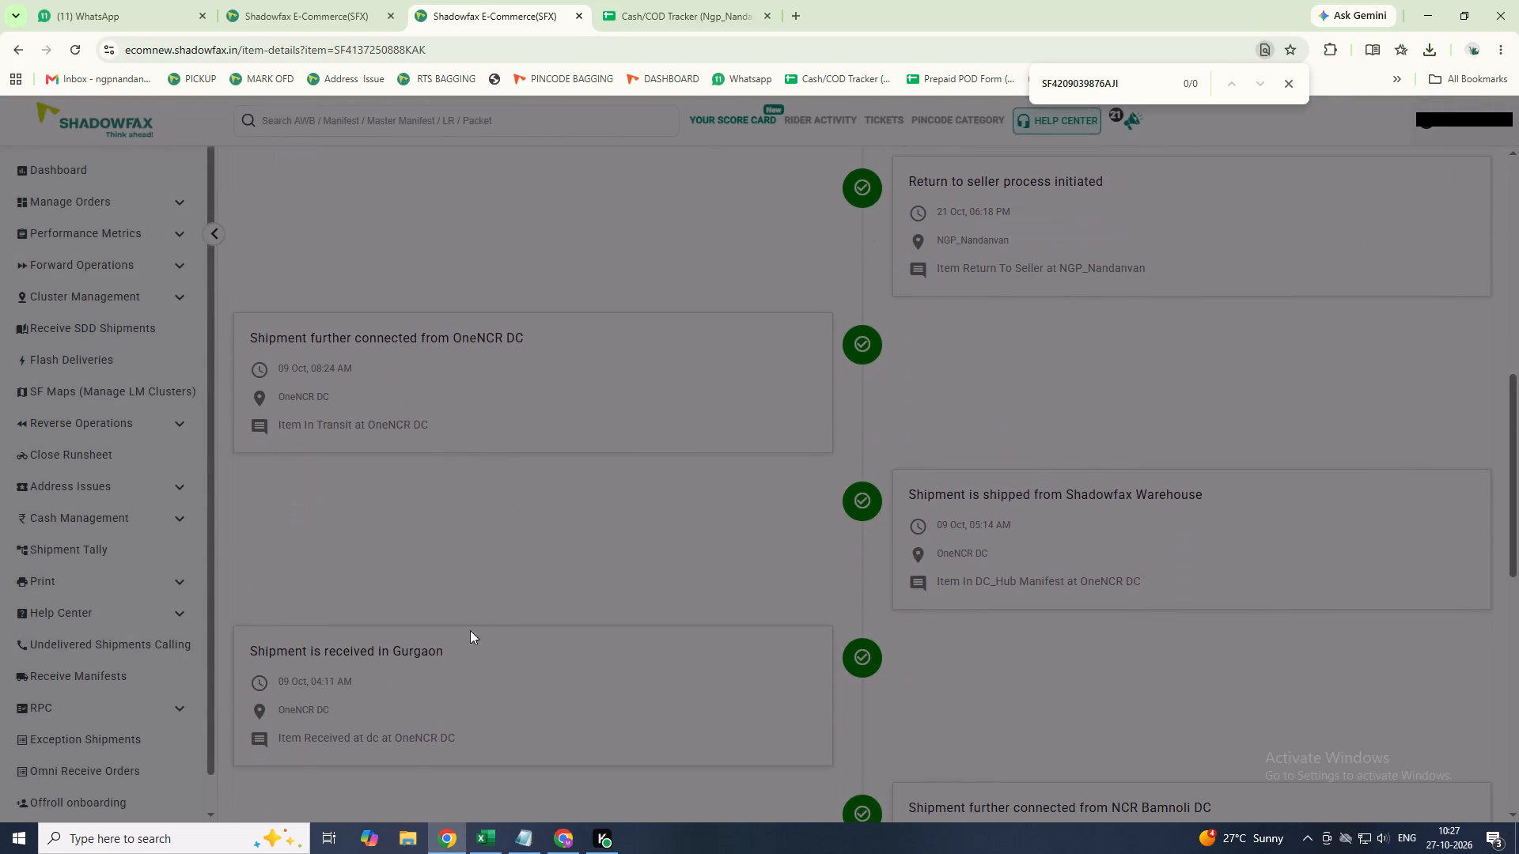
scroll(47, 314, up, 3)
click(68, 206)
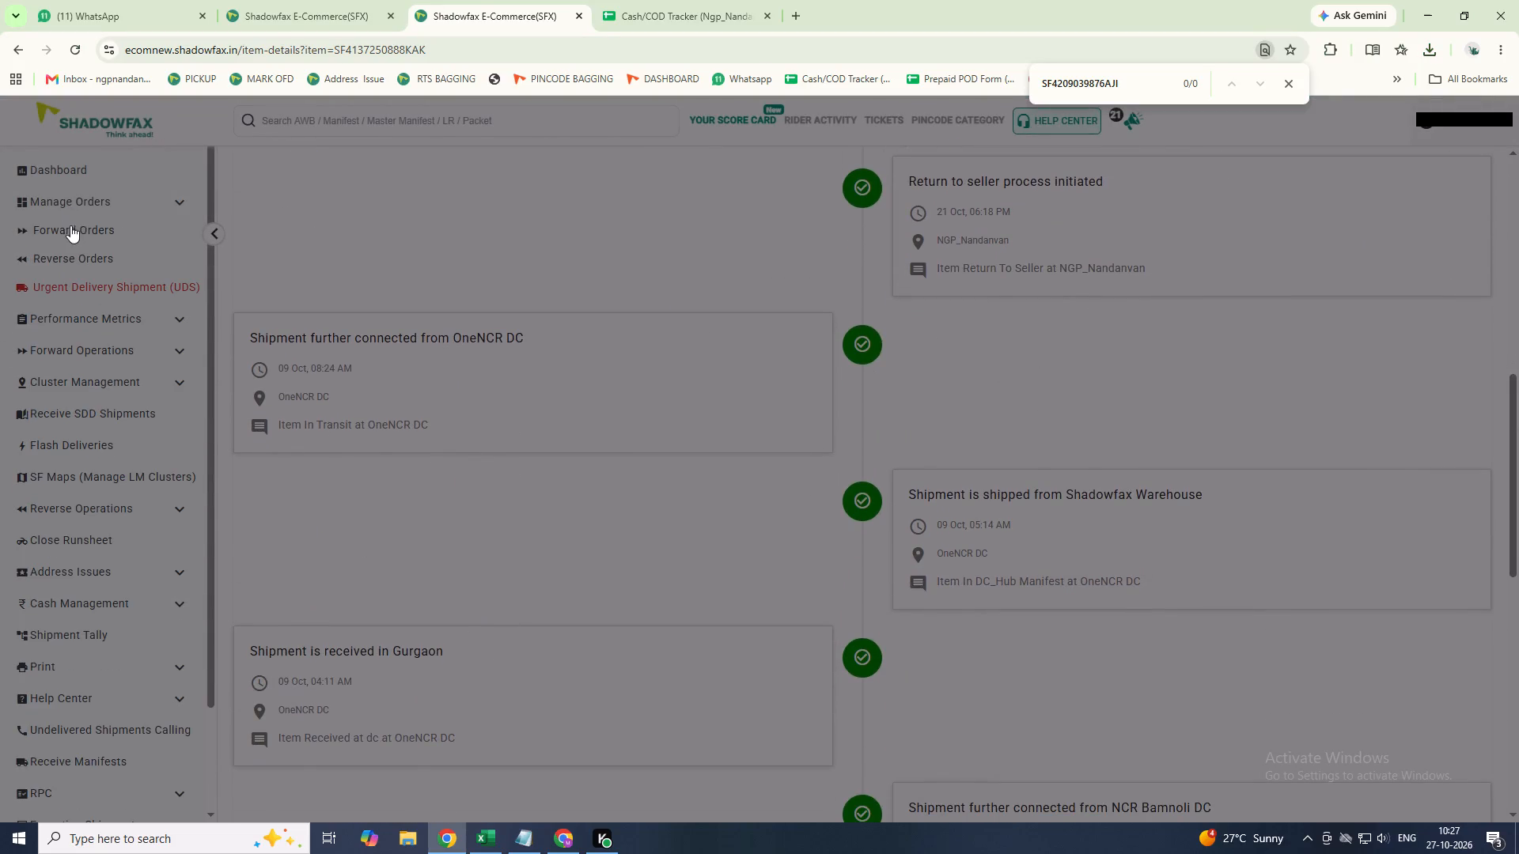
click(70, 227)
click(778, 229)
key(ctrl+v)
key(Return)
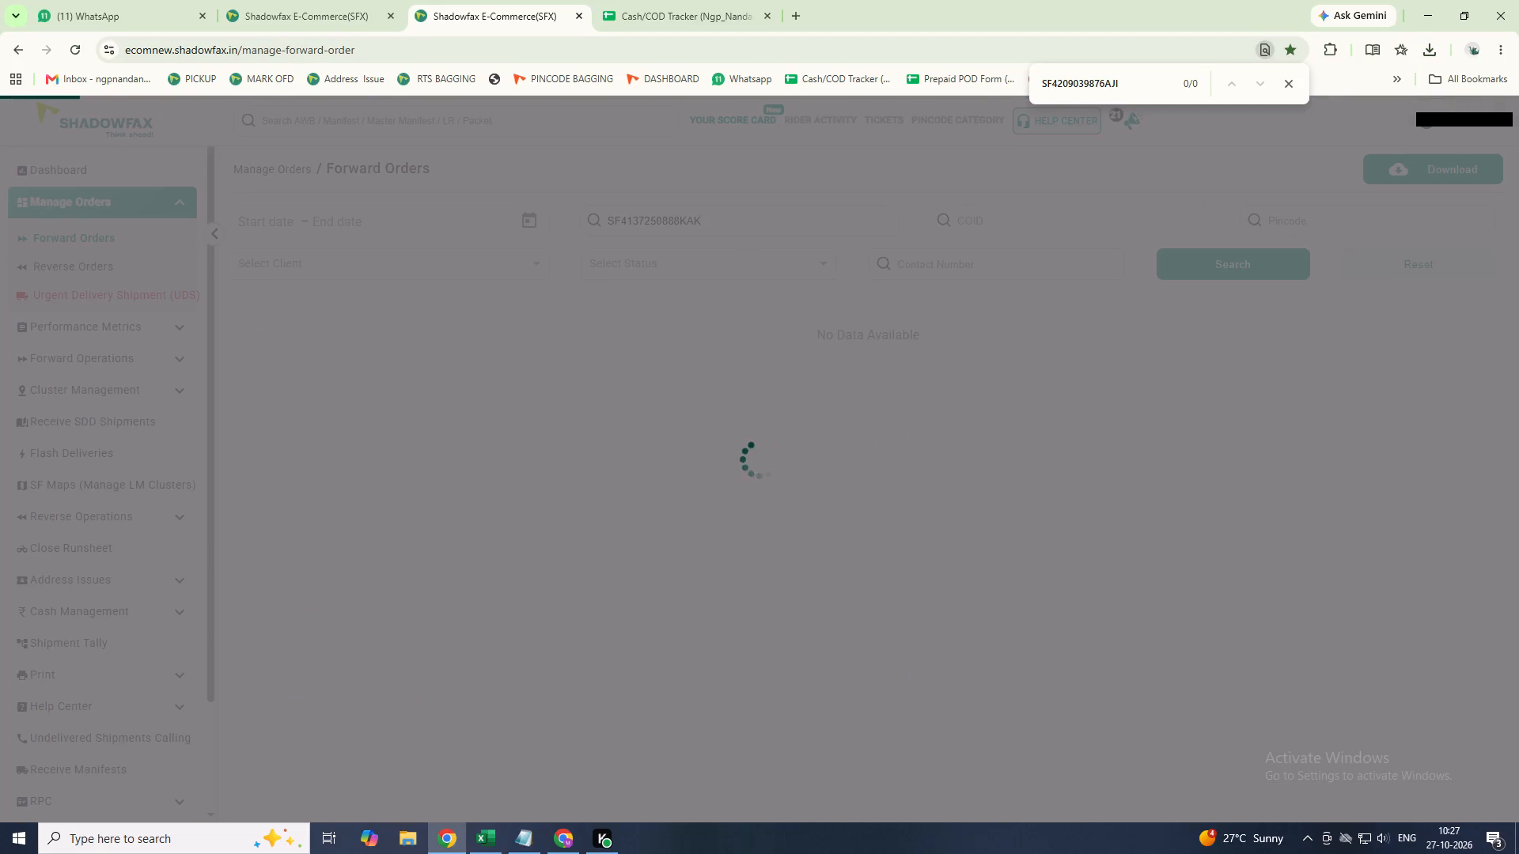
click(37, 266)
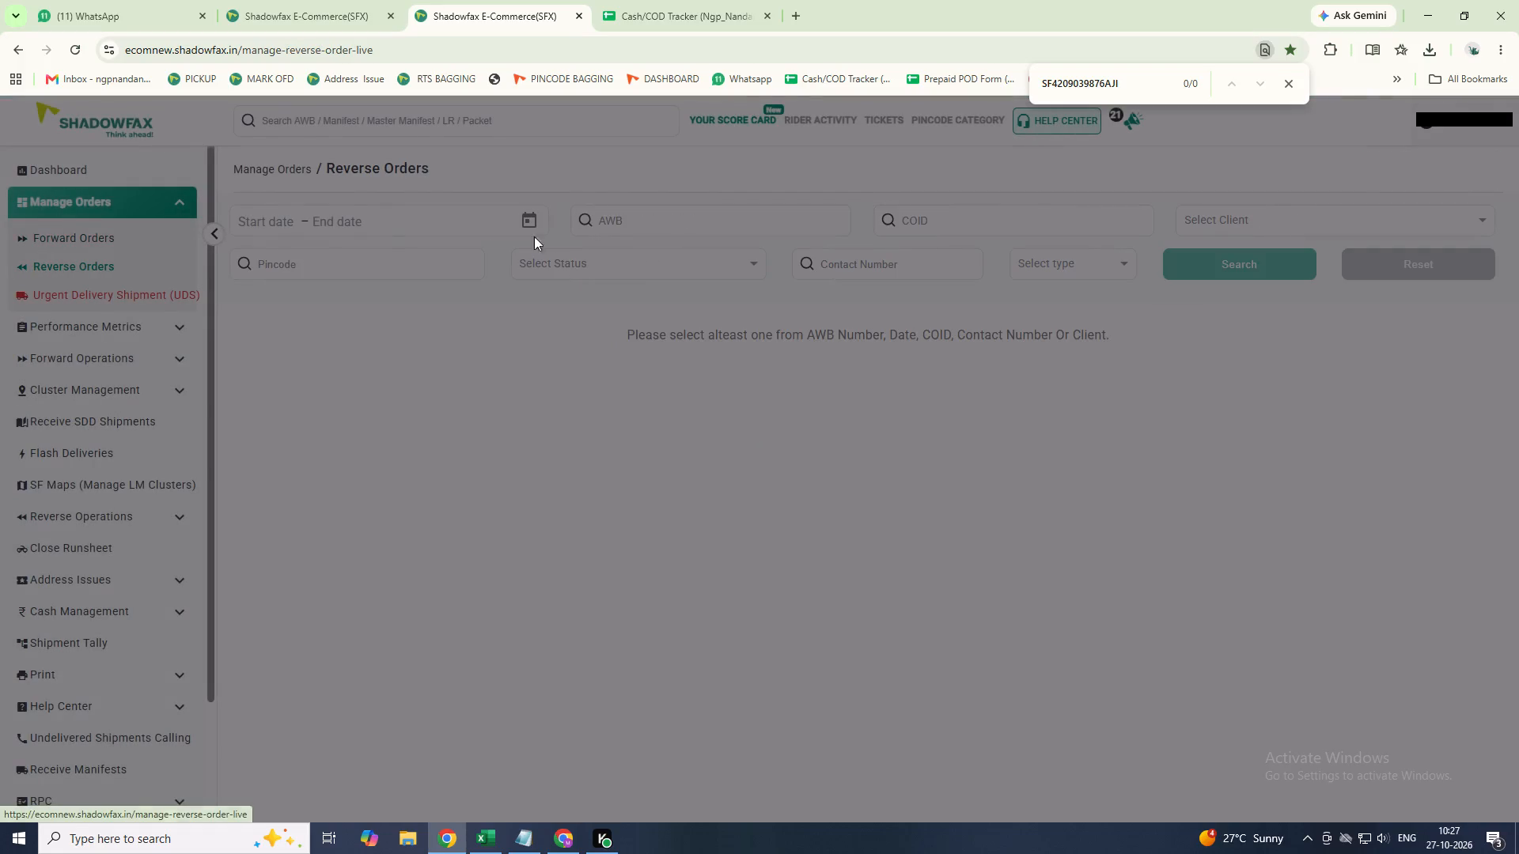
click(672, 217)
key(ctrl+v)
key(Return)
In the Bagging Pendency workbook in Excel, delete the IXJ_BhaderwahRD_SCC, SAT_Satna, REWA_RewaNagar_TH, PNBE_Anisabad and NAD_Nagda shipment rows.
key(alt+Tab)
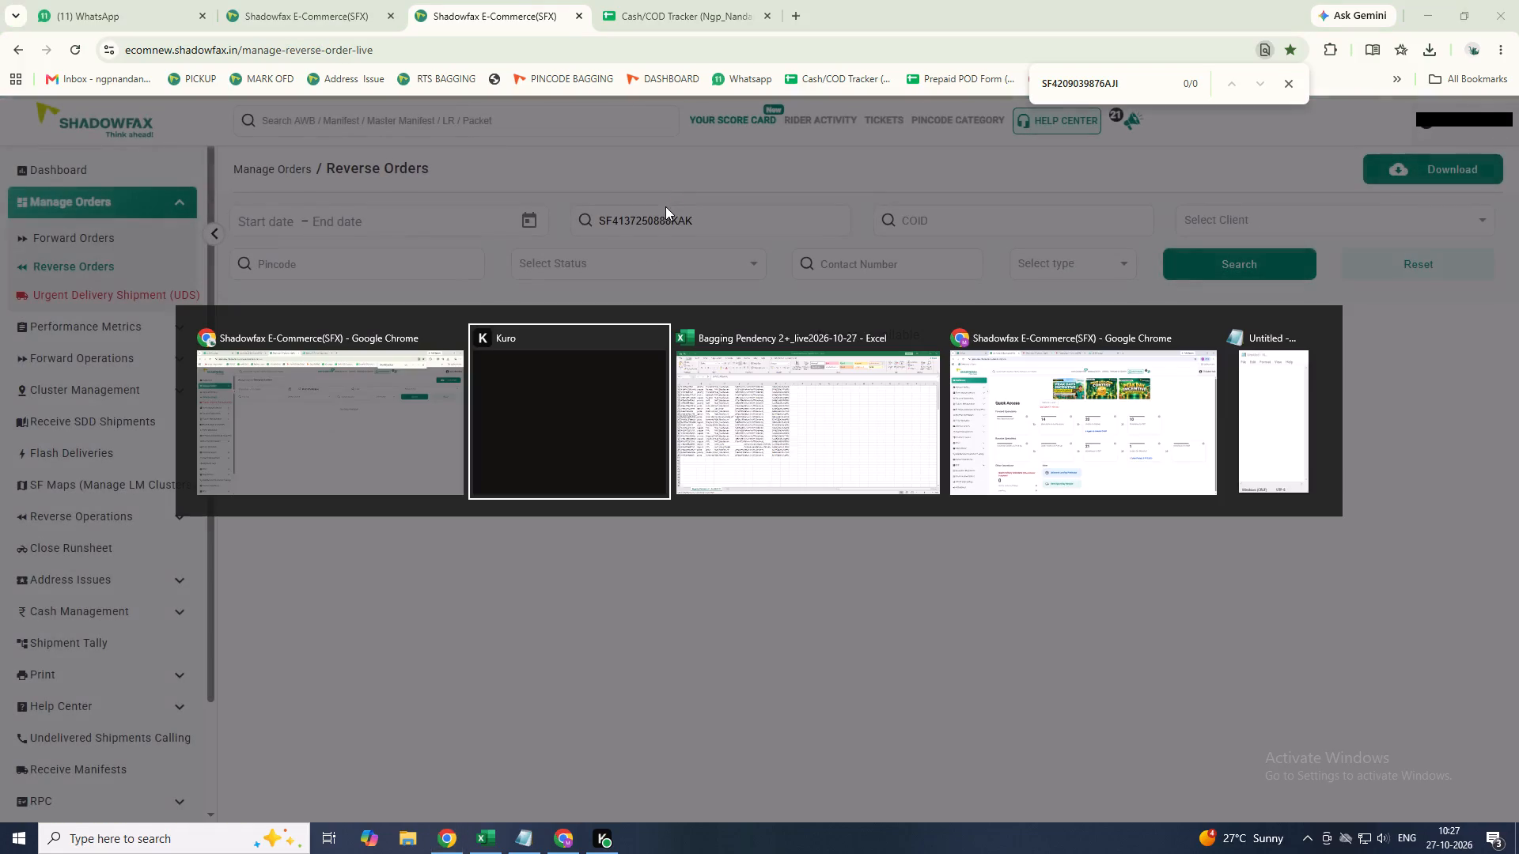
key(alt+Tab)
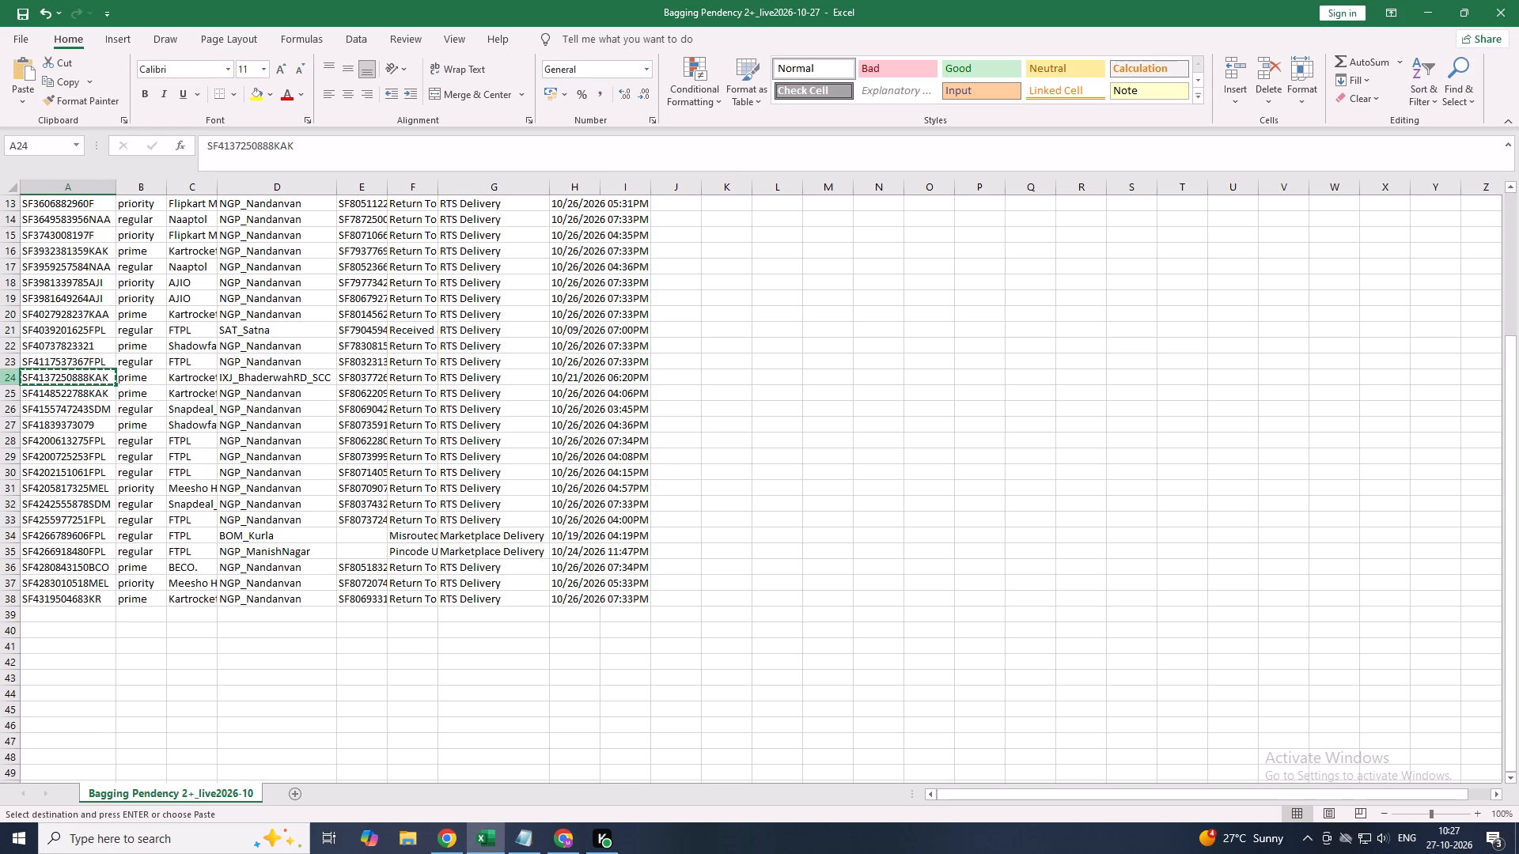
click(13, 375)
key(ctrl+minus)
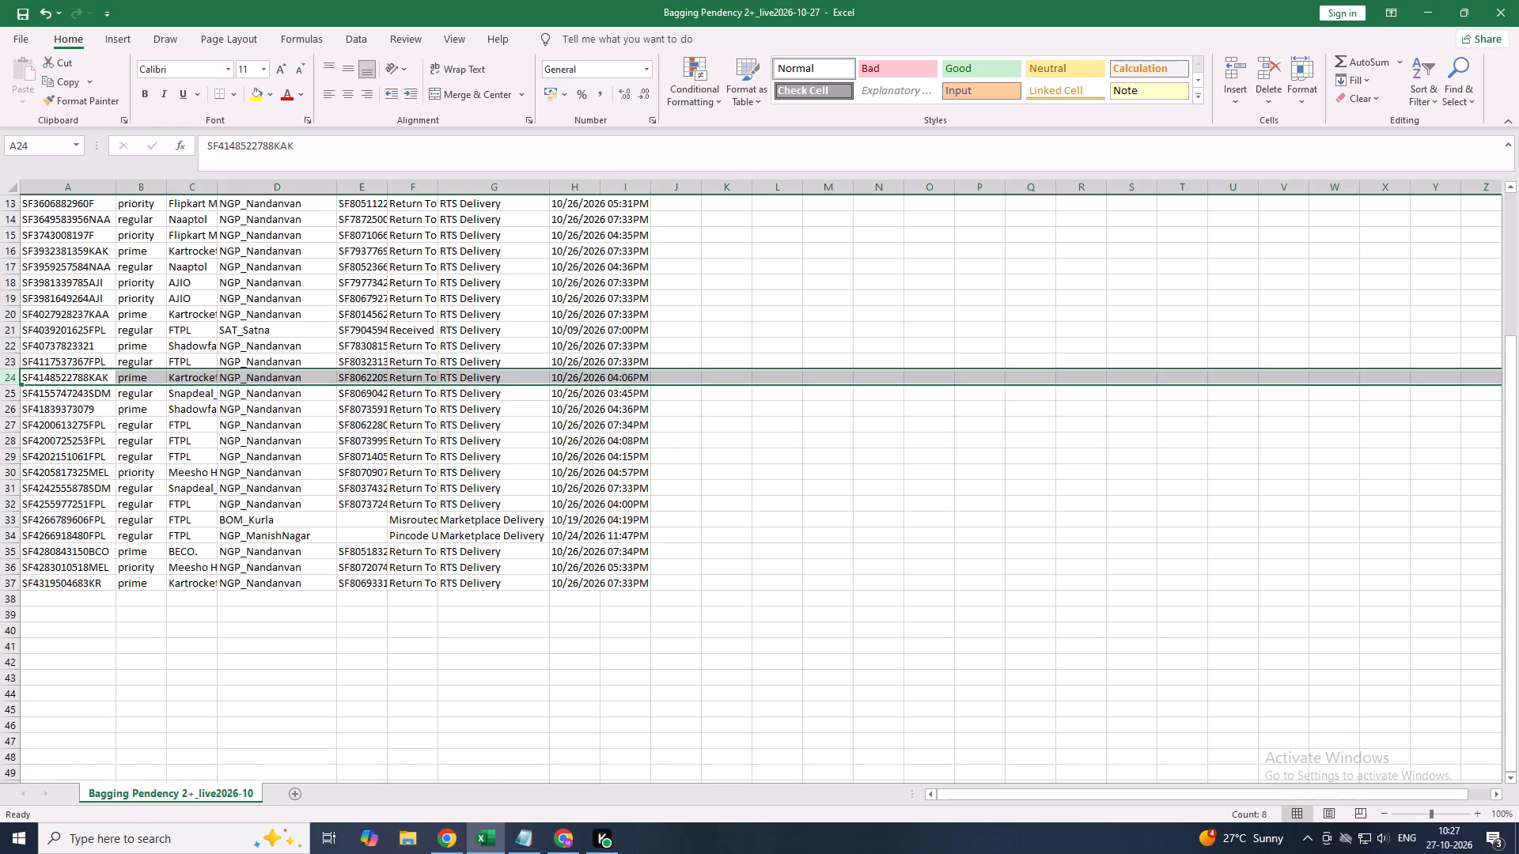
scroll(108, 392, up, 4)
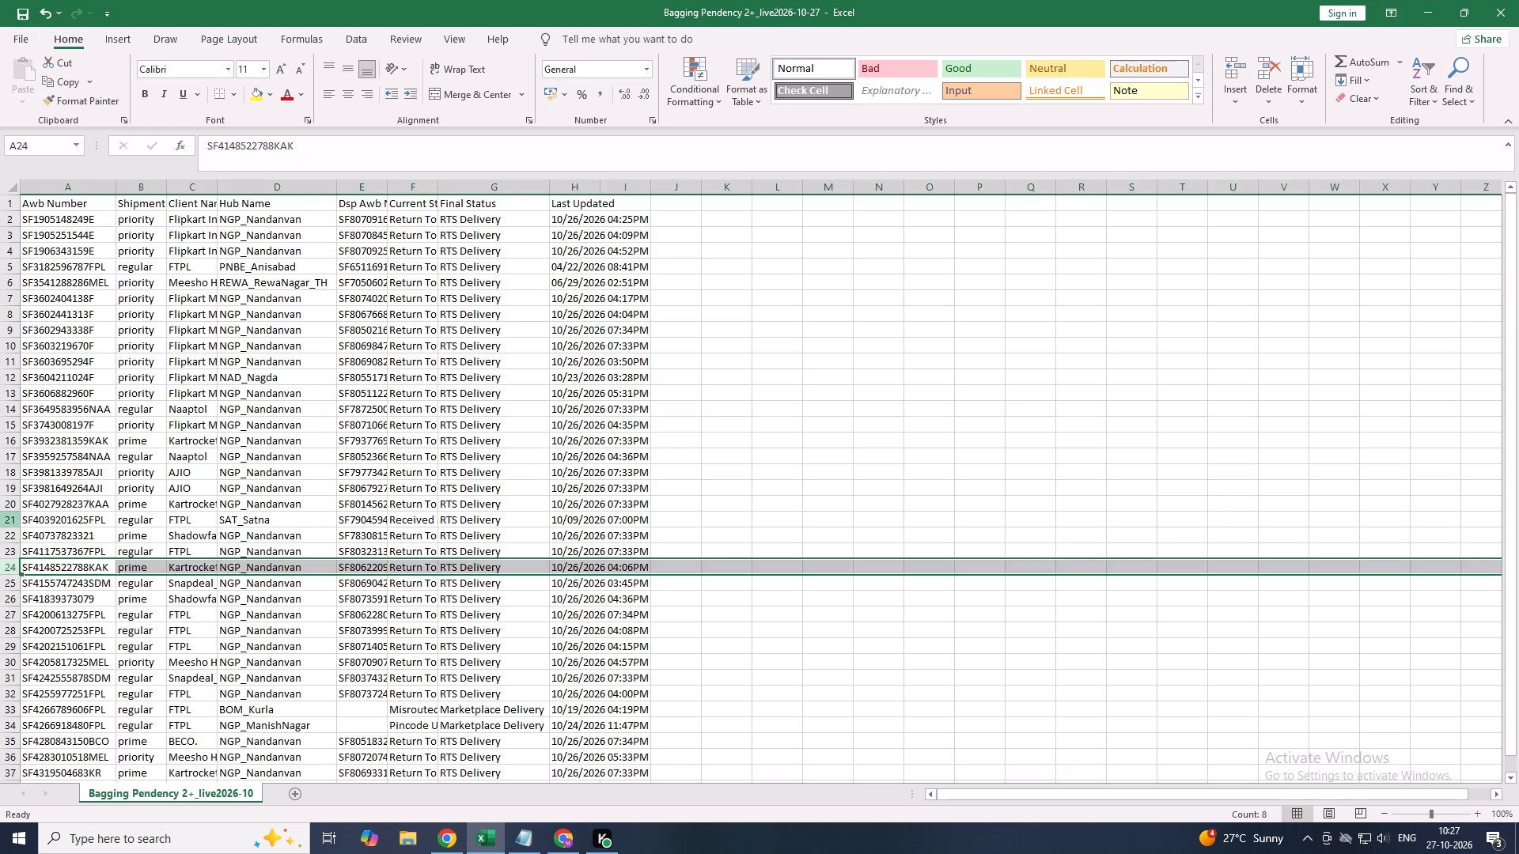
click(3, 517)
key(ctrl+minus)
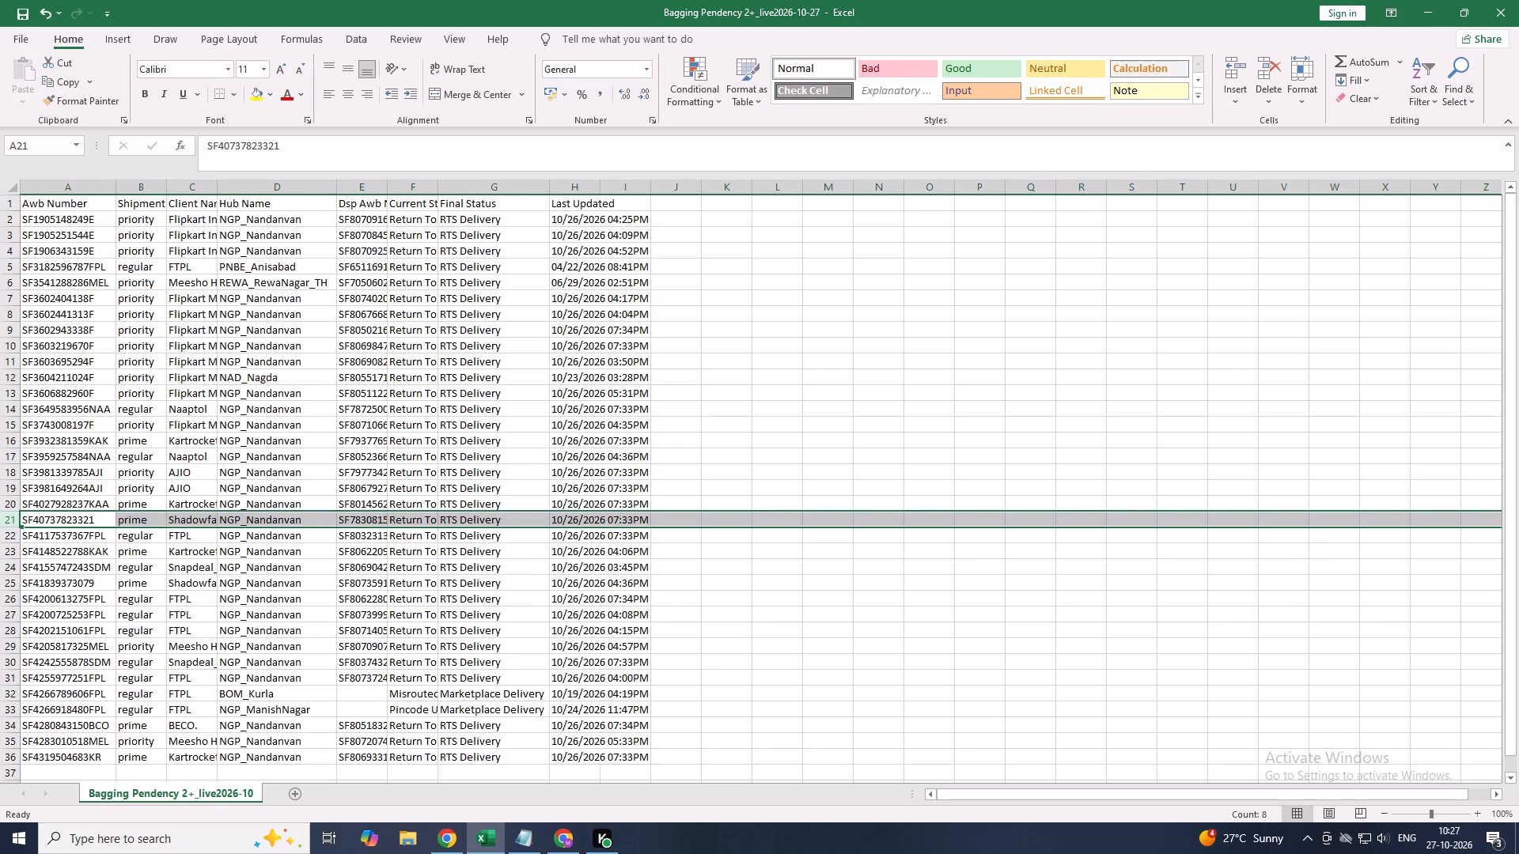
click(17, 283)
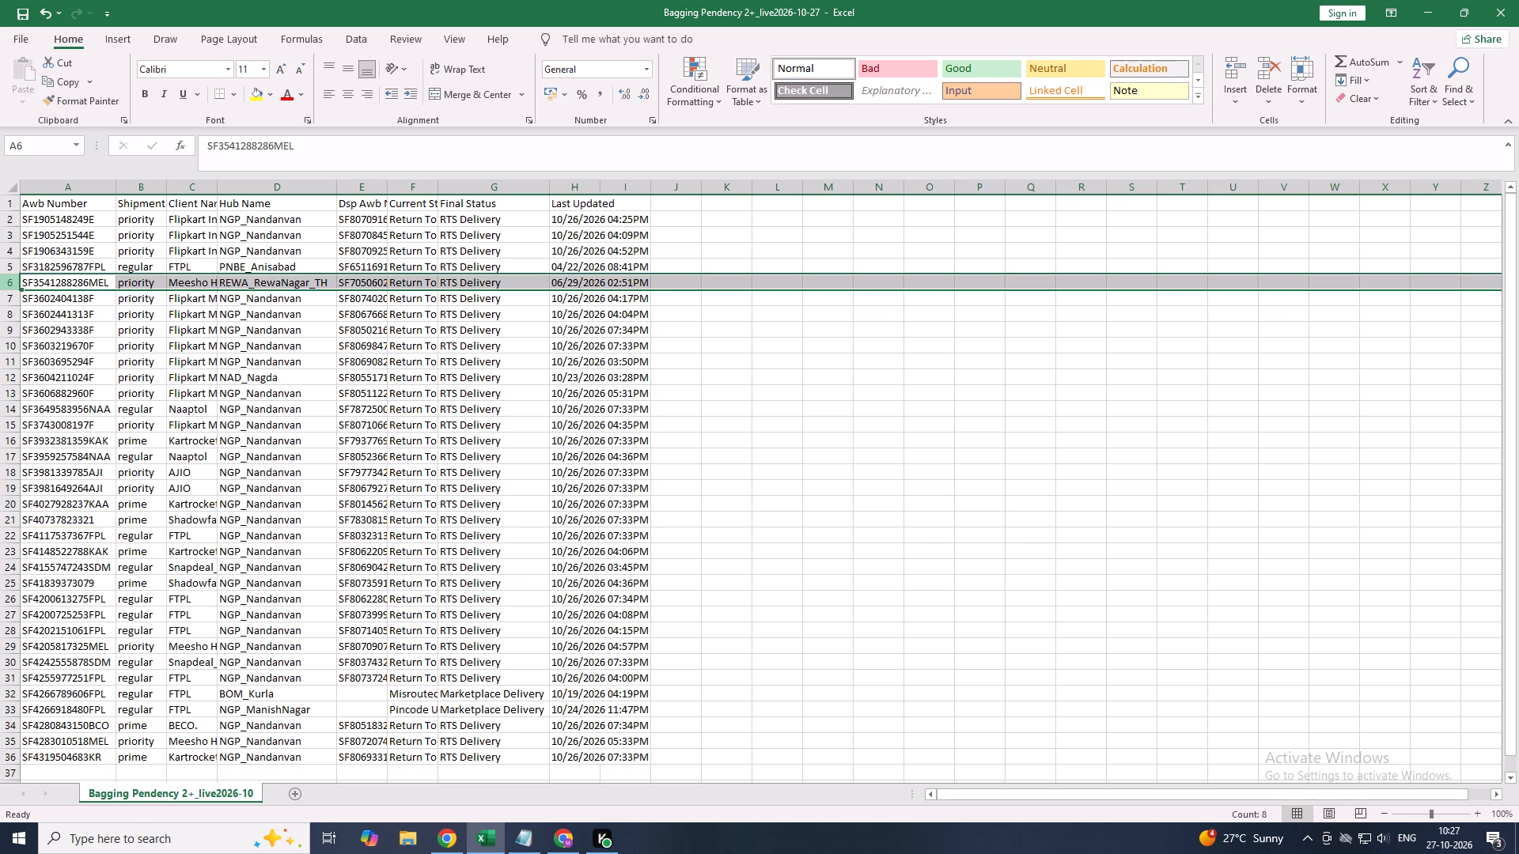
key(ctrl+minus)
click(14, 271)
click(0, 268)
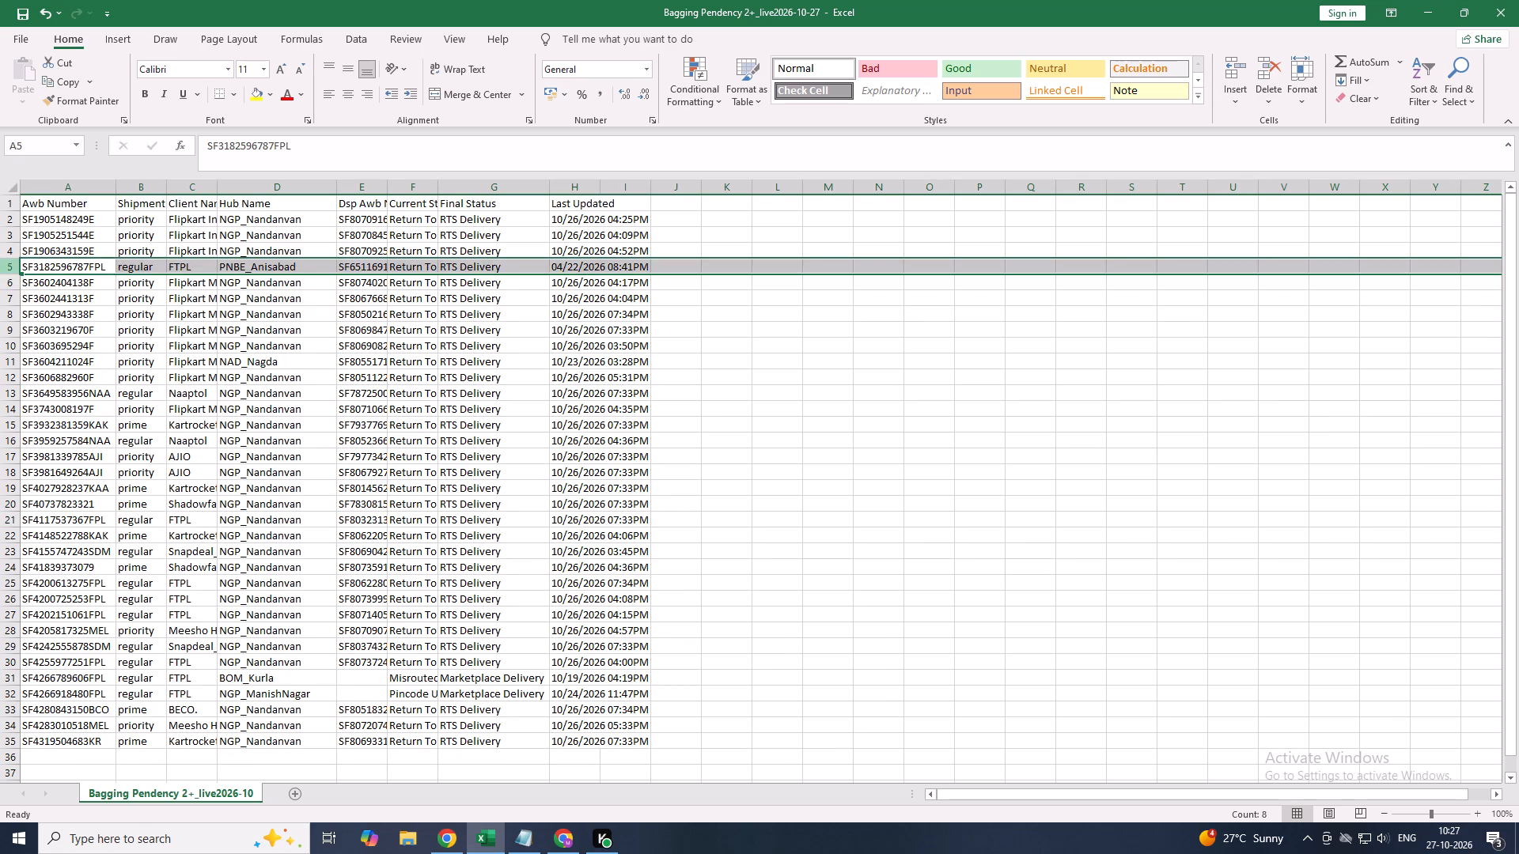
key(ctrl+minus)
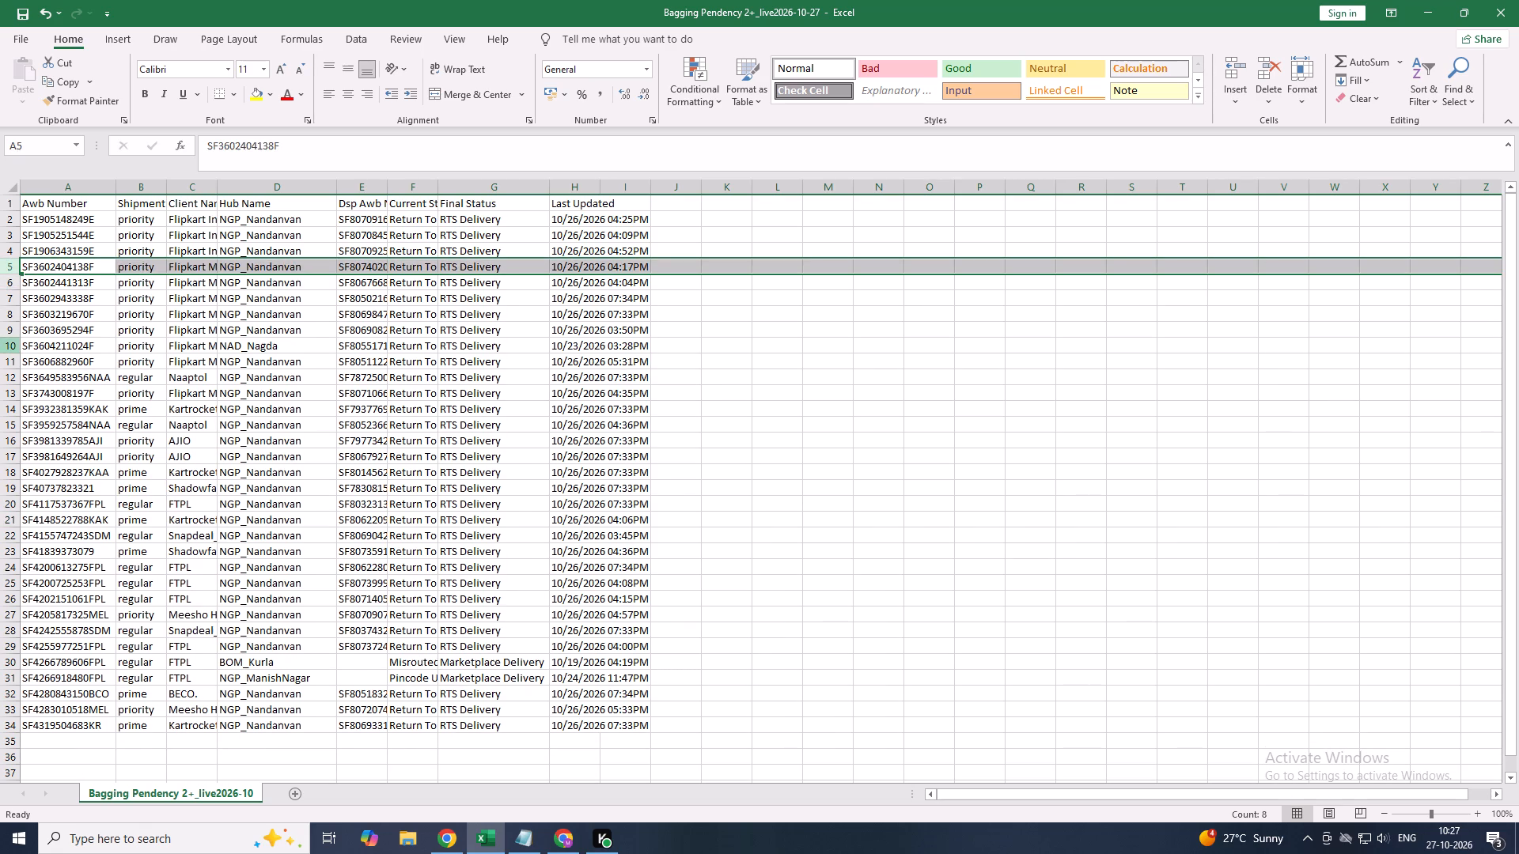
click(11, 346)
key(ctrl+minus)
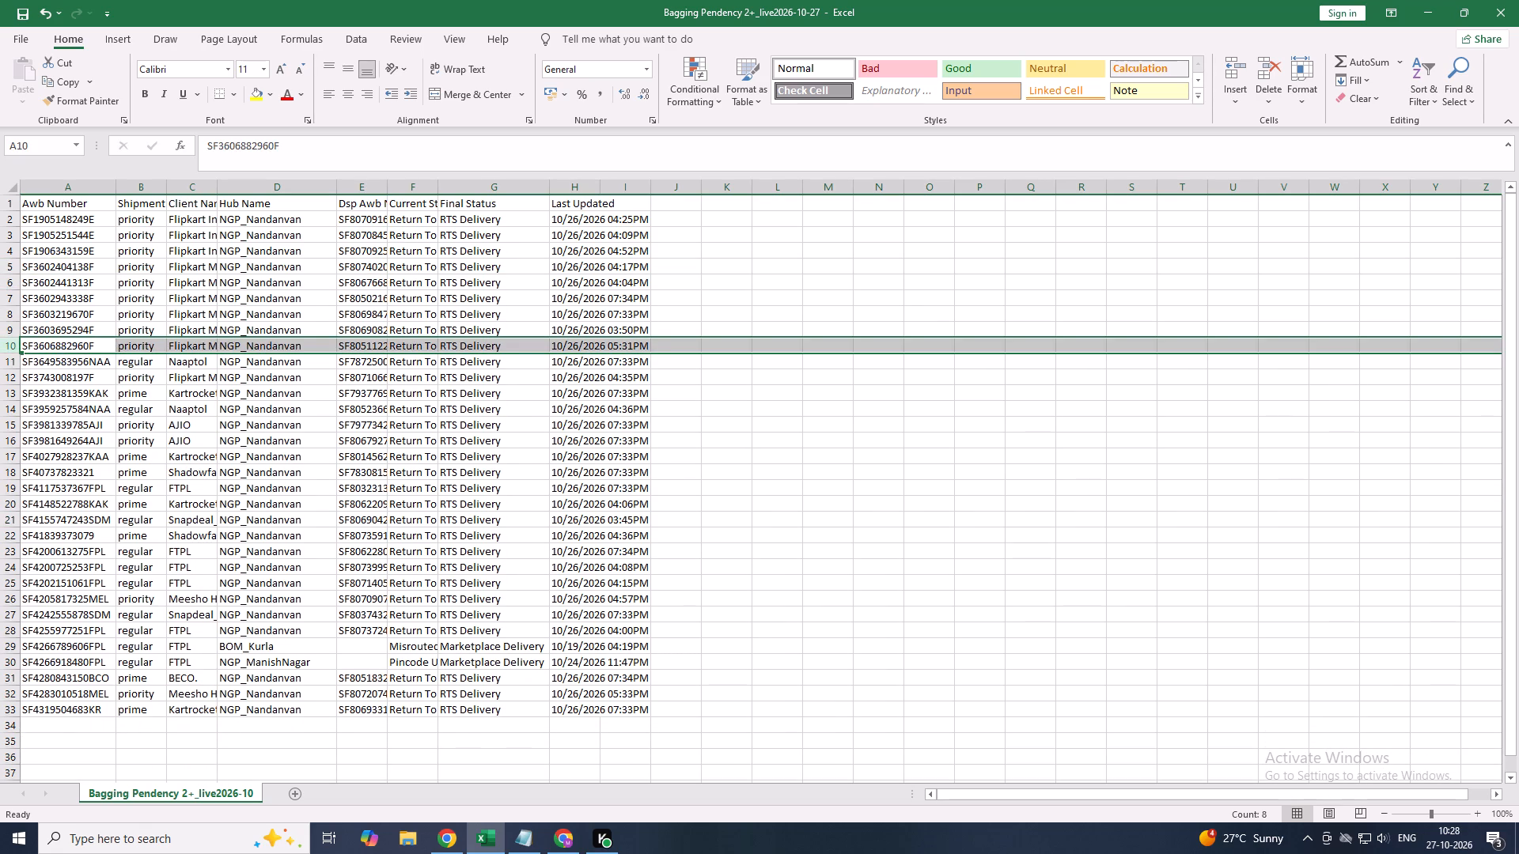
Copy all remaining AWB numbers below the Awb Number header.
scroll(92, 652, up, 4)
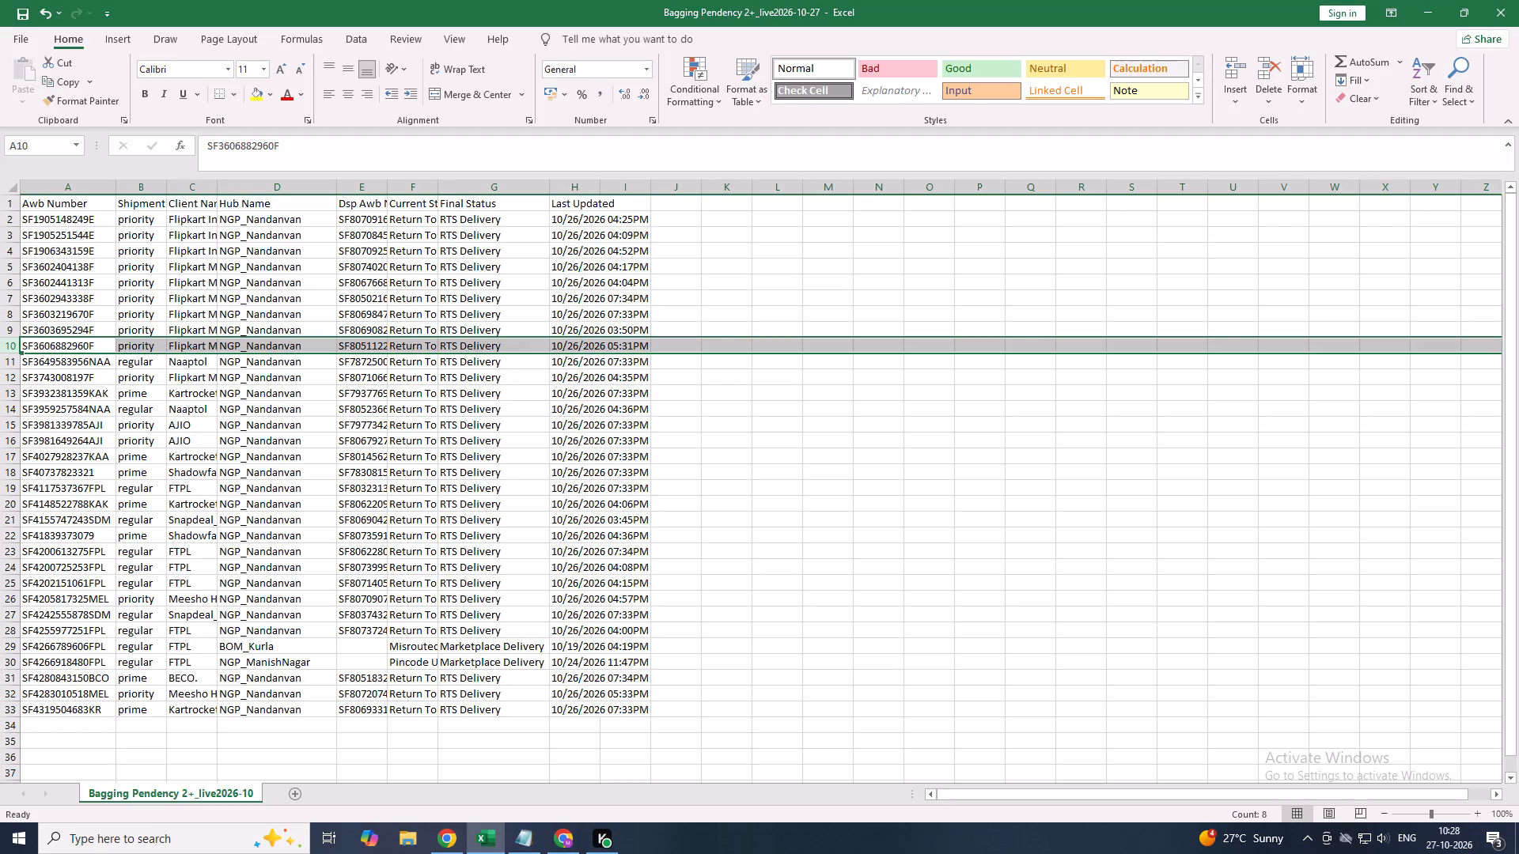
click(63, 219)
key(ctrl+shift+Down)
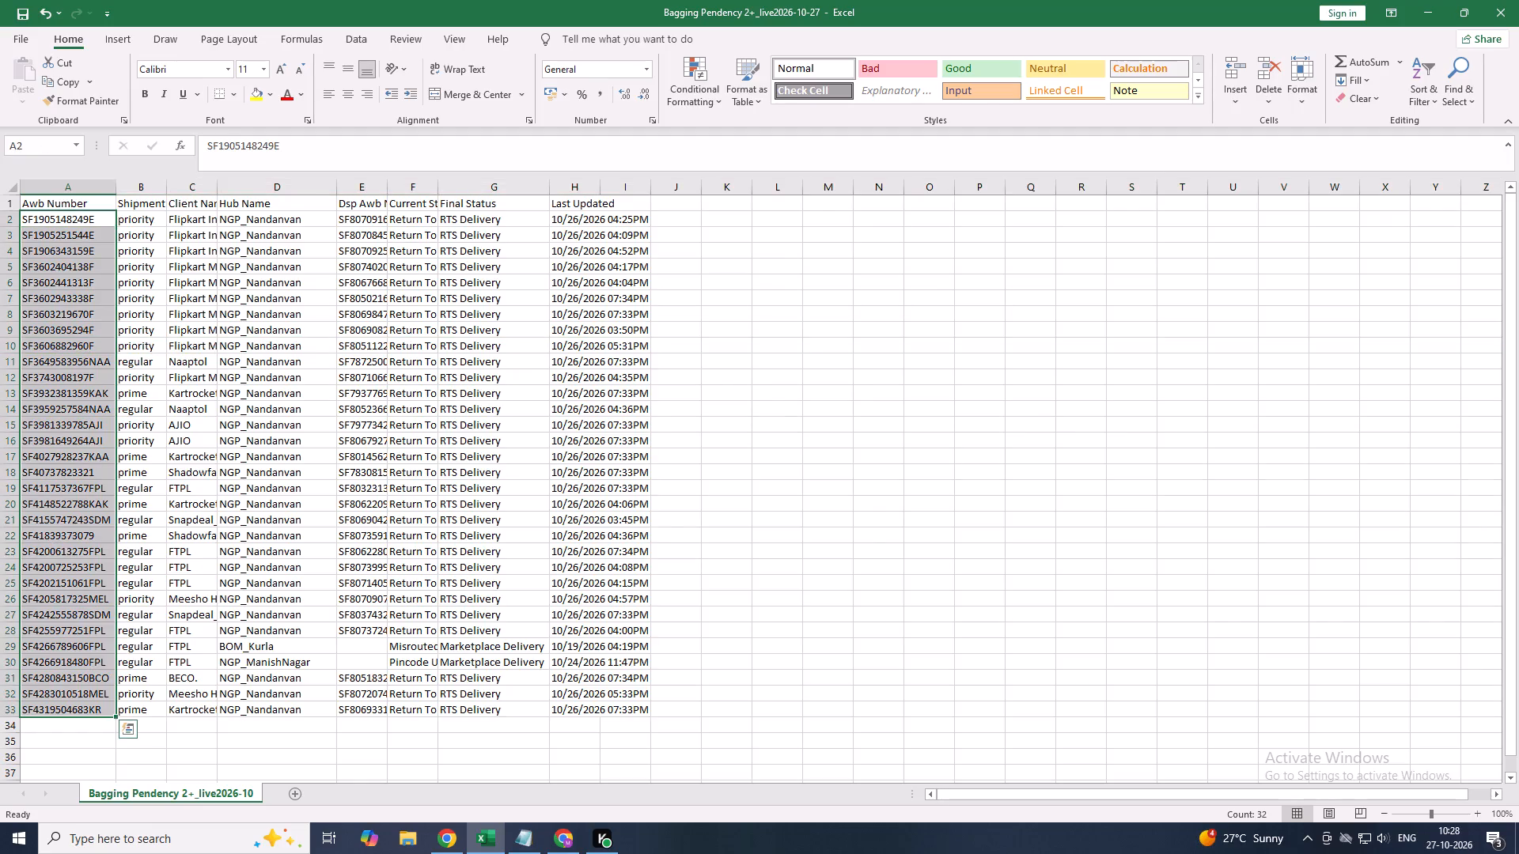
key(ctrl+c)
Switch to Shadowfax in Chrome and search the Forward Orders for all the copied AWB numbers.
key(alt+Tab)
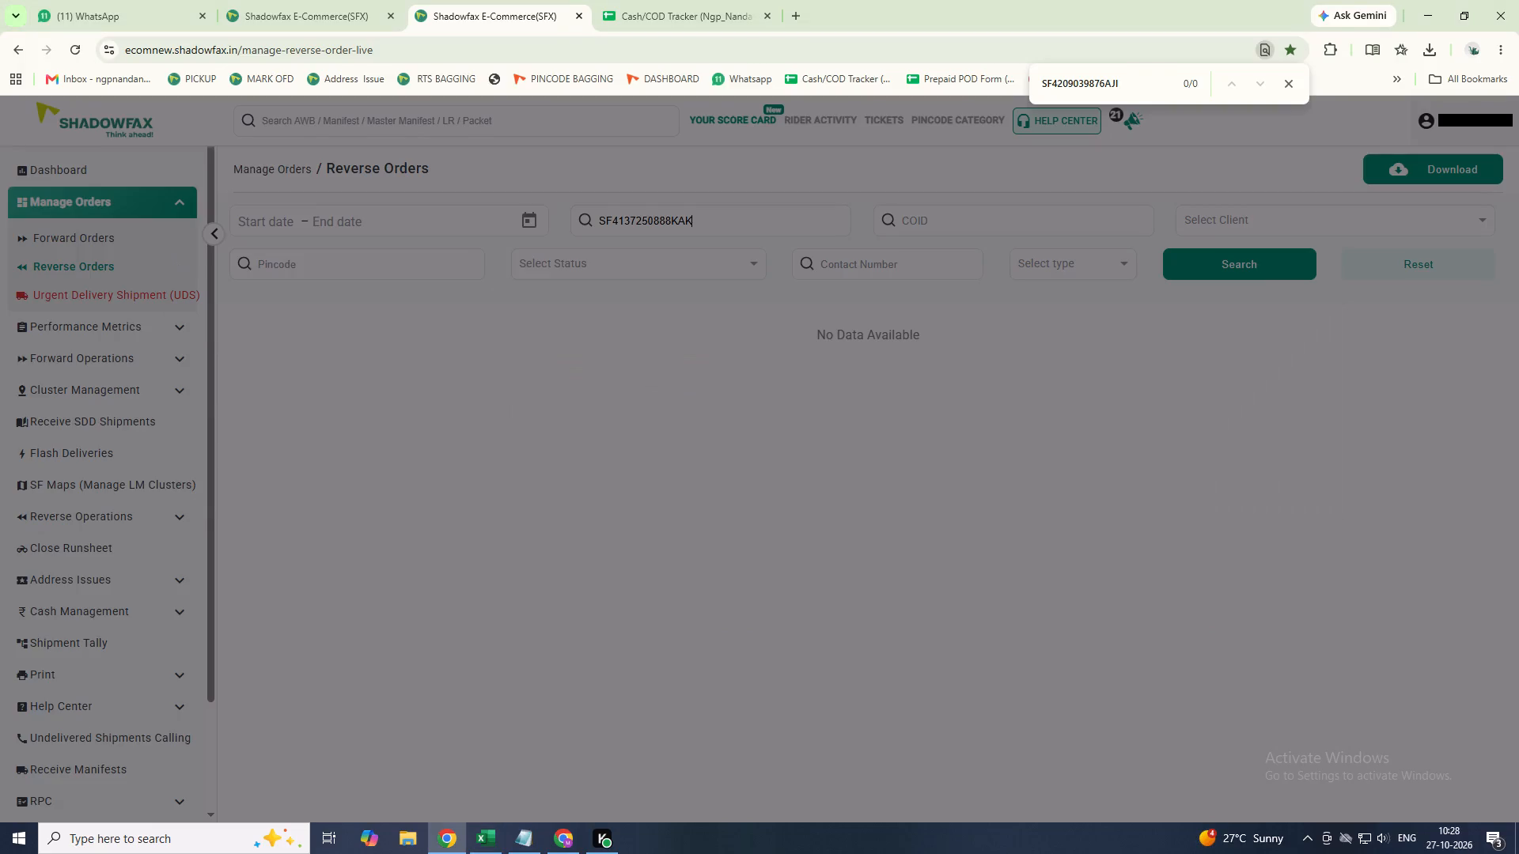
key(ctrl+a)
click(70, 239)
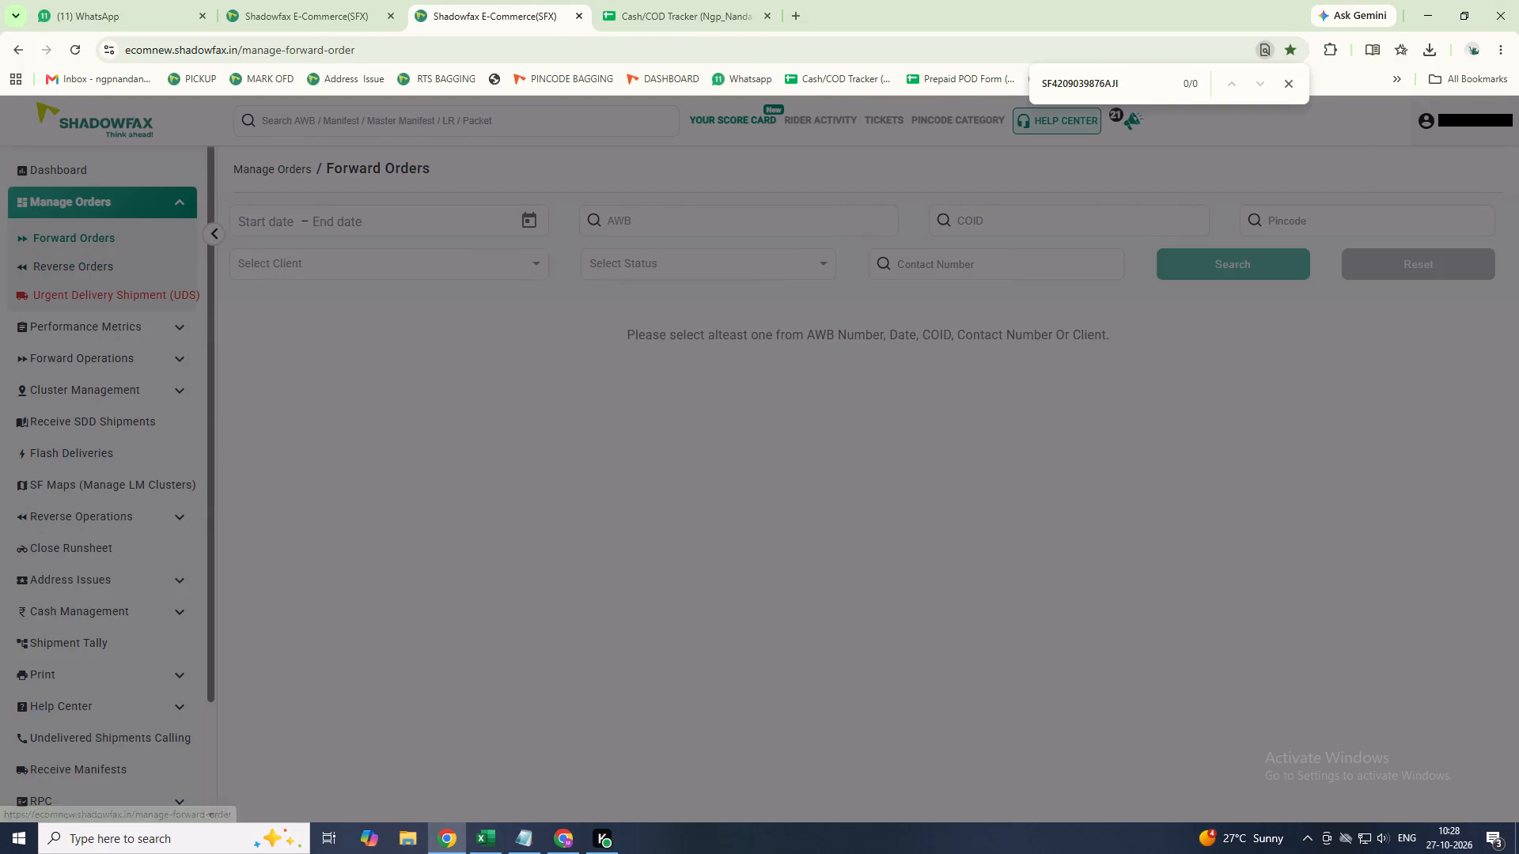
click(661, 227)
key(ctrl+v)
key(Return)
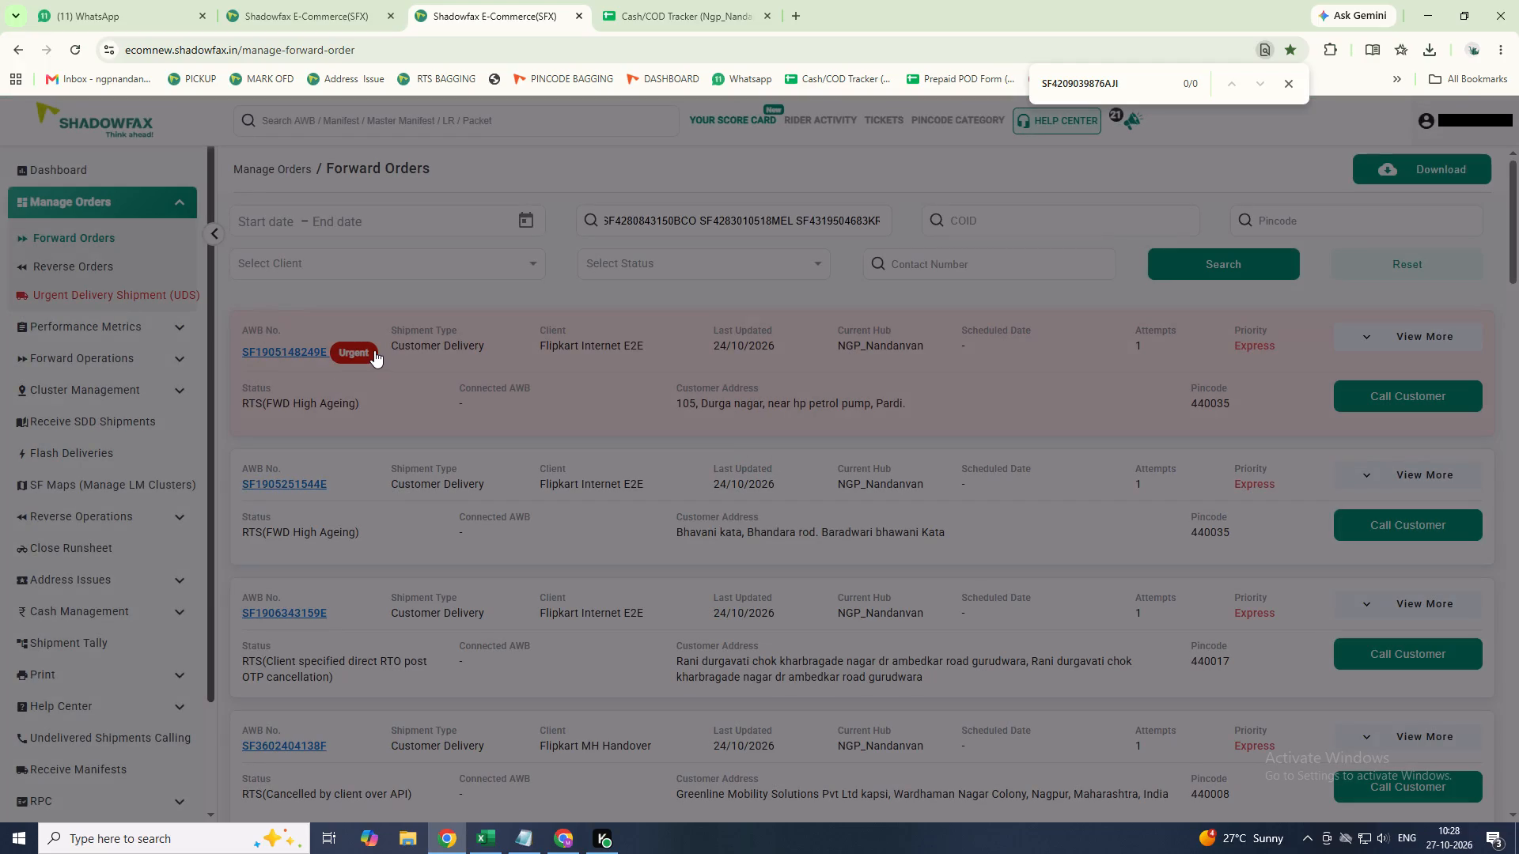
Examine the statuses, hubs and addresses of the listed forward orders across both result pages.
click(298, 353)
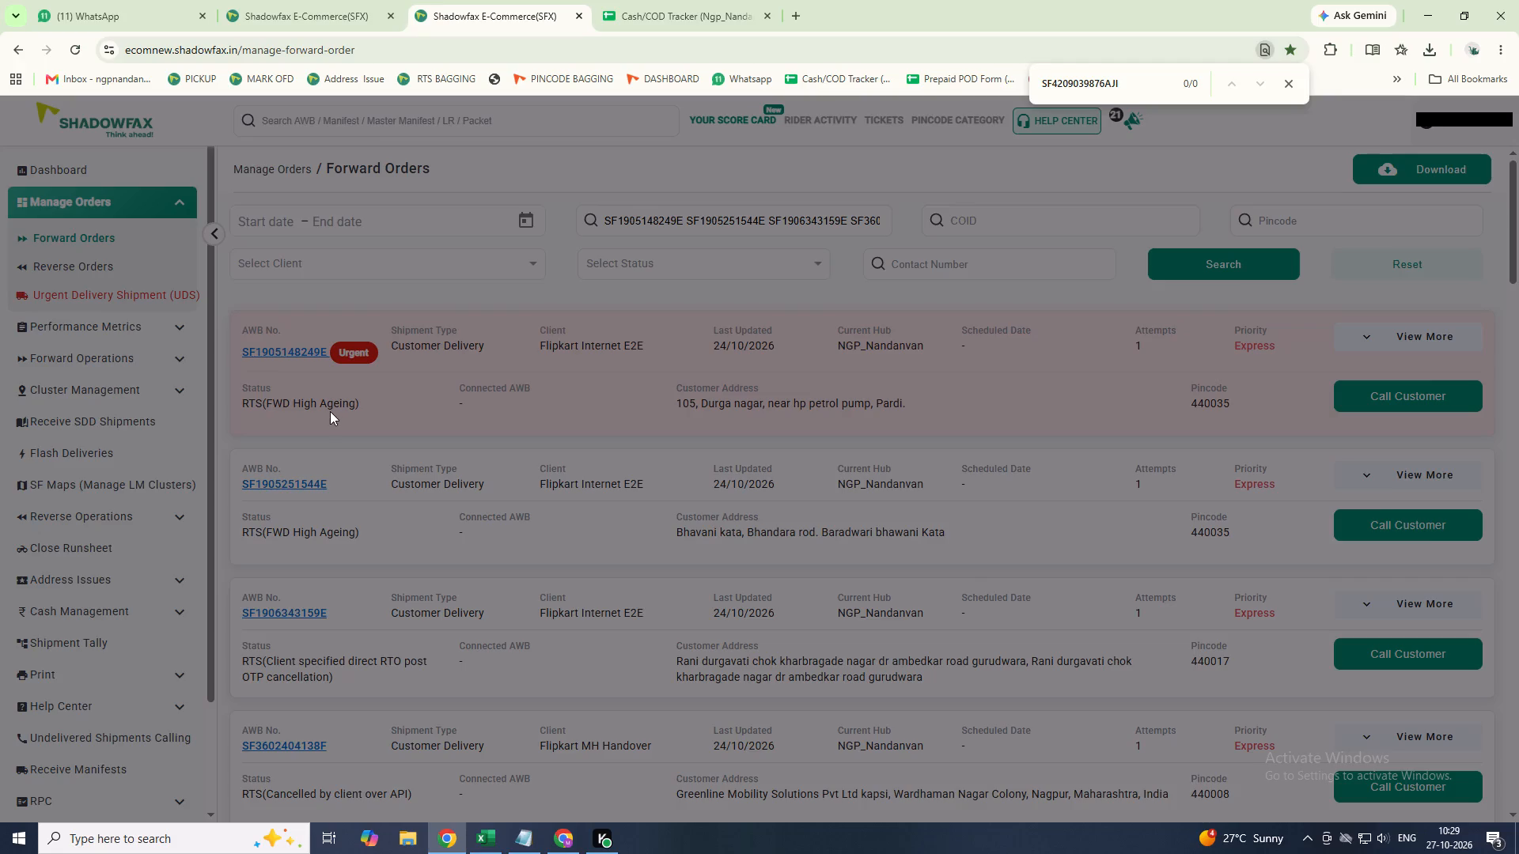
scroll(271, 567, down, 1)
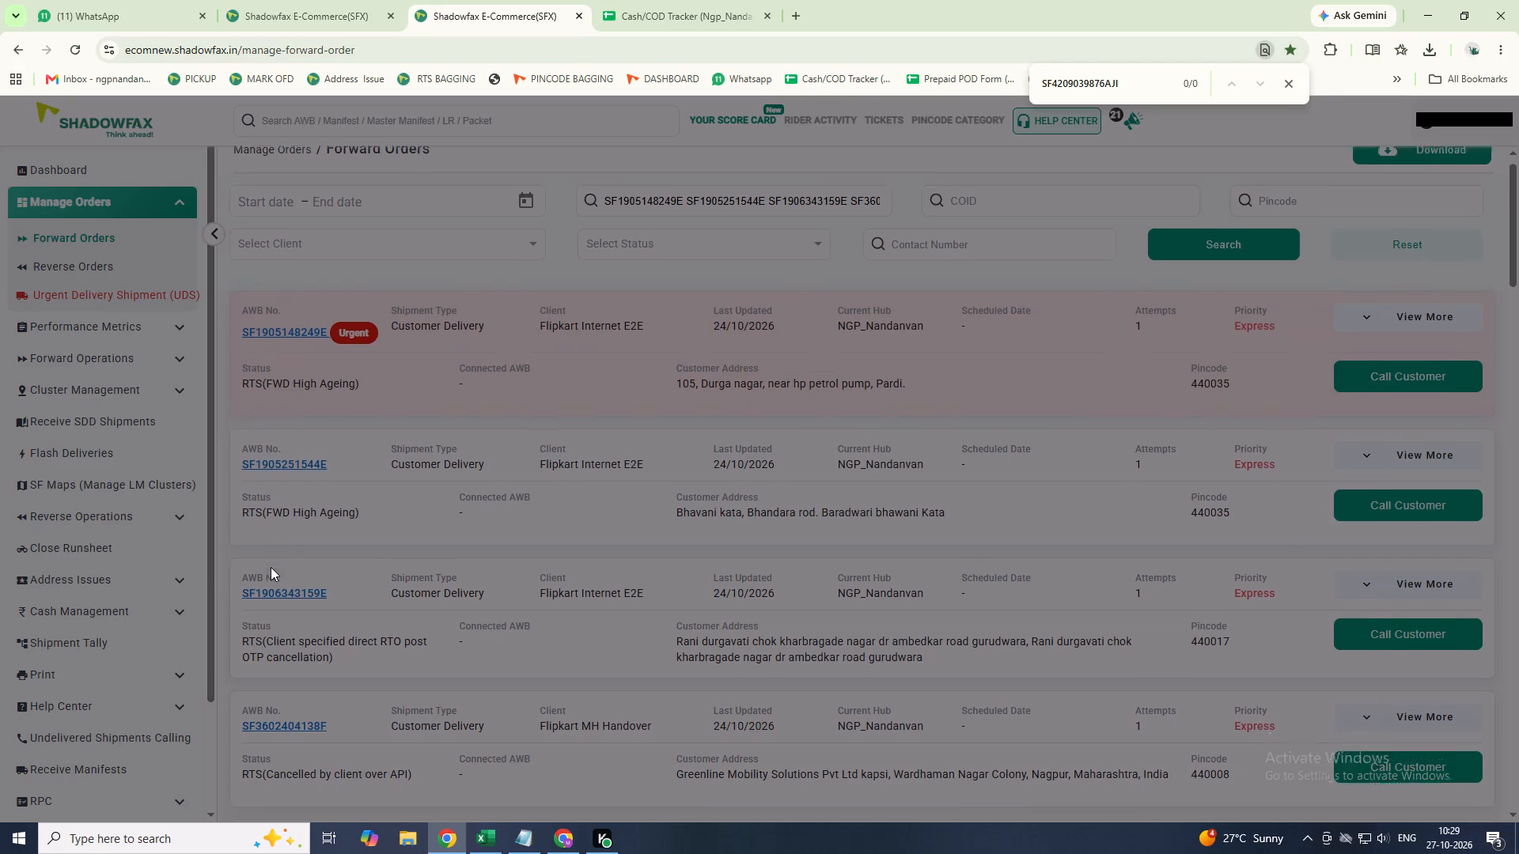
scroll(301, 542, down, 1)
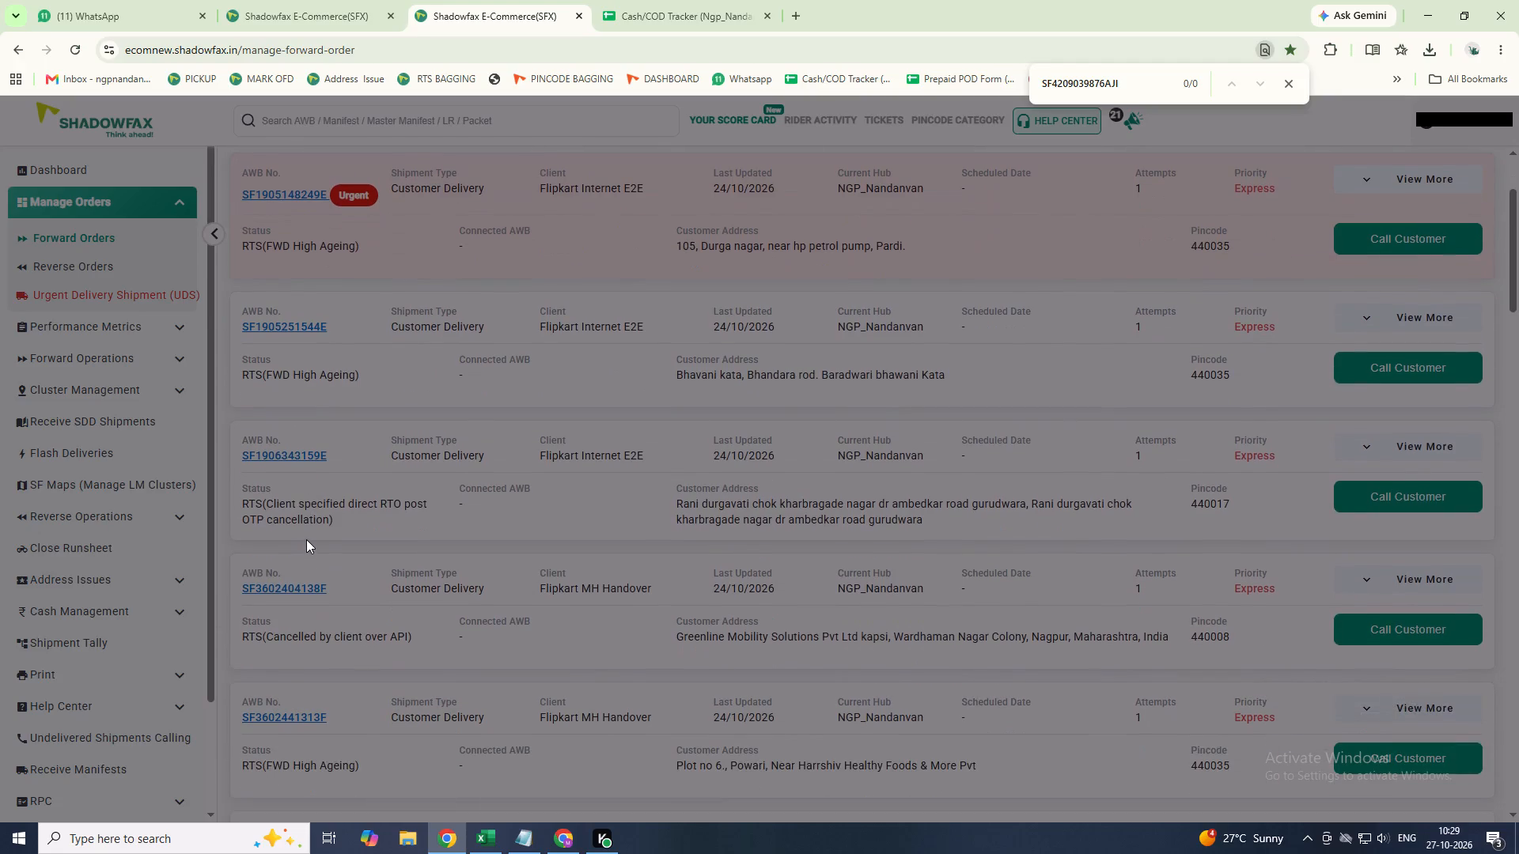
scroll(306, 539, down, 3)
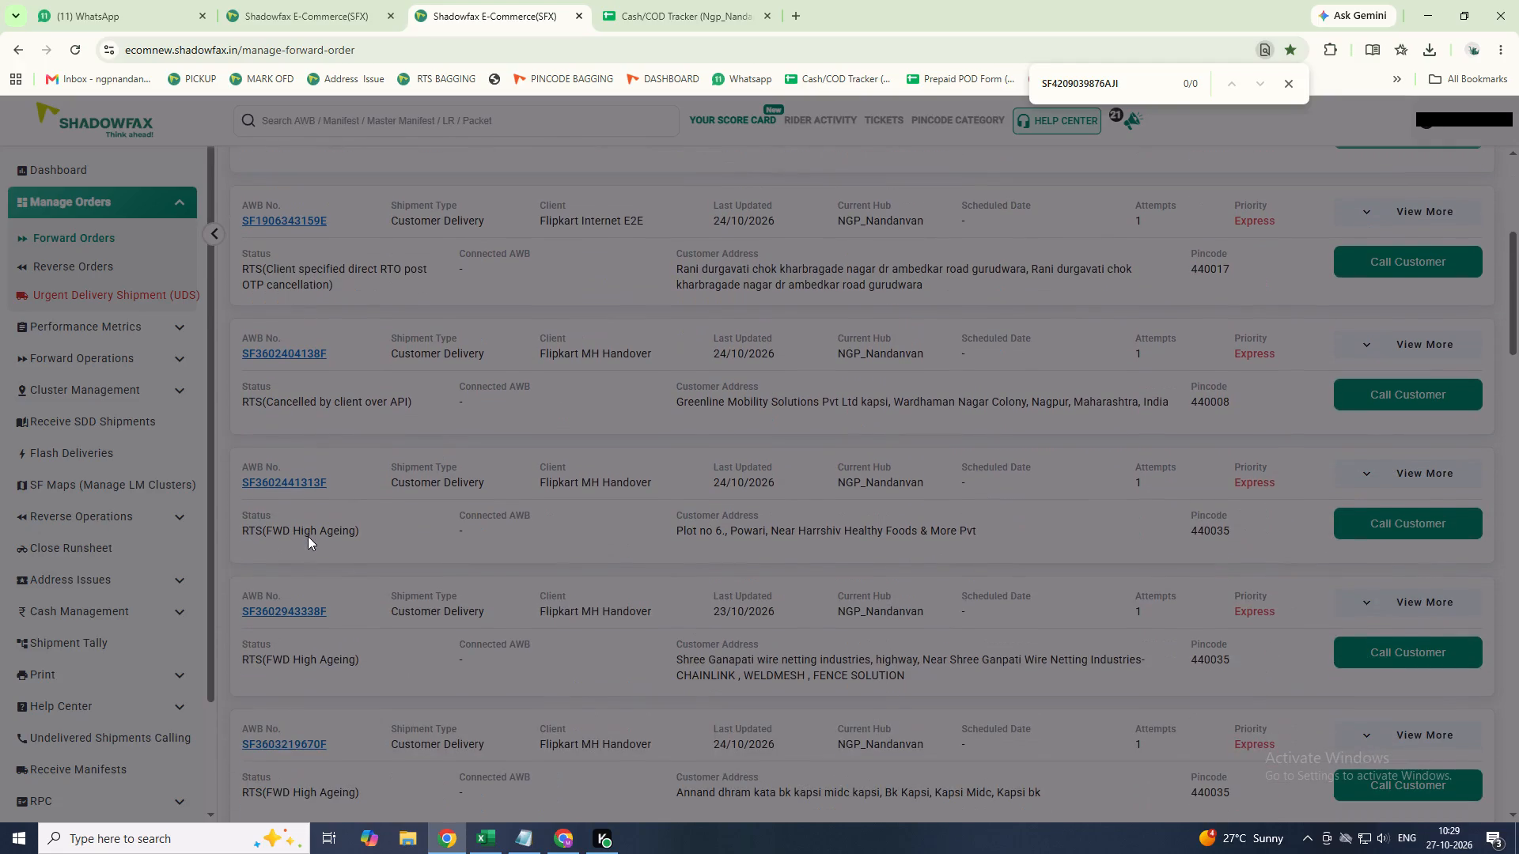
scroll(308, 536, down, 3)
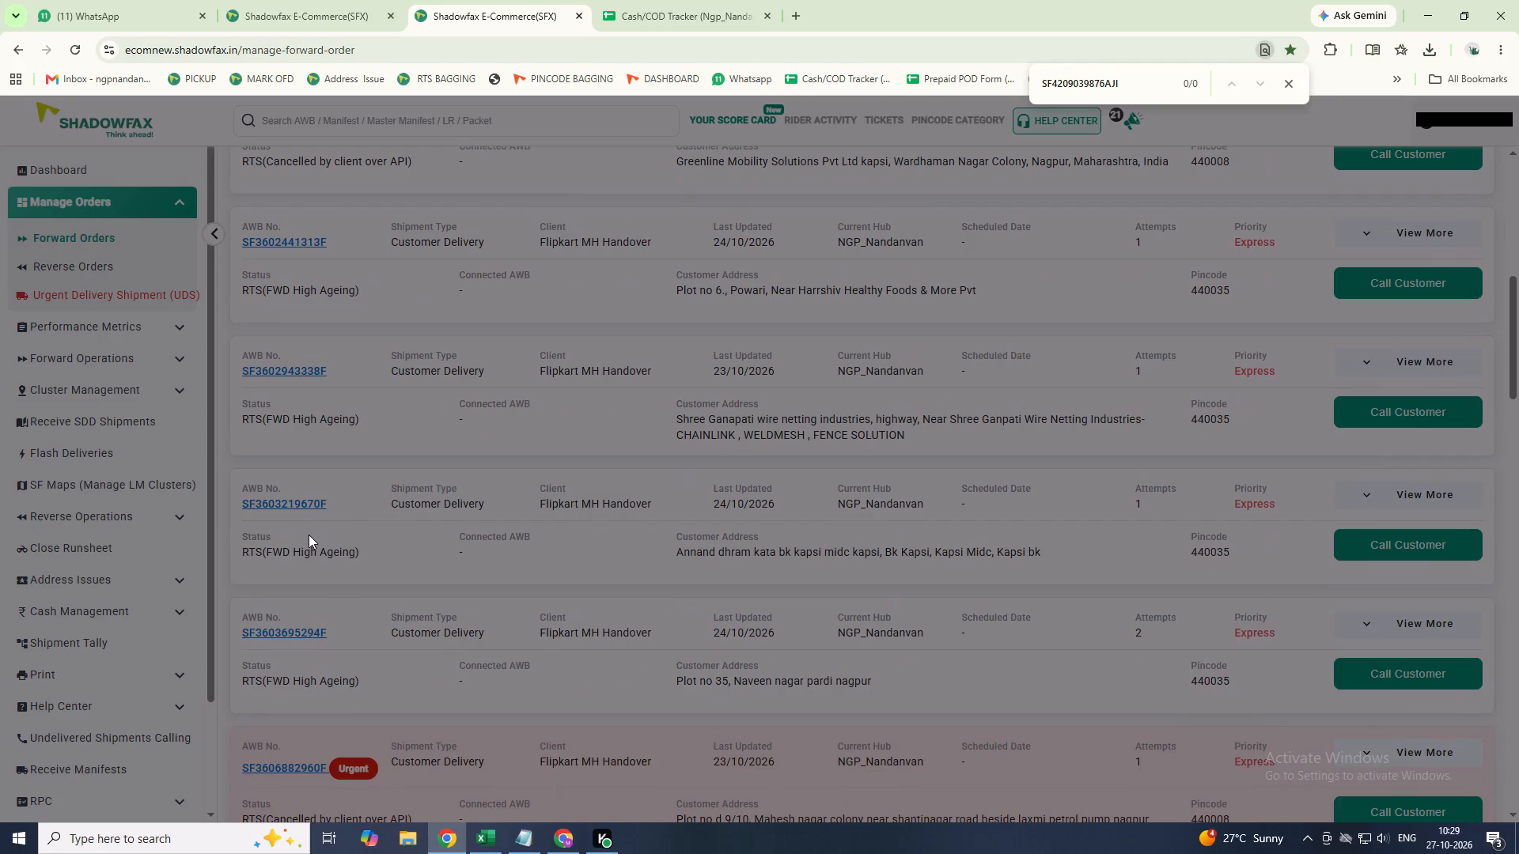
scroll(309, 539, down, 6)
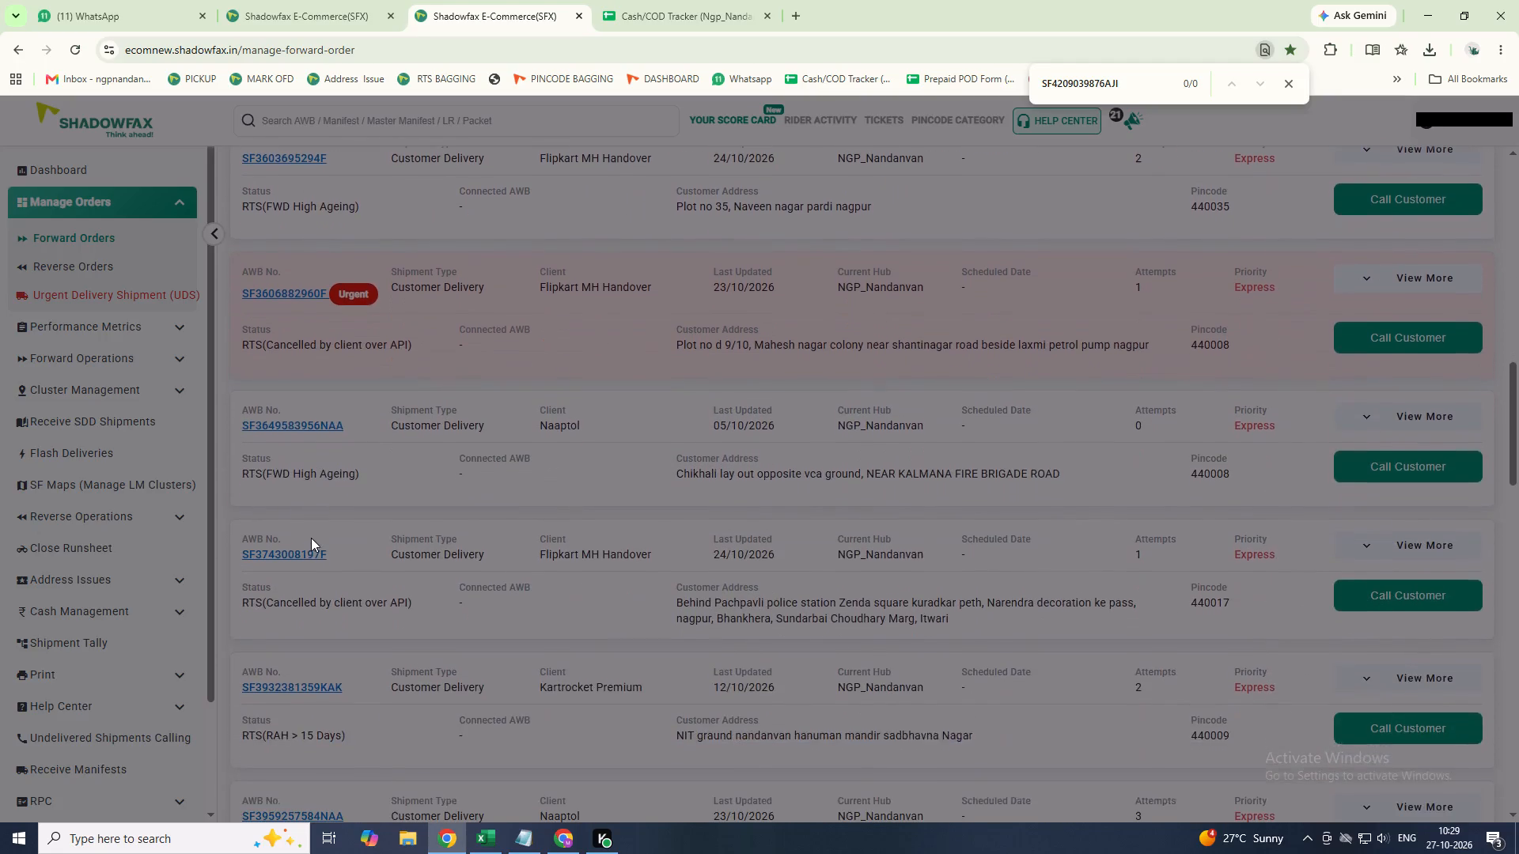
scroll(311, 538, down, 3)
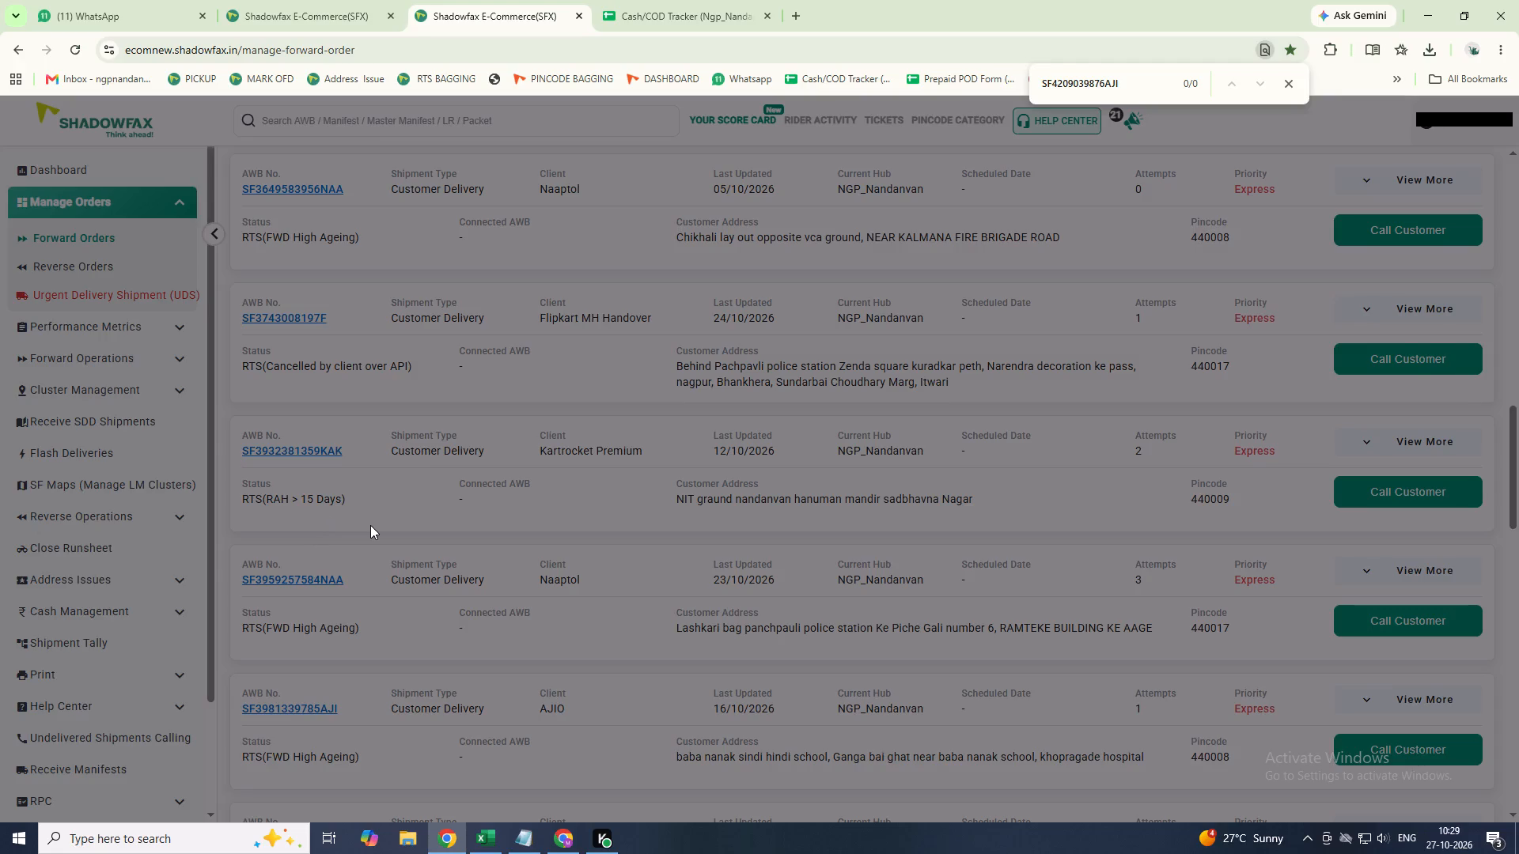
scroll(422, 541, down, 3)
scroll(486, 513, down, 4)
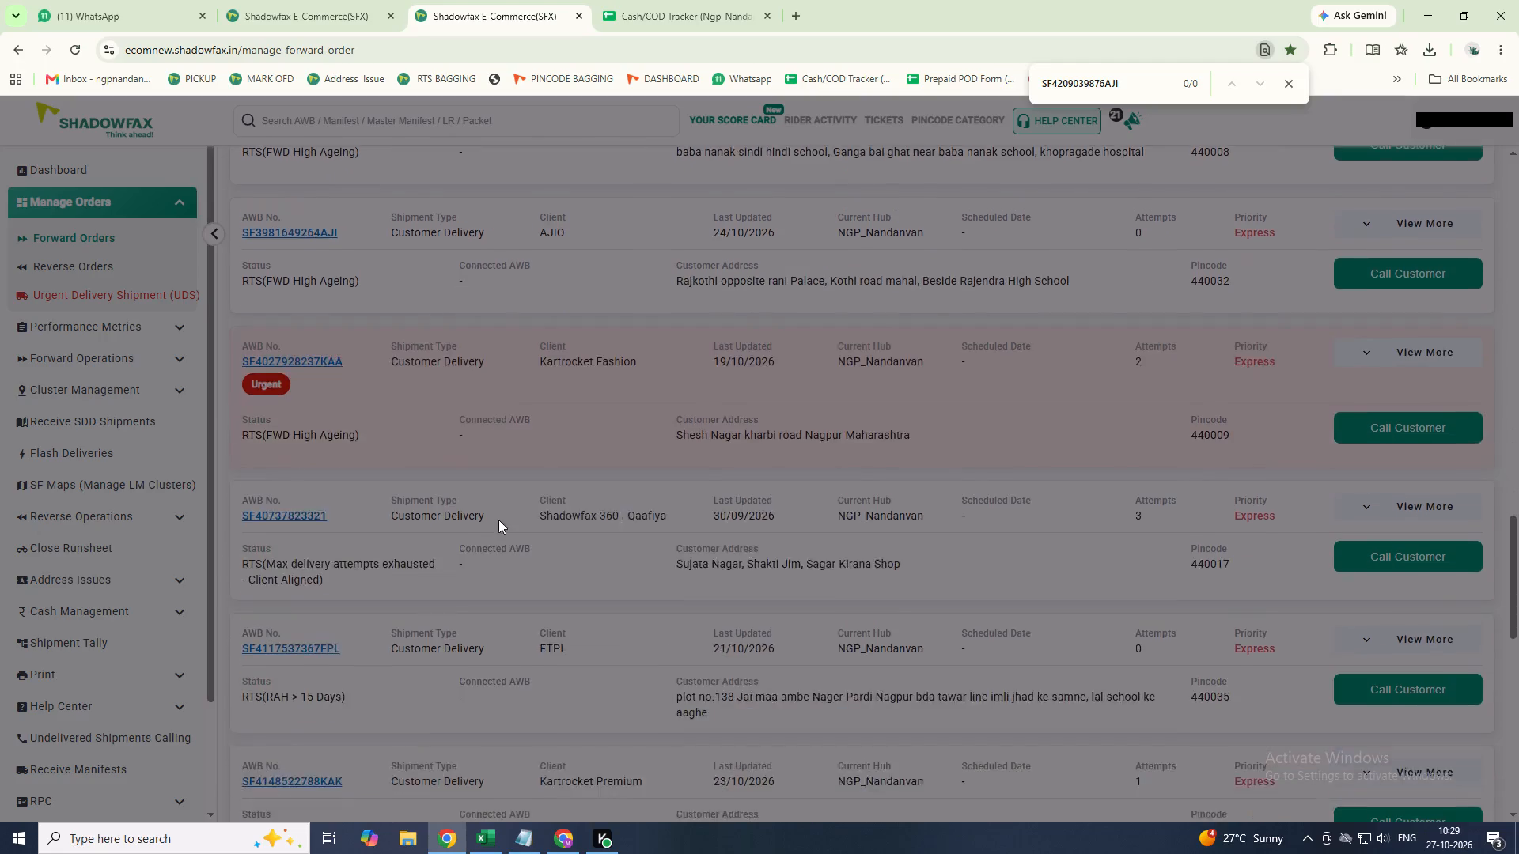
scroll(498, 520, down, 9)
scroll(500, 520, up, 2)
scroll(500, 520, down, 12)
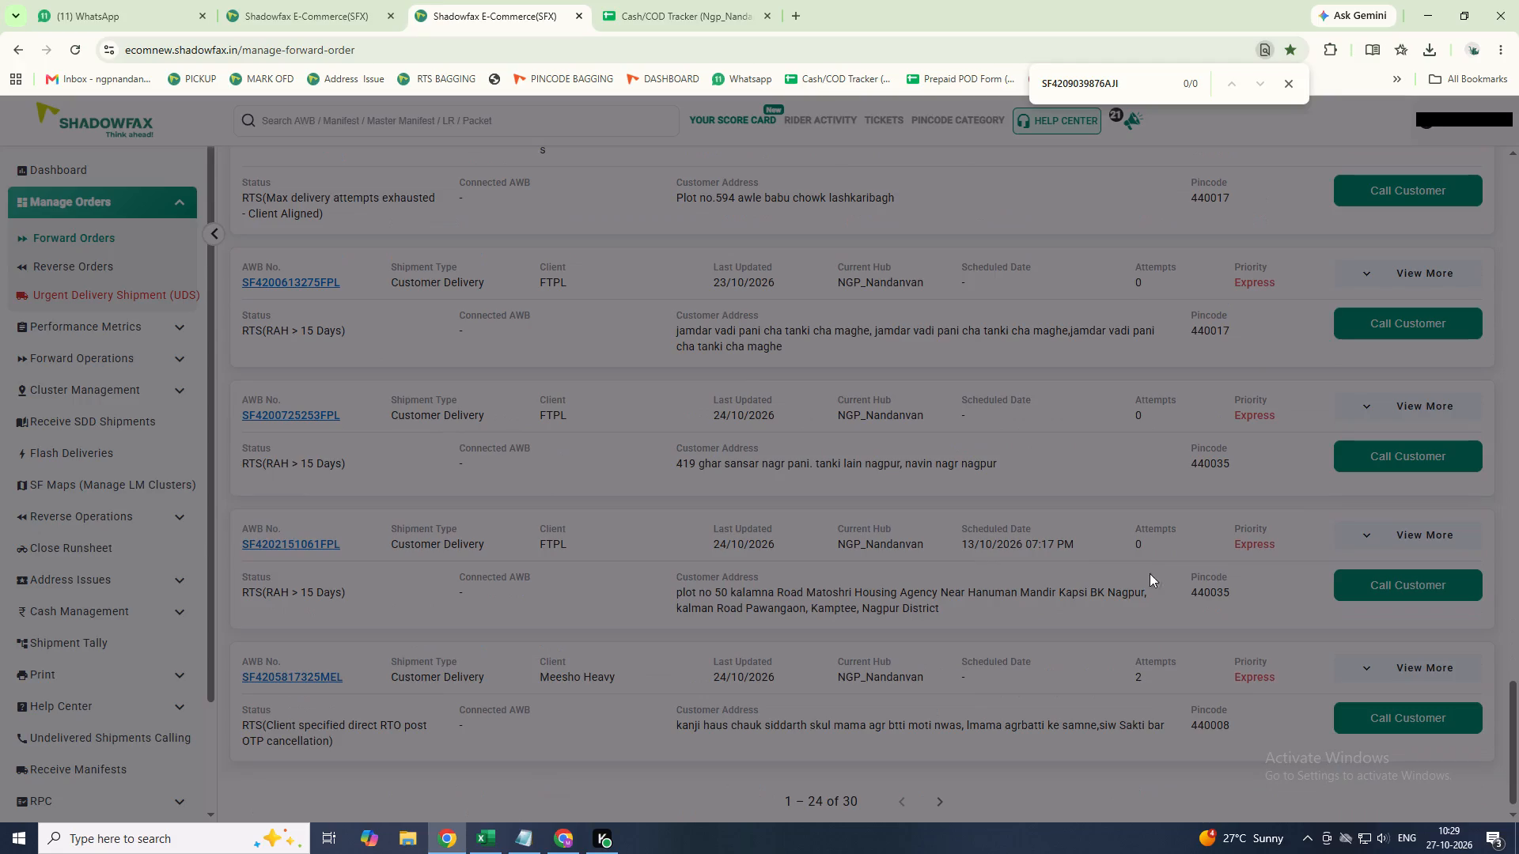
click(953, 792)
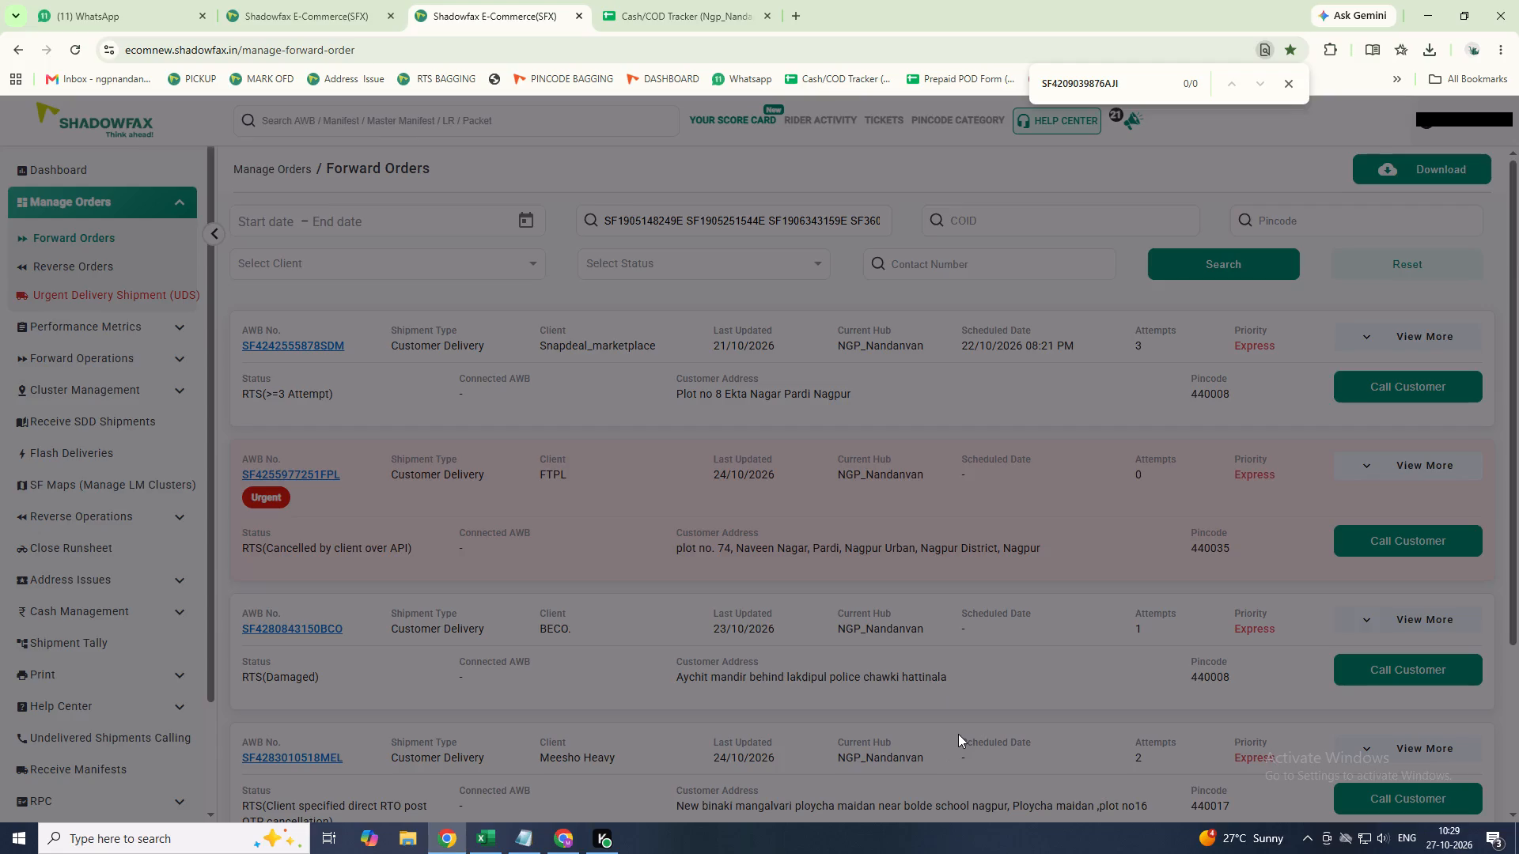
scroll(958, 734, down, 3)
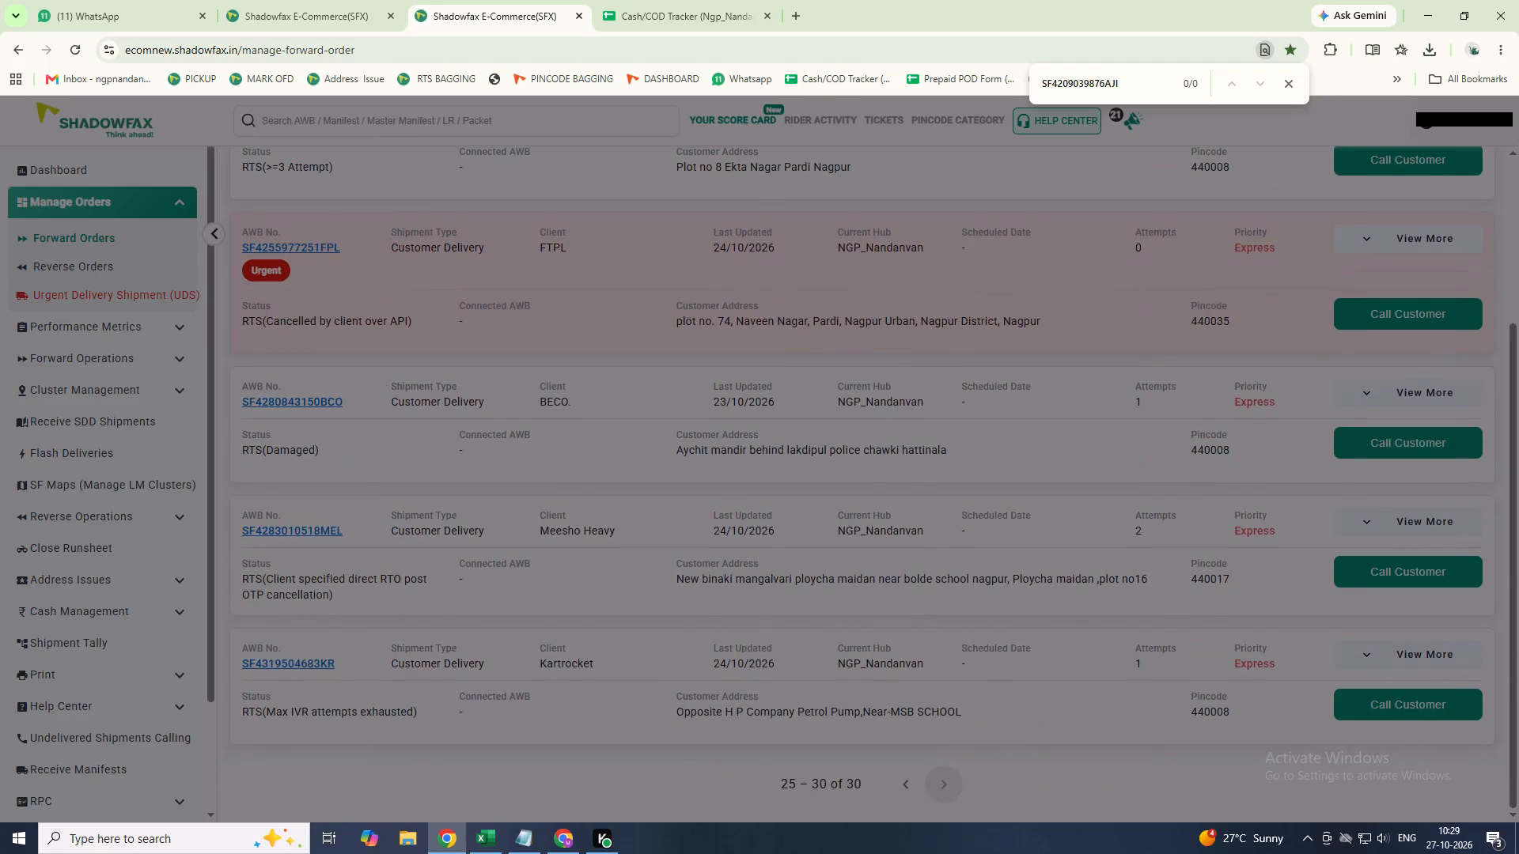
click(314, 536)
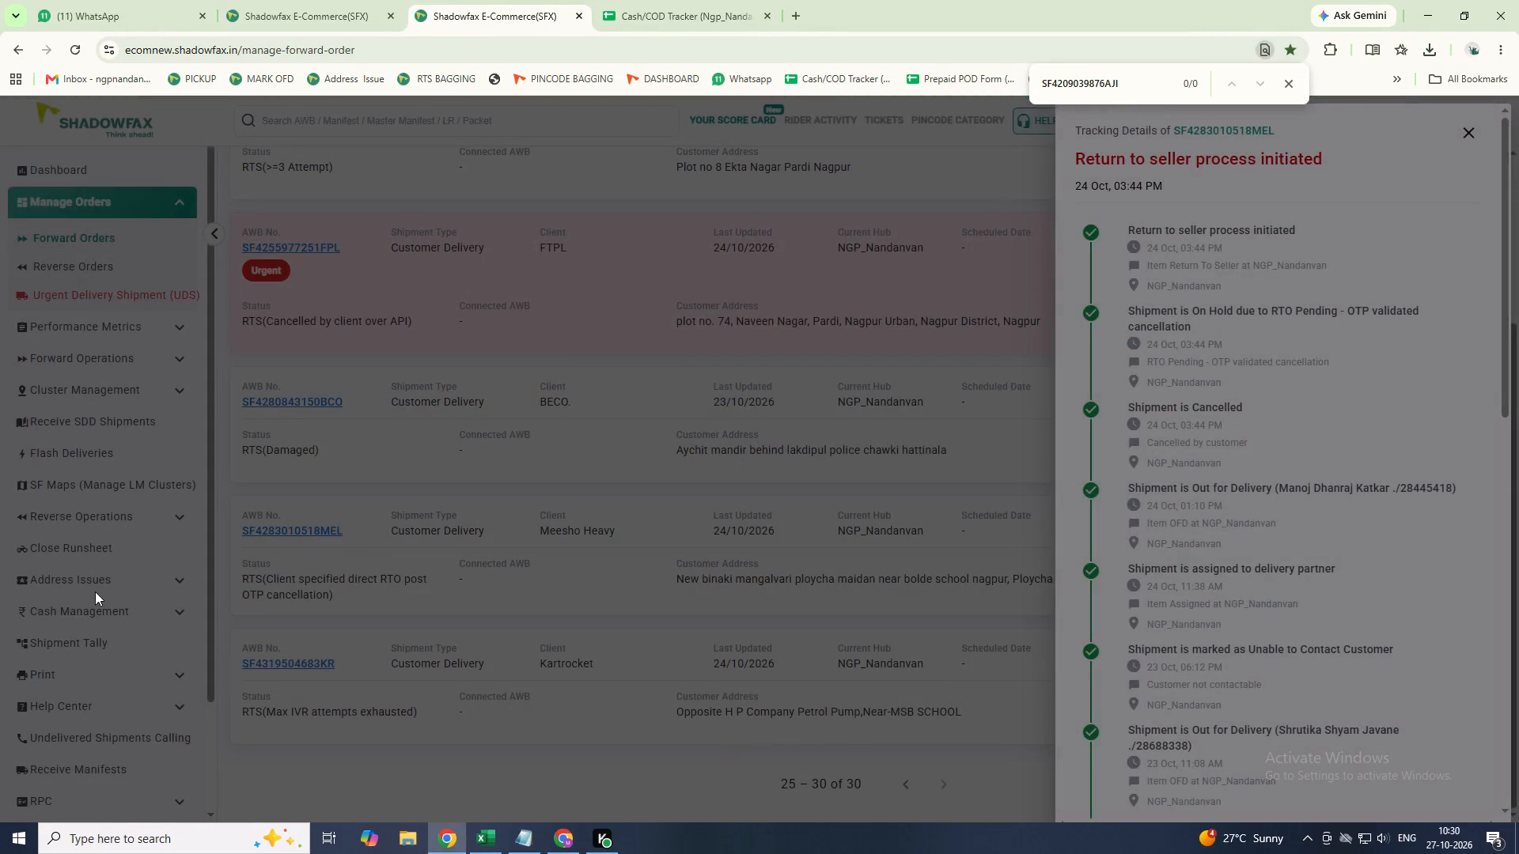
double_click(233, 536)
key(ctrl+f)
key(ctrl+x)
key(ctrl+f)
key(ctrl+x)
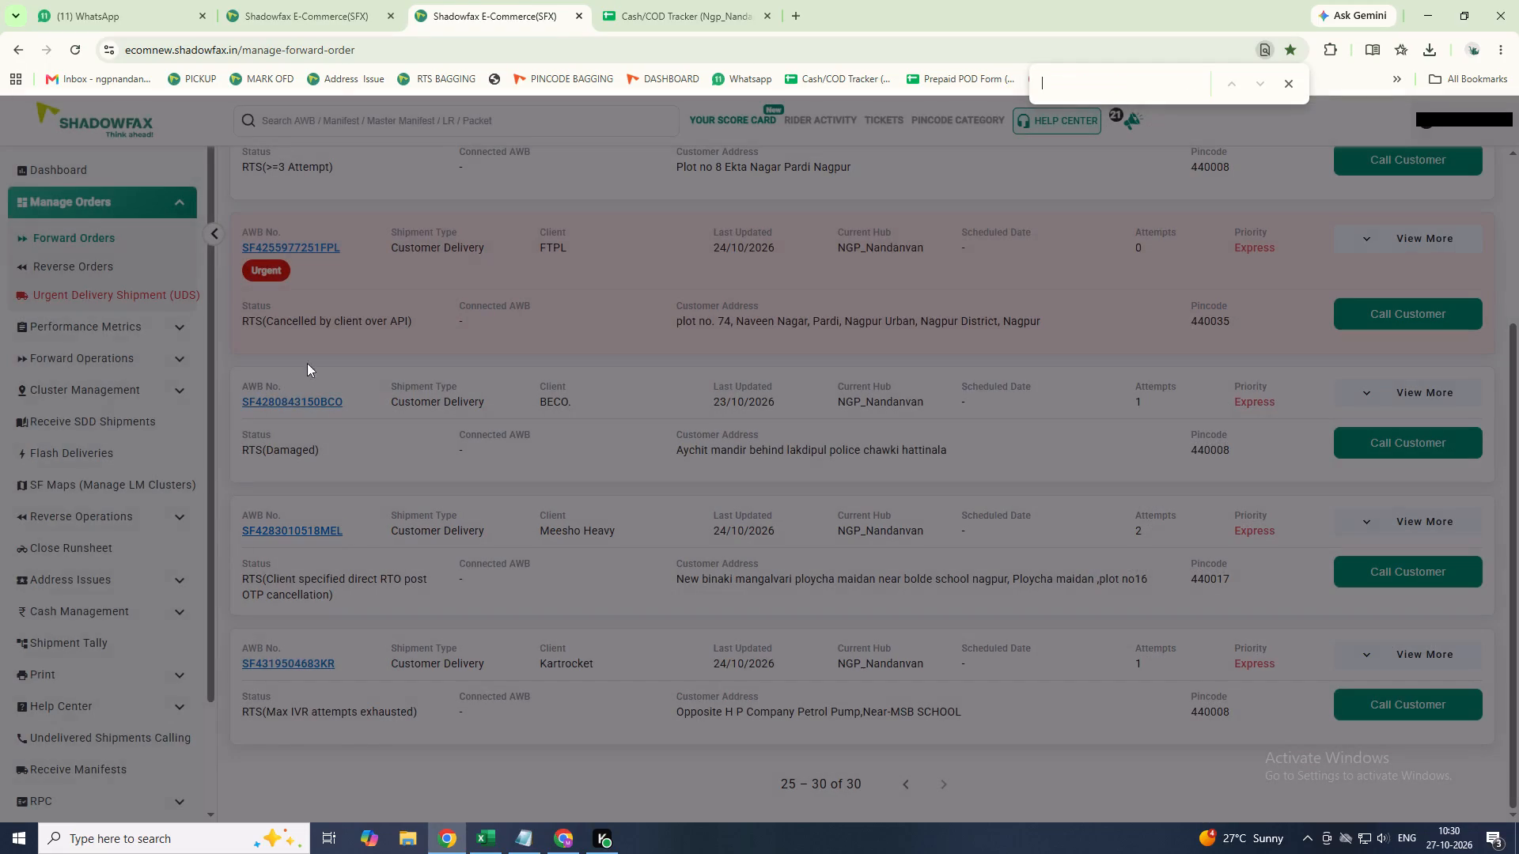
click(343, 0)
click(15, 205)
click(45, 230)
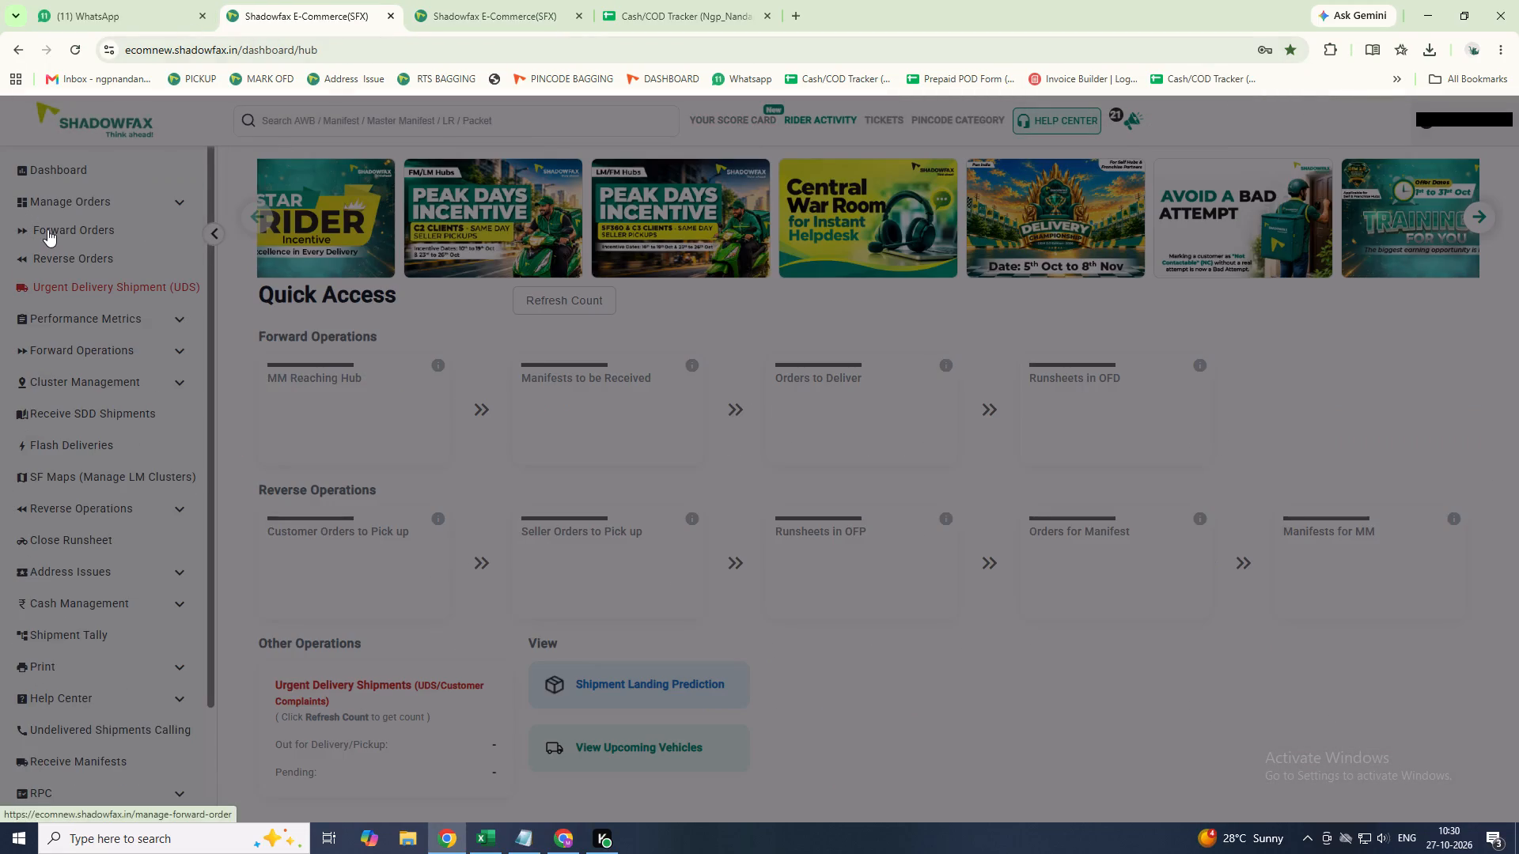
click(578, 226)
click(589, 228)
key(ctrl+v)
key(Return)
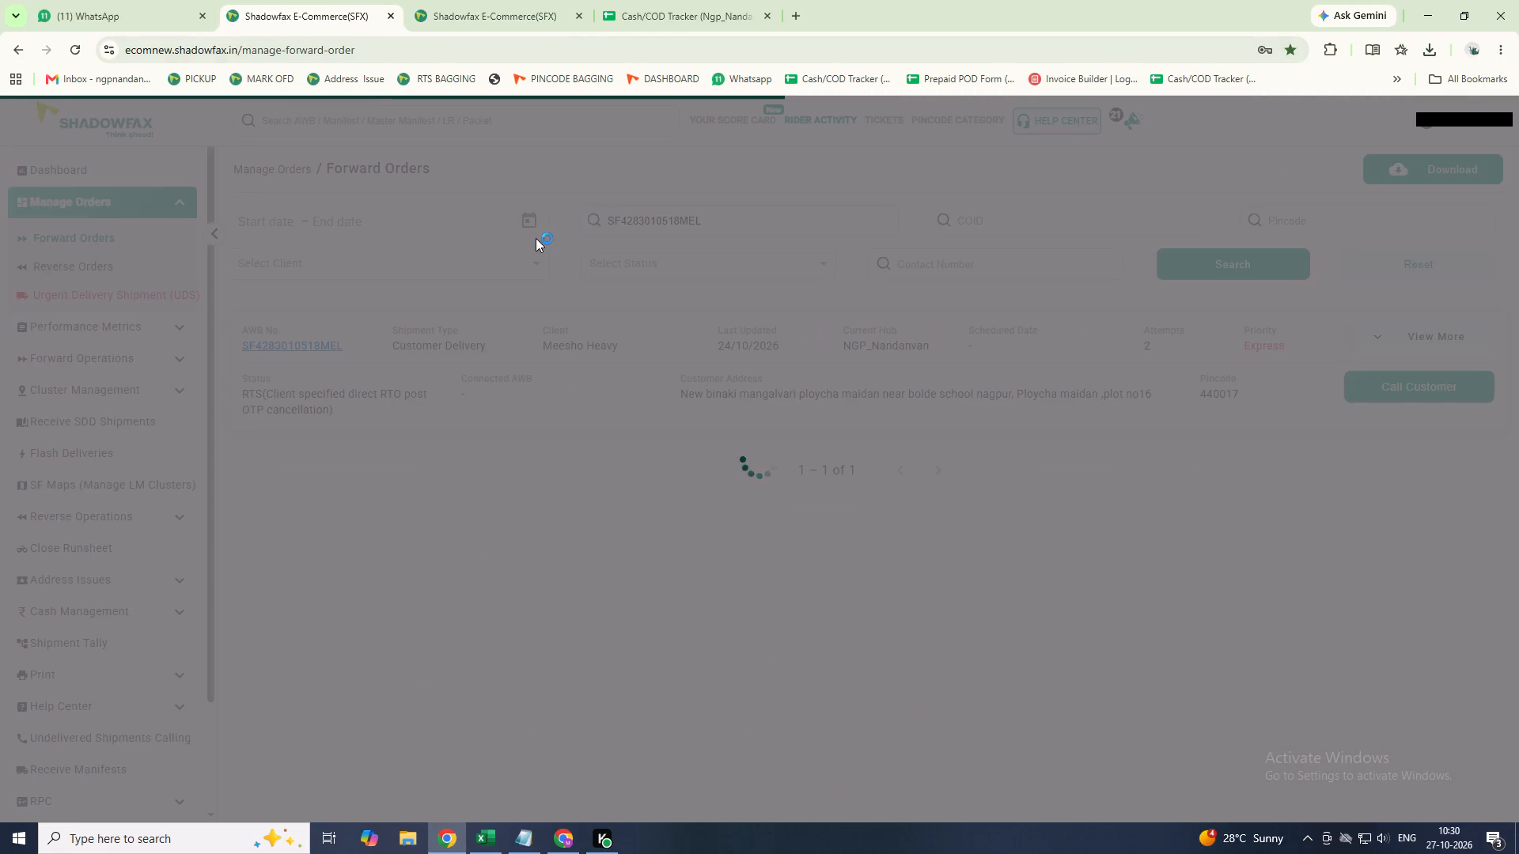
click(1420, 170)
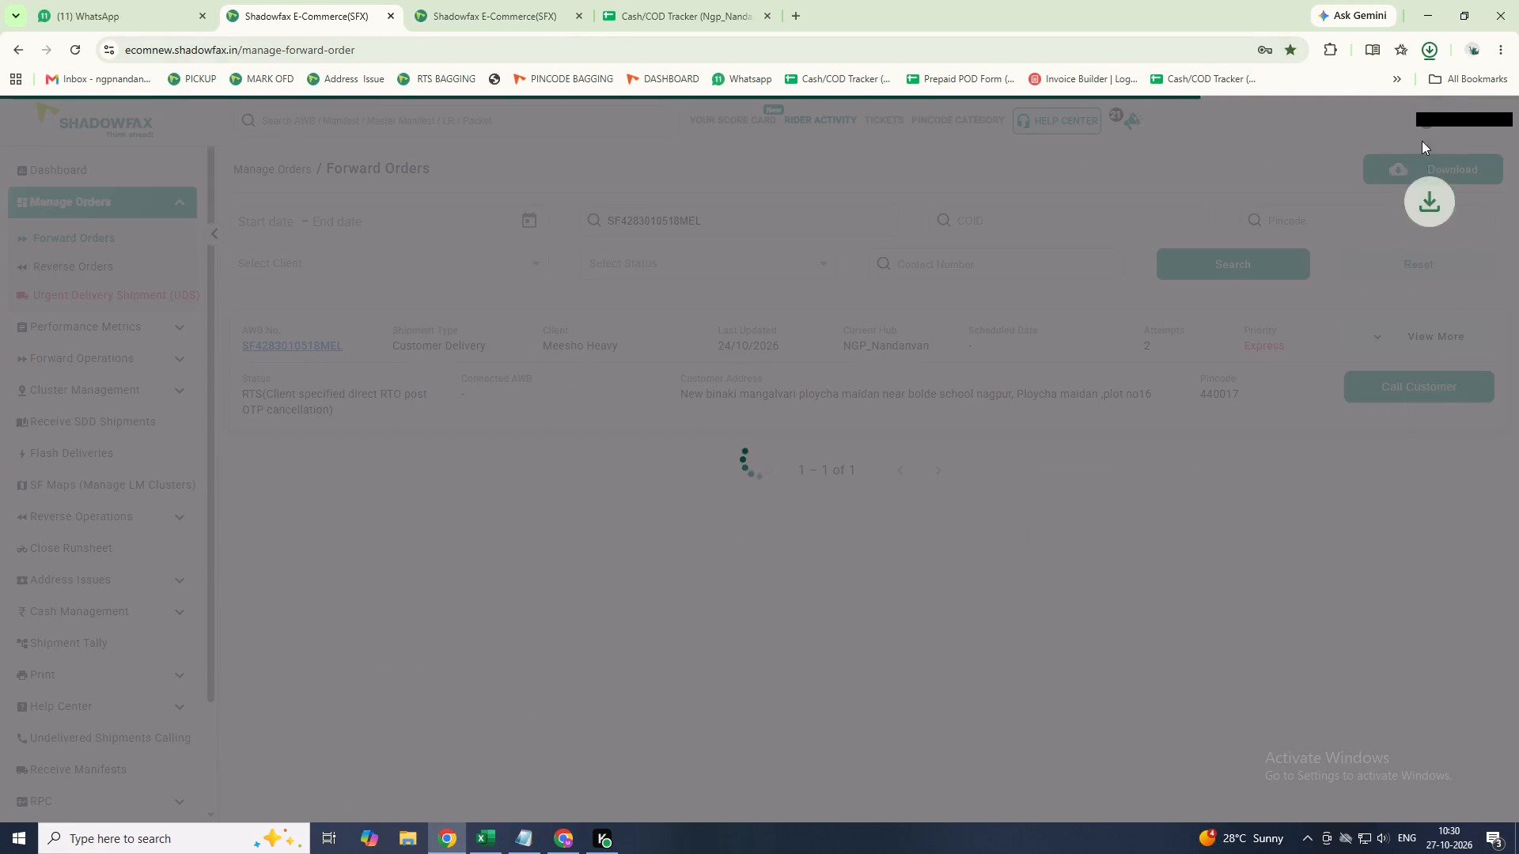
Open the downloaded delivery requests file in Excel and widen the Customer Name column to show the full name.
click(1292, 87)
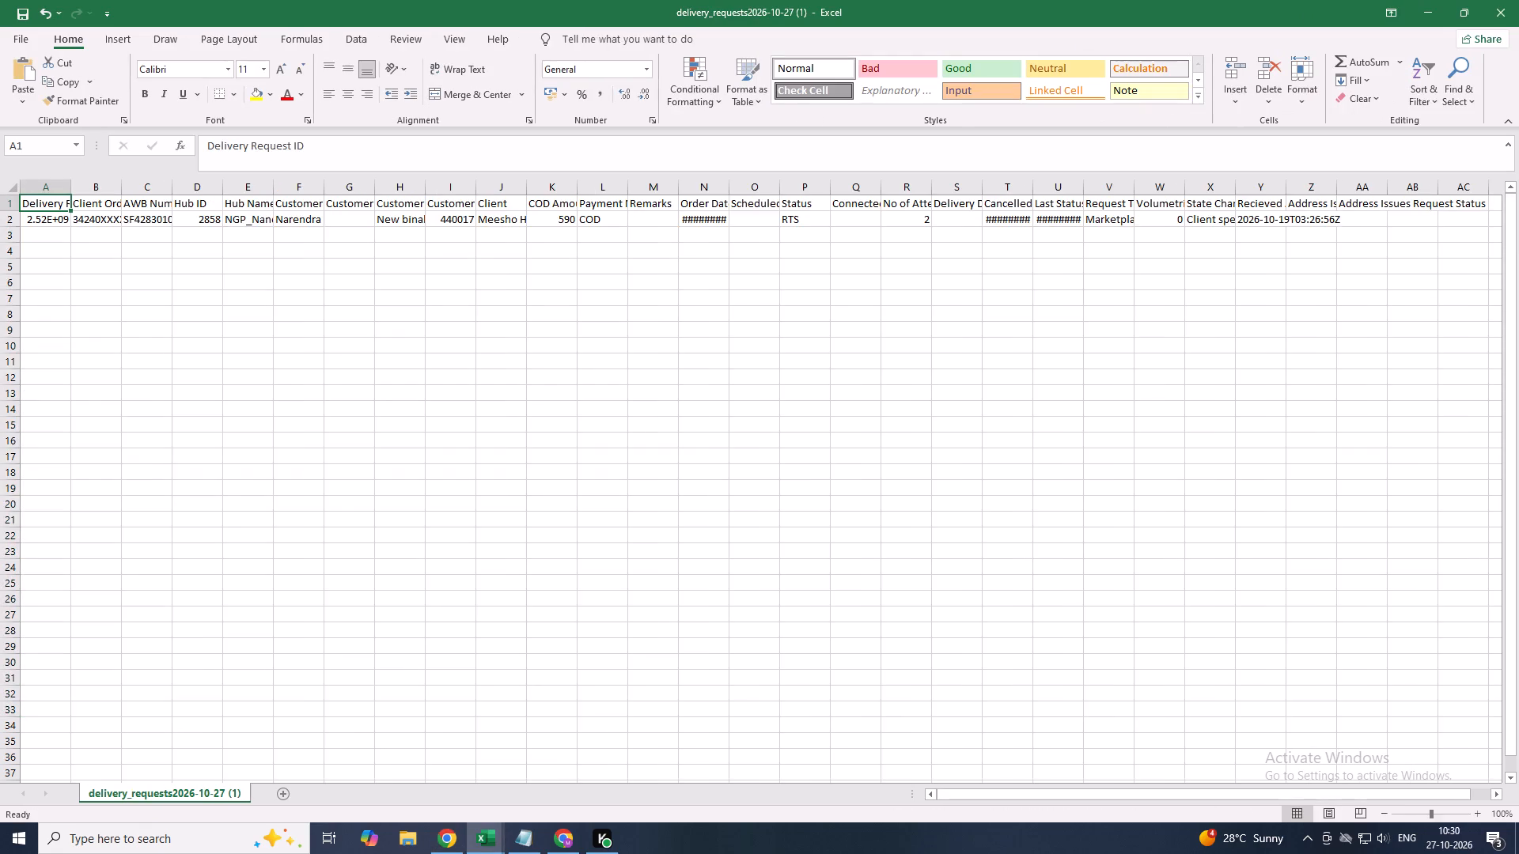
double_click(328, 196)
double_click(324, 192)
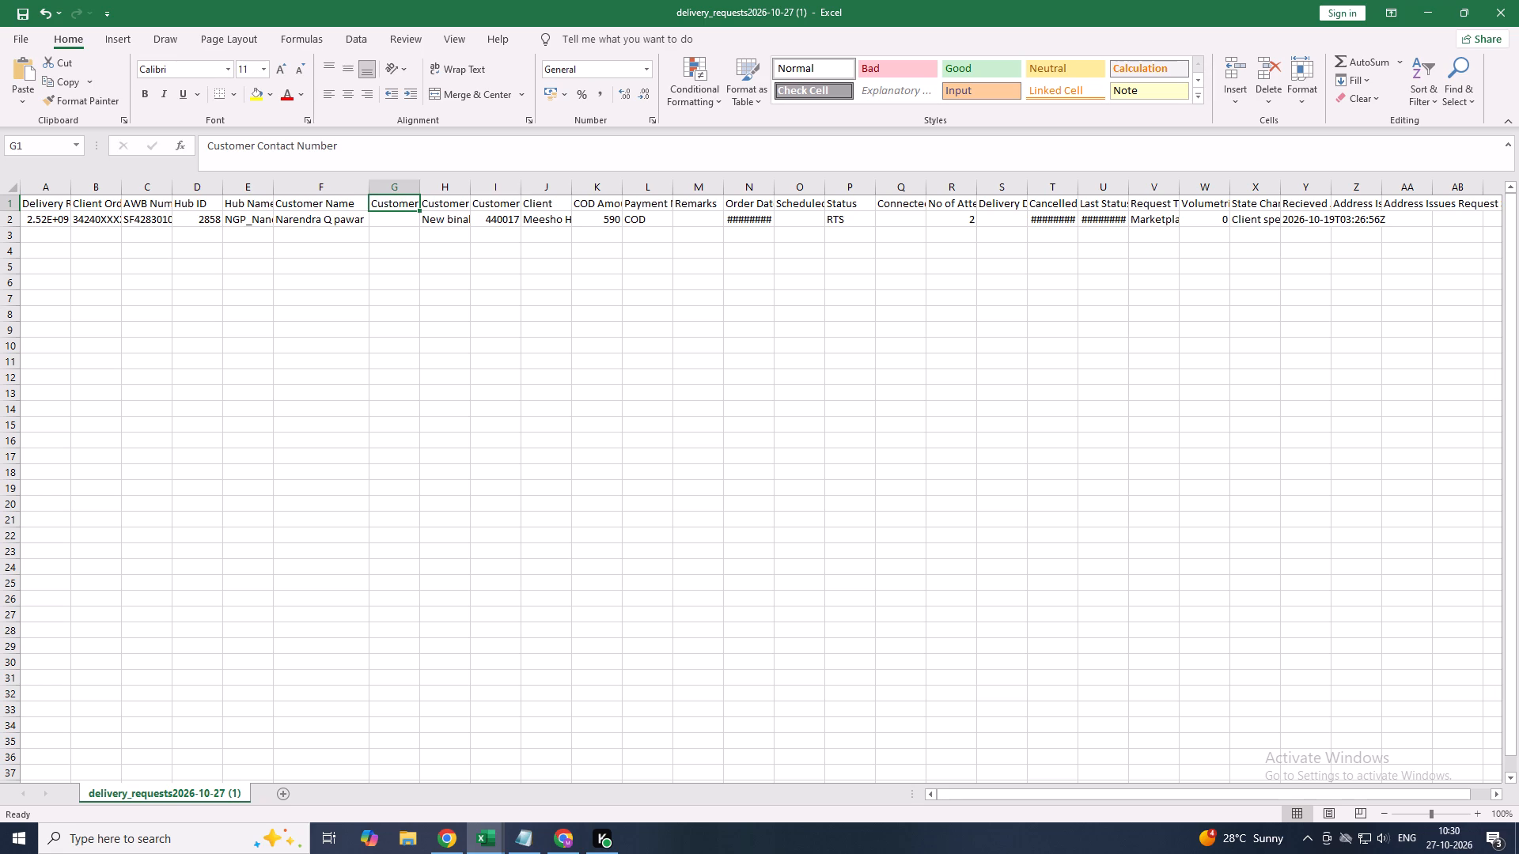
Switch back to Chrome and start a new forward runsheet in the other Shadowfax tab, with the AWB scan field active.
key(alt+Tab)
key(alt+Tab)
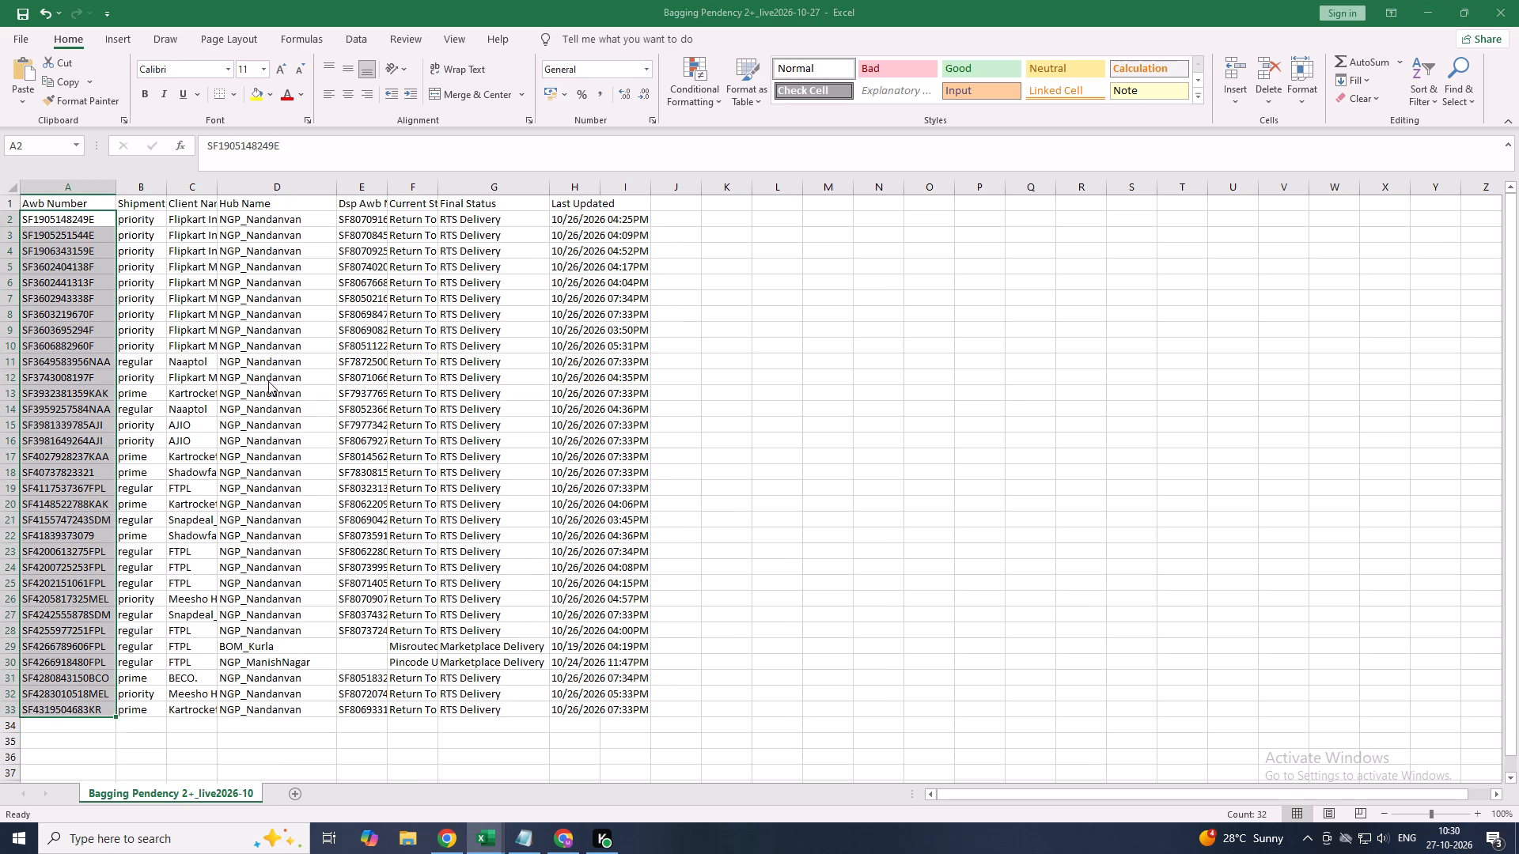
key(alt+Tab)
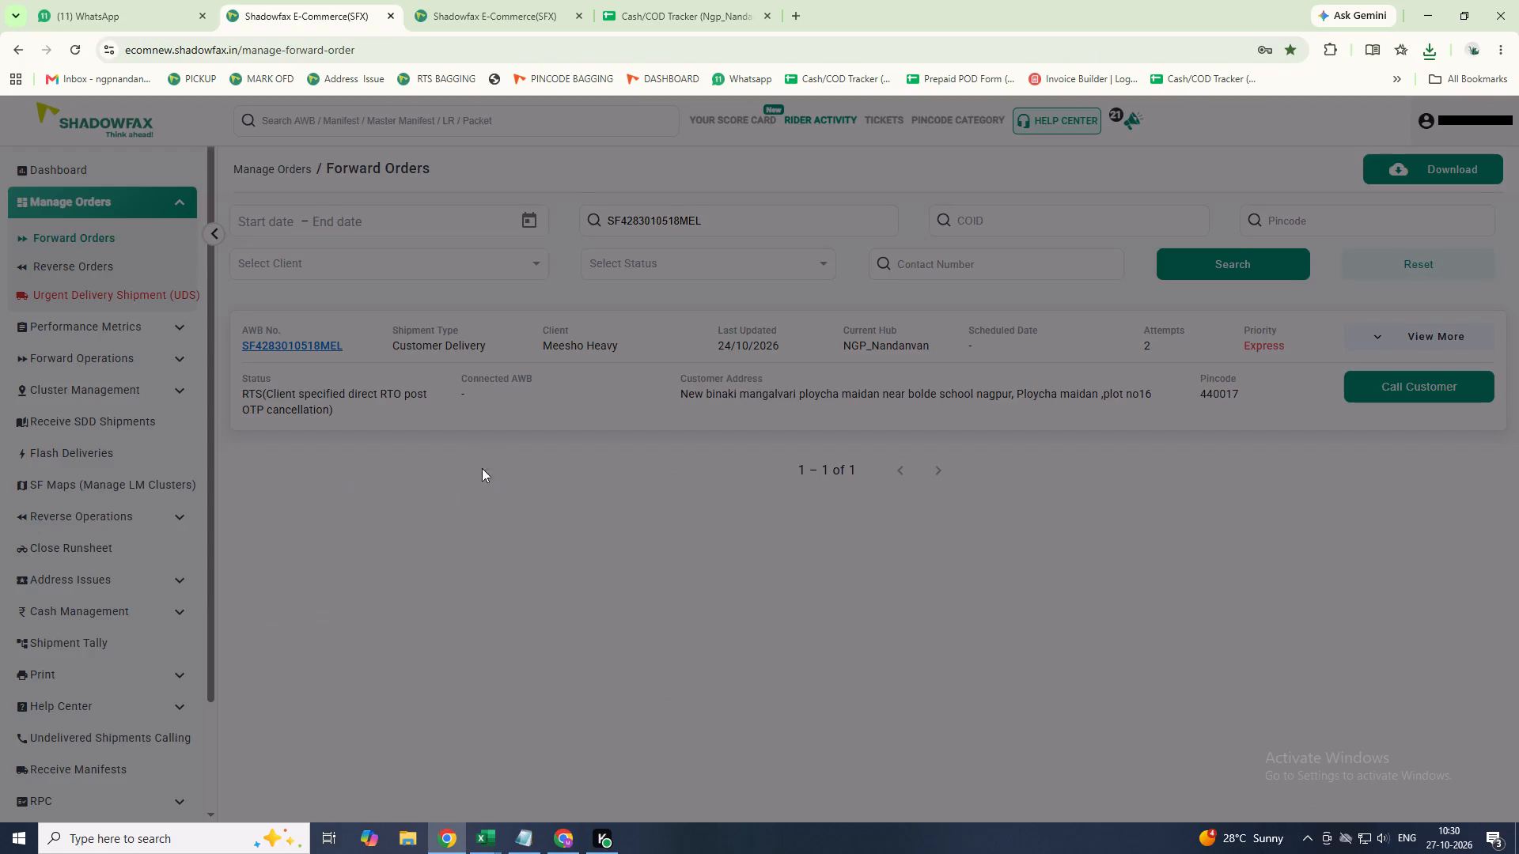
click(502, 0)
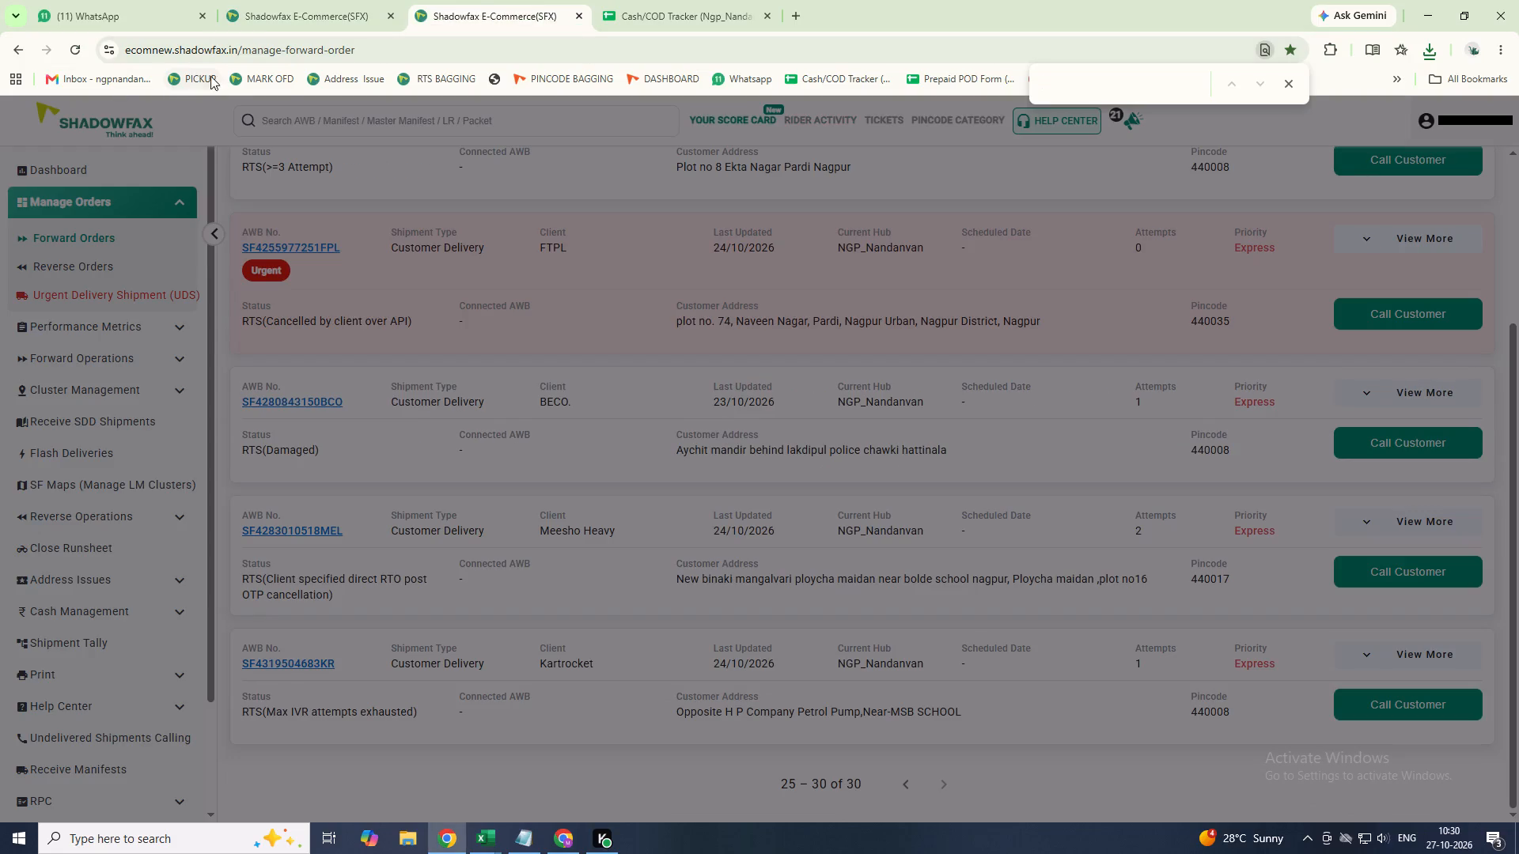
click(251, 79)
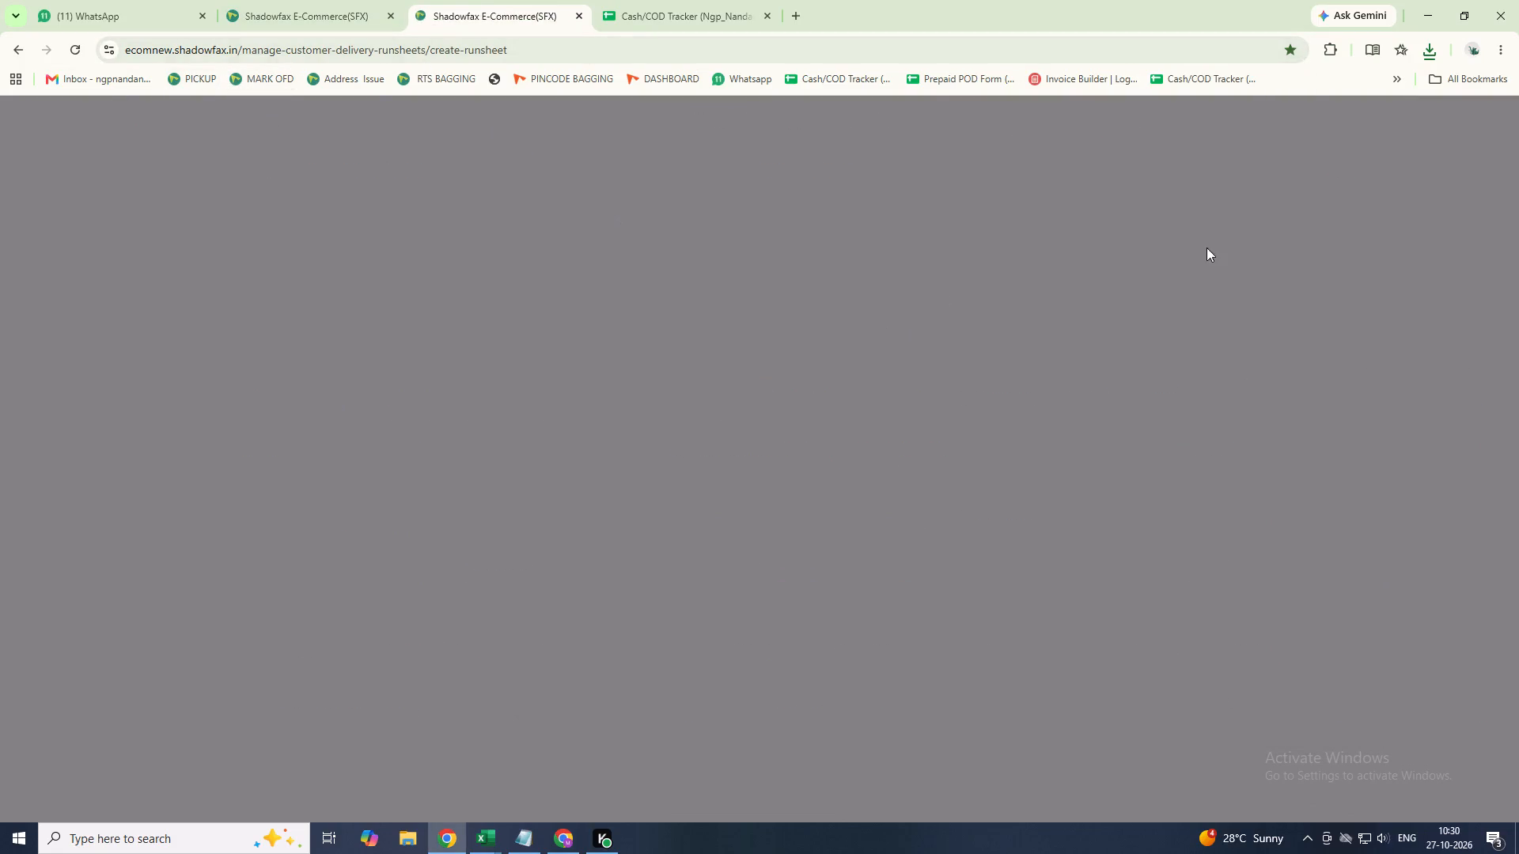
click(1244, 251)
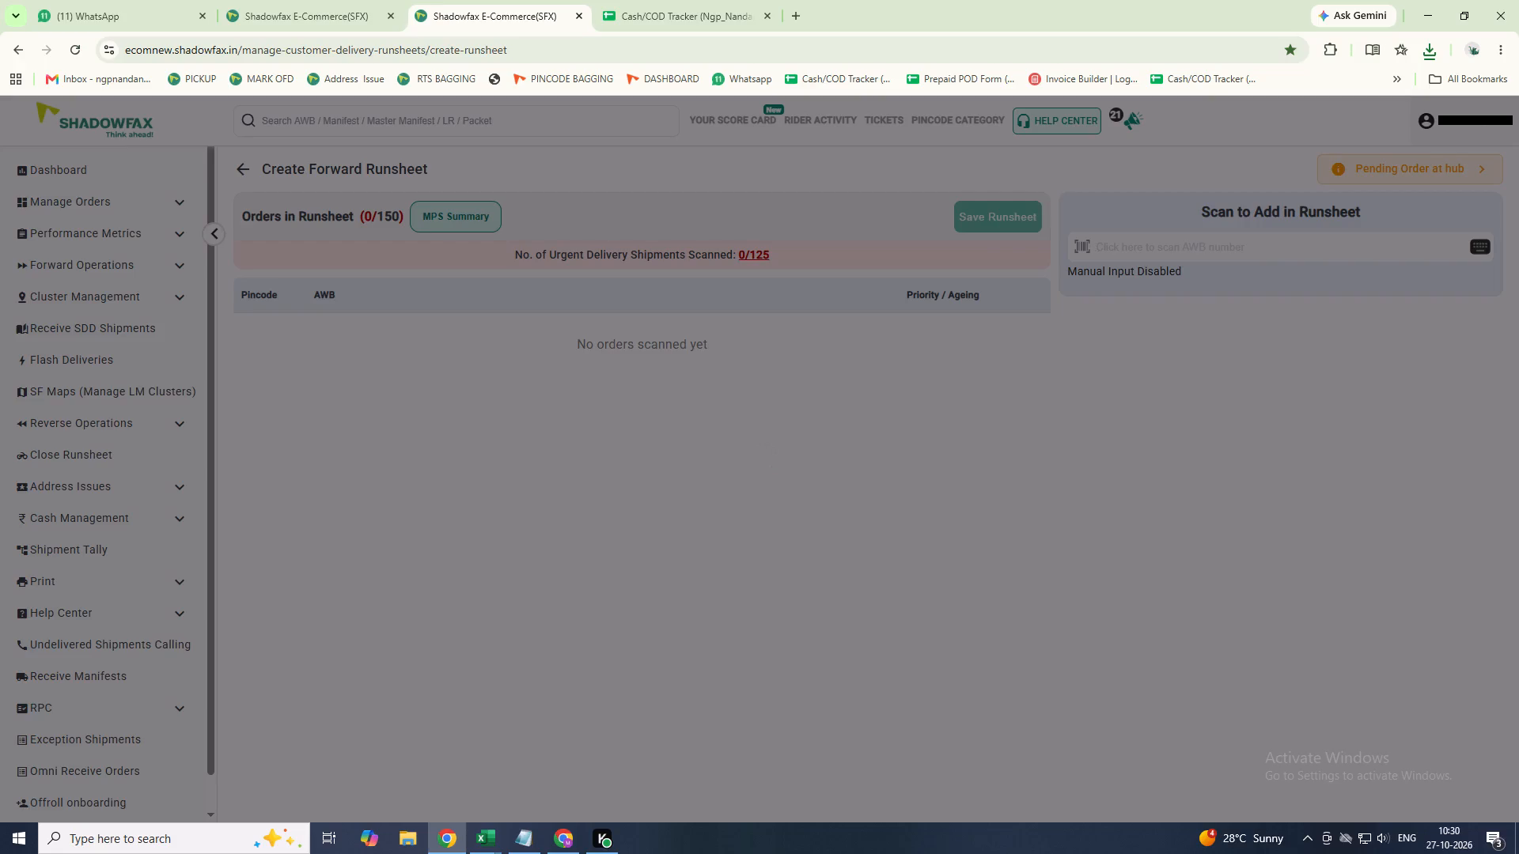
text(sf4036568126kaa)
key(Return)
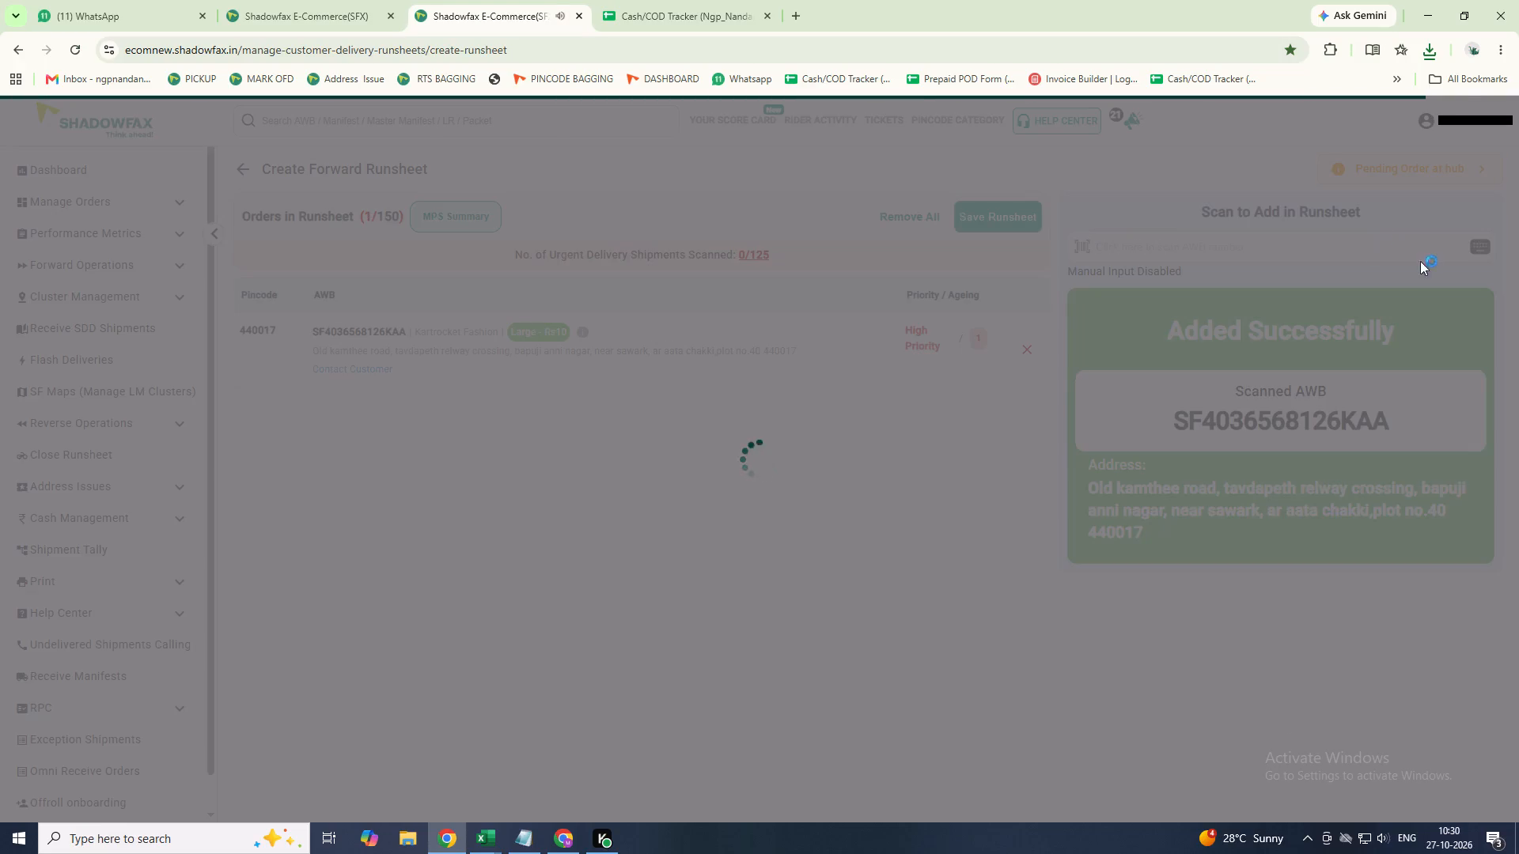
click(982, 217)
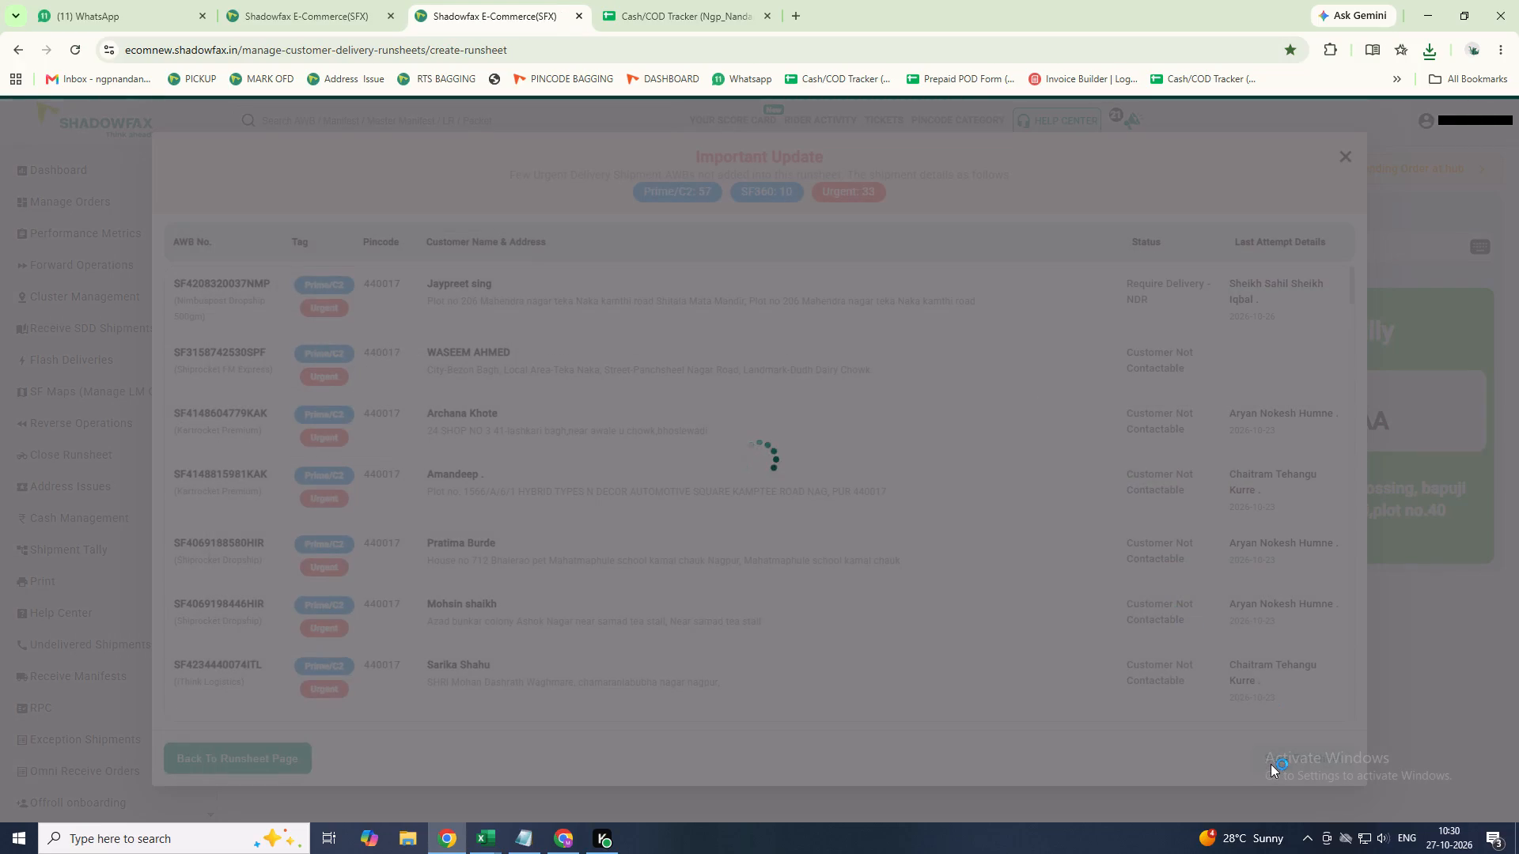
click(1271, 744)
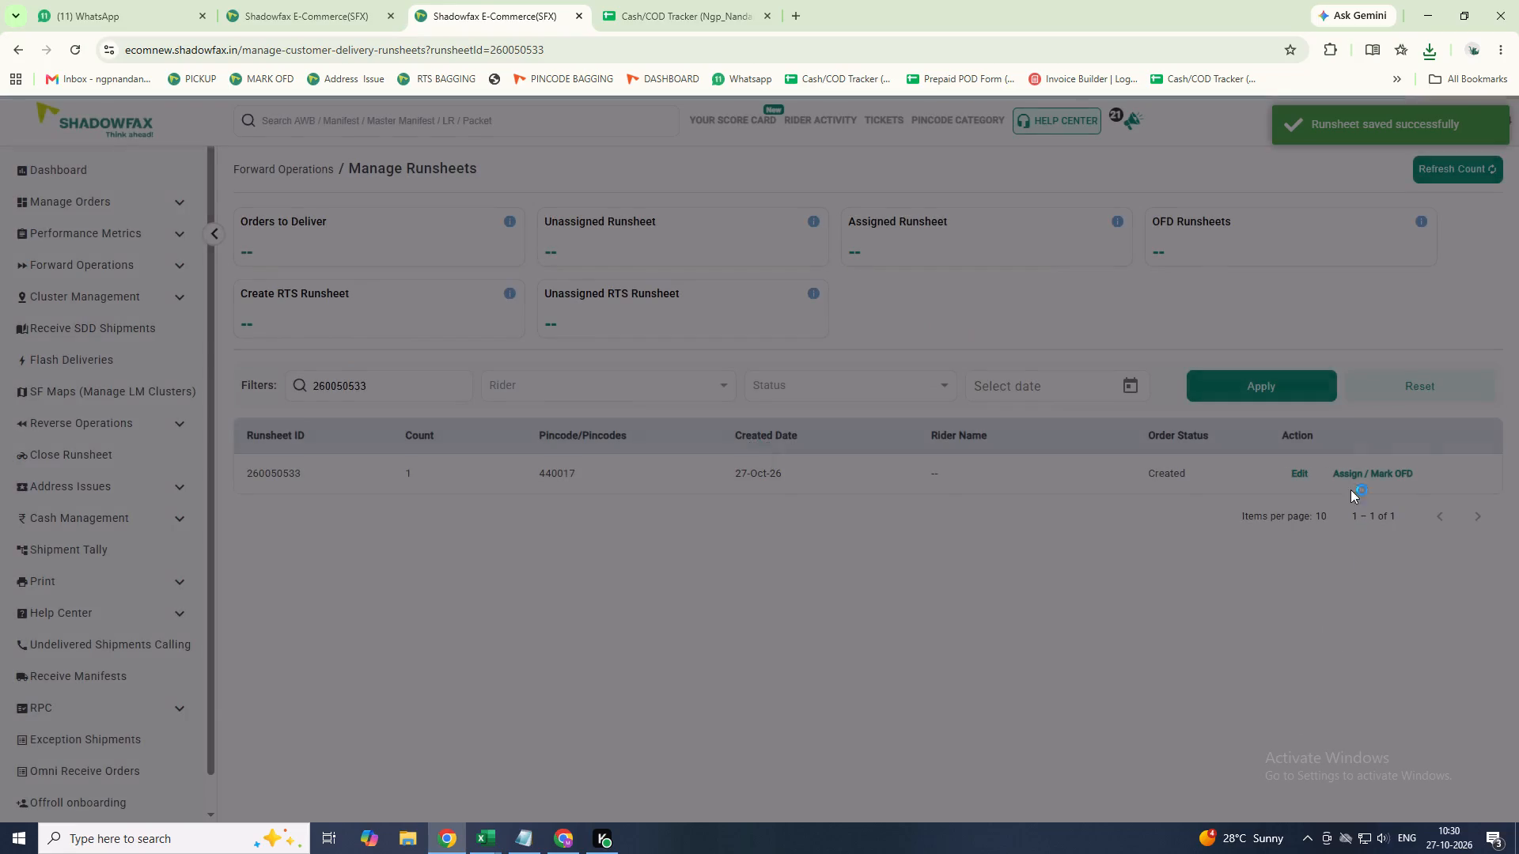
Open the OFD assignment for the newly saved runsheet and select the rider found by searching "shru".
click(1357, 447)
click(1346, 481)
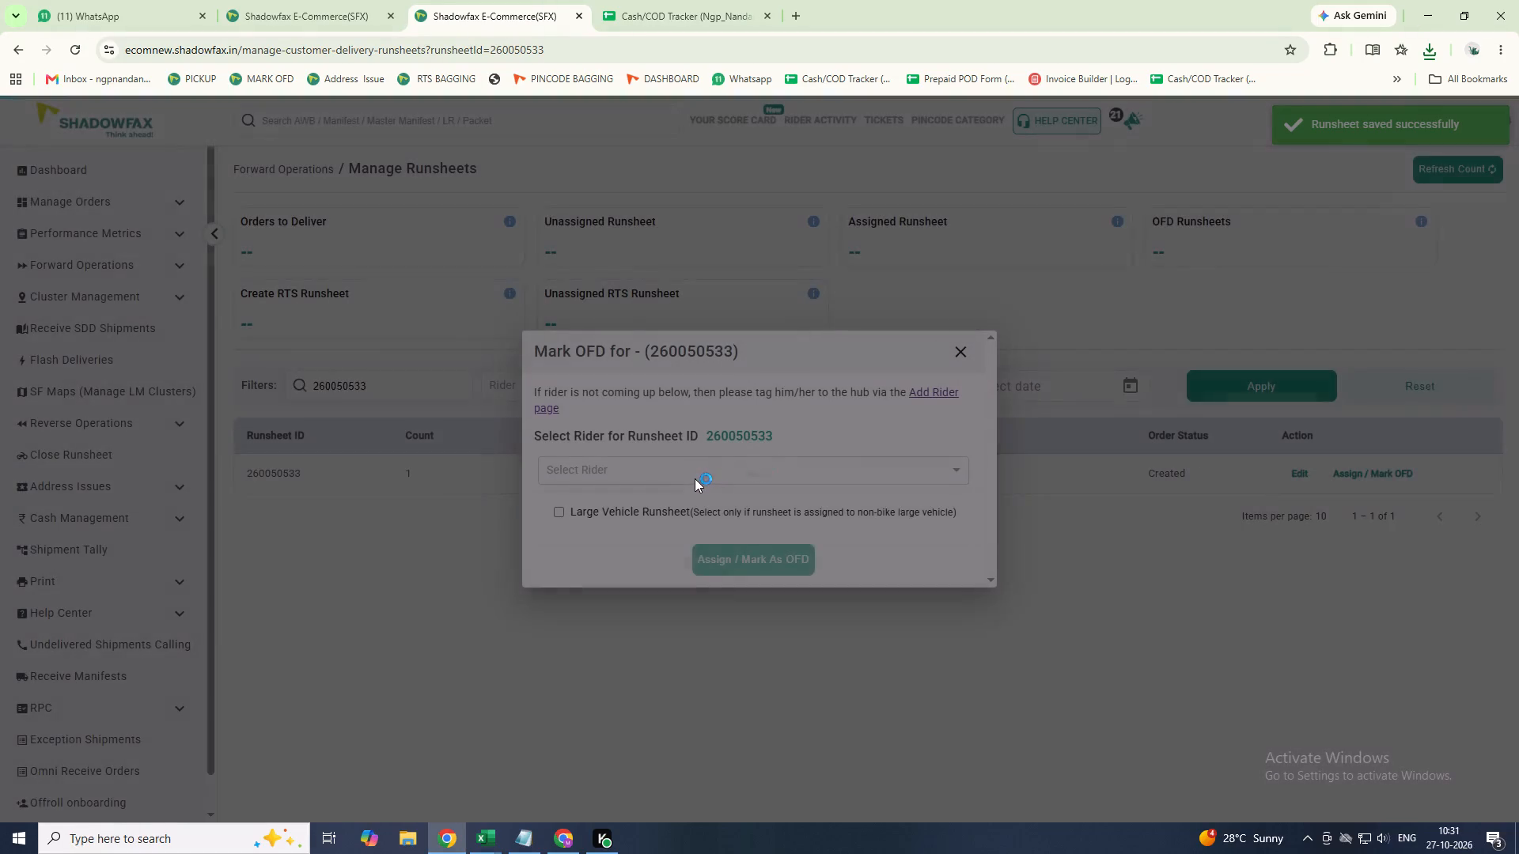
click(694, 478)
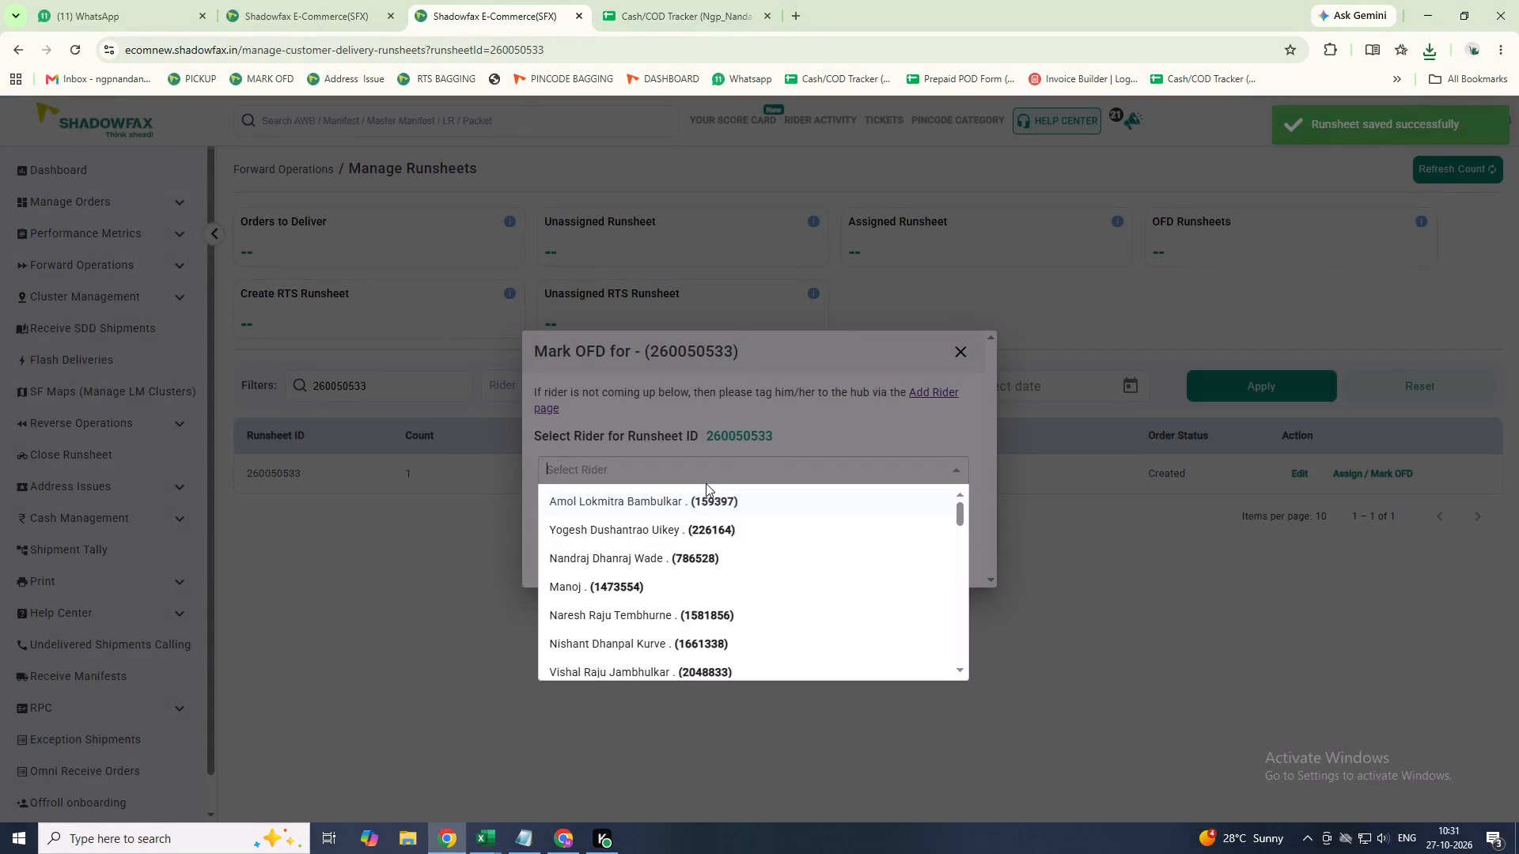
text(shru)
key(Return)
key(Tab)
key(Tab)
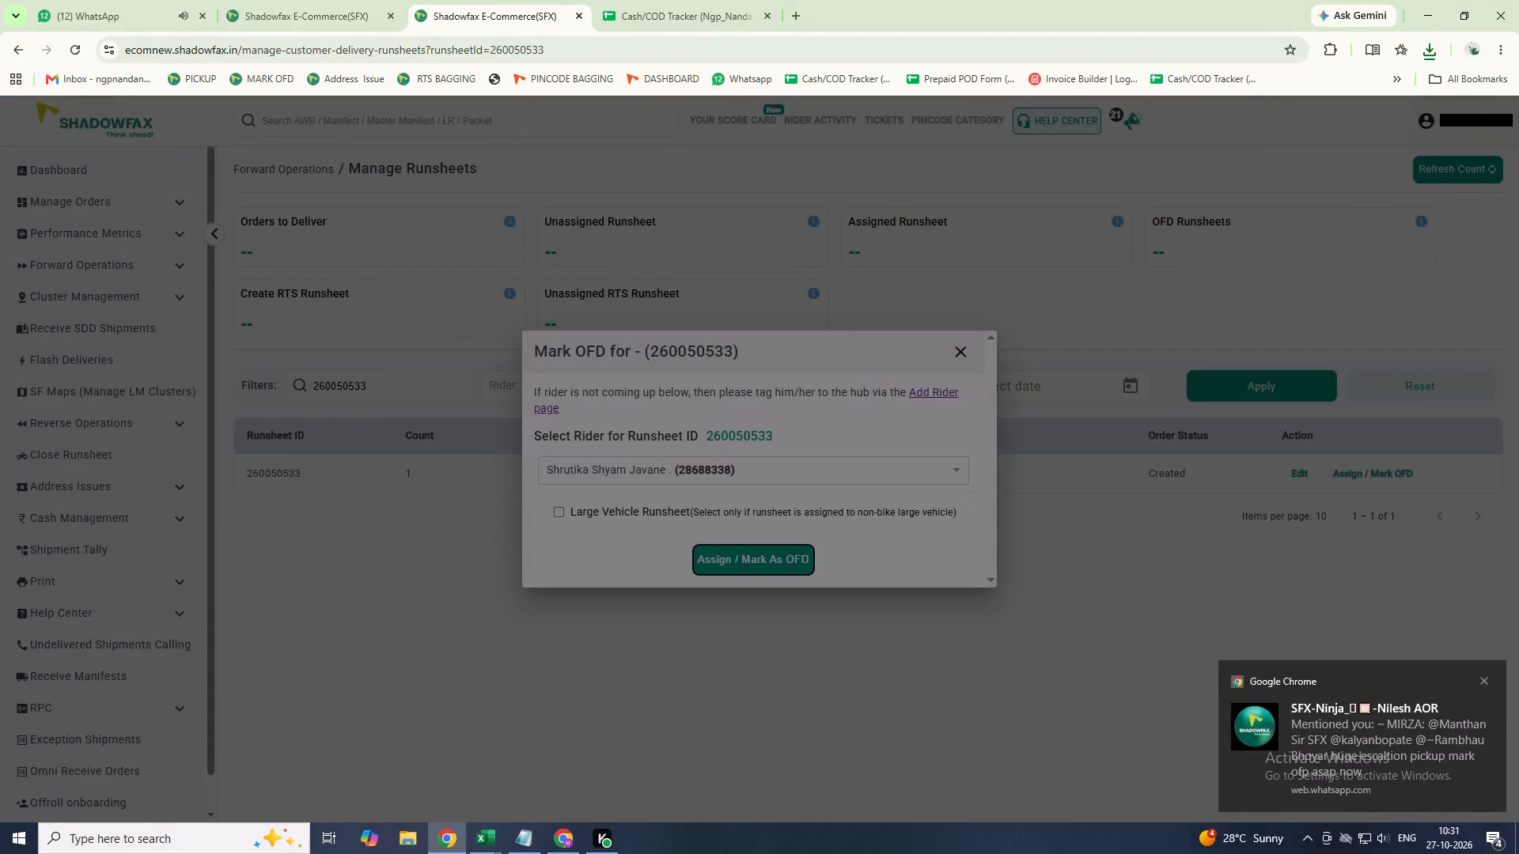
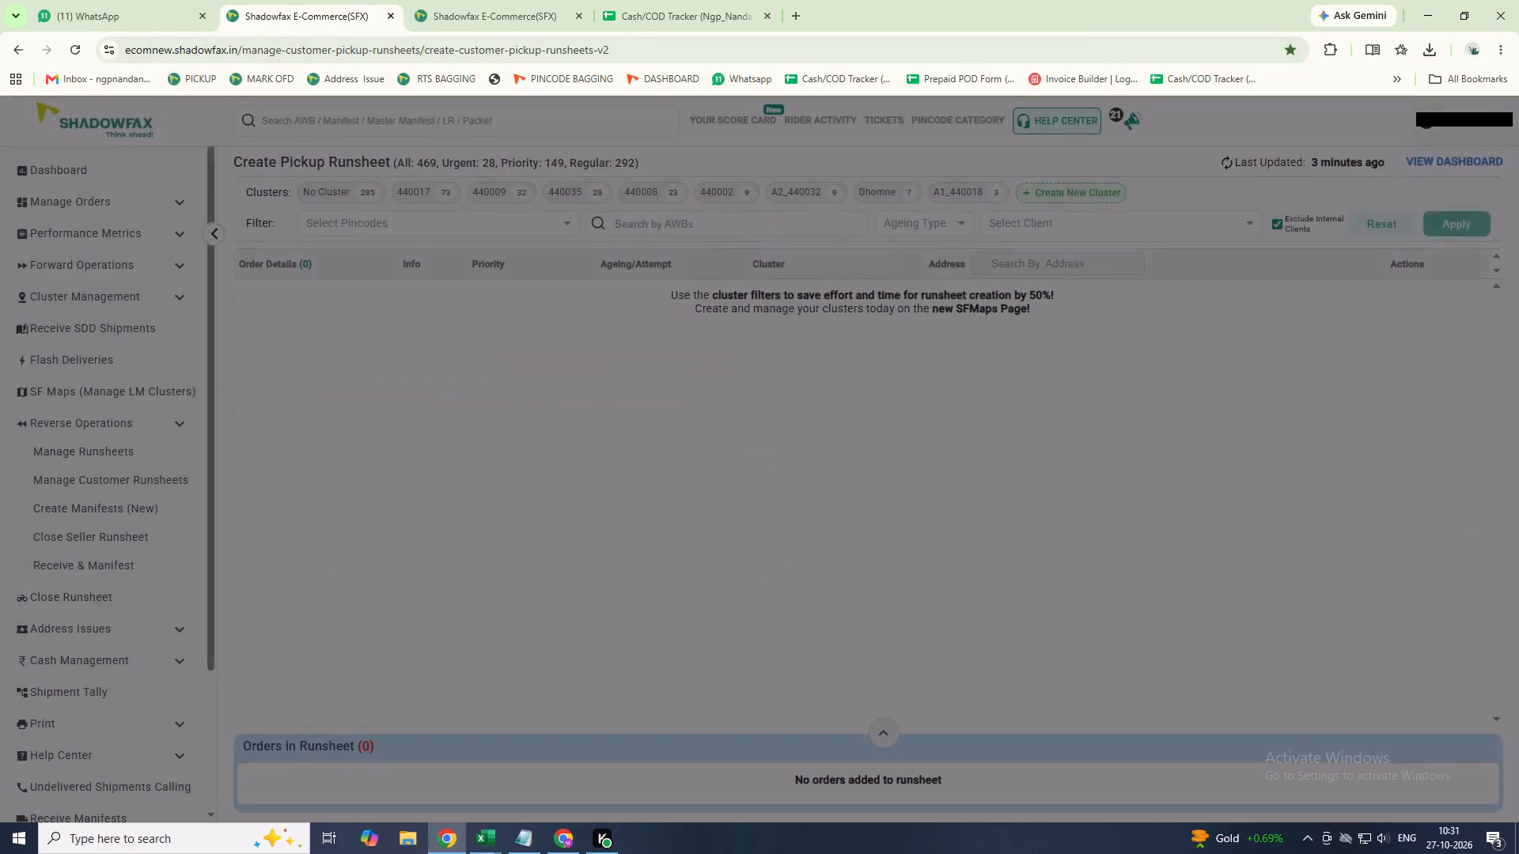
click(741, 230)
key(ctrl+v)
key(Return)
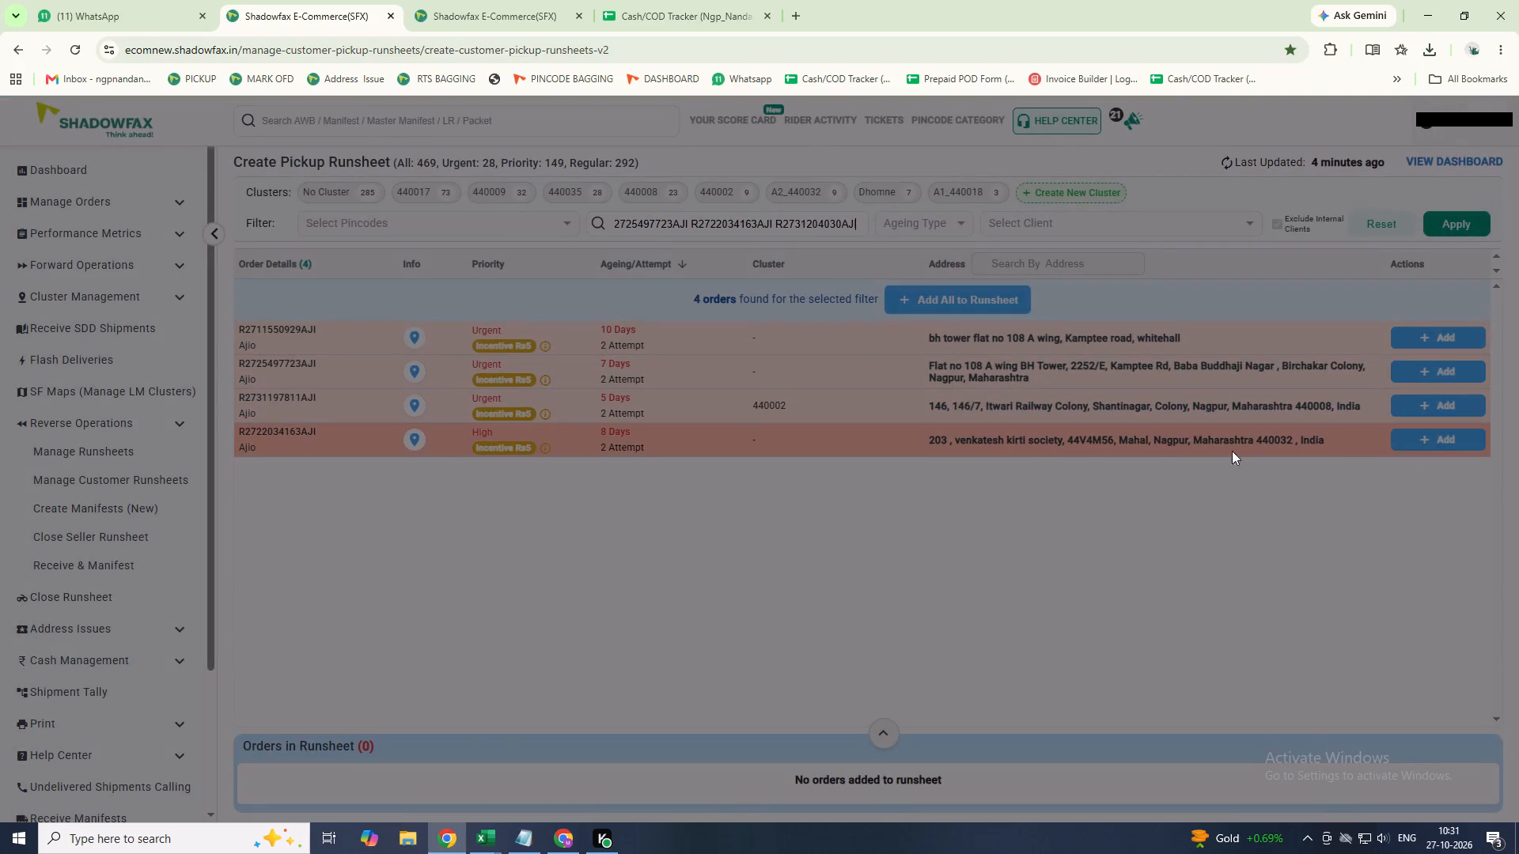
click(1422, 448)
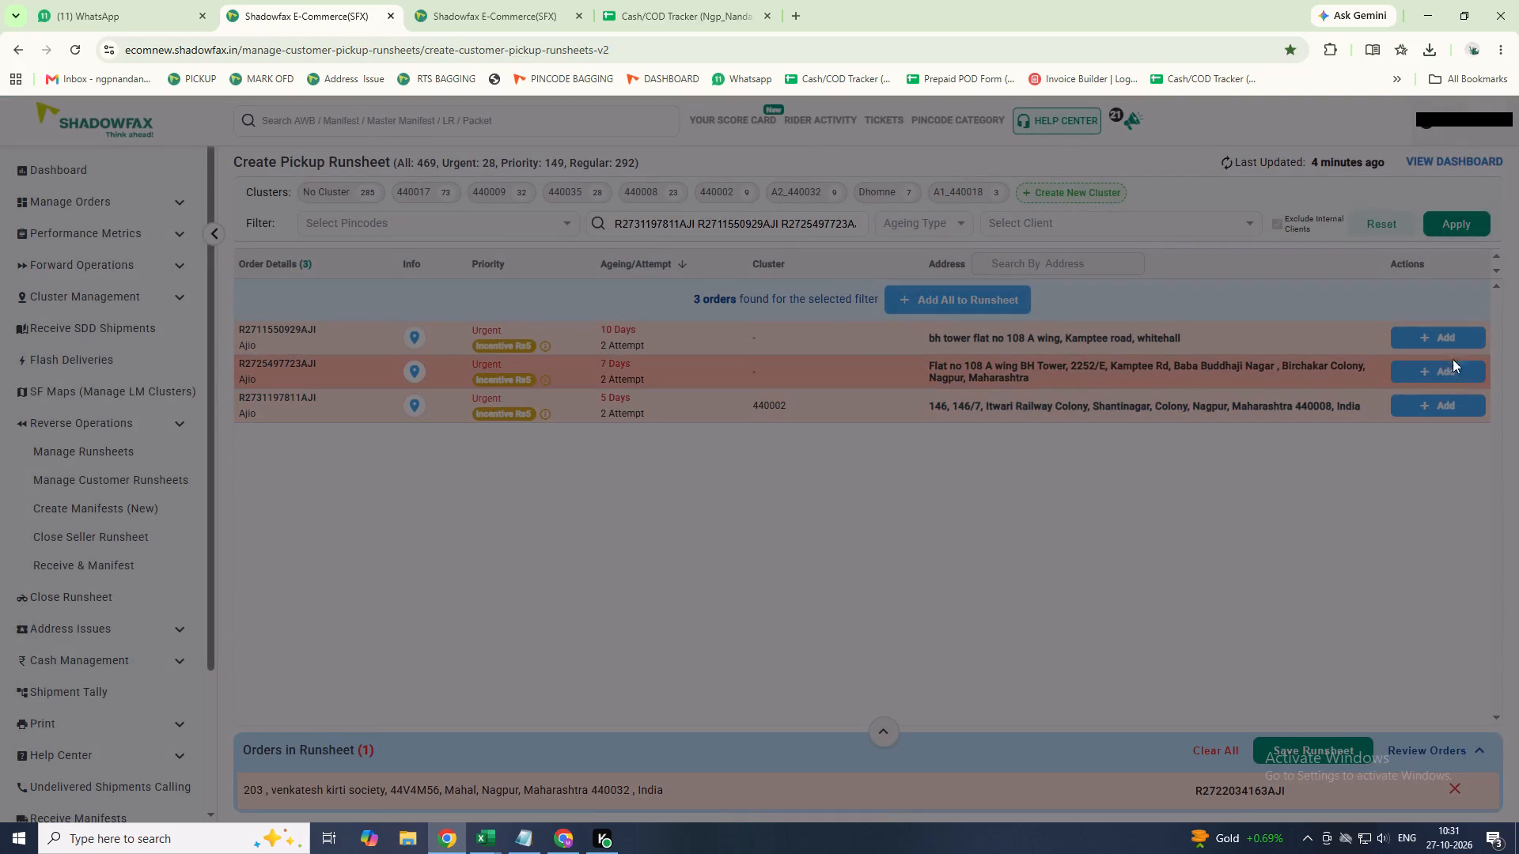
click(1295, 755)
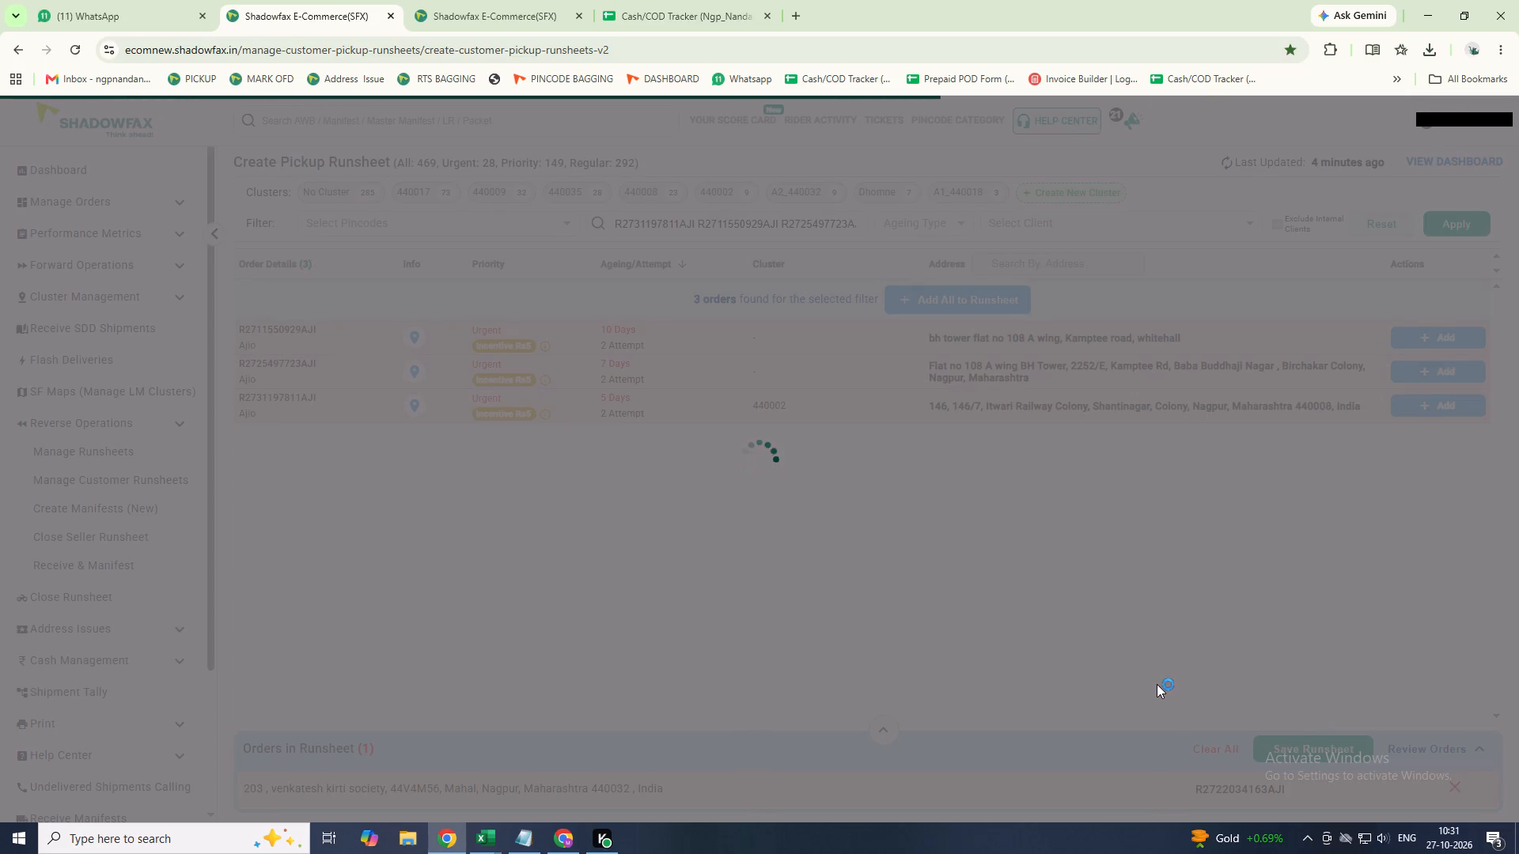
click(1157, 634)
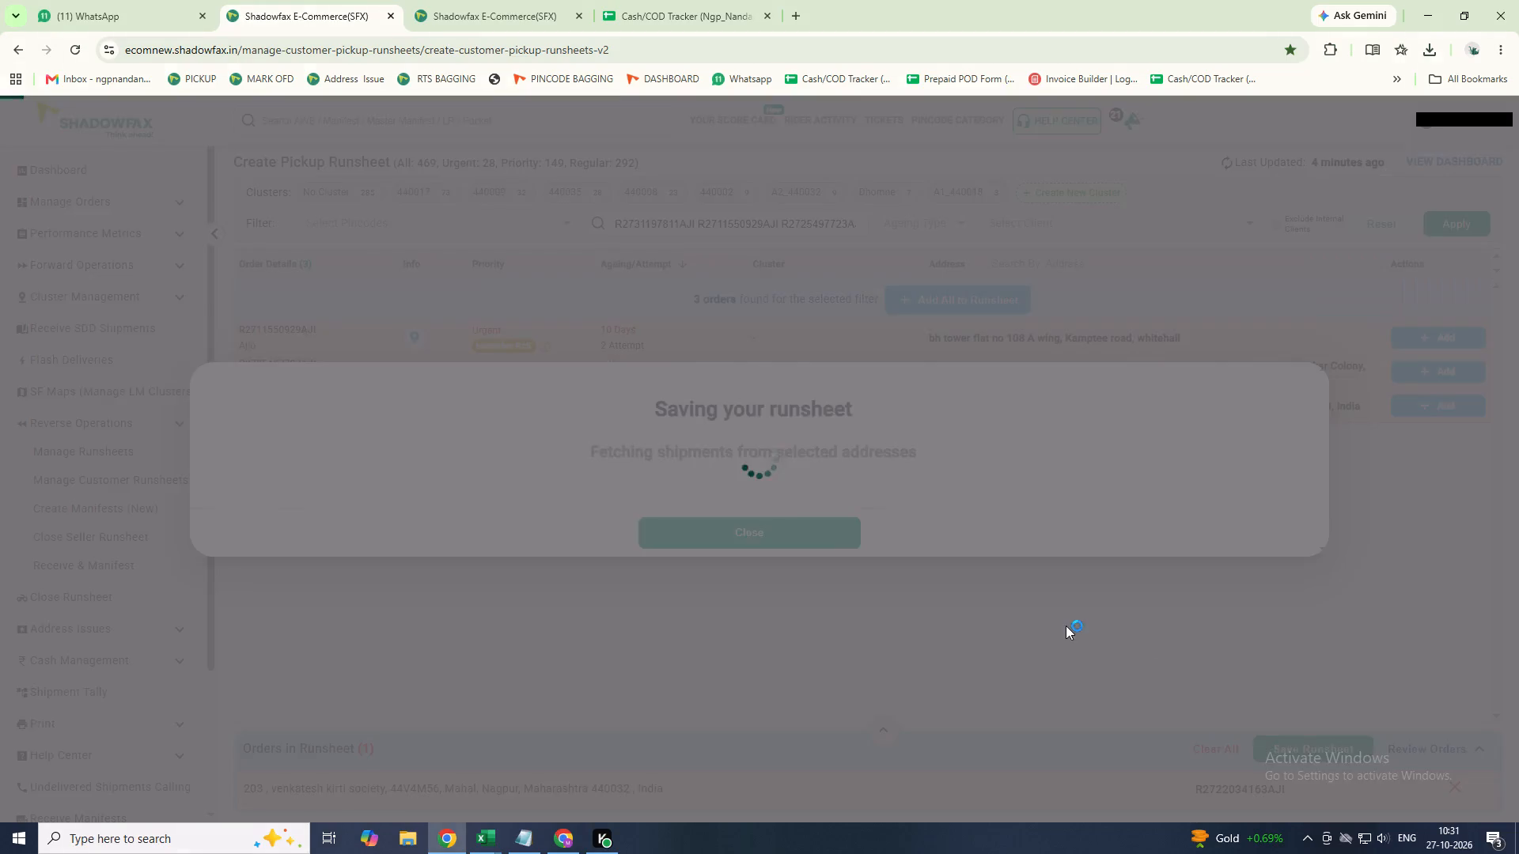
click(508, 522)
click(509, 555)
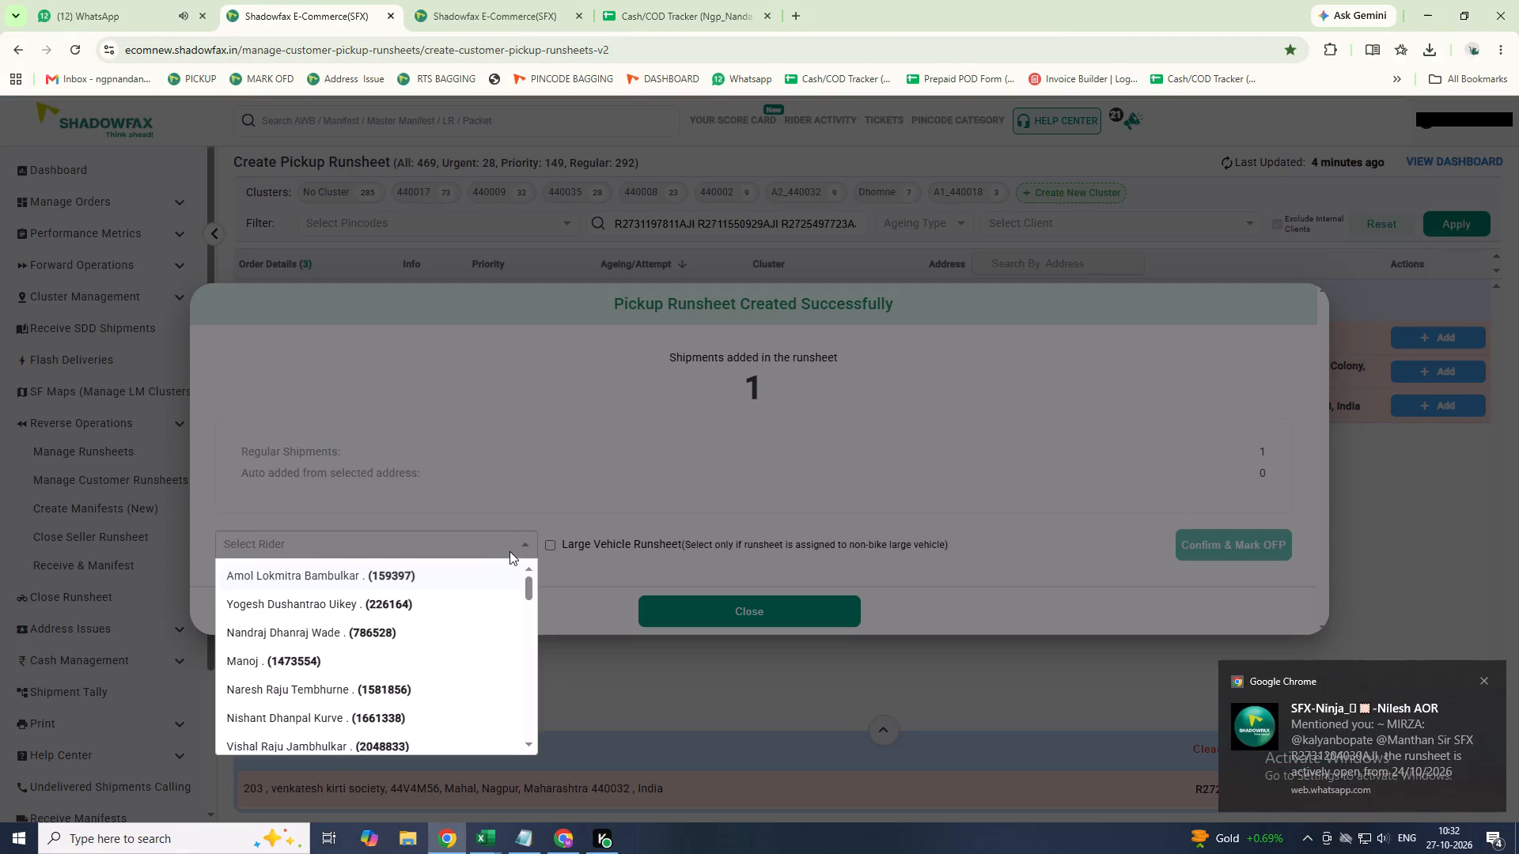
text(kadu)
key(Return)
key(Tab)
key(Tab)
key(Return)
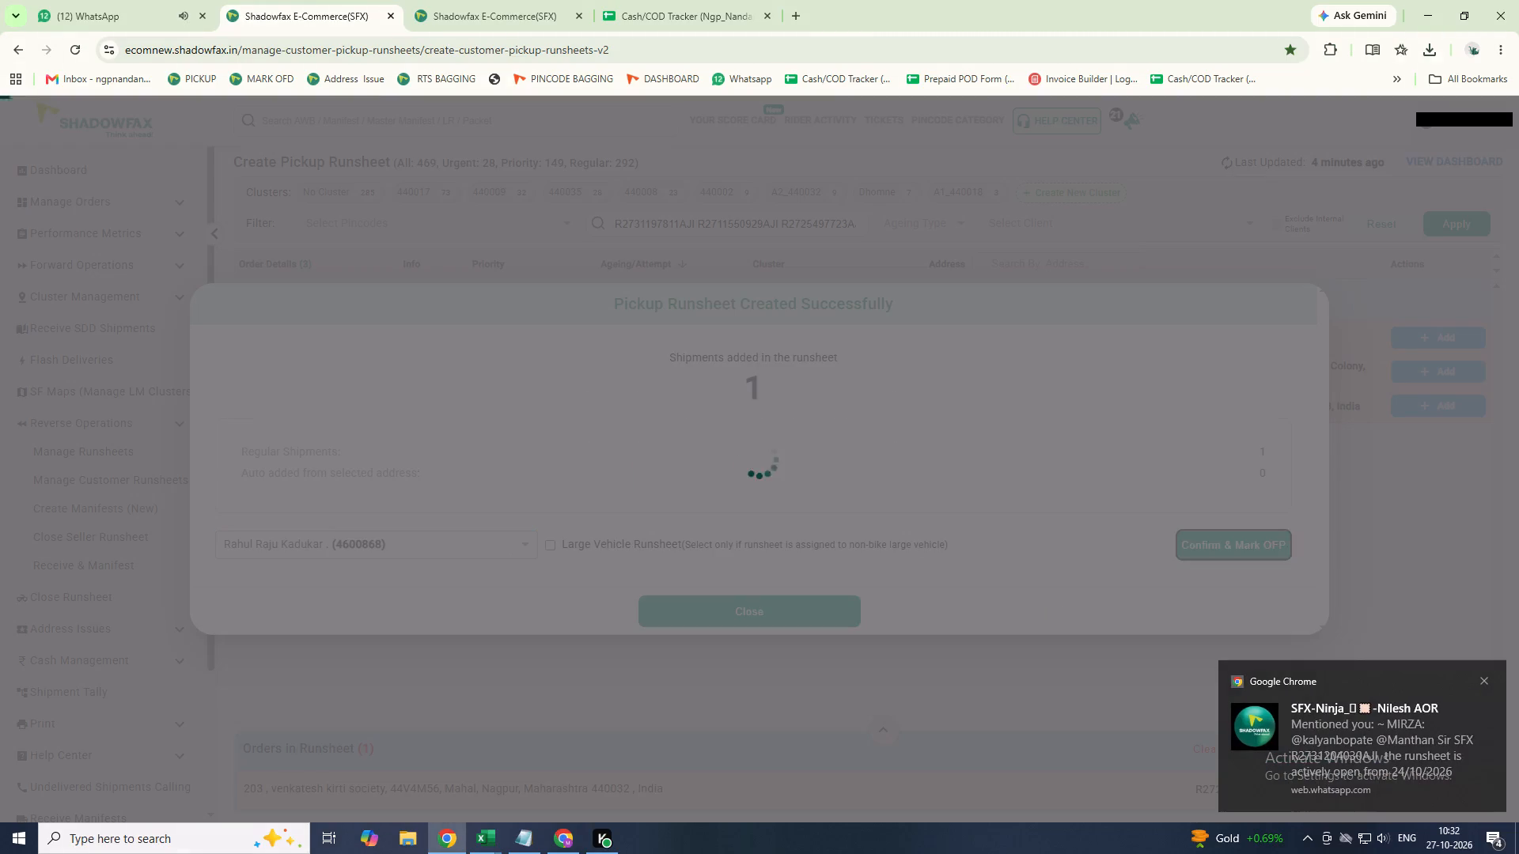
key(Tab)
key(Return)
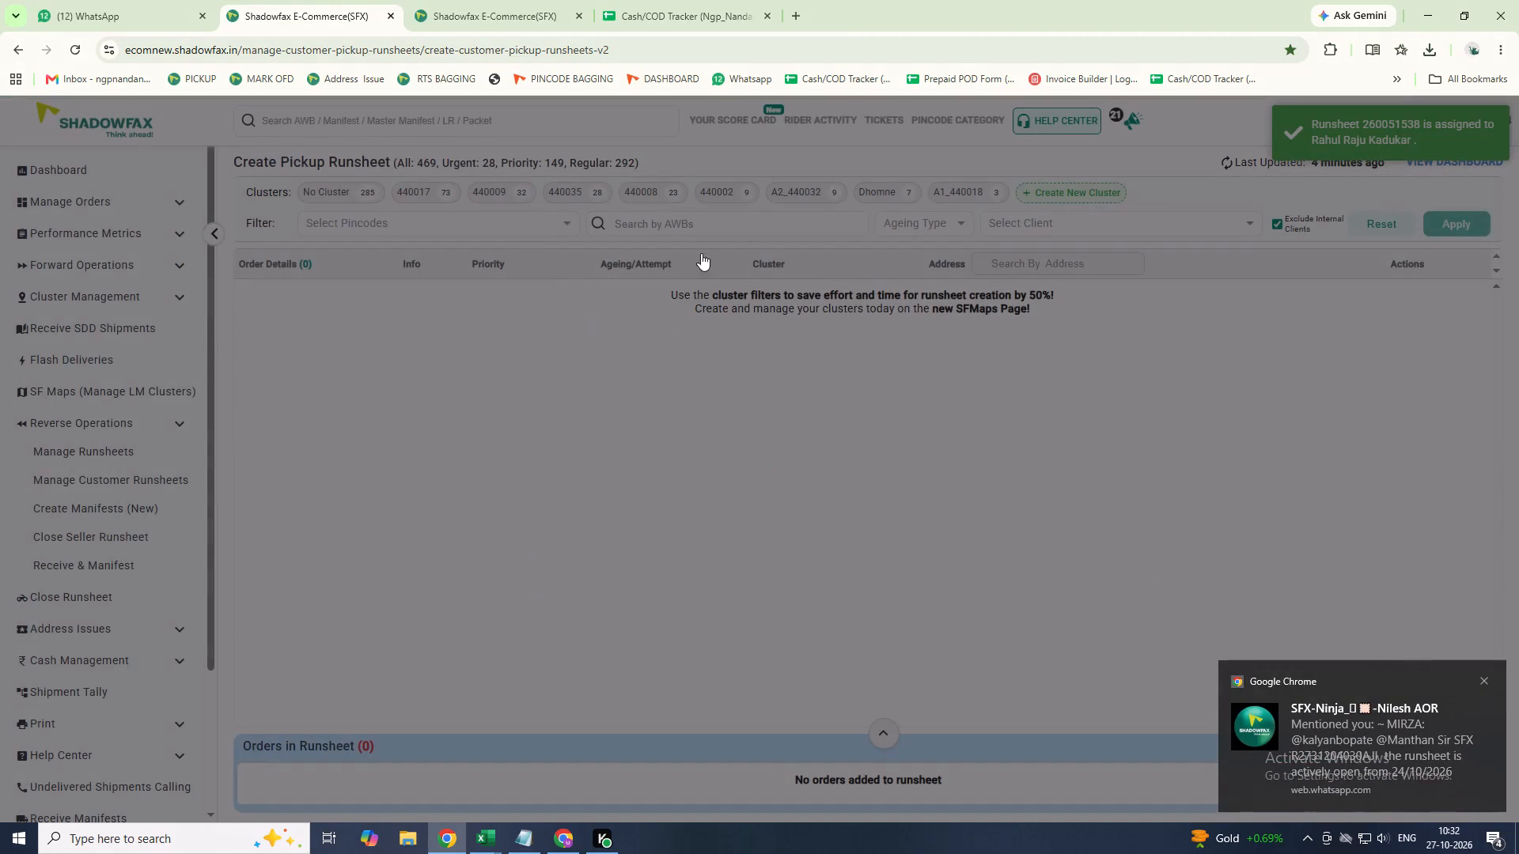
Filter the pickup orders again by all the copied AWB numbers.
click(700, 245)
click(695, 229)
key(ctrl+v)
key(Return)
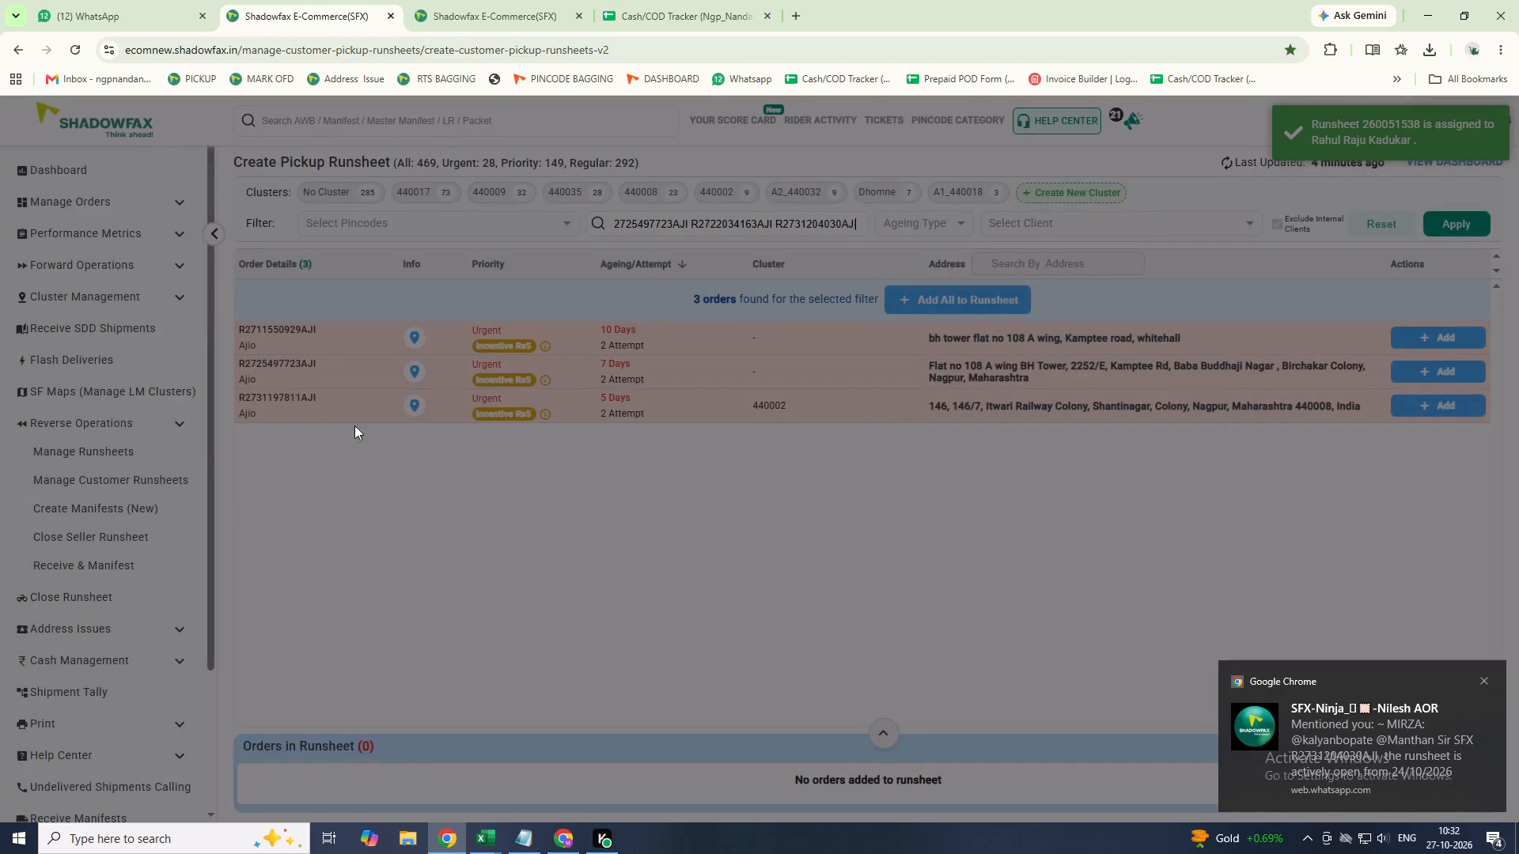
click(433, 404)
click(1315, 528)
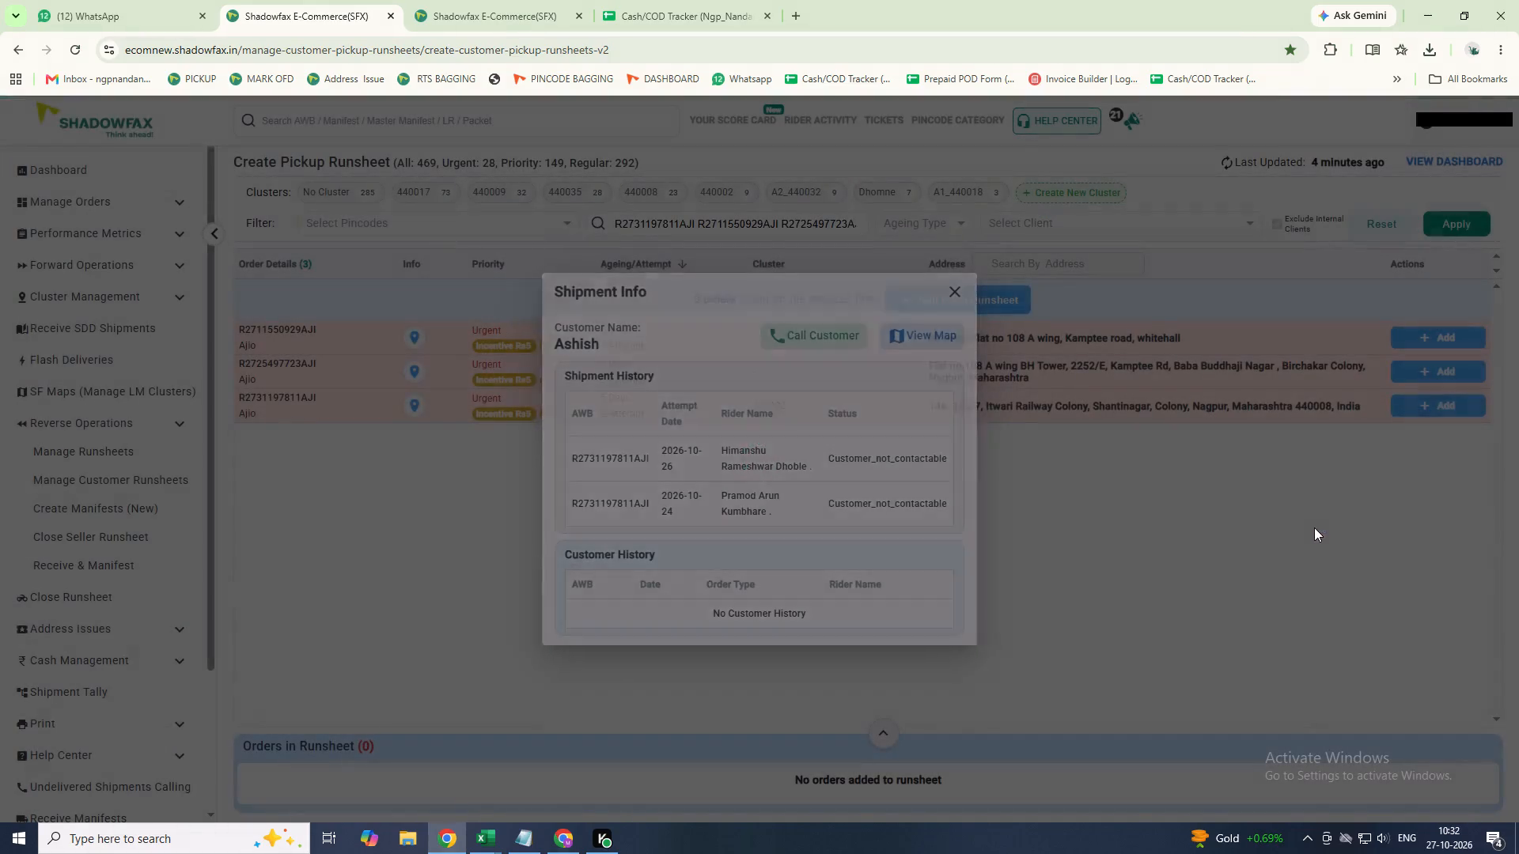
click(1417, 392)
click(1414, 405)
Try to look up the copied AWB numbers together on the address Raise Issue page in the other Shadowfax tab, returning to the pickup runsheet.
click(523, 0)
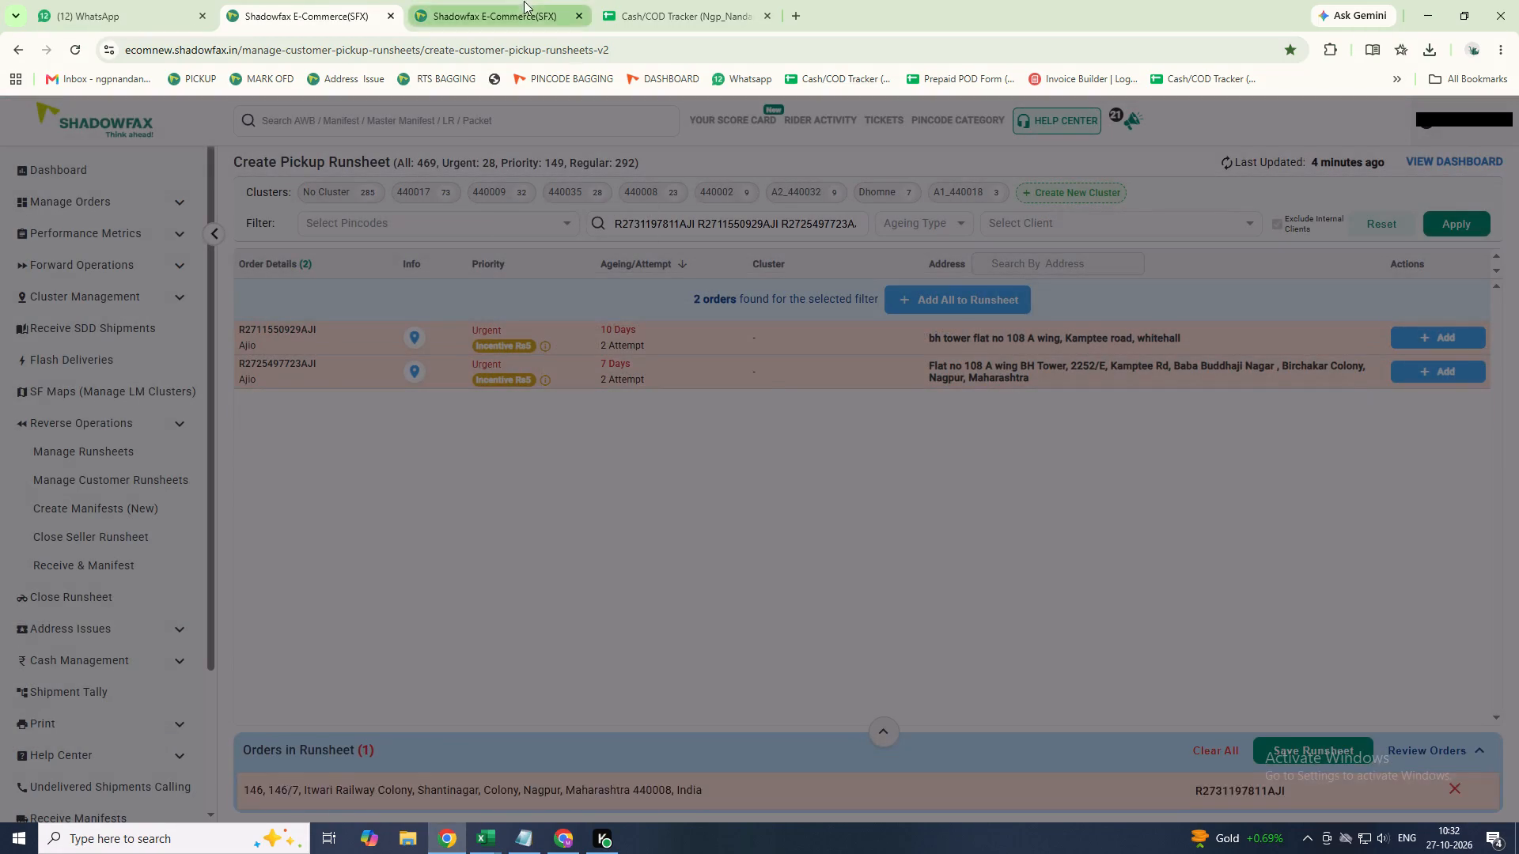
click(320, 74)
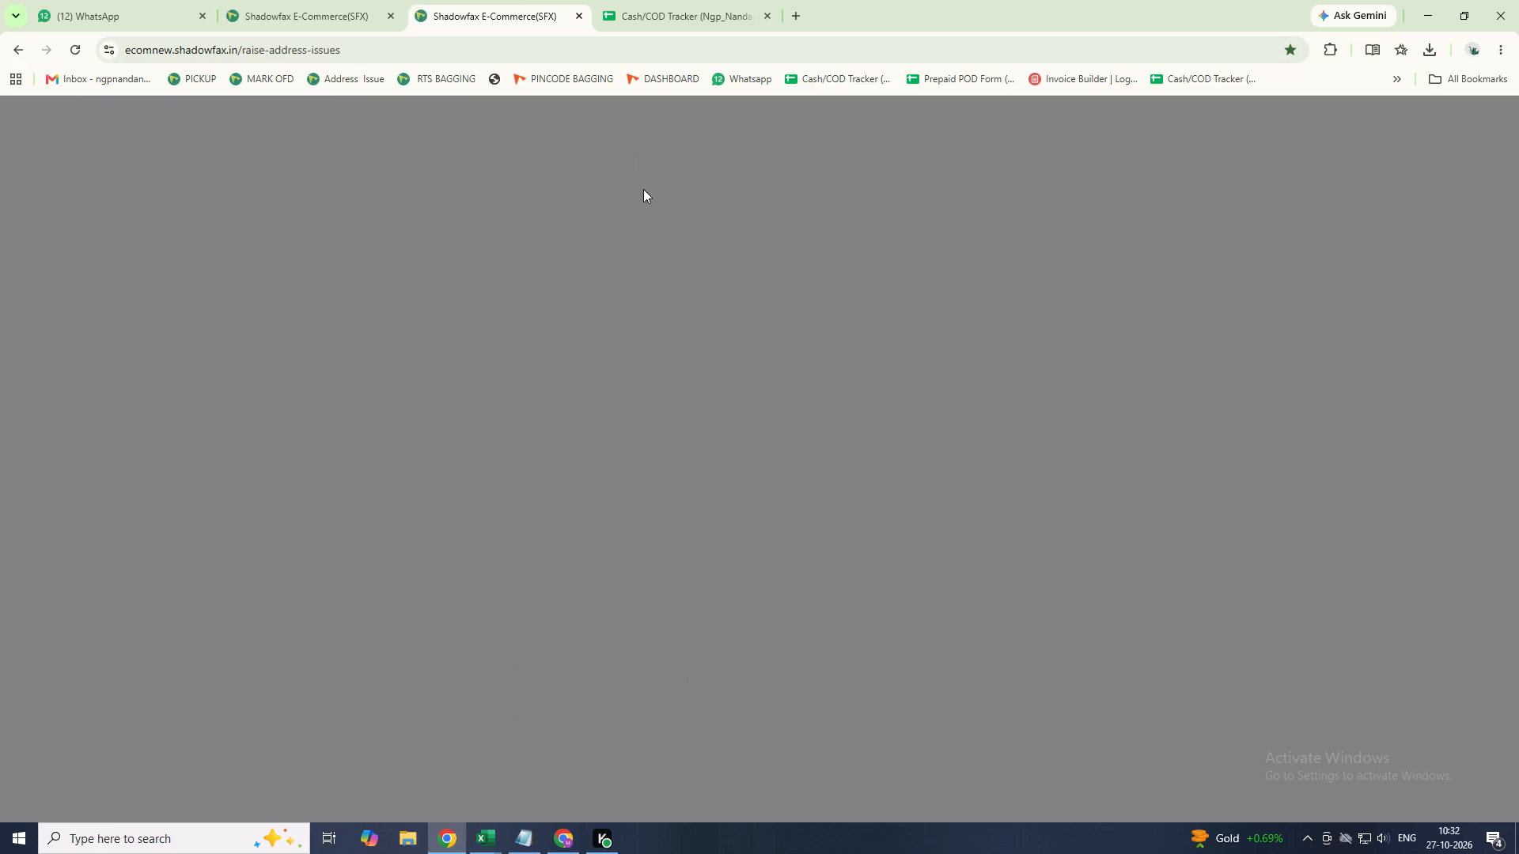
key(ctrl+v)
key(Return)
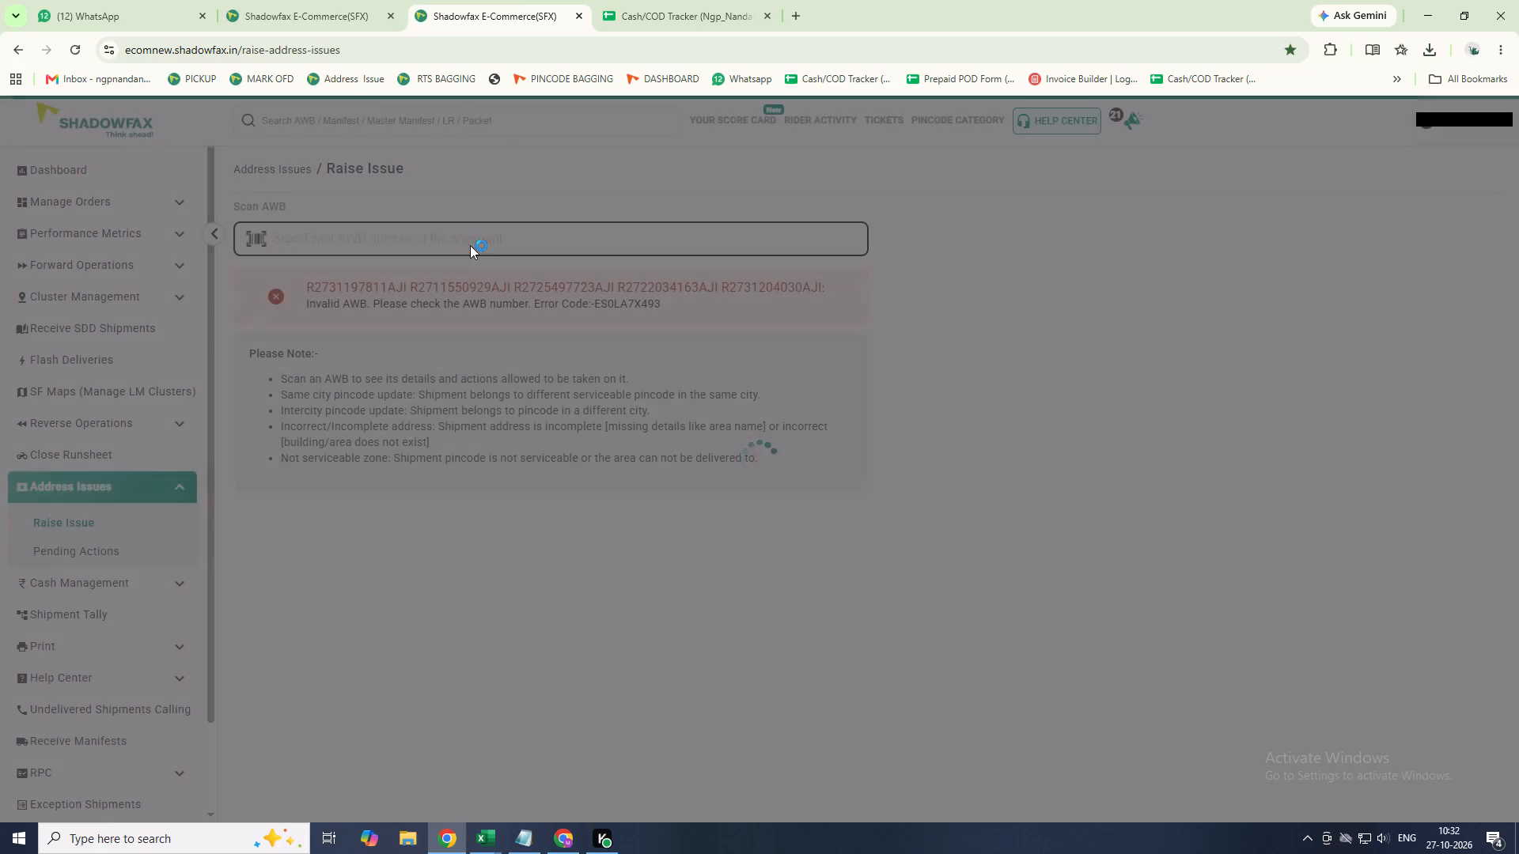
key(ctrl+v)
click(669, 236)
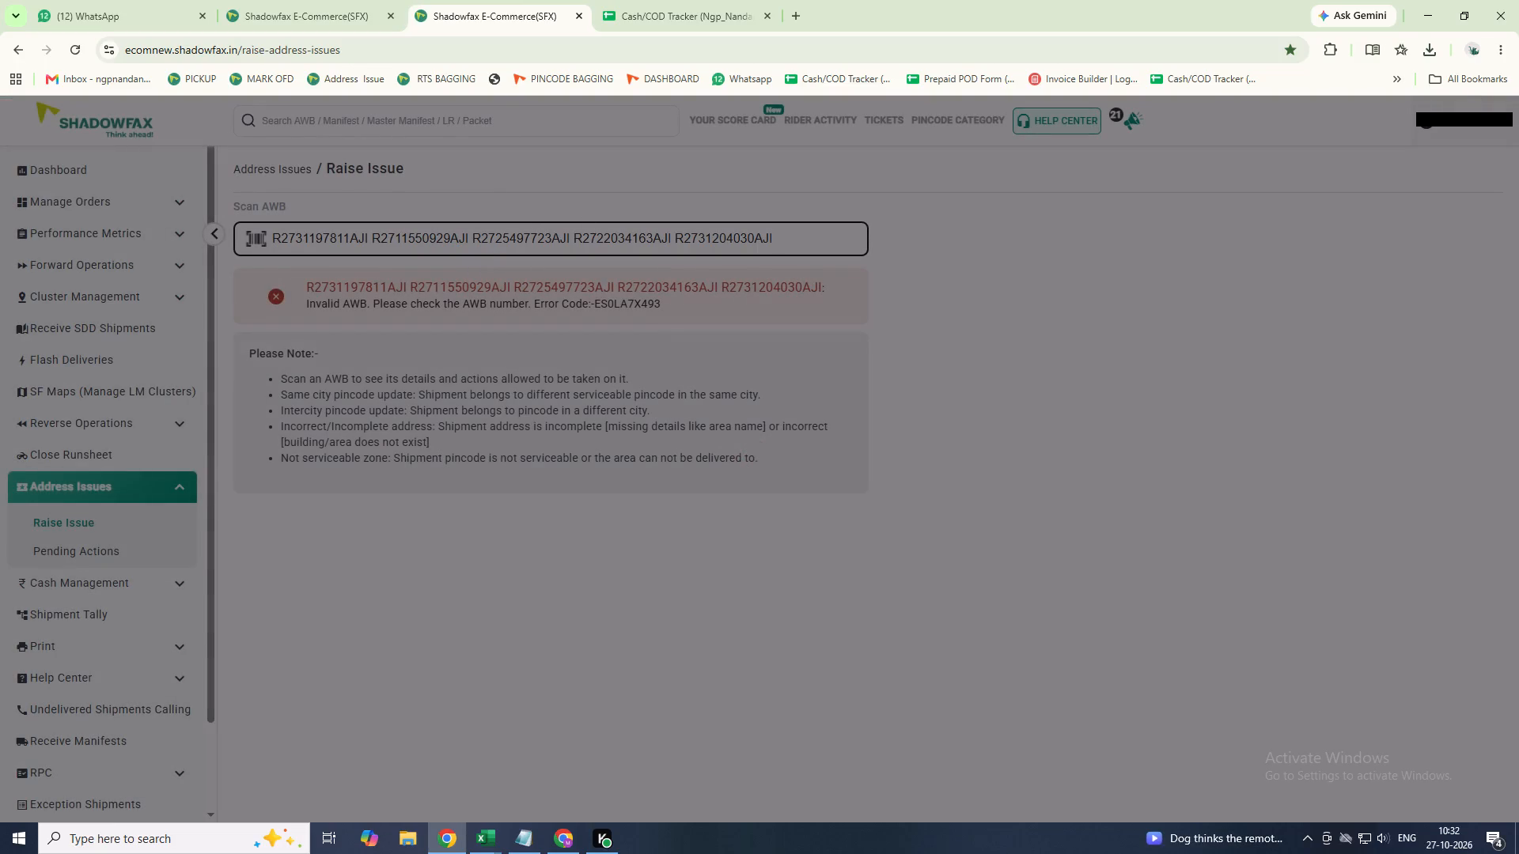
click(679, 236)
click(320, 2)
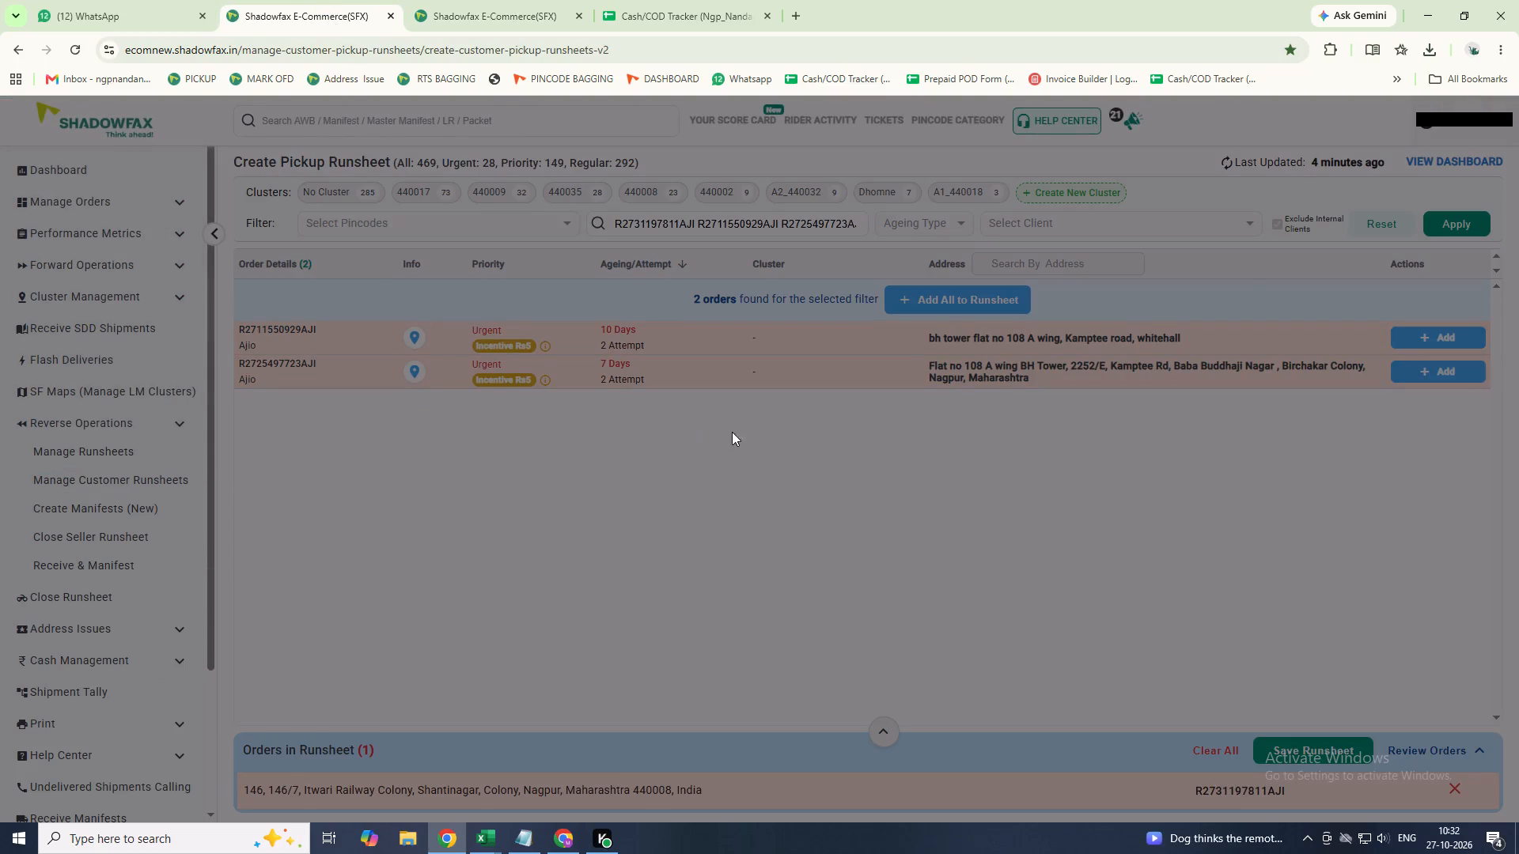
double_click(1228, 788)
key(ctrl+f)
key(ctrl+x)
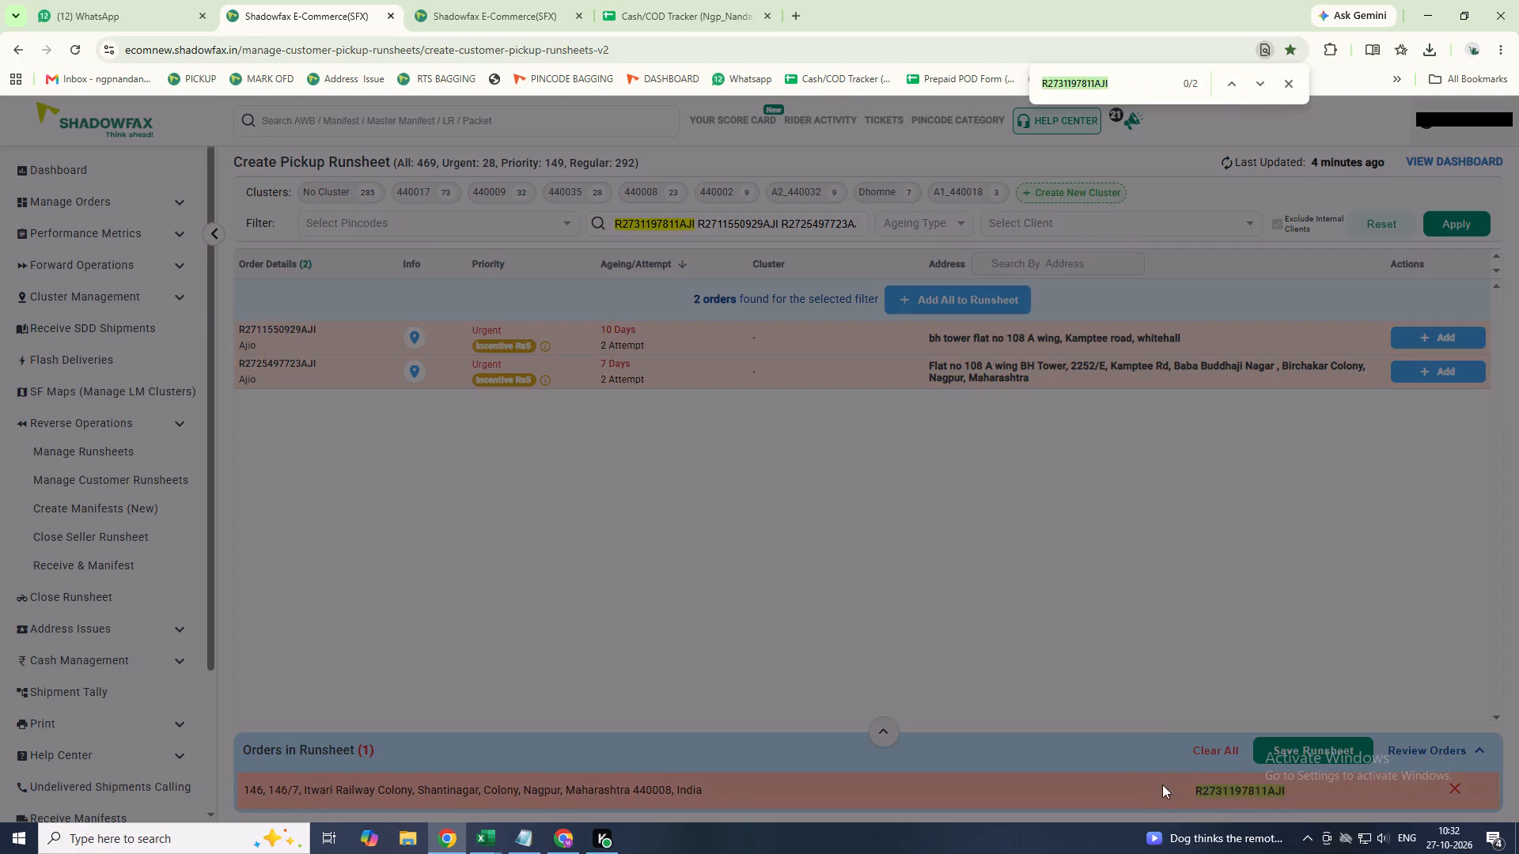
key(ctrl+f)
key(ctrl+x)
click(407, 0)
click(447, 249)
key(ctrl+a)
key(ctrl+v)
key(Return)
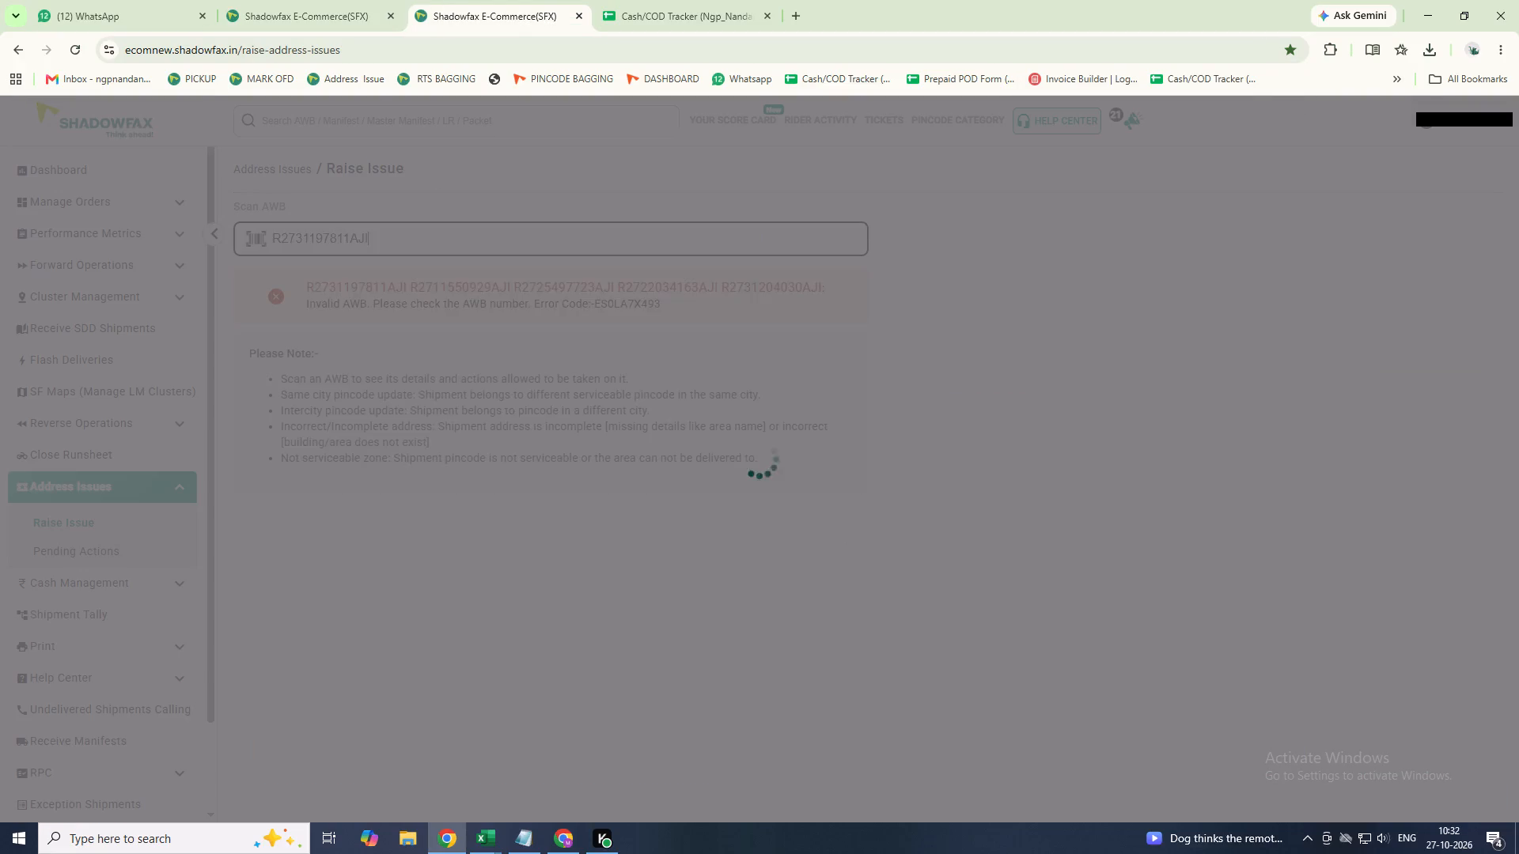
click(346, 1)
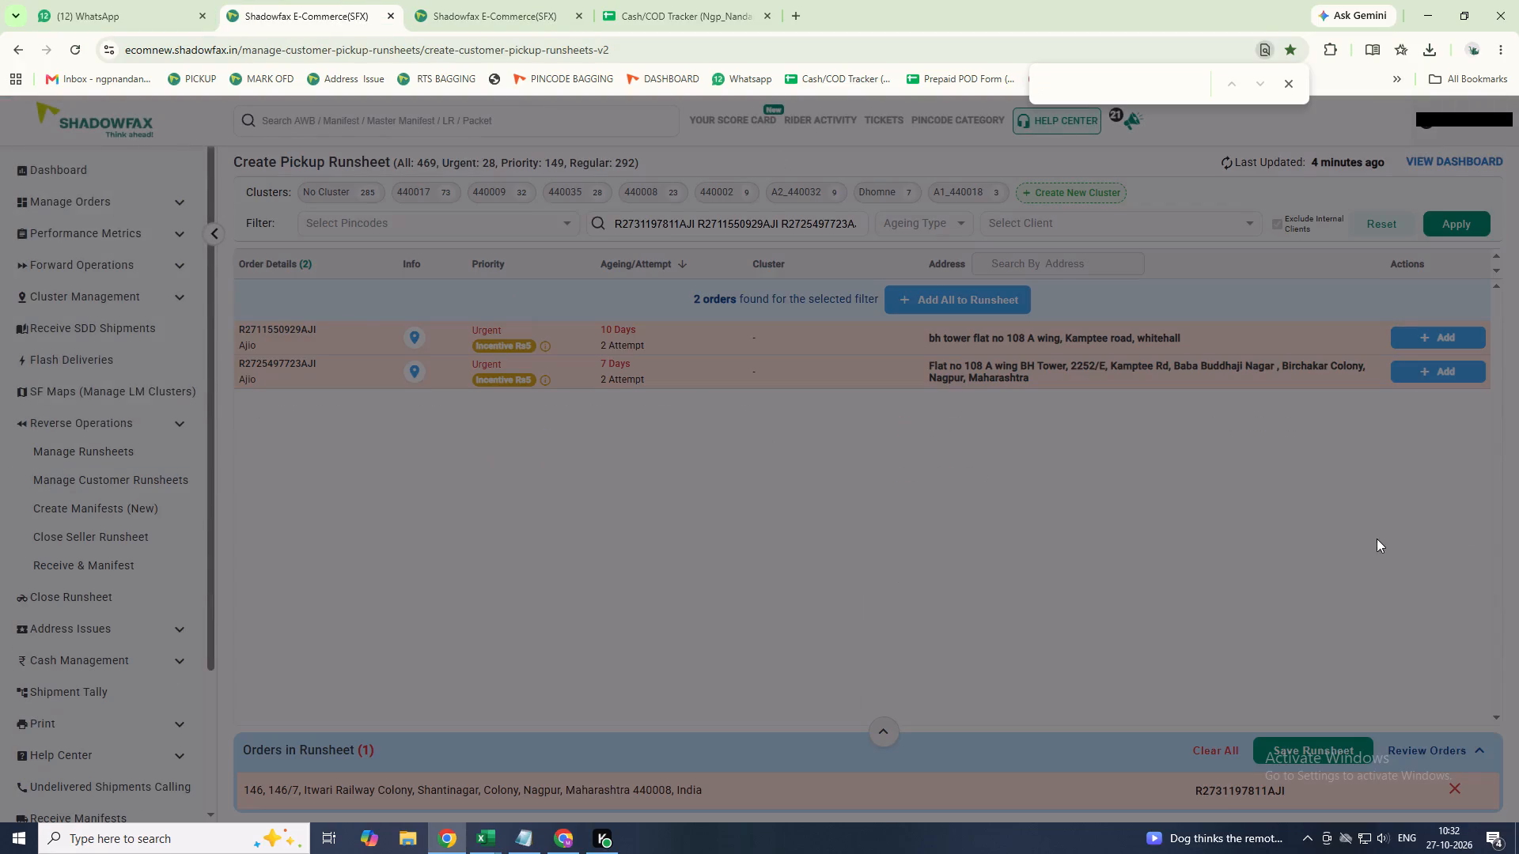
click(1325, 739)
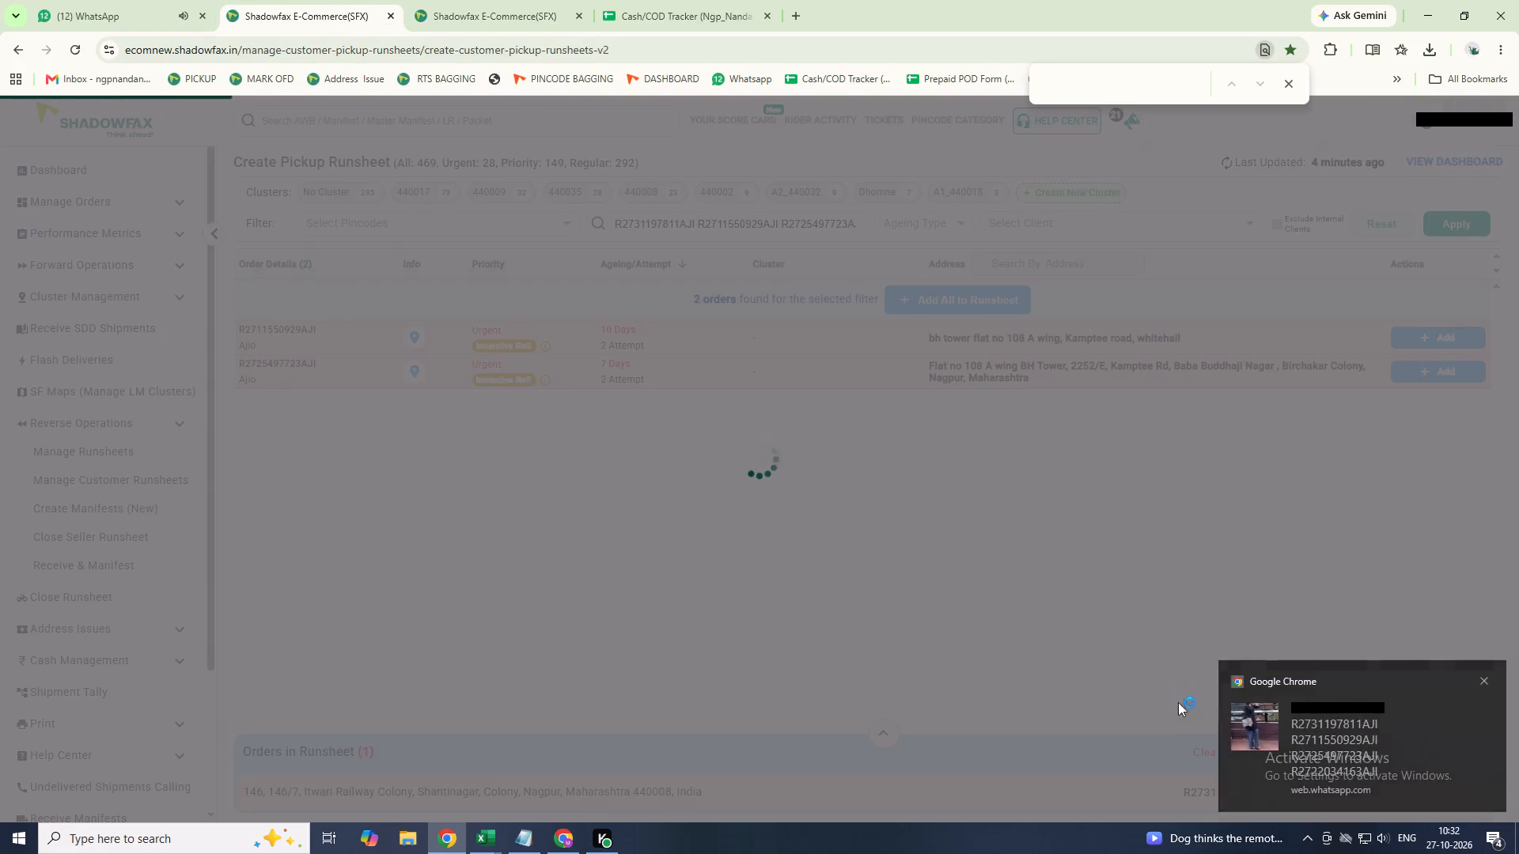
click(1297, 637)
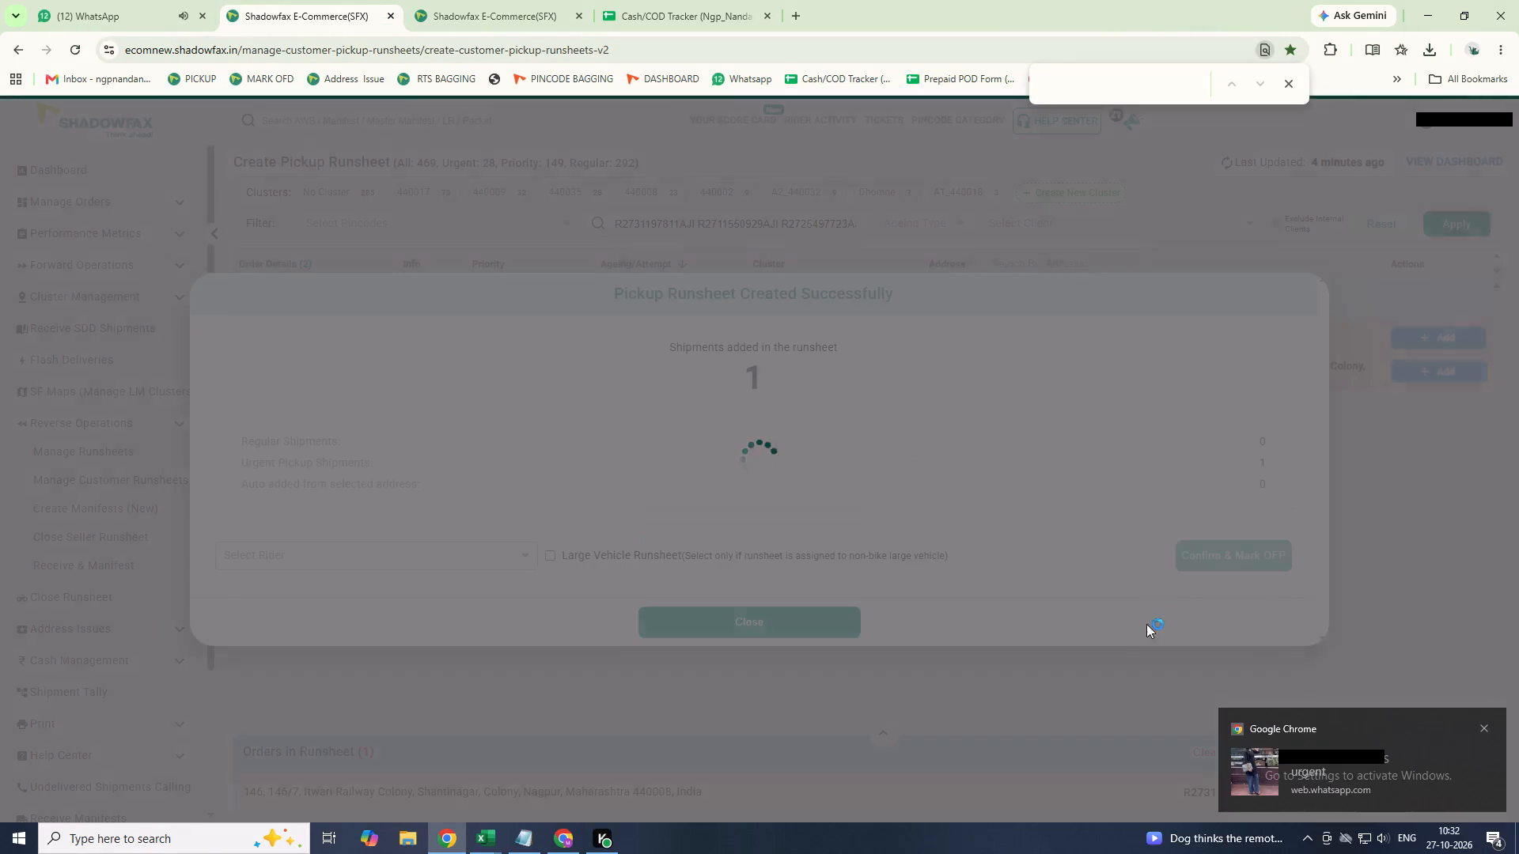
Search the rider choices for "vata" to assign the newly created pickup runsheet.
click(358, 558)
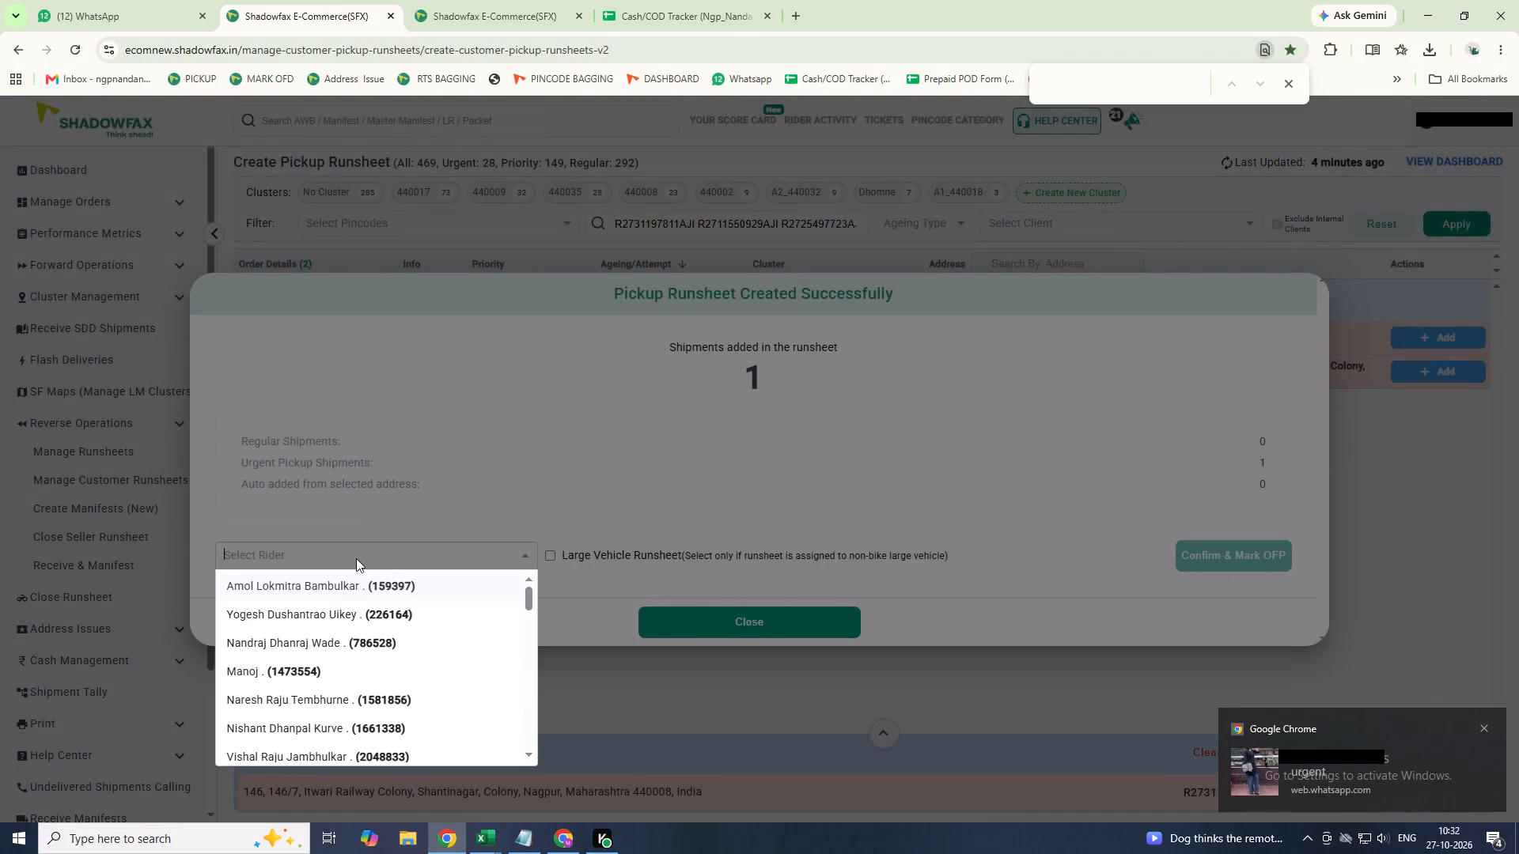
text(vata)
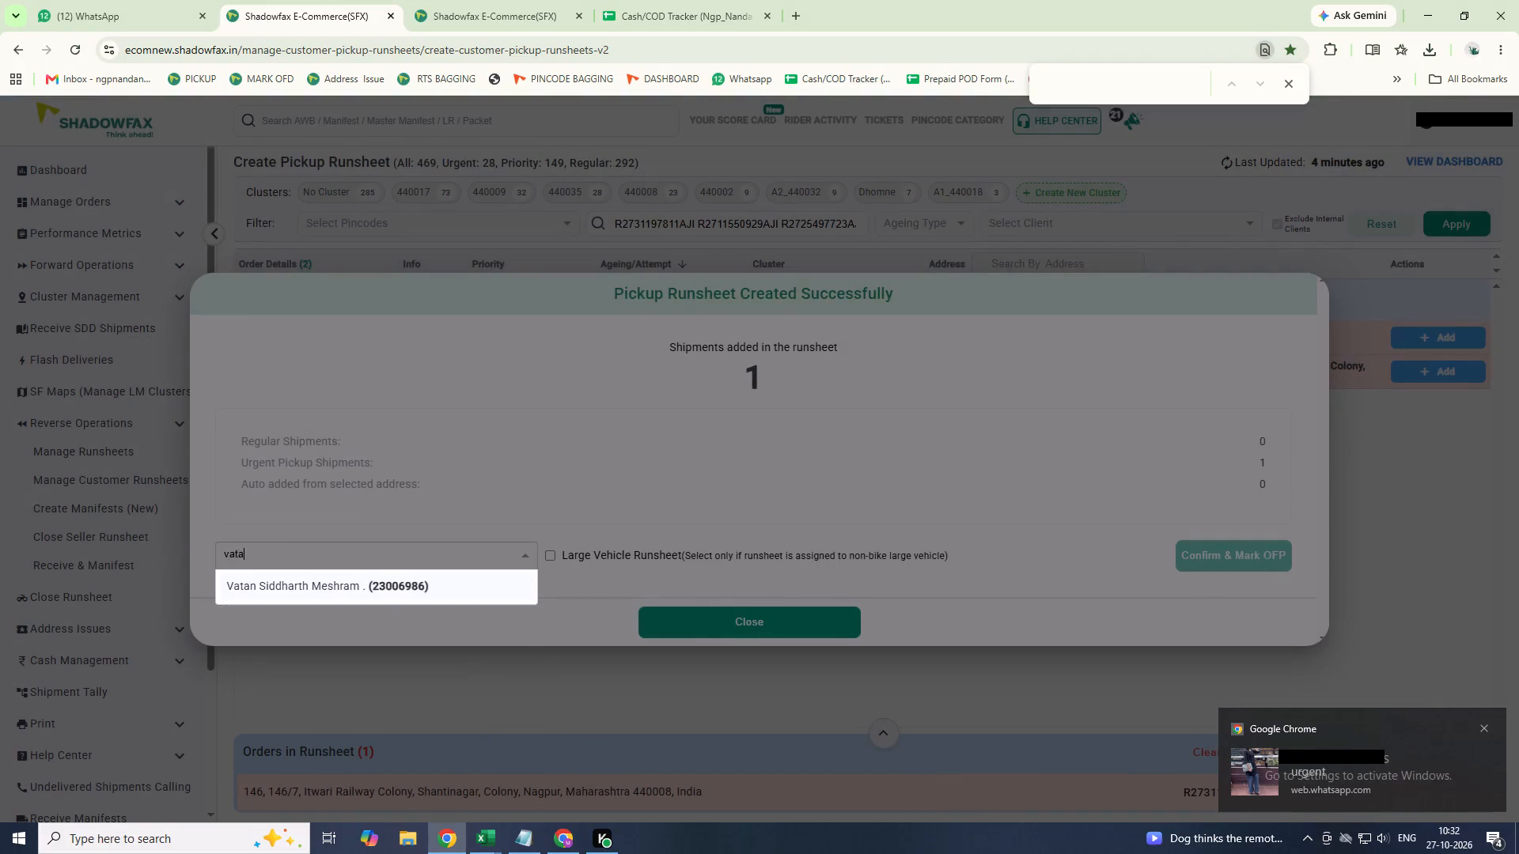
Assign the new pickup runsheet to the rider matching "vata", confirm it as out for pickup, and close the runsheet summary.
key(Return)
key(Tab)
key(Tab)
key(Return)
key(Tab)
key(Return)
Switch from Chrome to the open Bagging Pendency workbook in Excel.
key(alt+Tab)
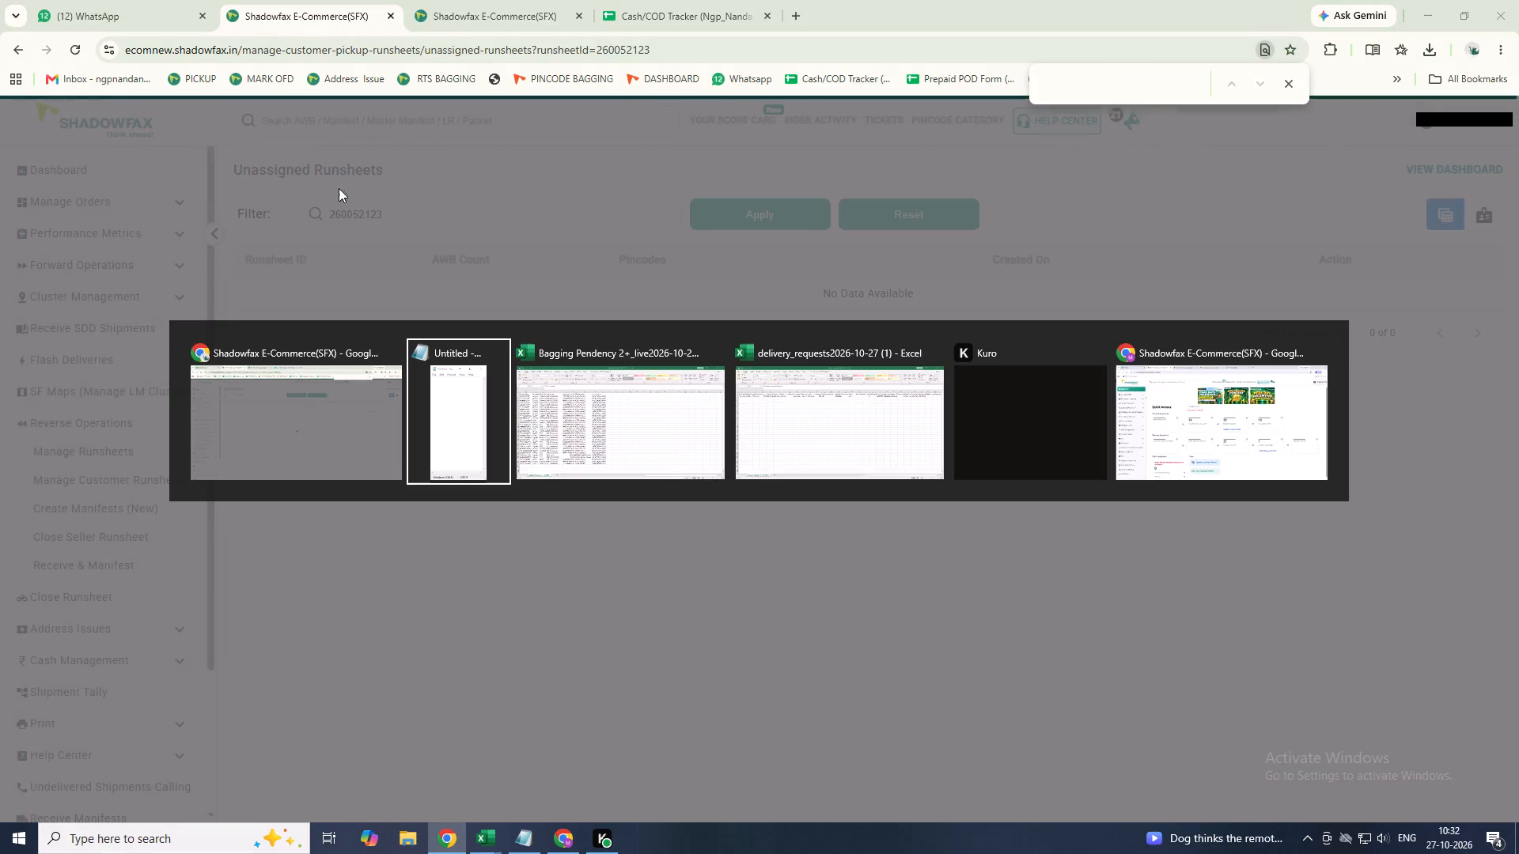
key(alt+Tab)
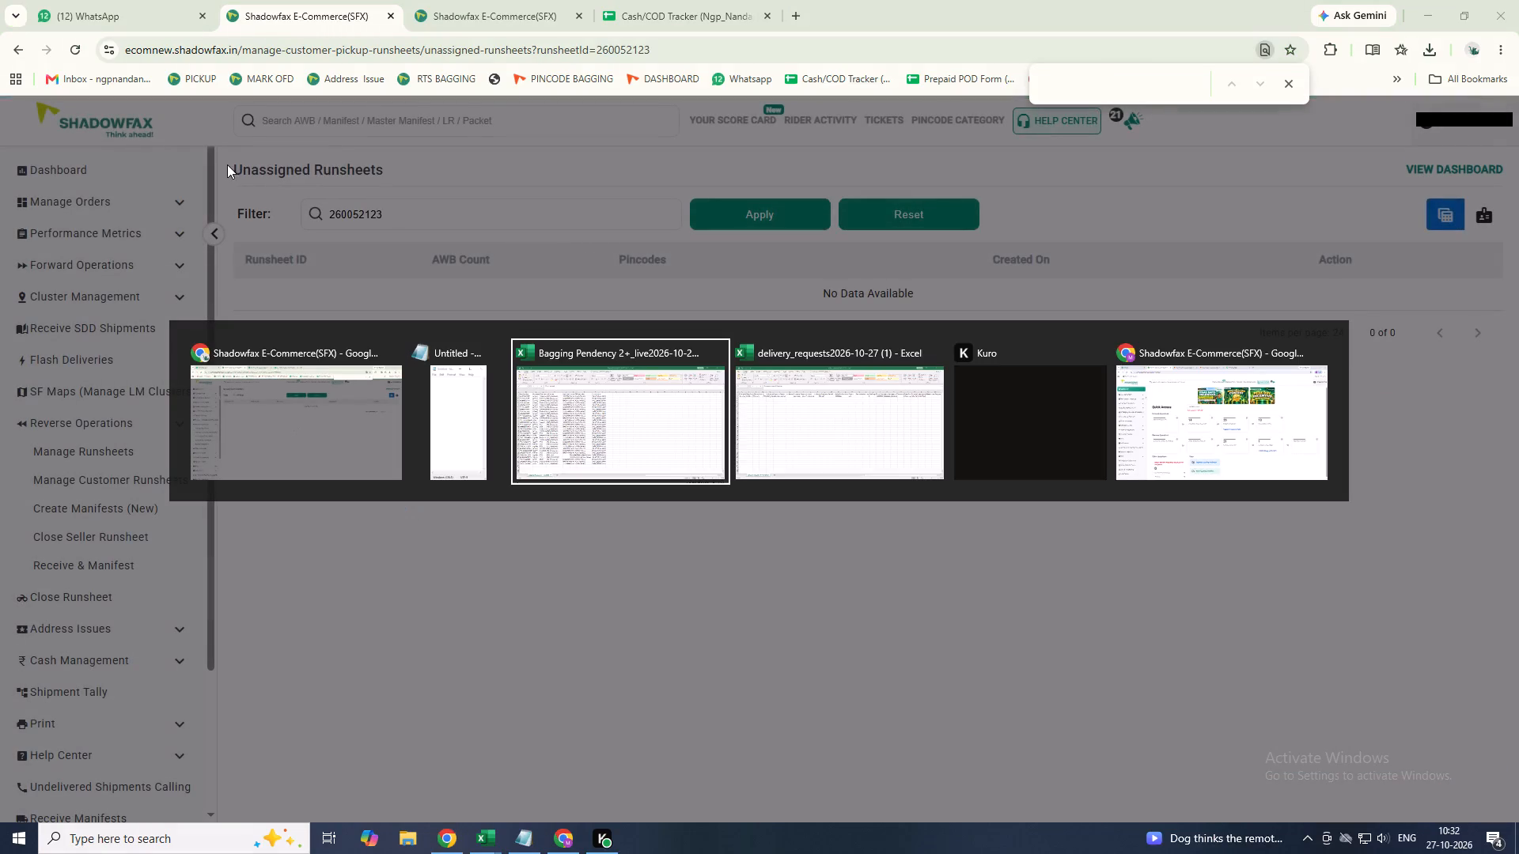
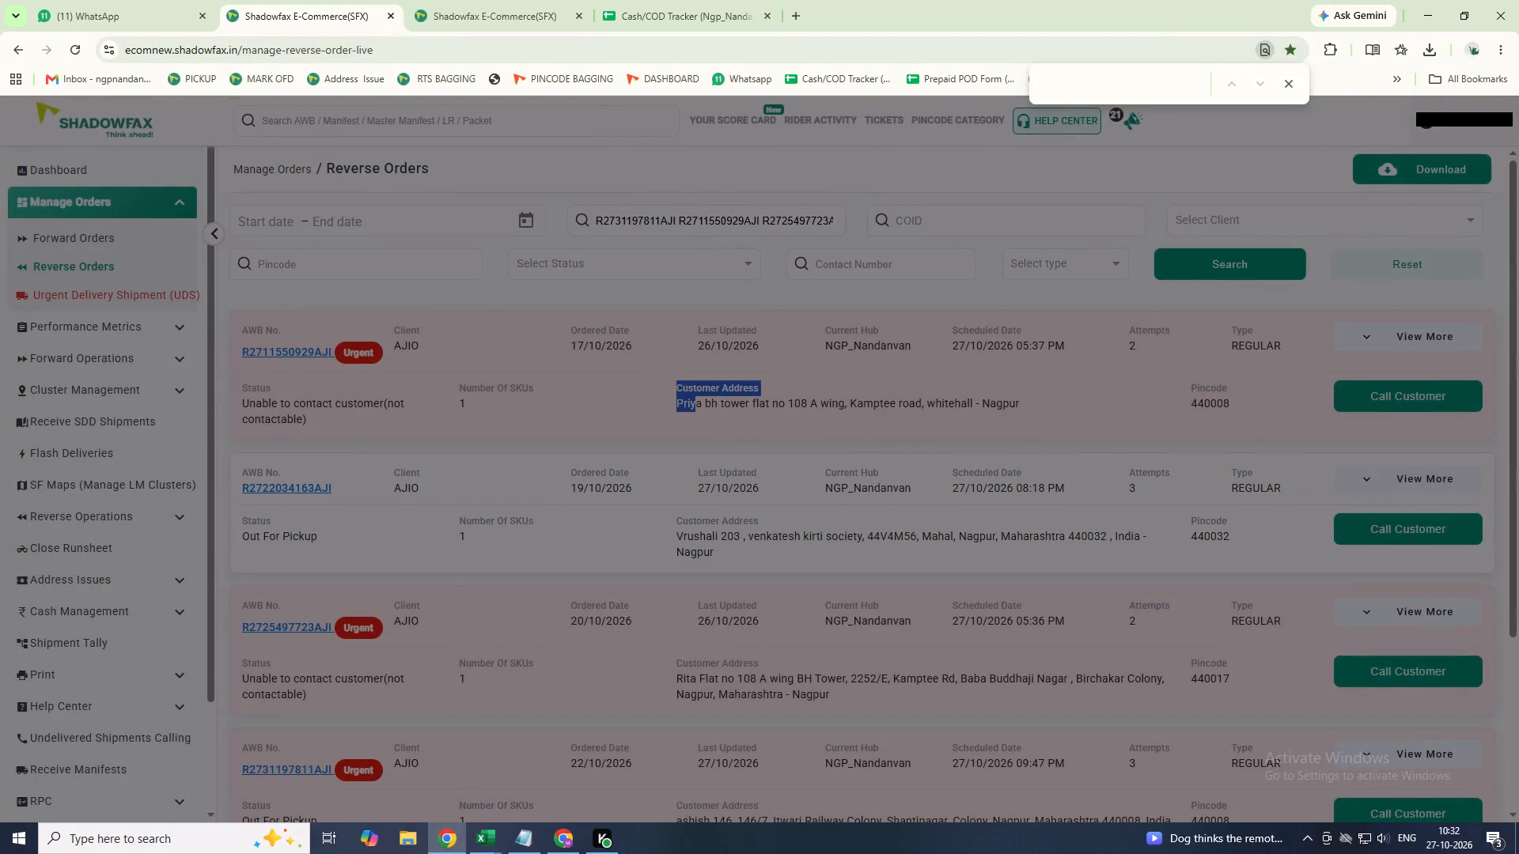
scroll(755, 410, down, 3)
drag(623, 425, 786, 433)
click(838, 433)
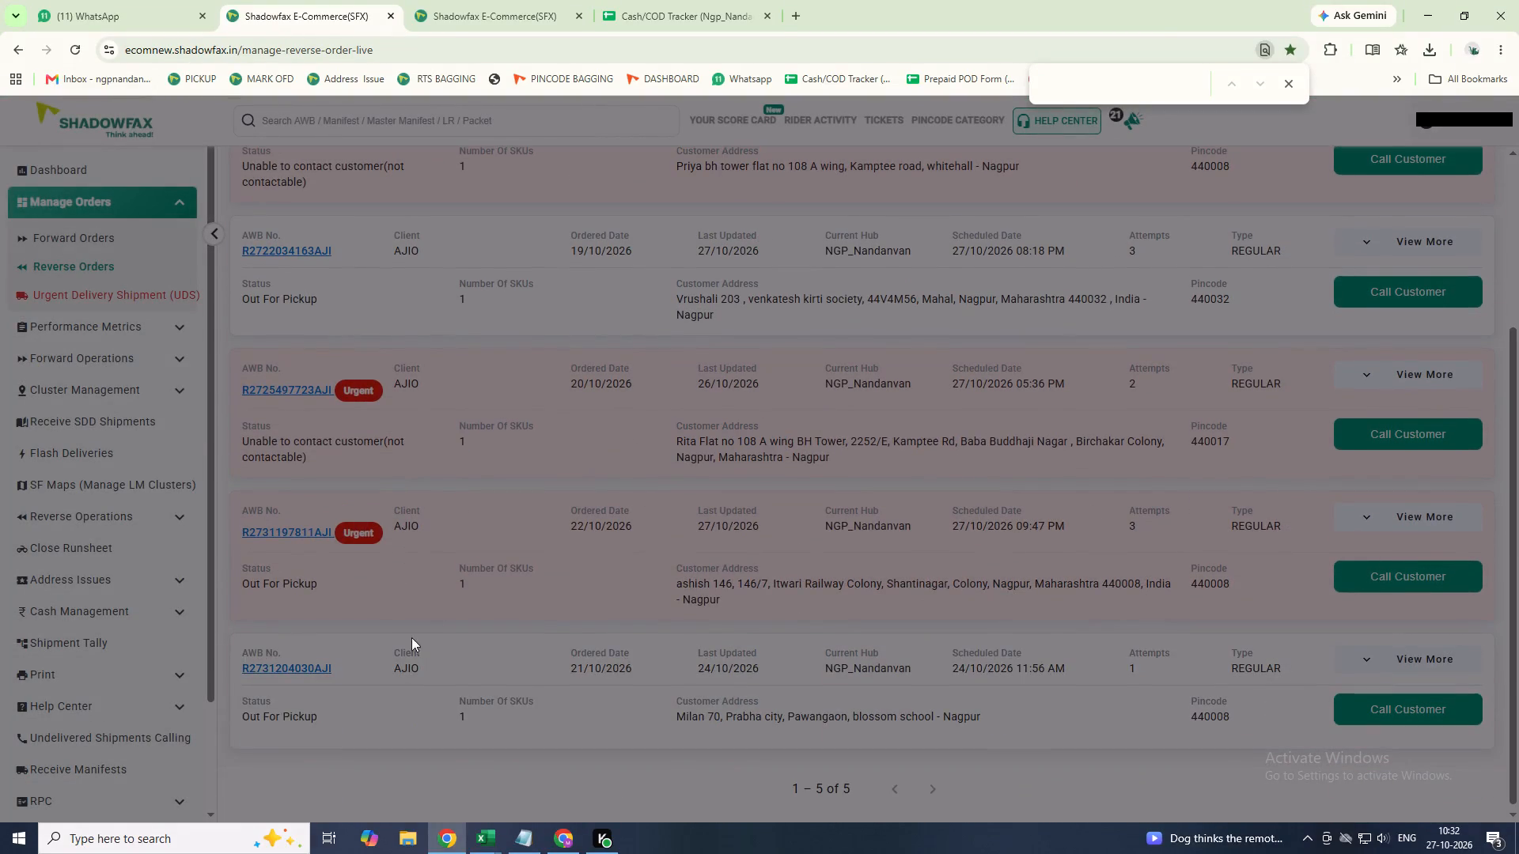
scroll(411, 622, up, 6)
double_click(225, 360)
key(ctrl+f)
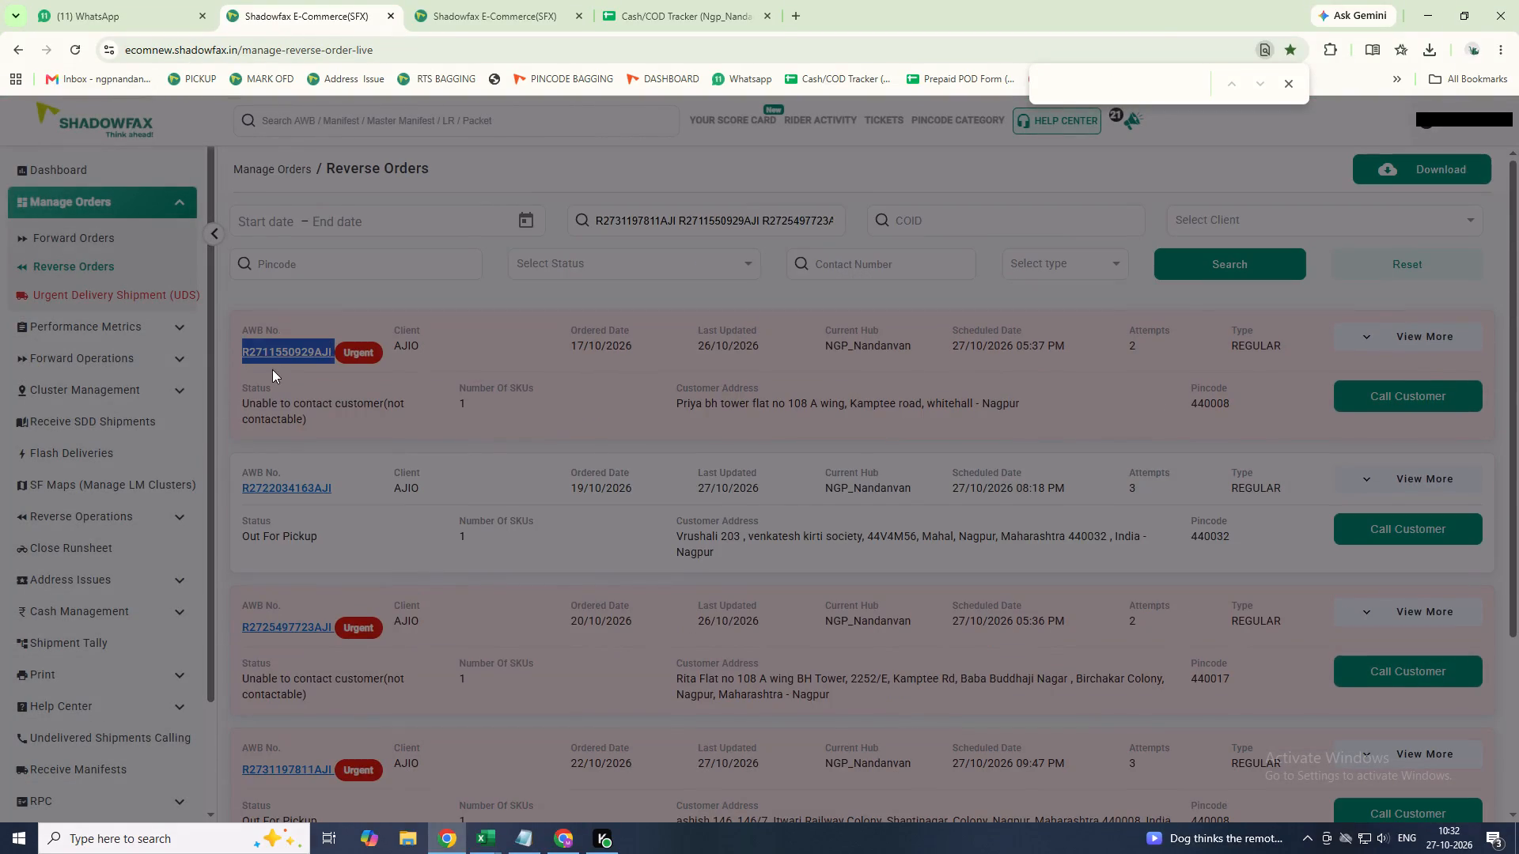
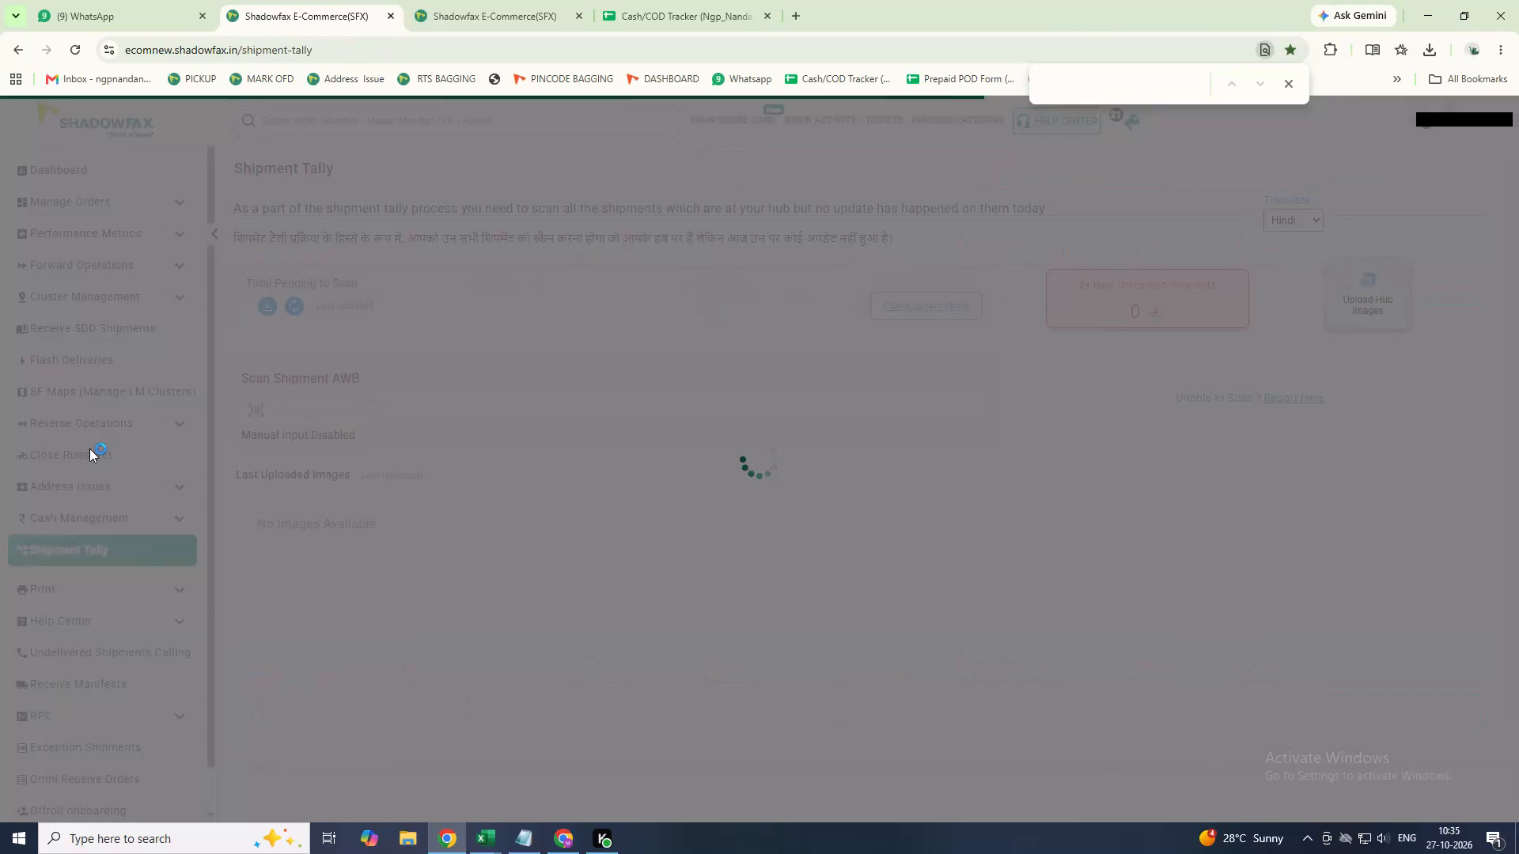
Open the runsheet closure for the Forward runsheet type and the rider found by searching "atul".
click(25, 448)
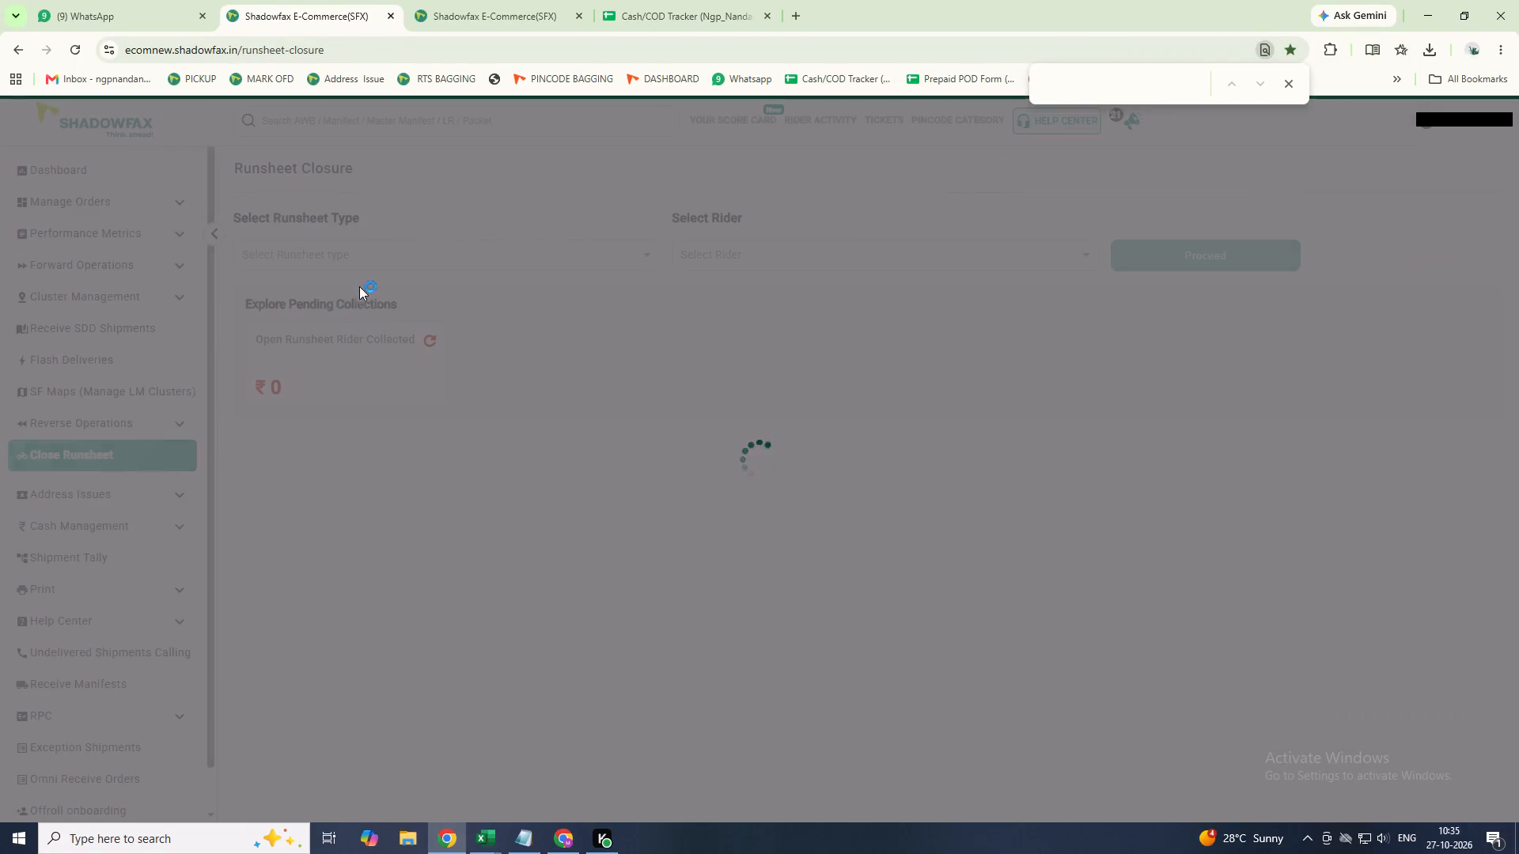
click(362, 259)
click(352, 293)
click(749, 244)
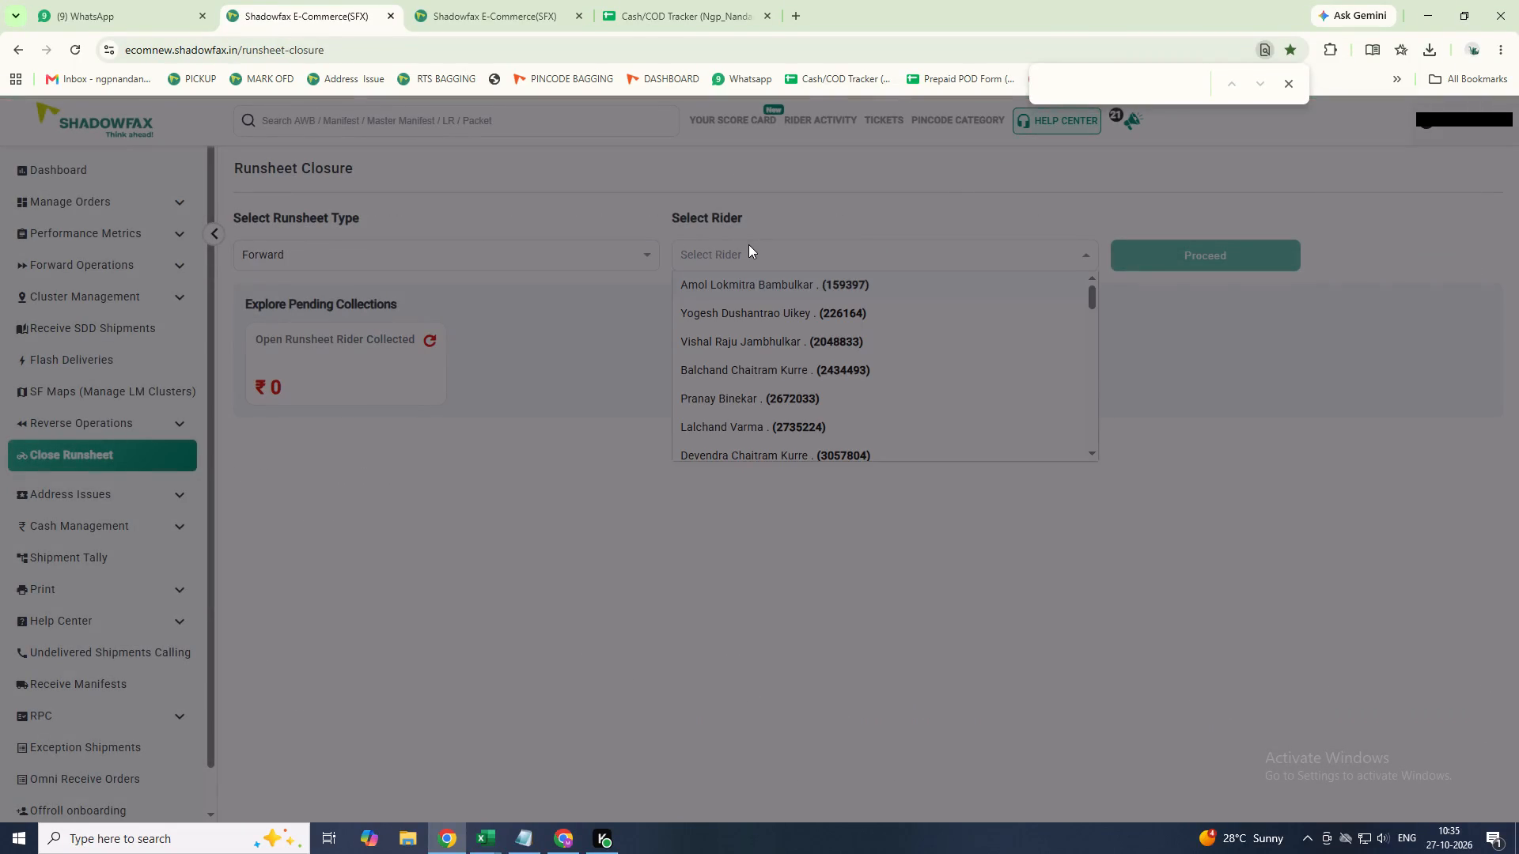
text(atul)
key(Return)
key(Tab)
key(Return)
Continue to the Update Unscanned Shipments stage and look through the rider's unmarked shipments.
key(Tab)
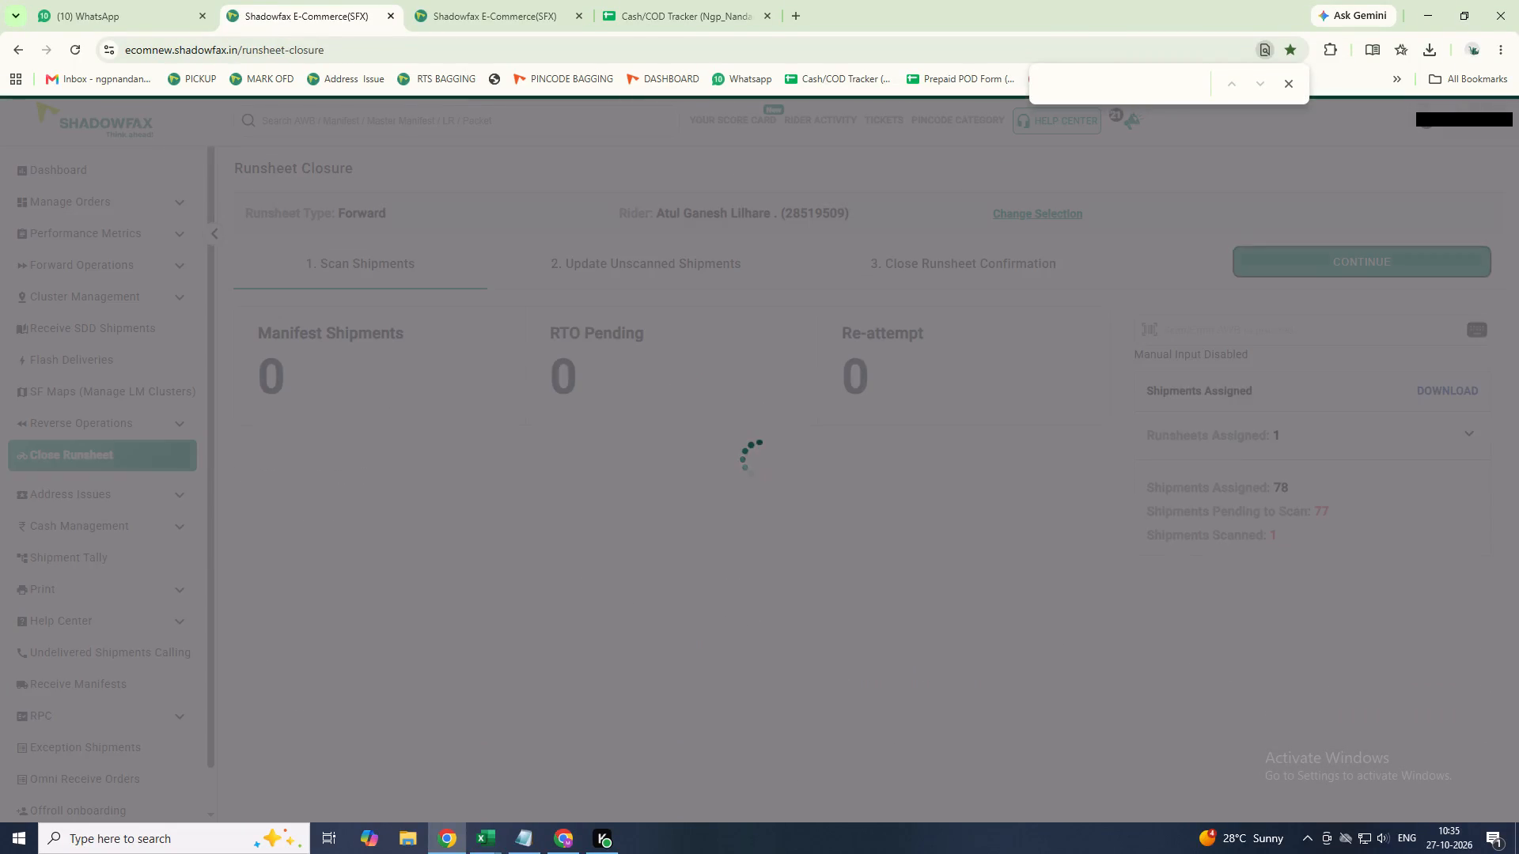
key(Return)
scroll(275, 624, down, 11)
scroll(278, 629, up, 6)
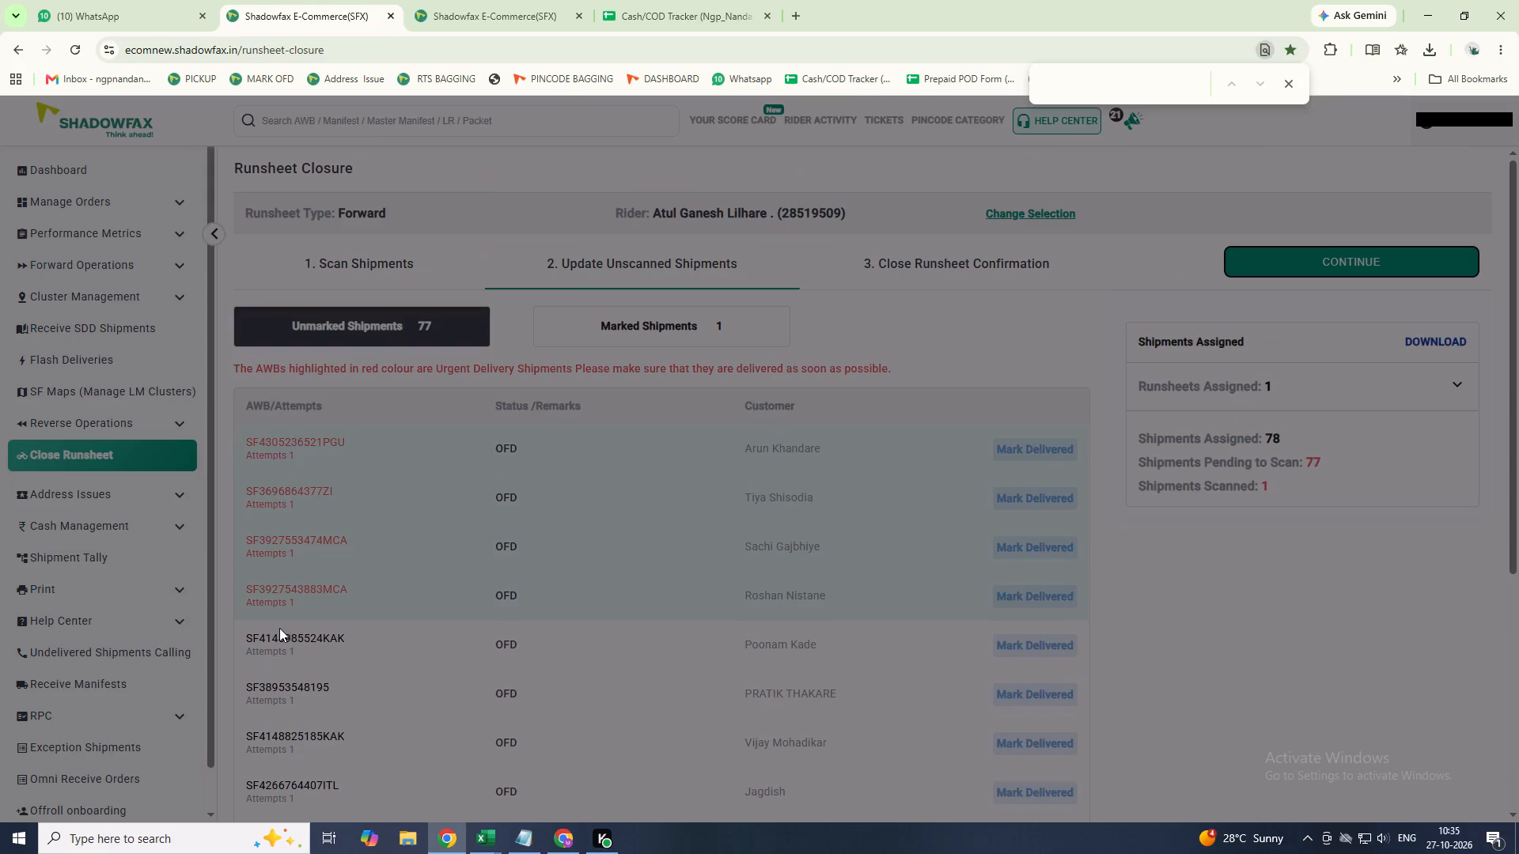
scroll(279, 628, up, 5)
scroll(384, 527, down, 11)
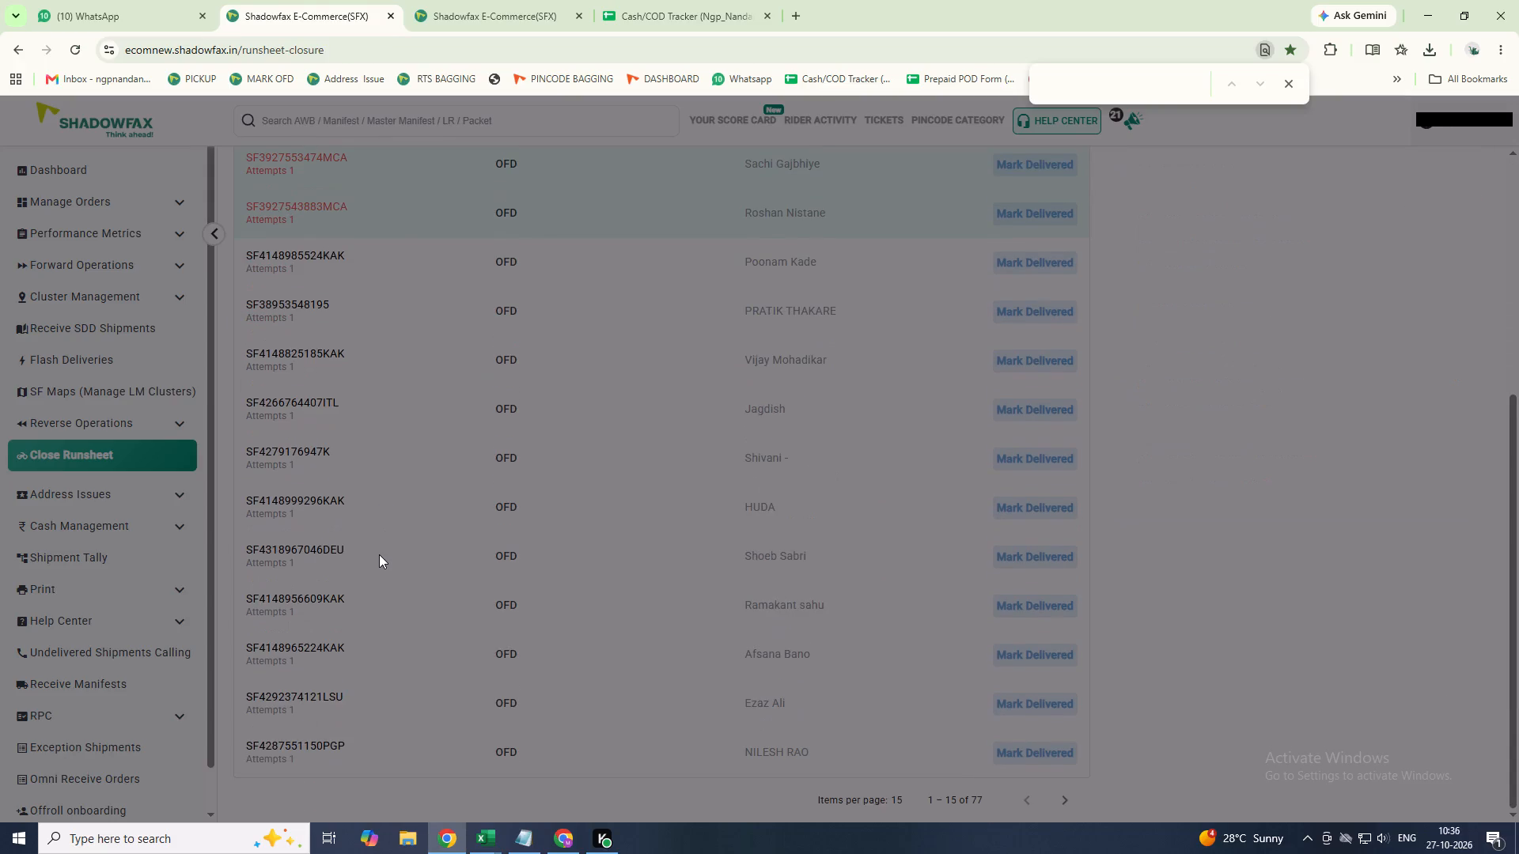
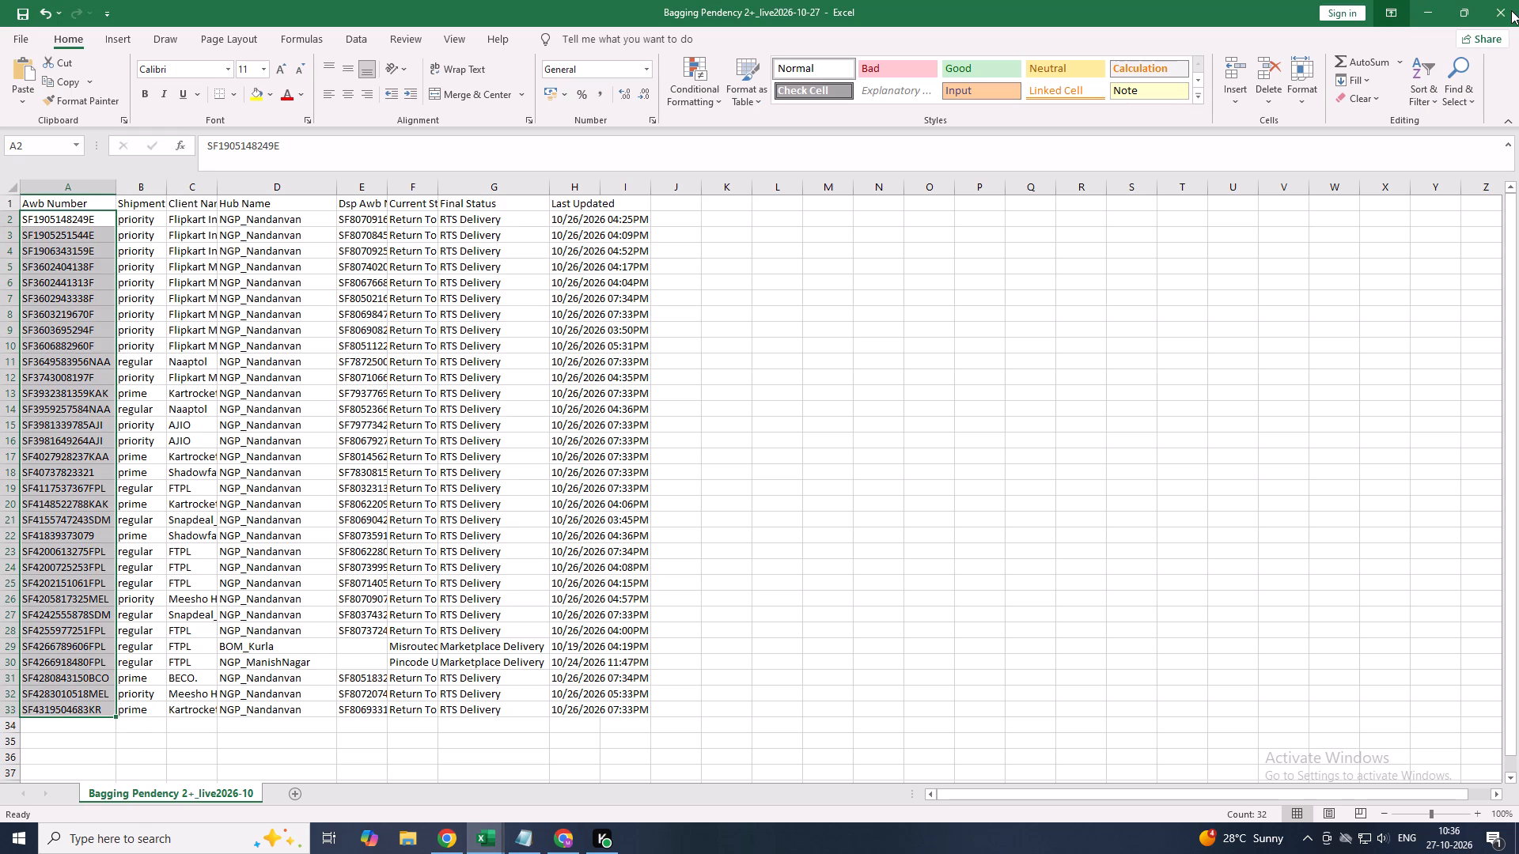
Close the Bagging Pendency 2+ and delivery requests files in Excel without saving the changes.
click(1510, 10)
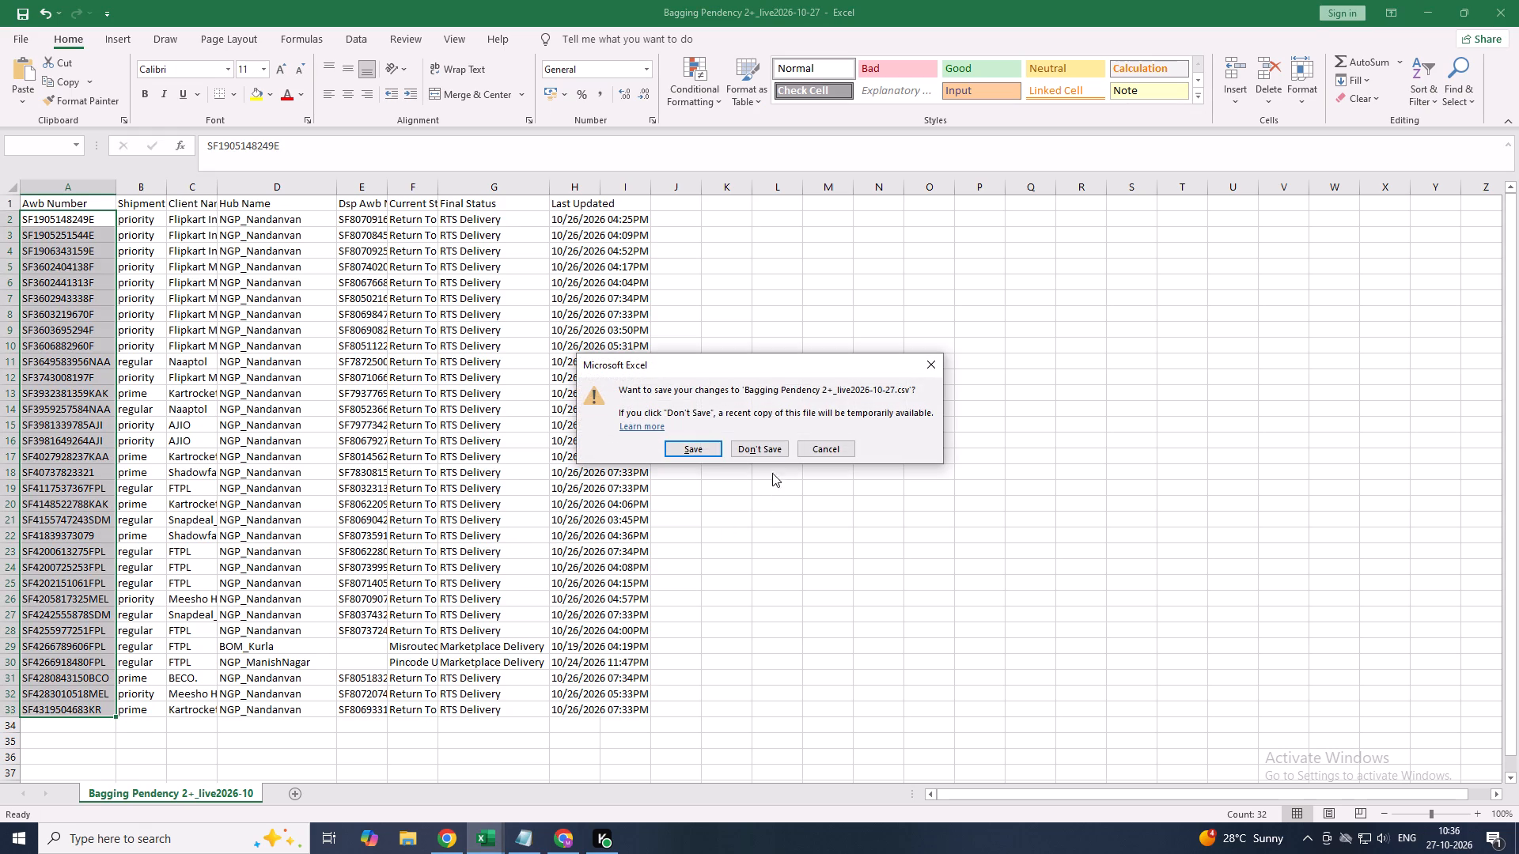
click(776, 455)
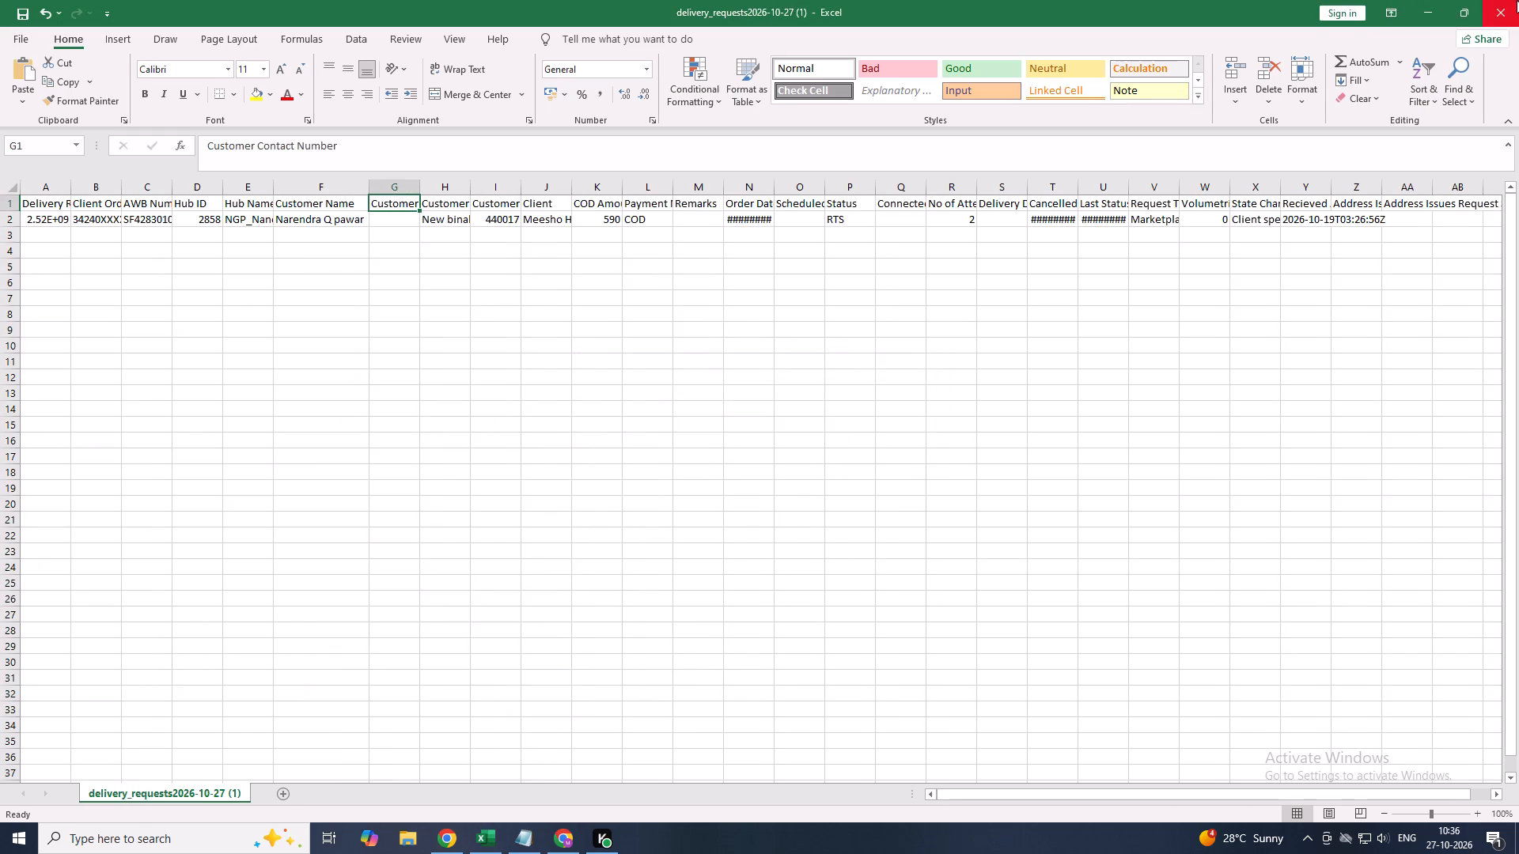
click(1517, 0)
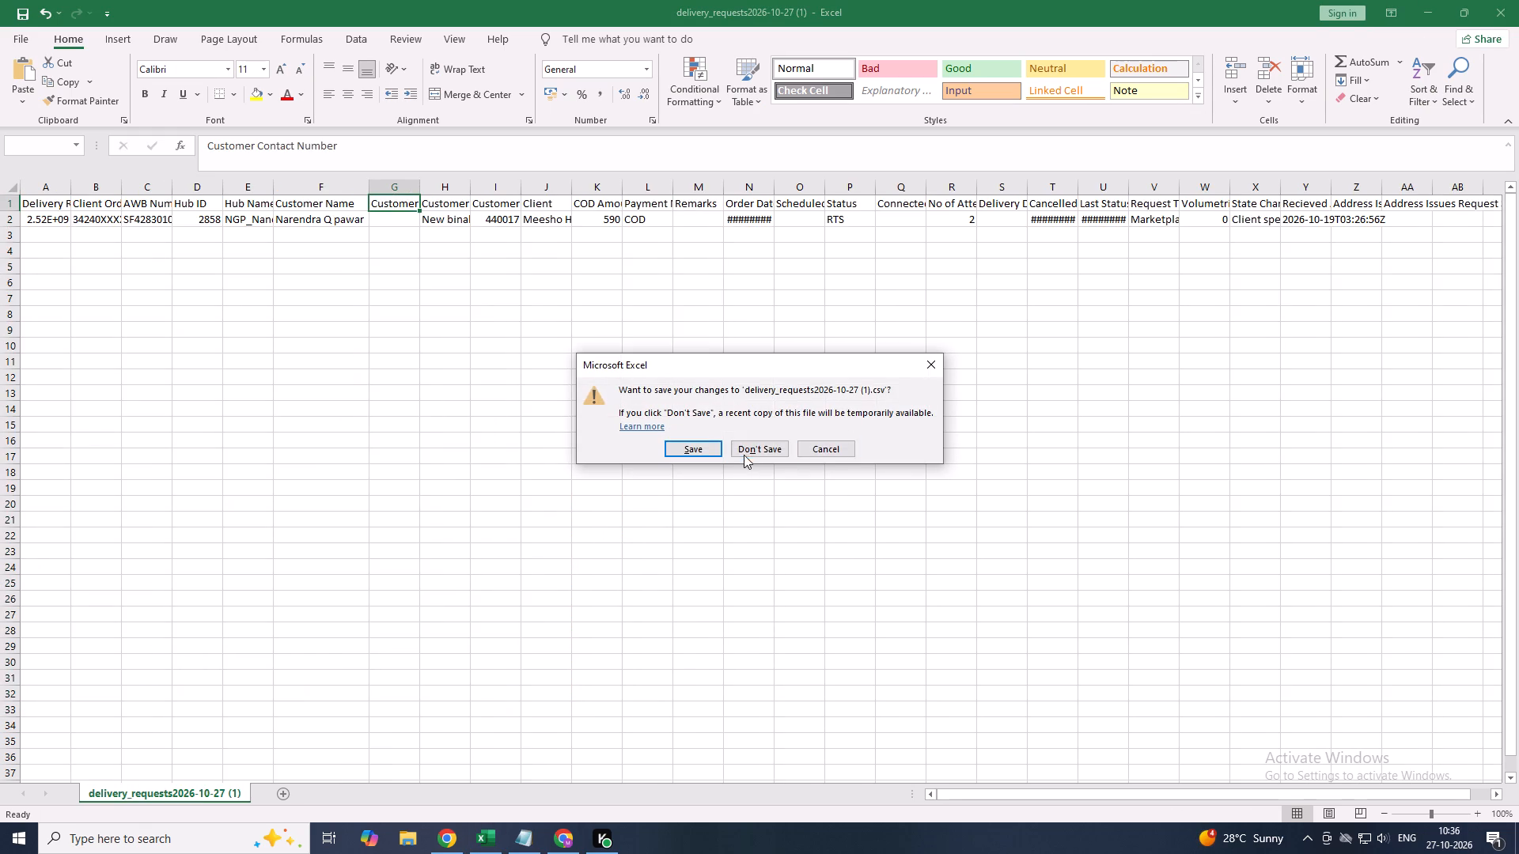
click(744, 453)
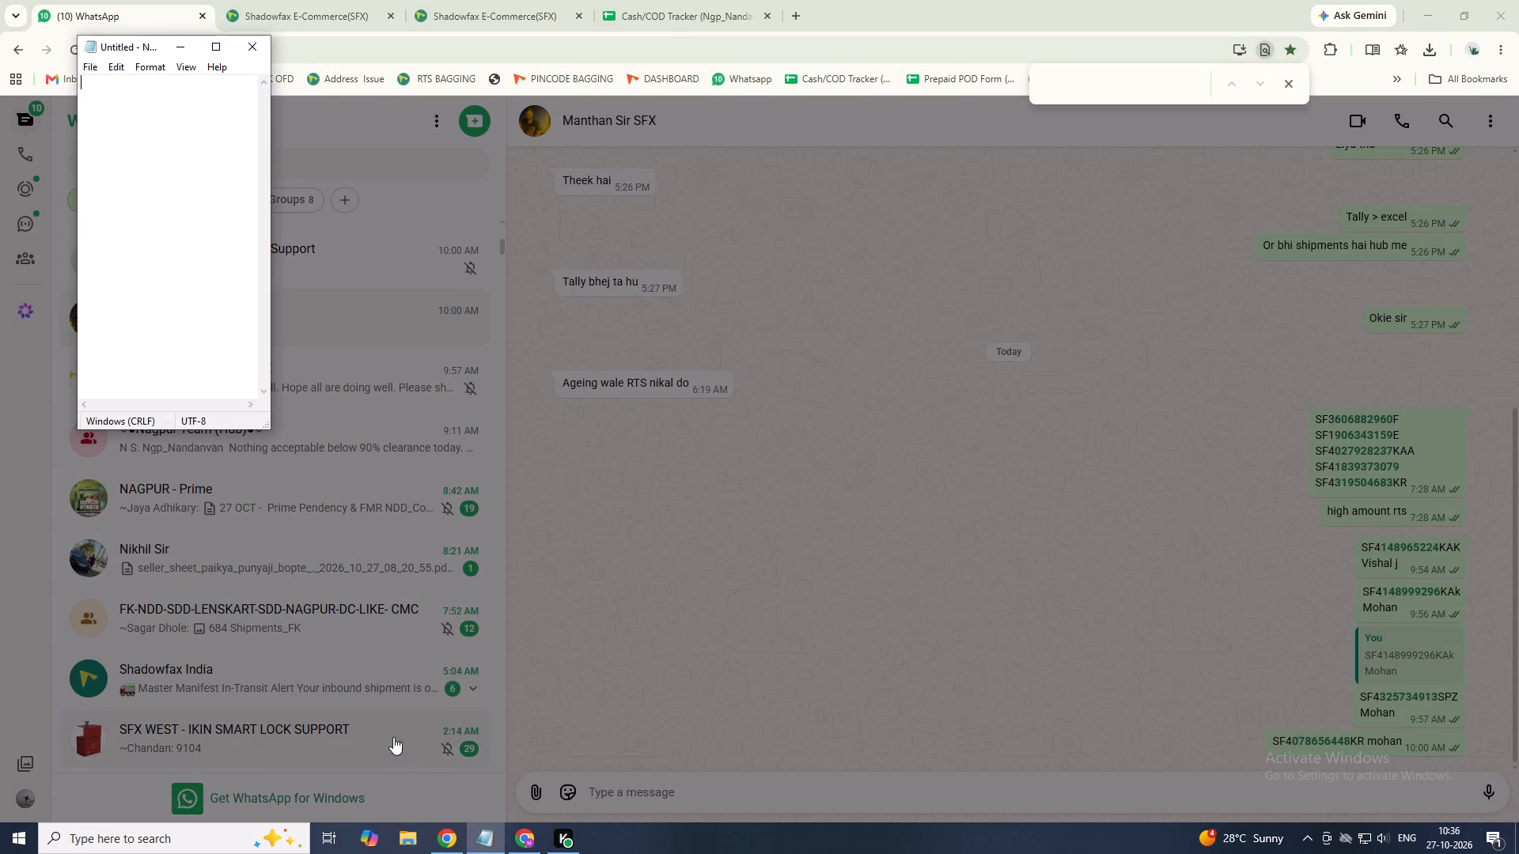
Switch to the Chrome work-profile window with the Shadowfax hub dashboard.
click(519, 842)
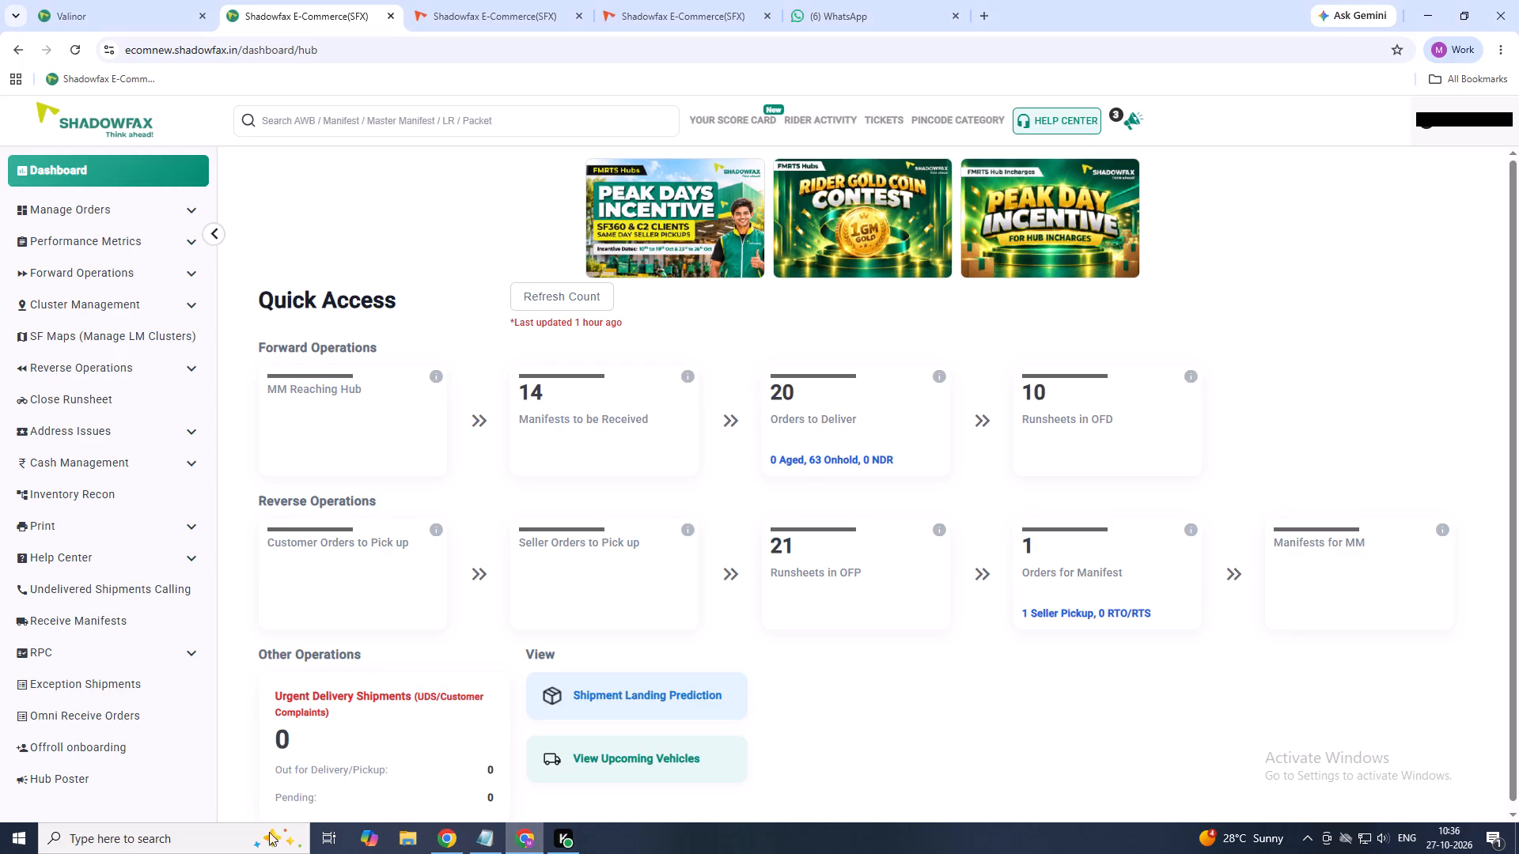
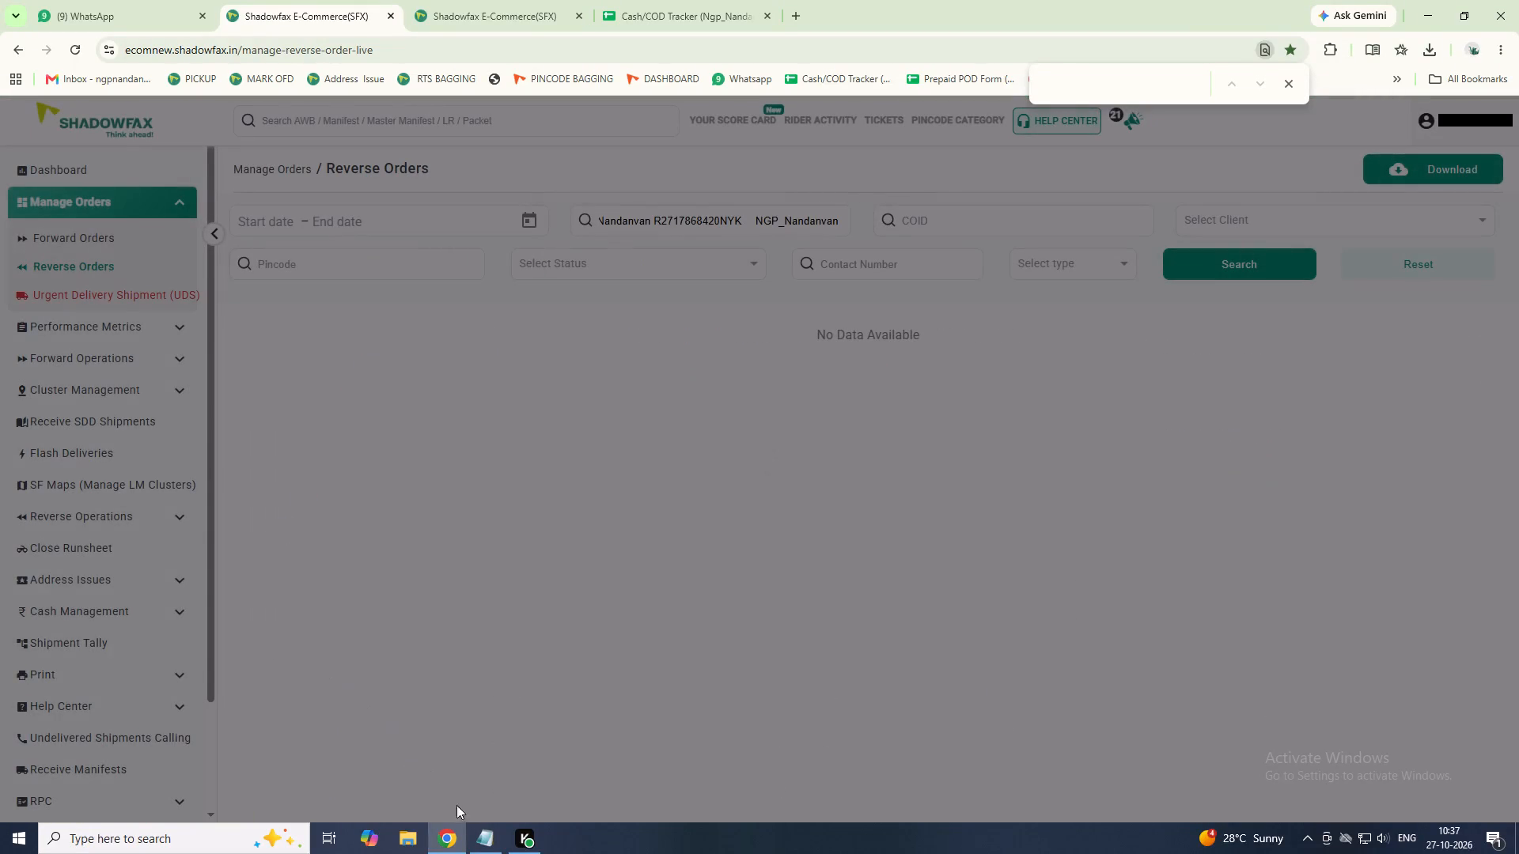
Switch to the untitled Notepad list of shipment numbers and hubs and place the text cursor in the TRO_TumsarRB_SCC line.
click(470, 837)
click(177, 293)
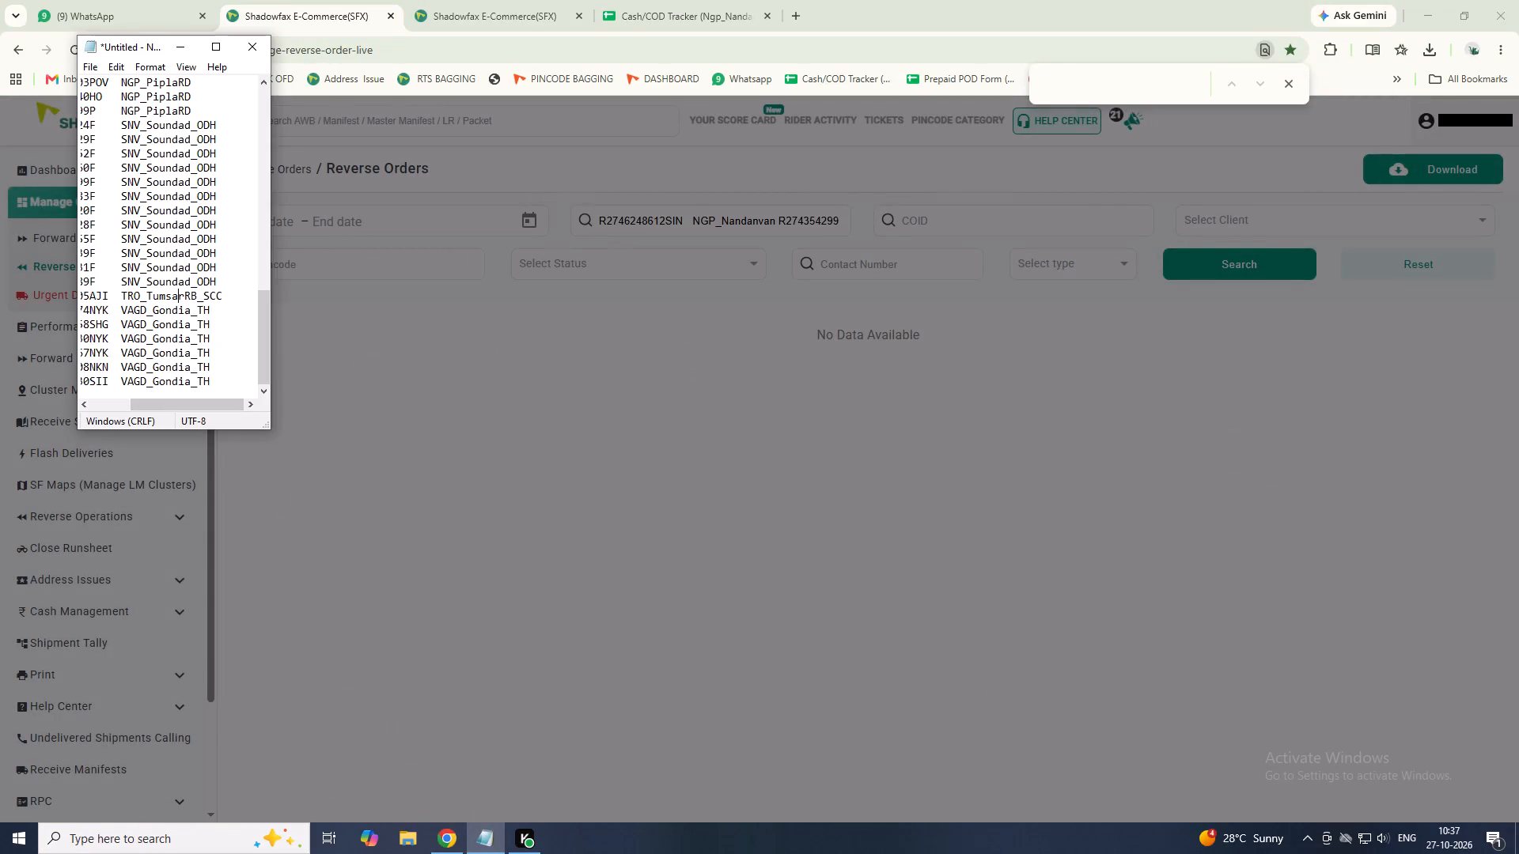
Replace the Notepad contents with the copied AWB list, remove every NGP_Nandanvan entry, and cut the cleaned AWBs.
key(ctrl+a)
key(ctrl+v)
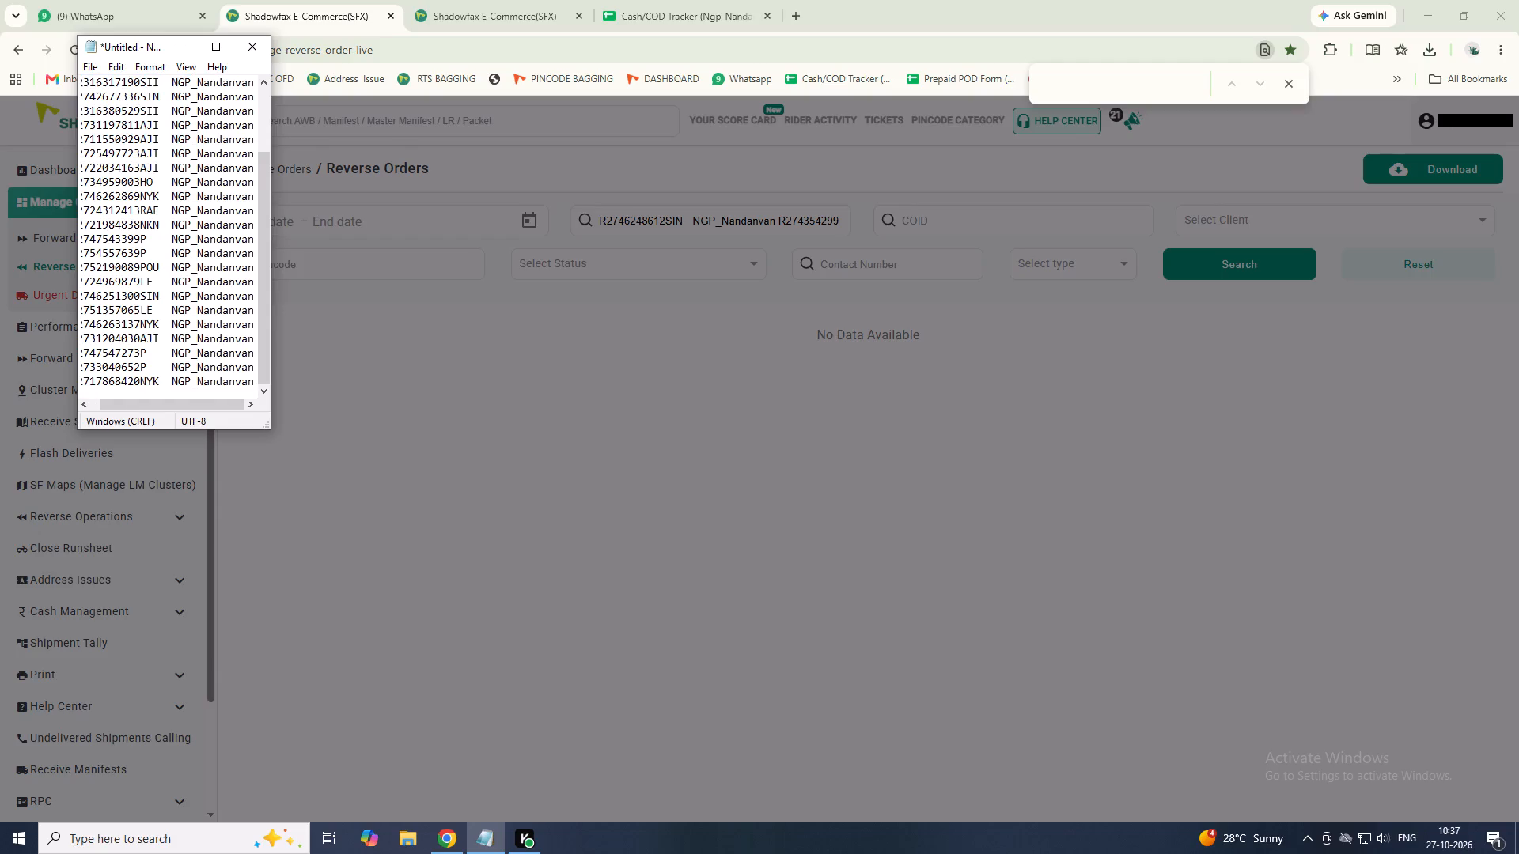
click(111, 69)
click(146, 249)
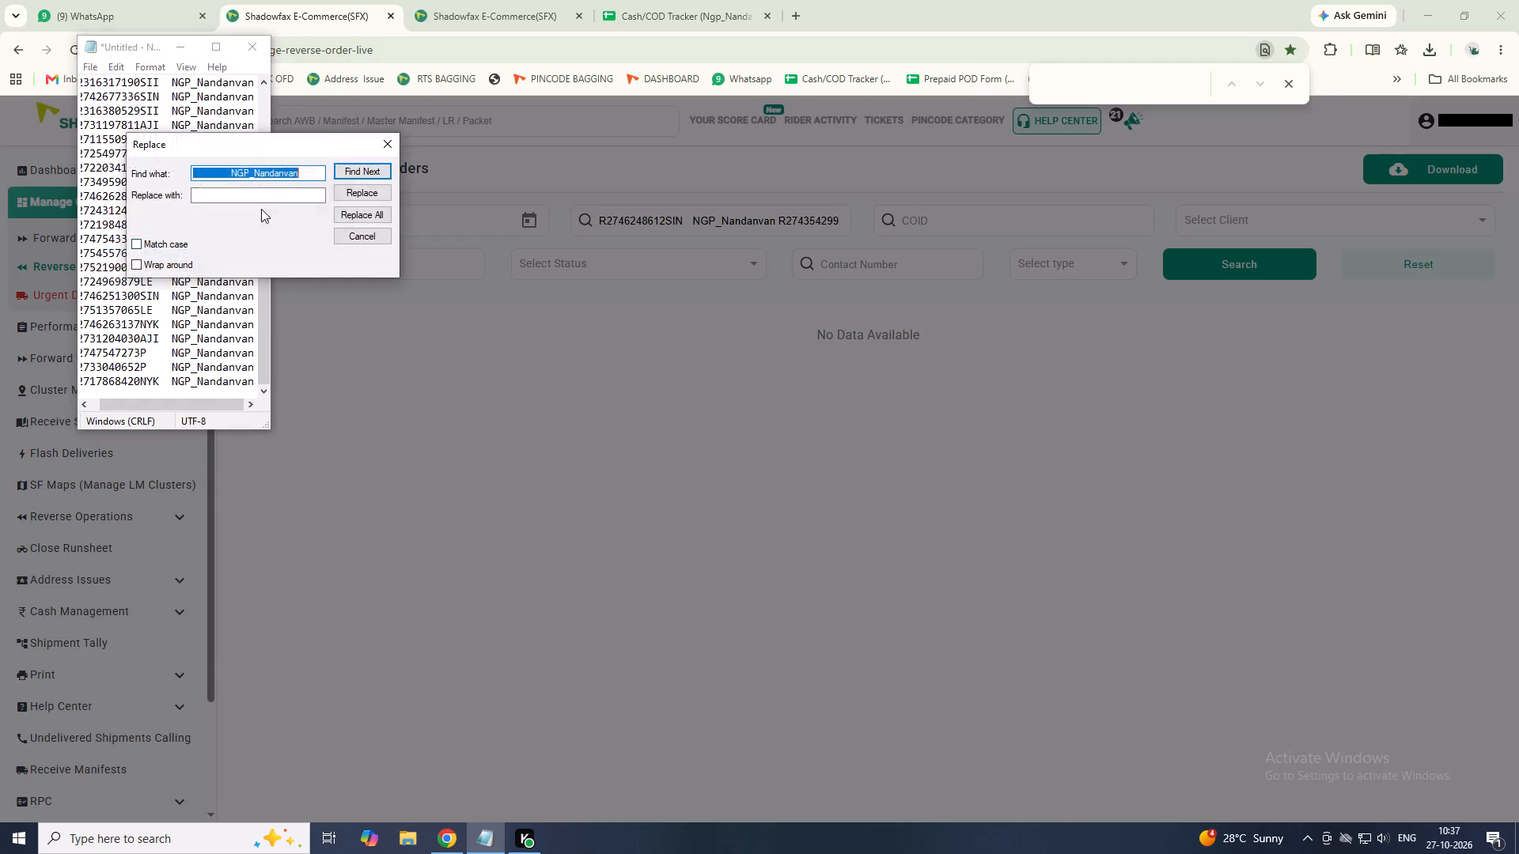
click(359, 213)
click(234, 121)
key(ctrl+a)
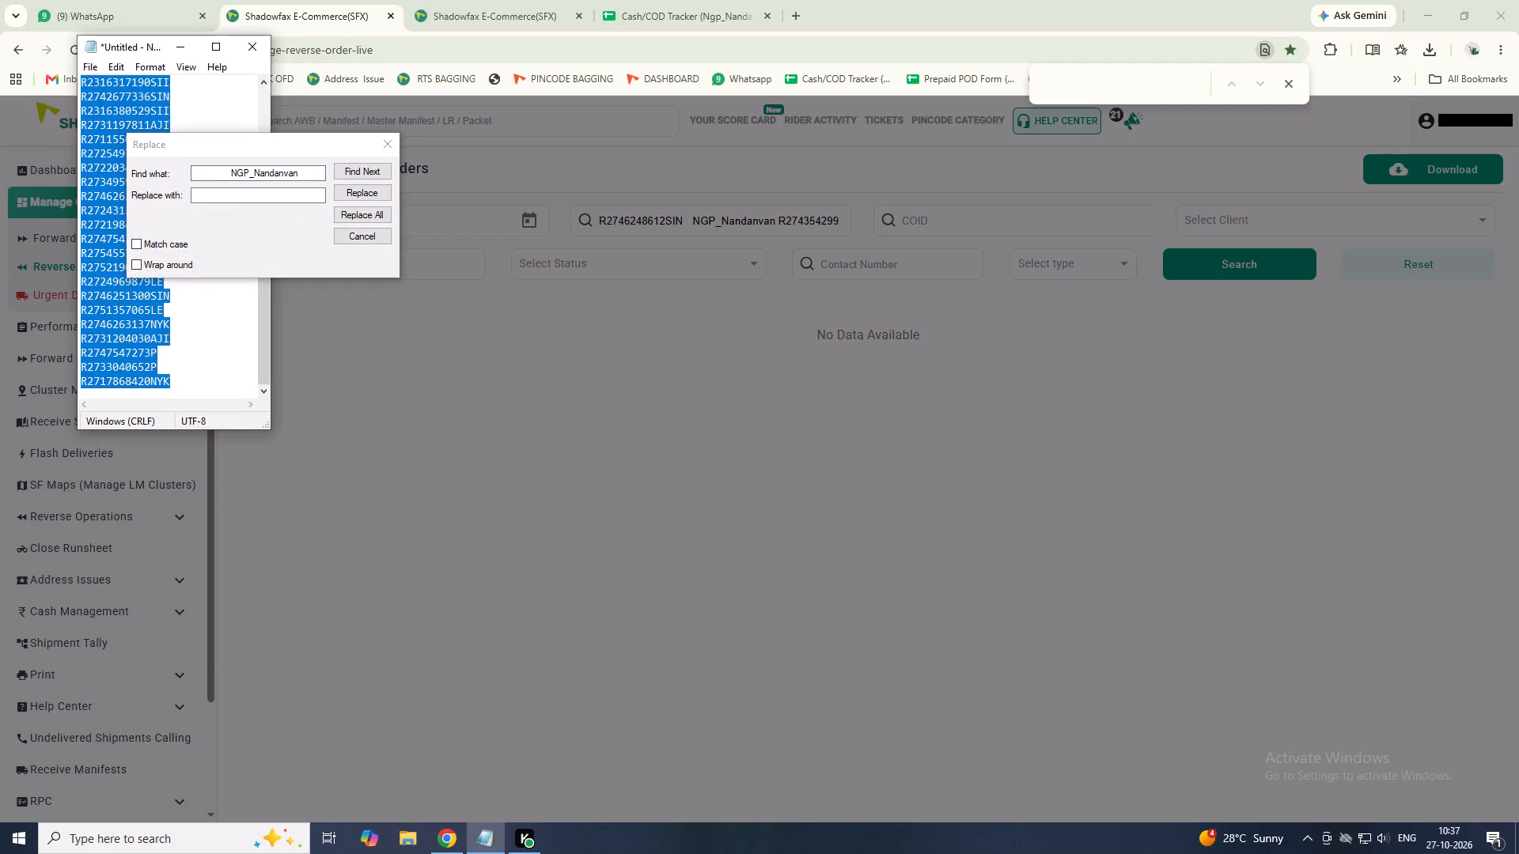
key(ctrl+x)
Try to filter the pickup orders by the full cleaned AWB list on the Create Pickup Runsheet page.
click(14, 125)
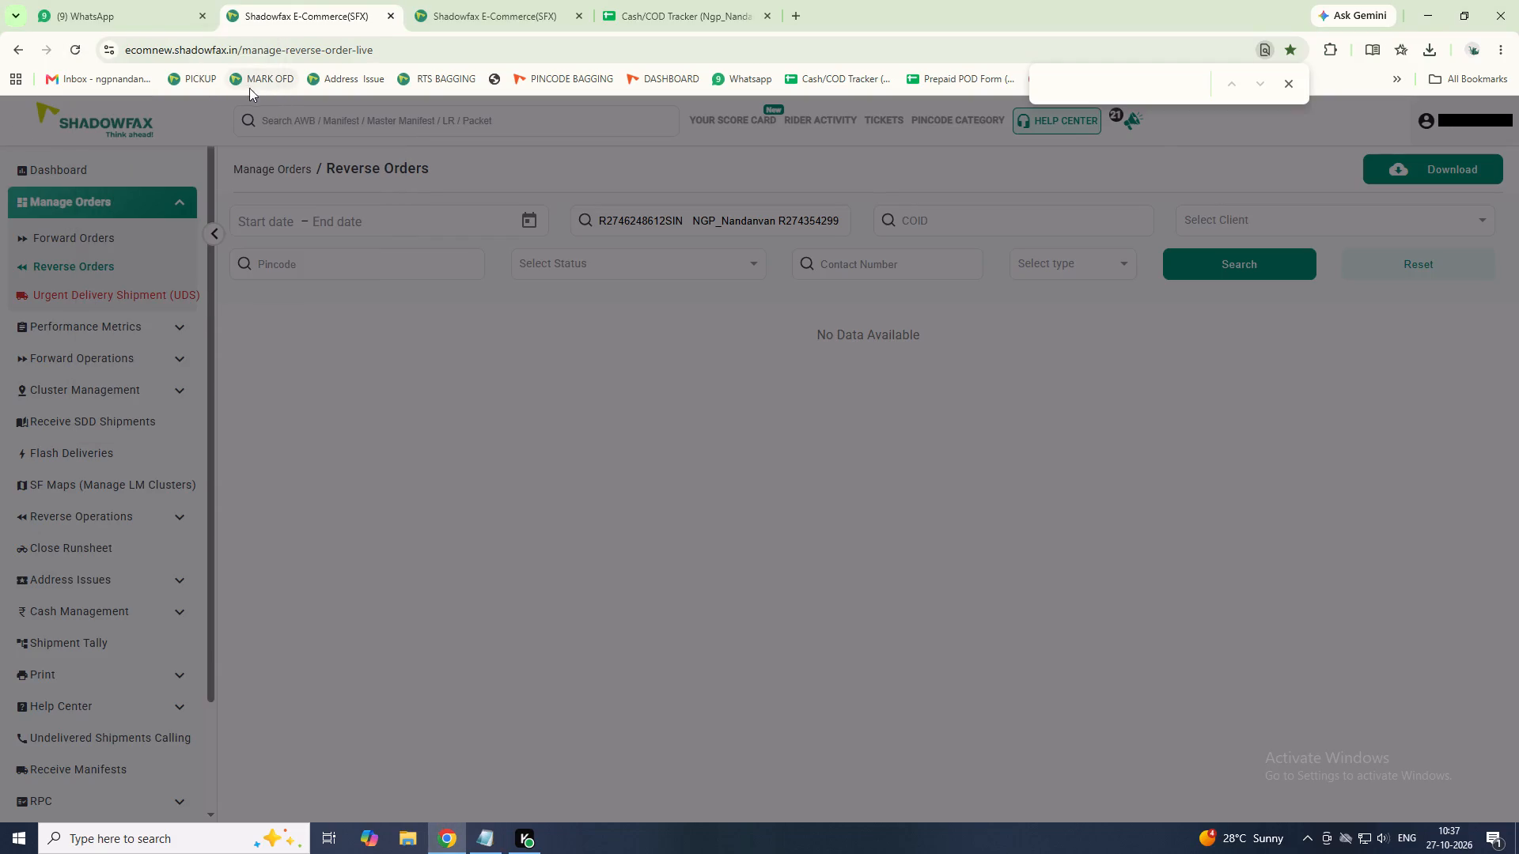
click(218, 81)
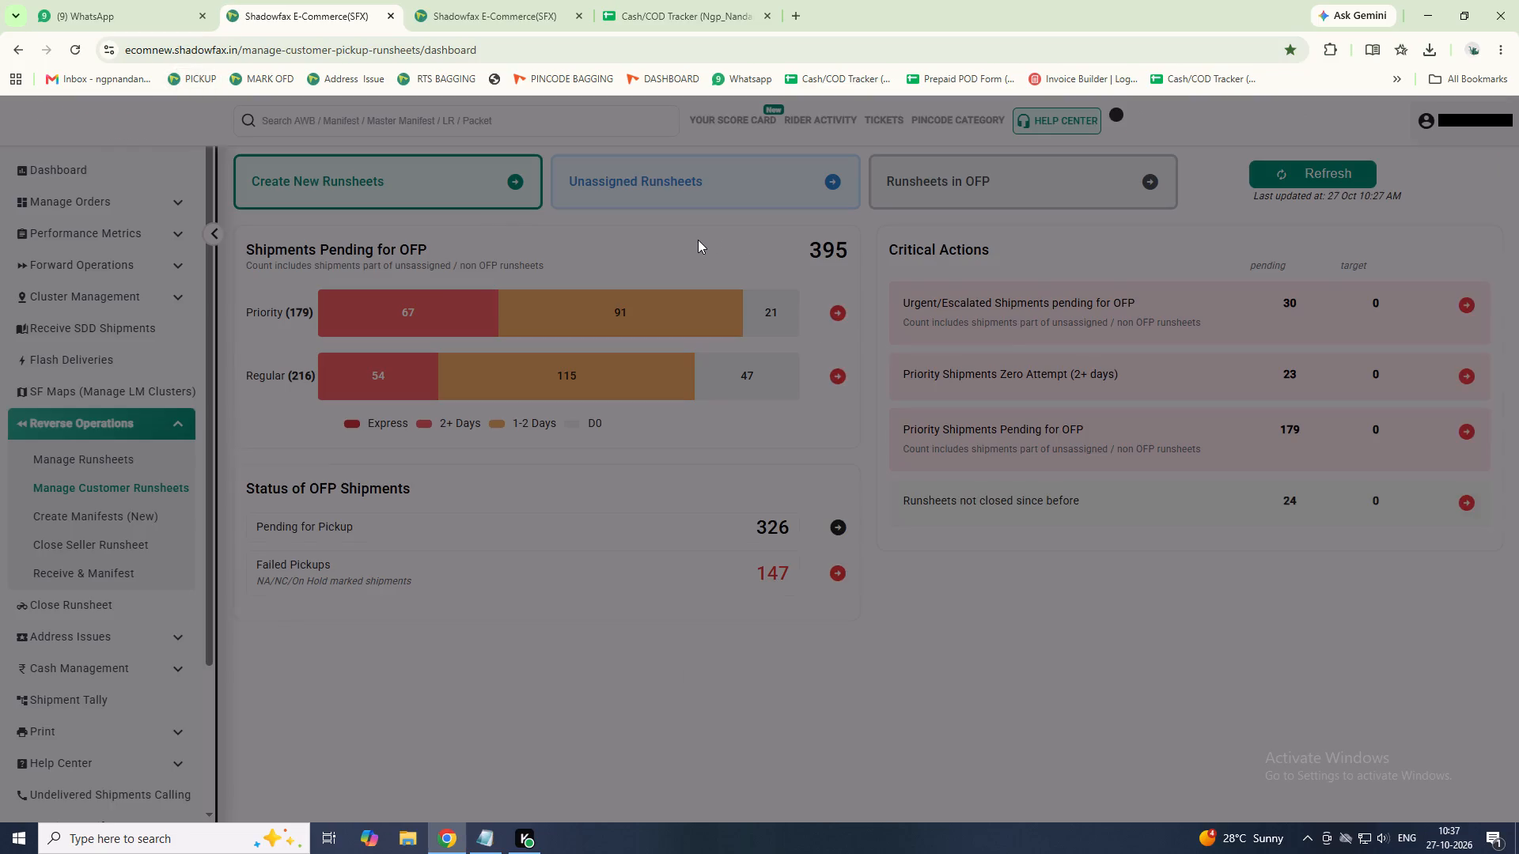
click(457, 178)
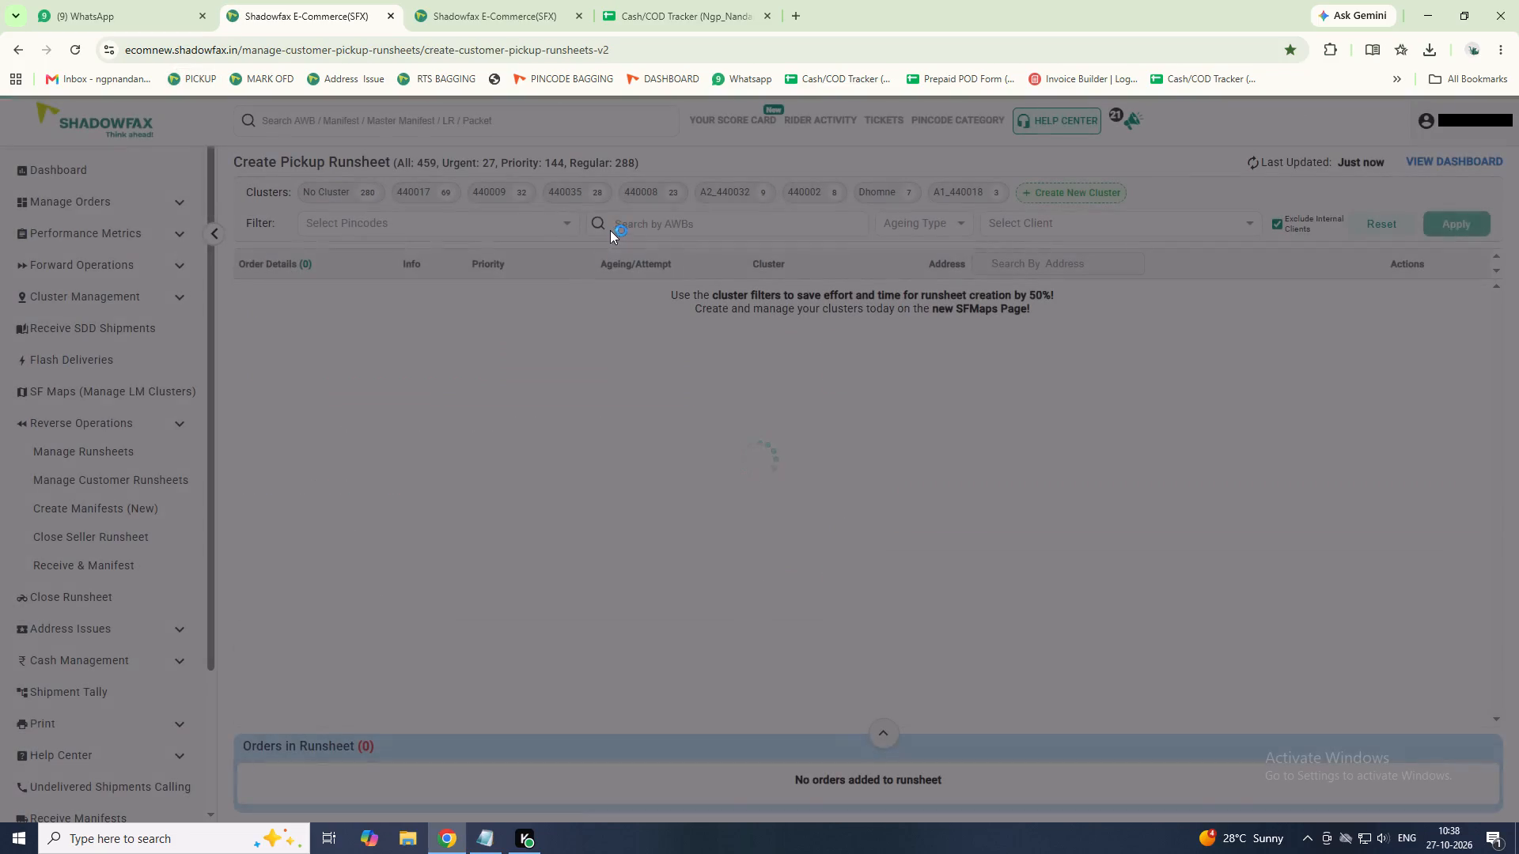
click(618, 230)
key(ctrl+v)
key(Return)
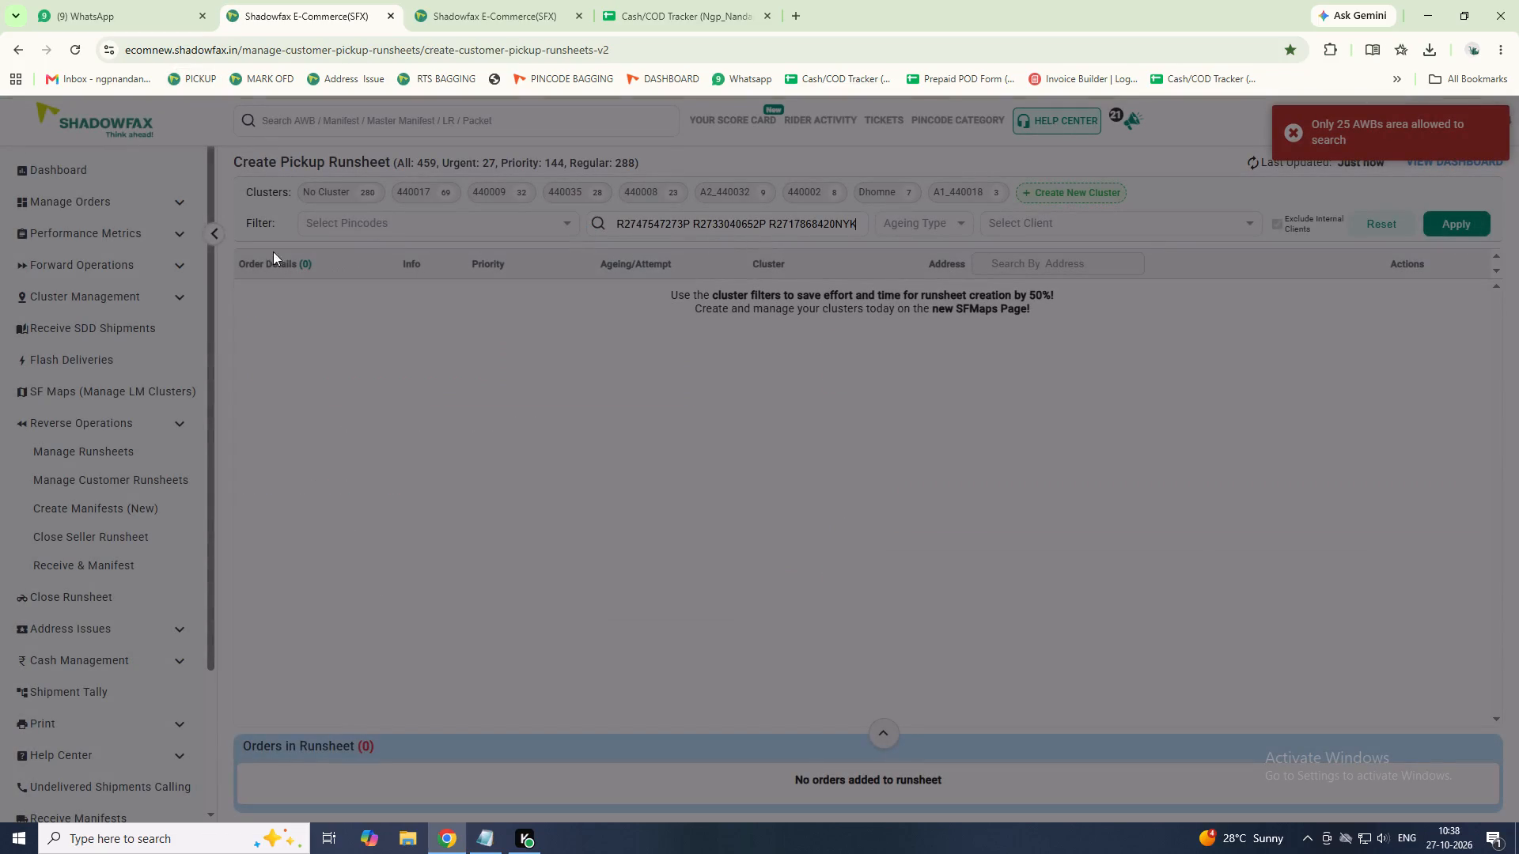
Search the Reverse Orders page for the full cleaned AWB list.
click(86, 219)
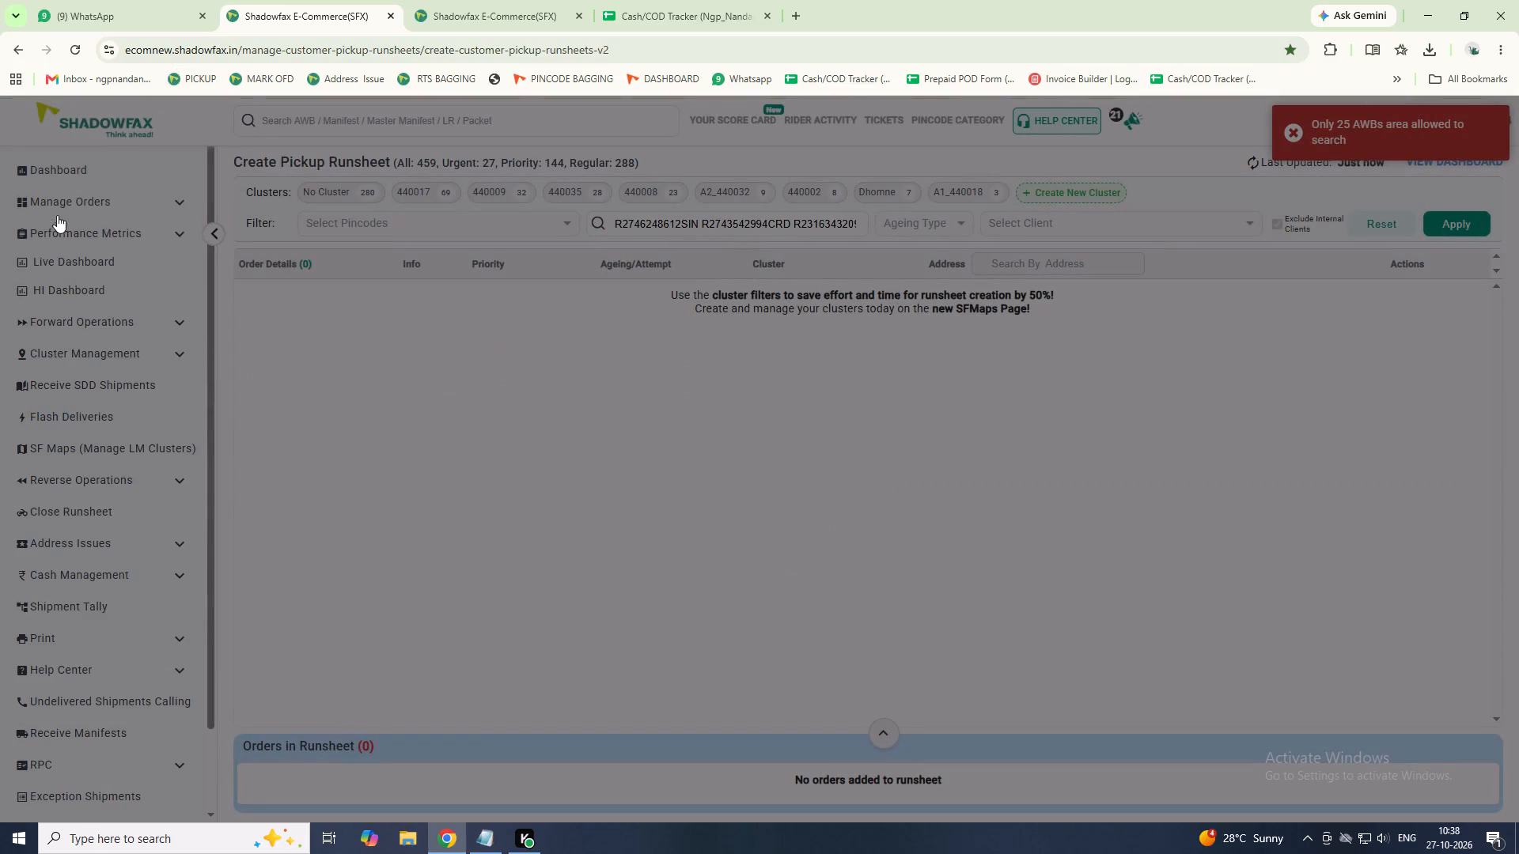
click(55, 198)
click(52, 263)
click(689, 204)
key(ctrl+v)
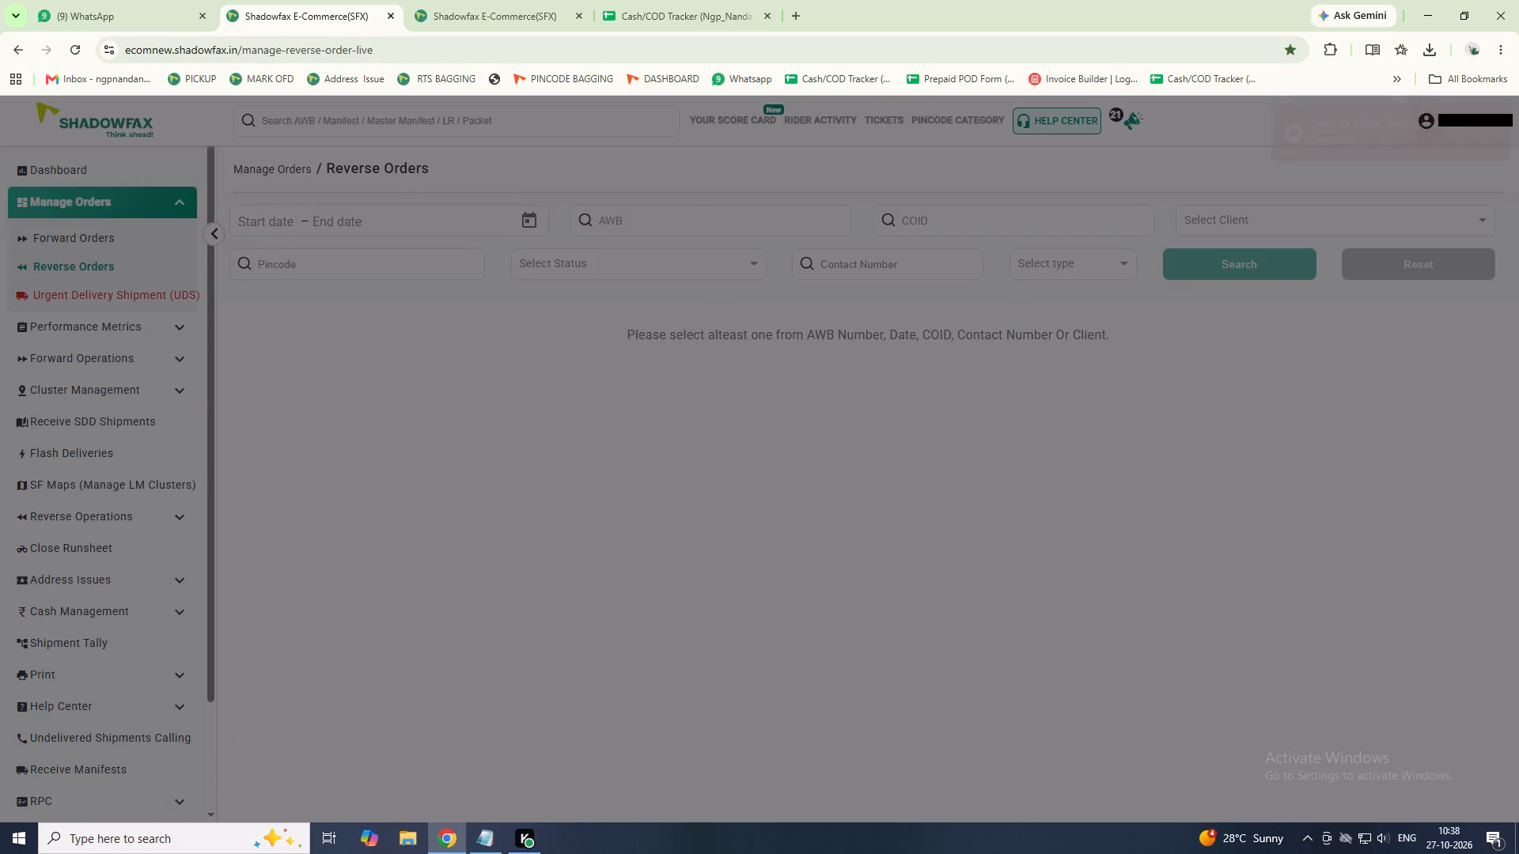
click(684, 207)
key(ctrl+v)
key(Return)
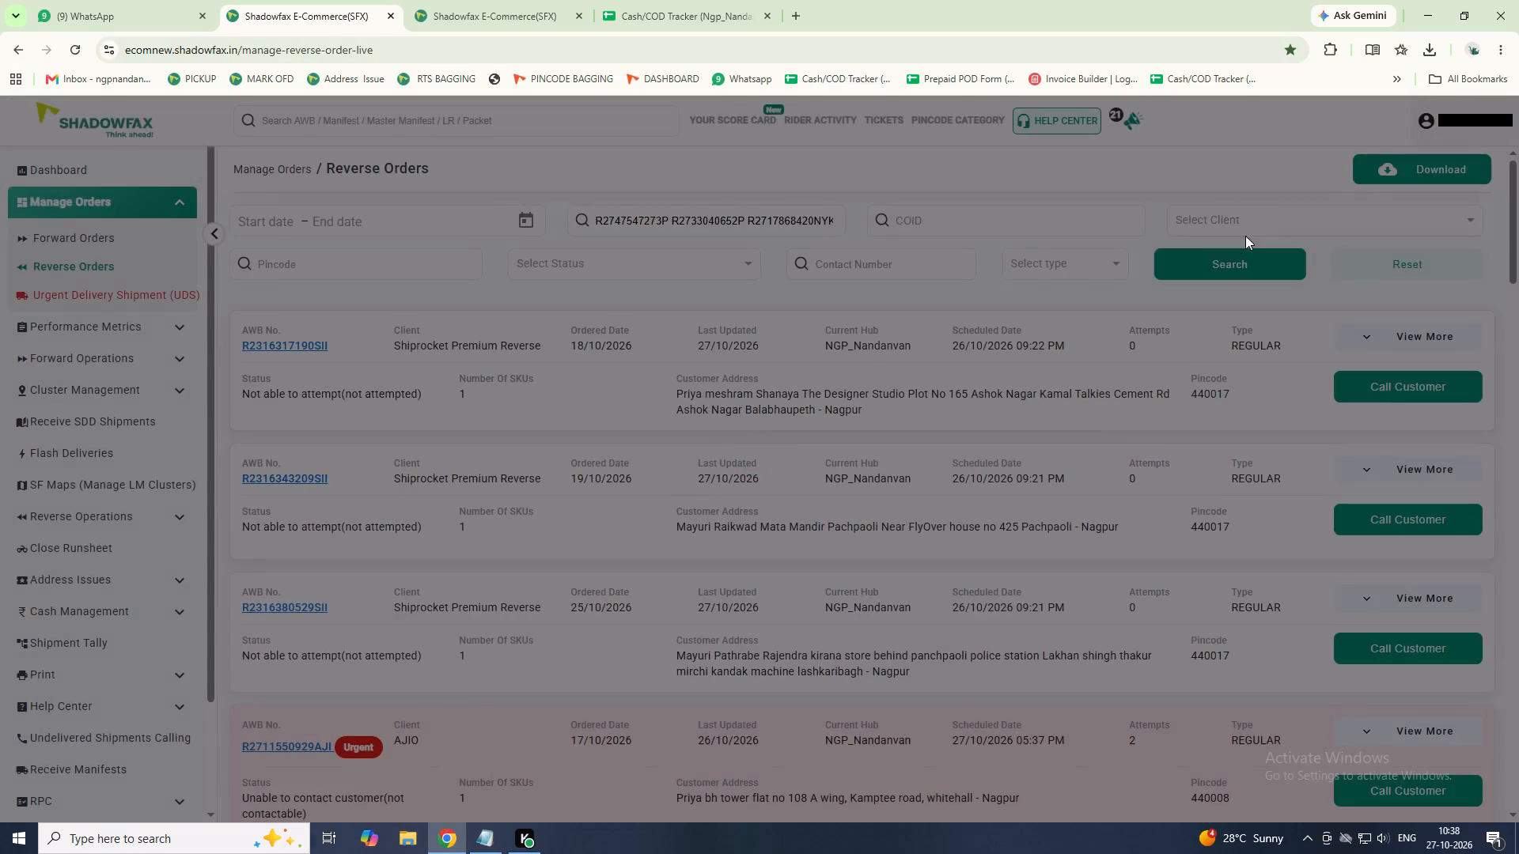
Close the Replace dialog and the emptied Notepad window.
click(474, 838)
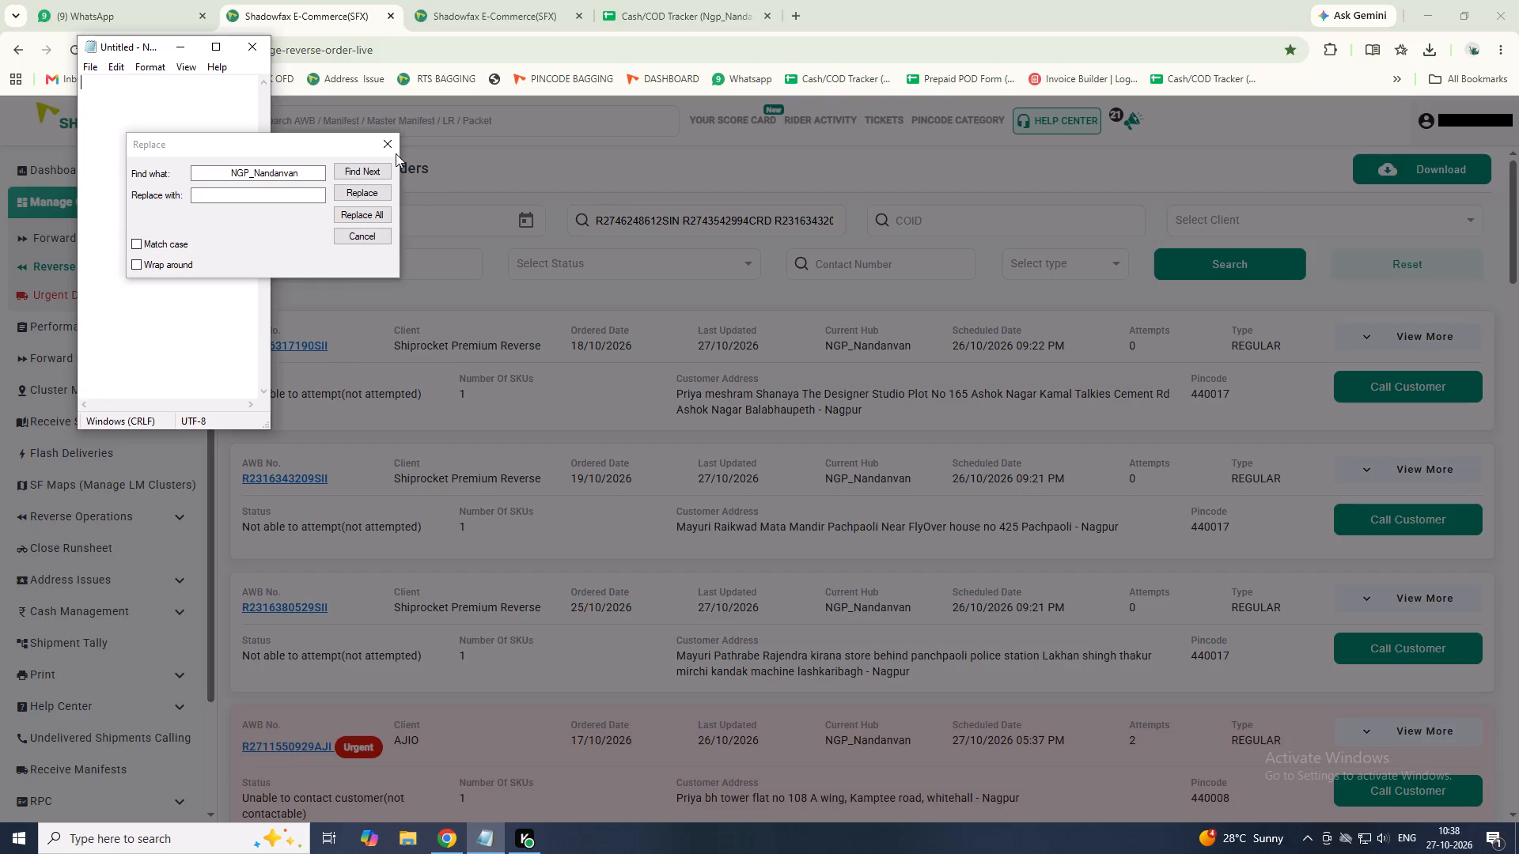
click(391, 149)
click(243, 53)
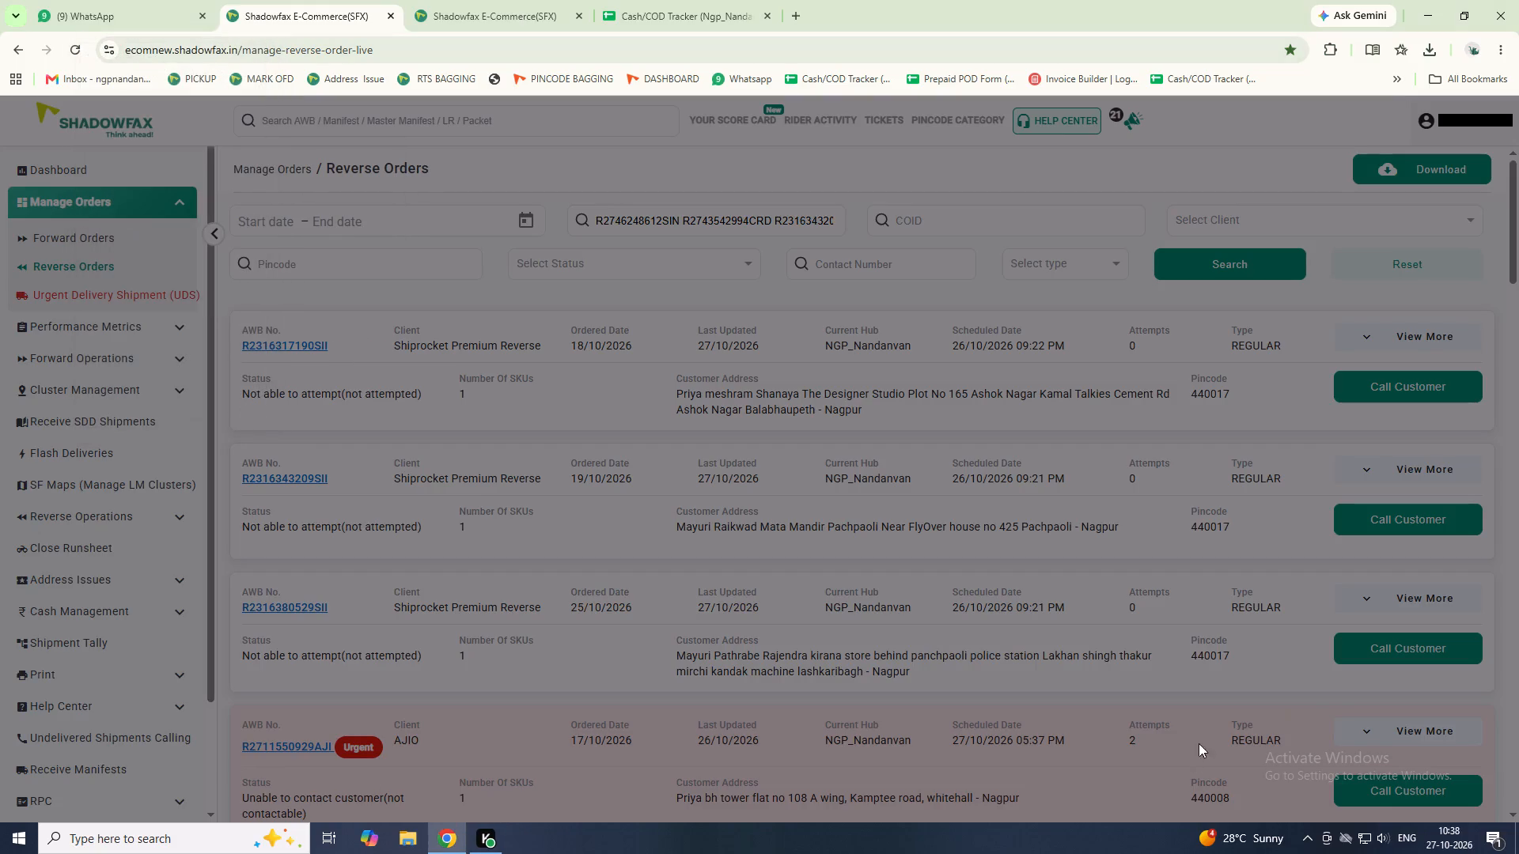
Paste the AWB list into column A of a blank Excel workbook, fit the column width, and copy the first 25 AWBs.
click(123, 848)
click(102, 697)
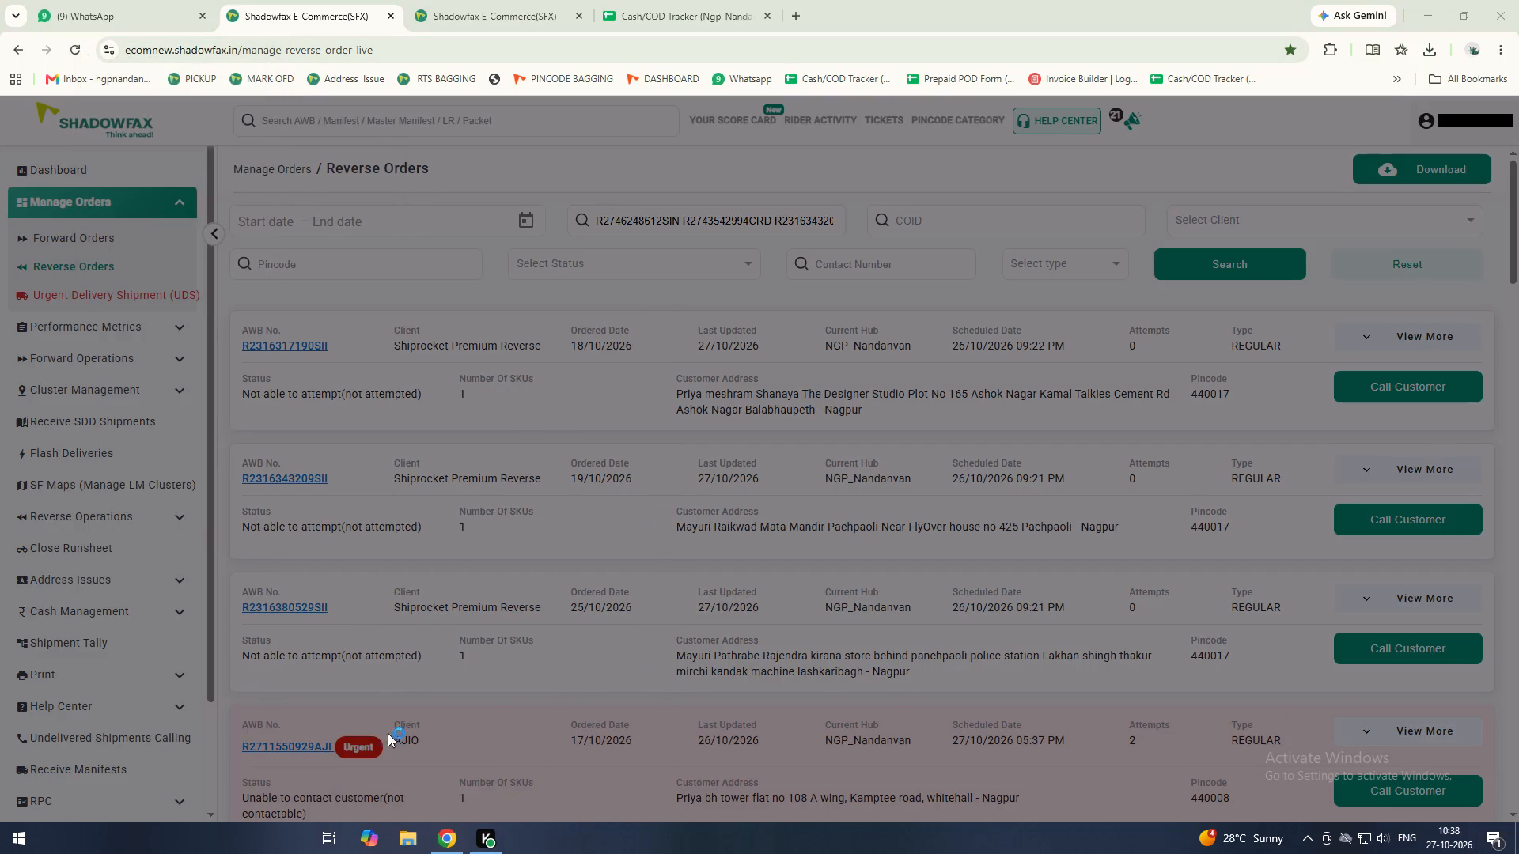
click(225, 148)
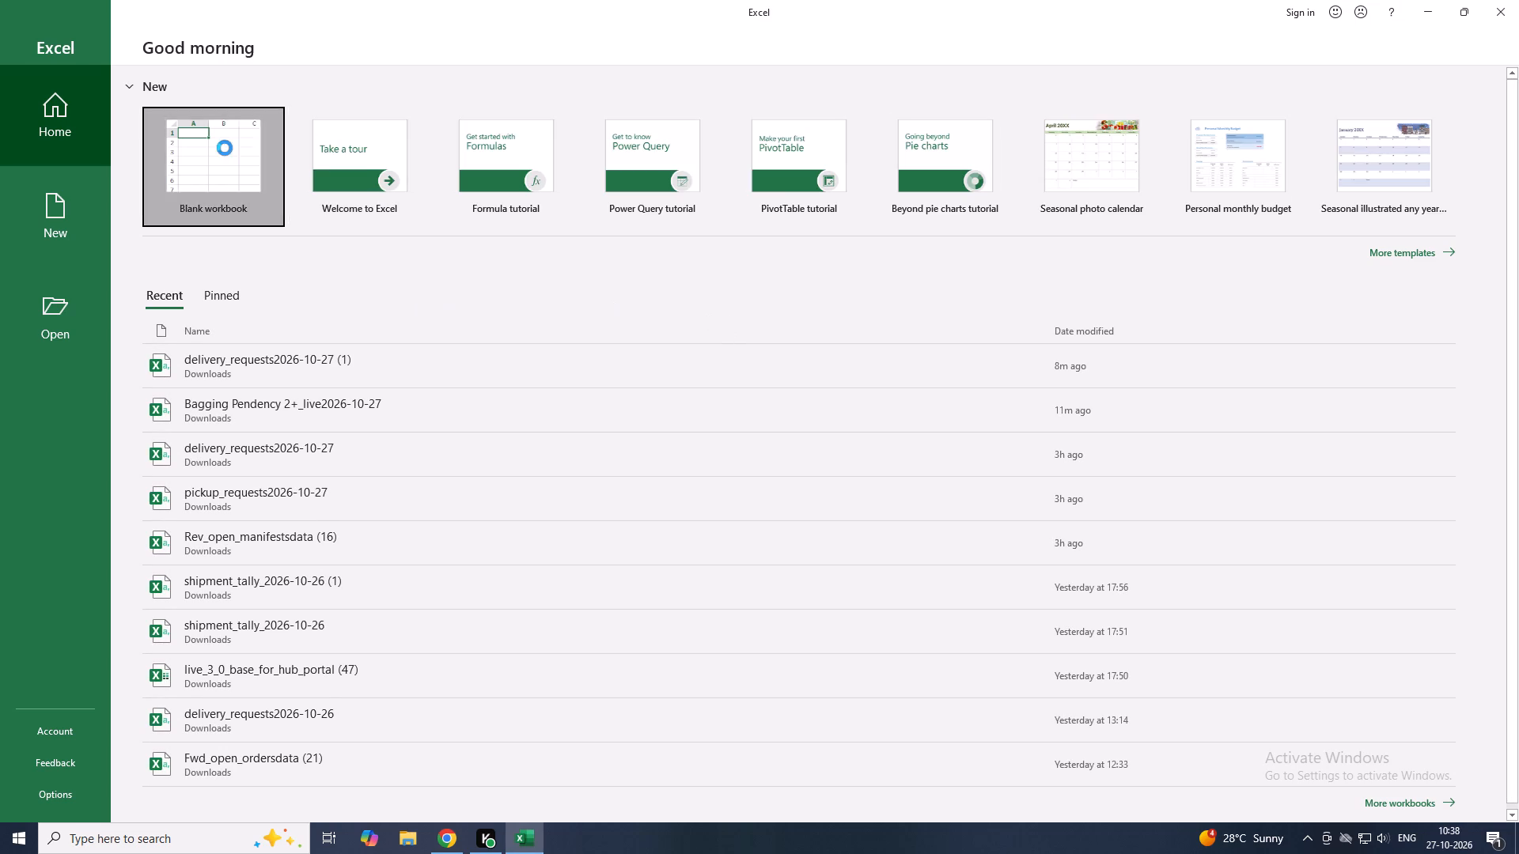
key(ctrl+v)
double_click(73, 184)
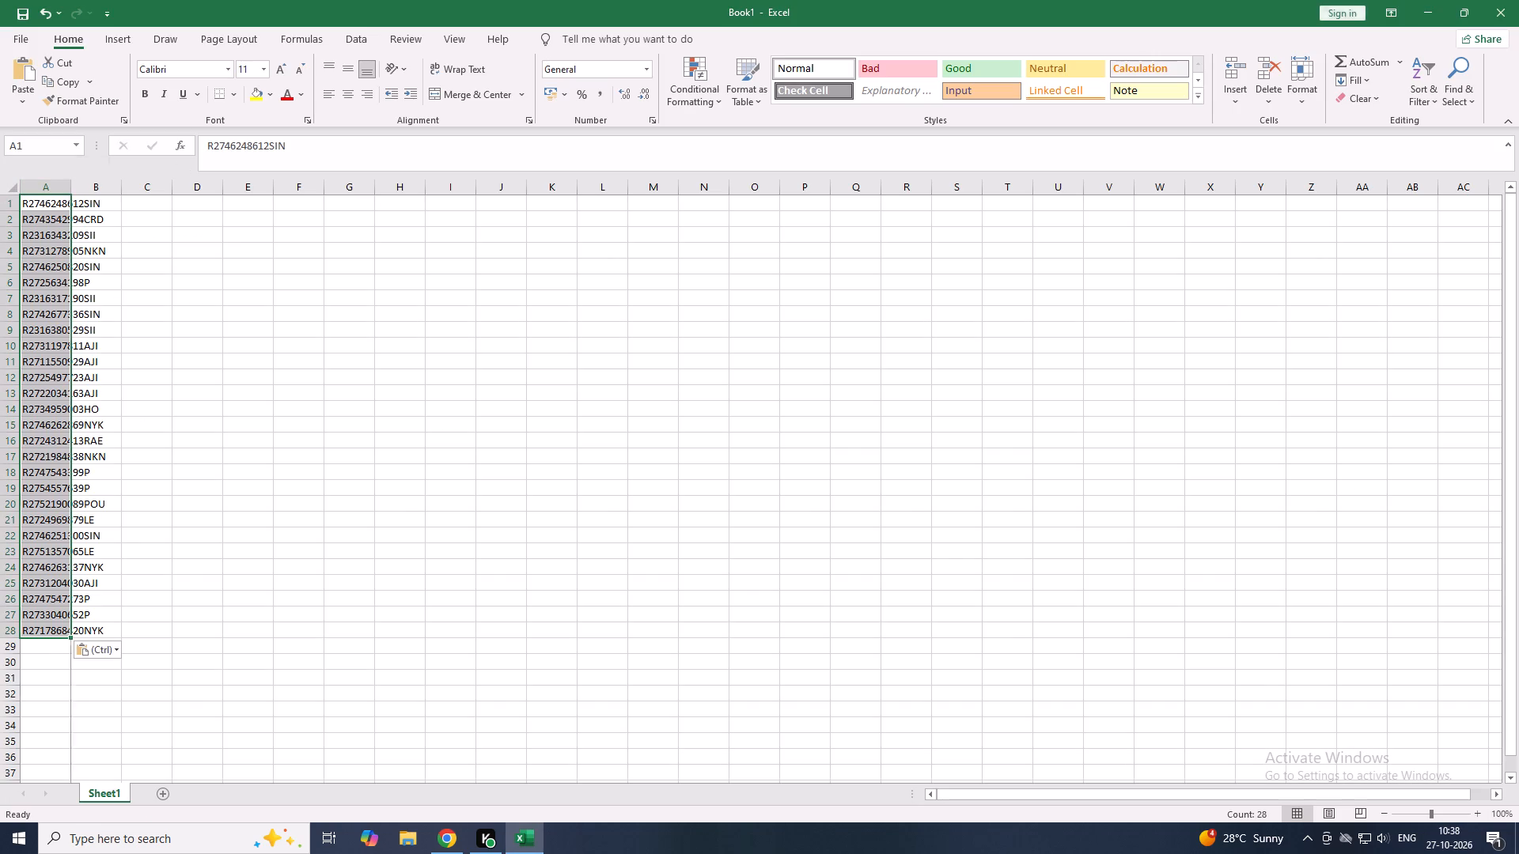
click(214, 475)
click(47, 582)
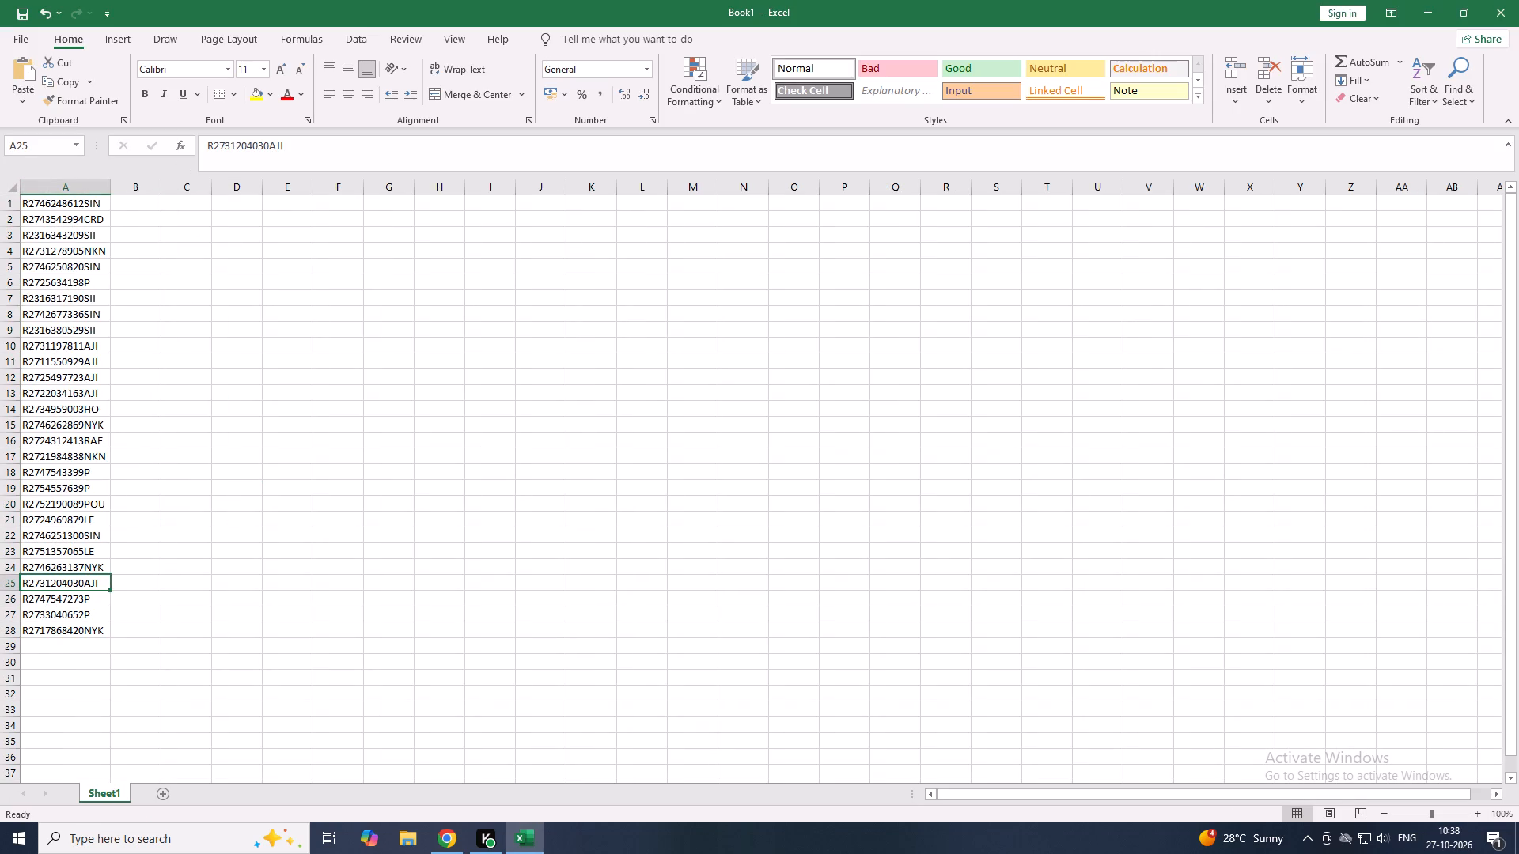
key(ctrl+shift+Up)
key(ctrl+c)
Switch to Chrome, start a new customer pickup runsheet, and filter its orders by the 25 copied AWBs.
key(alt+Tab)
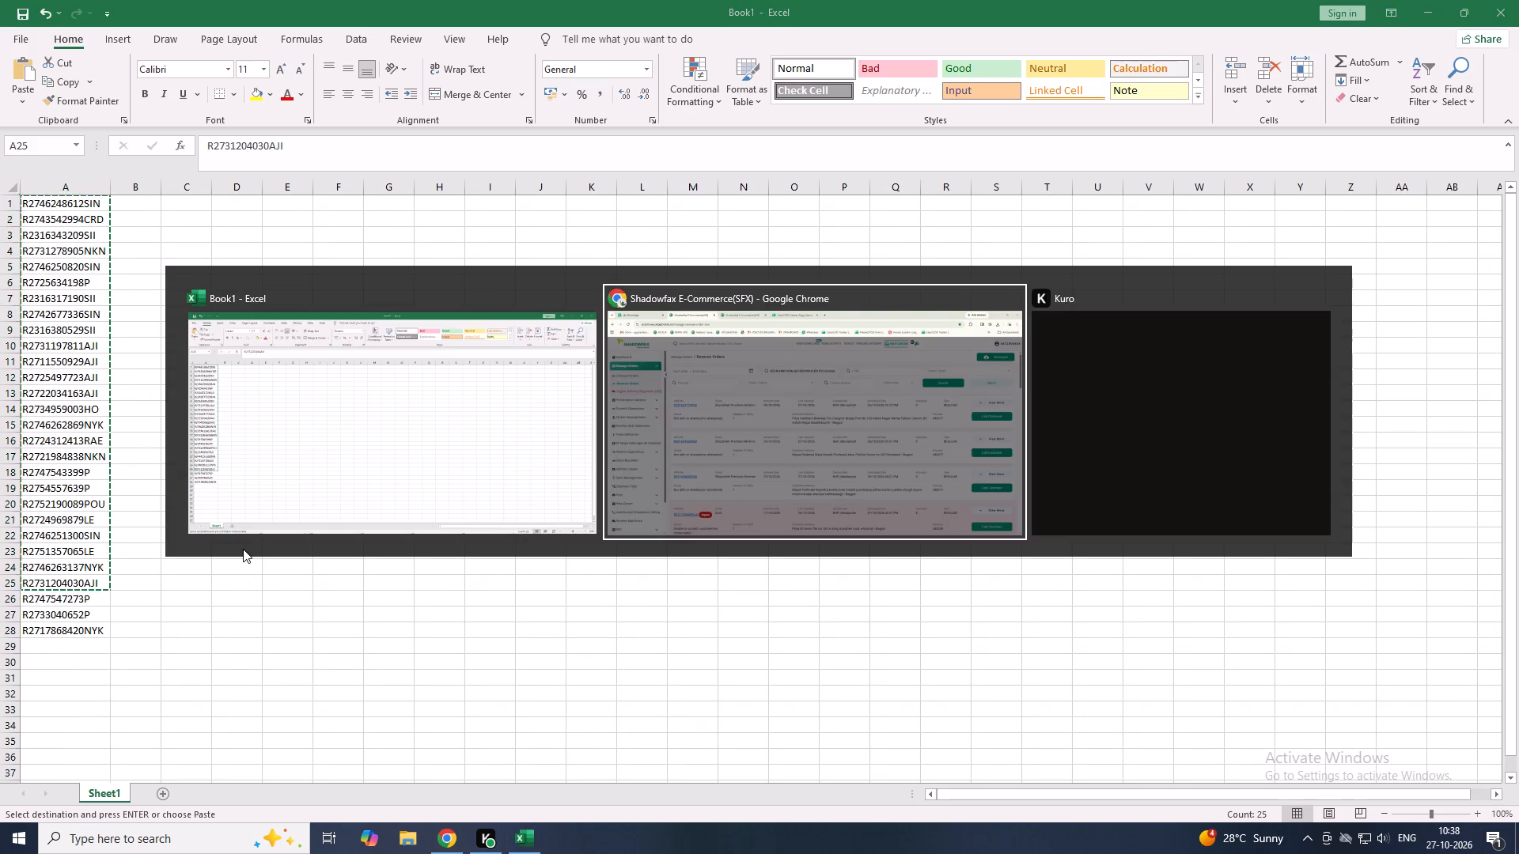
click(203, 77)
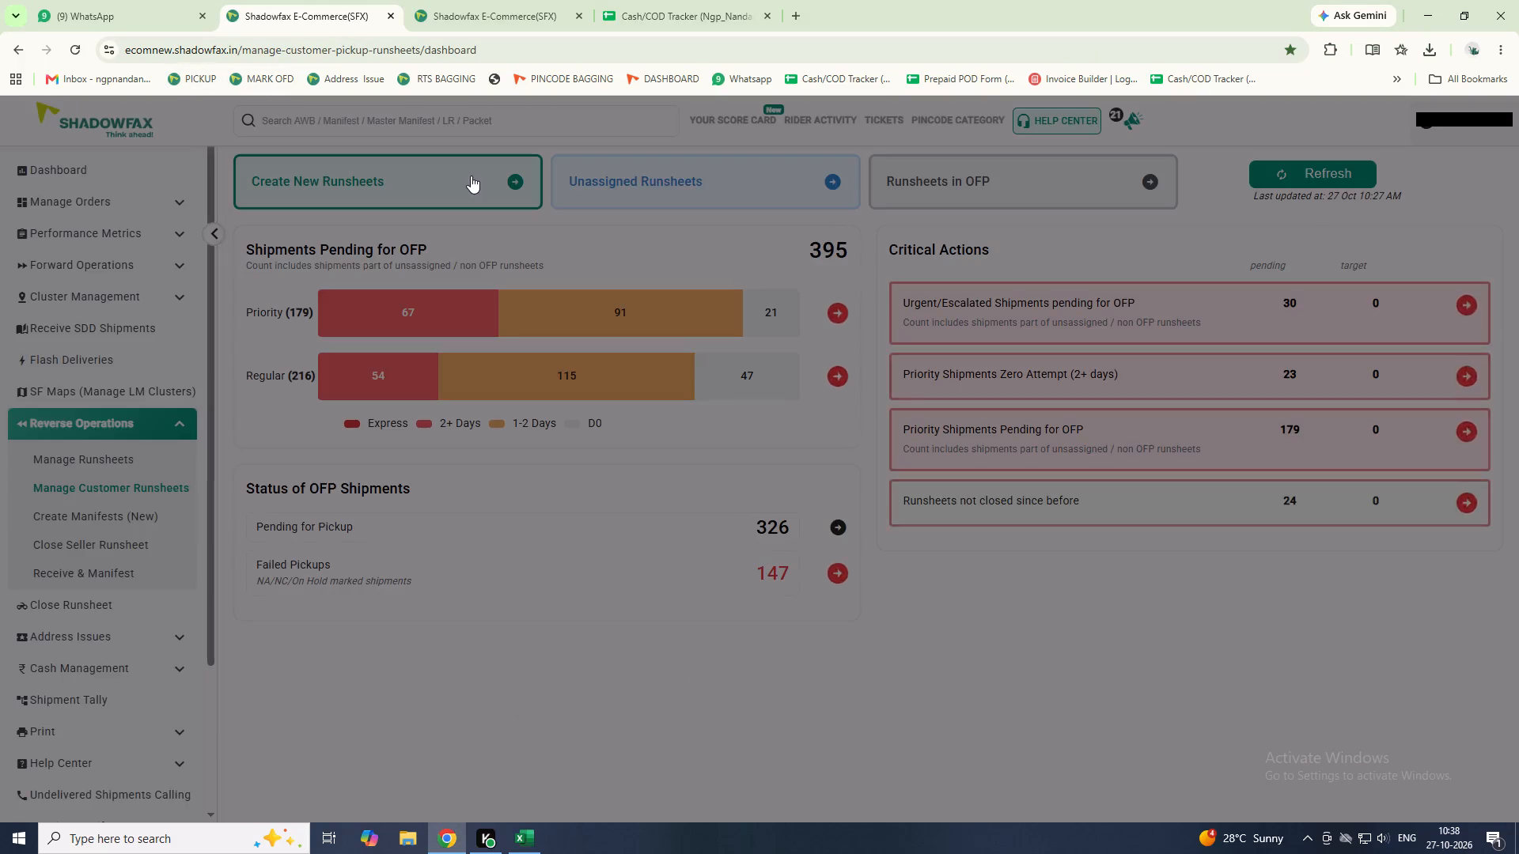
click(471, 176)
click(688, 231)
key(ctrl+v)
key(Return)
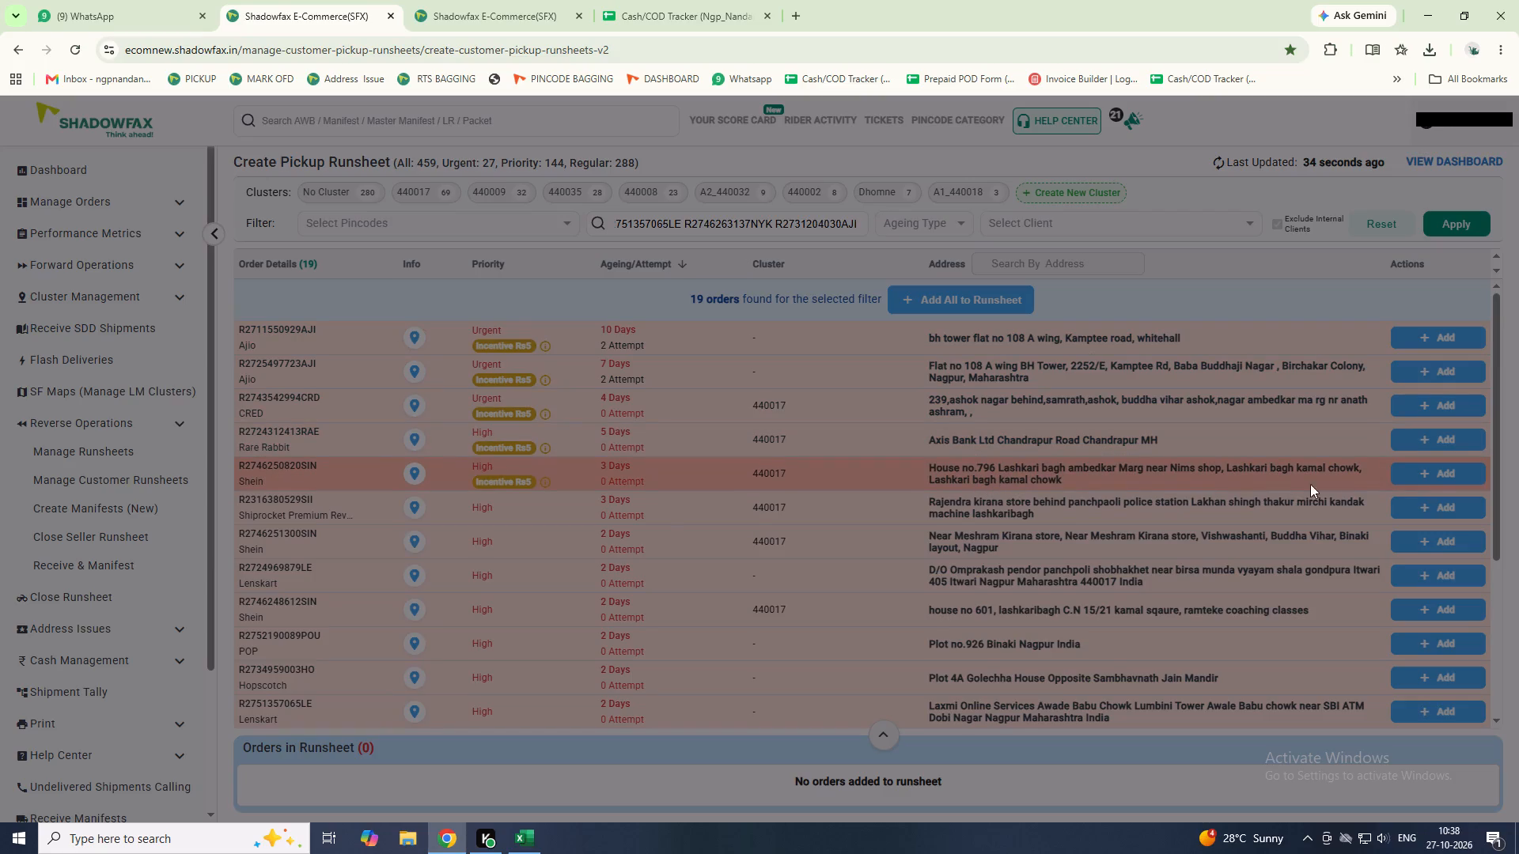
click(1414, 479)
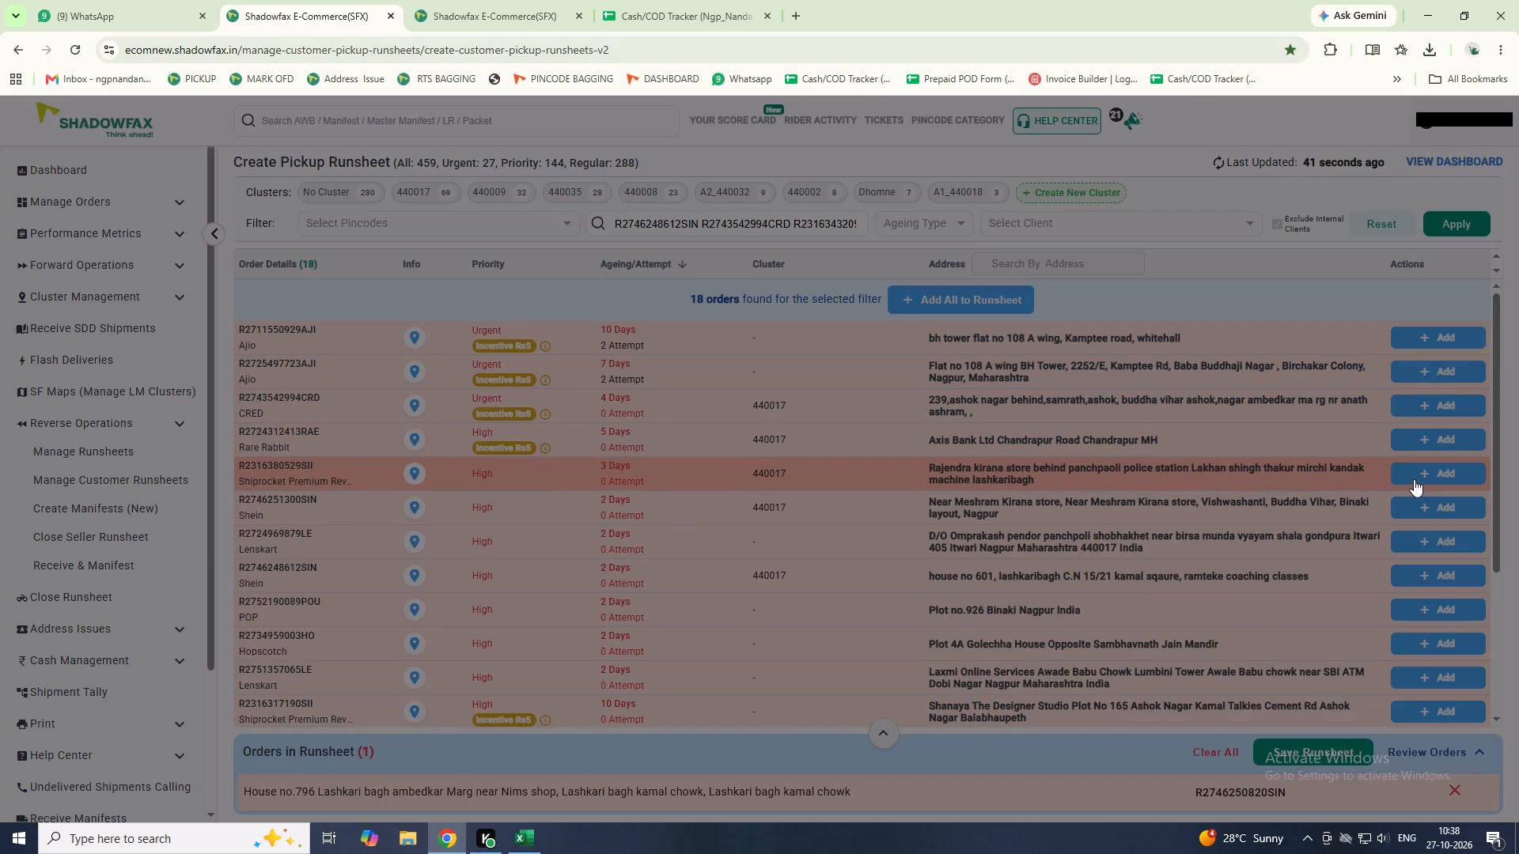
click(1414, 479)
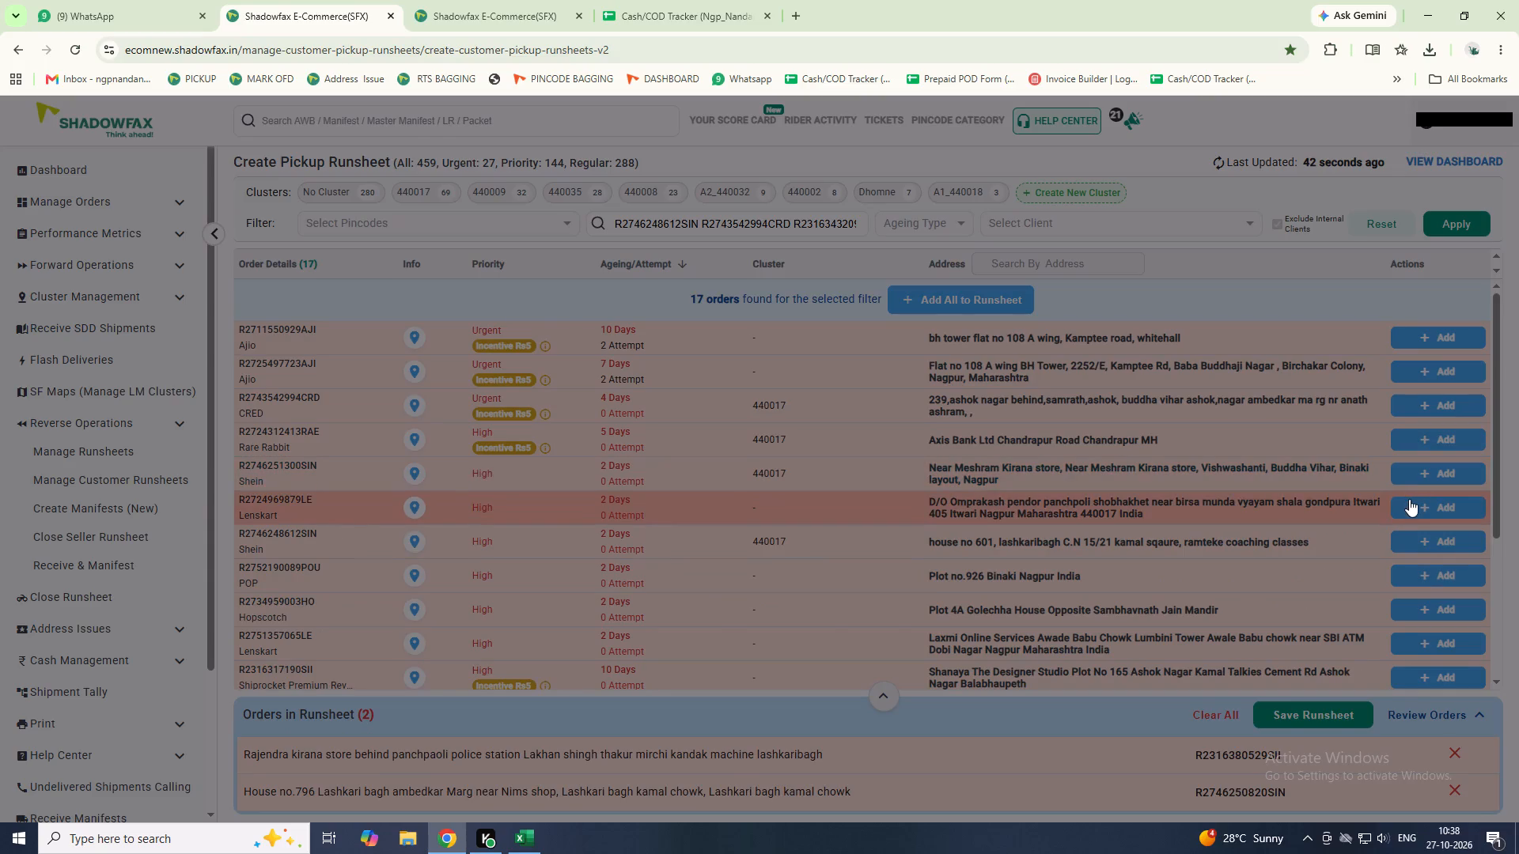
click(1411, 505)
click(1411, 502)
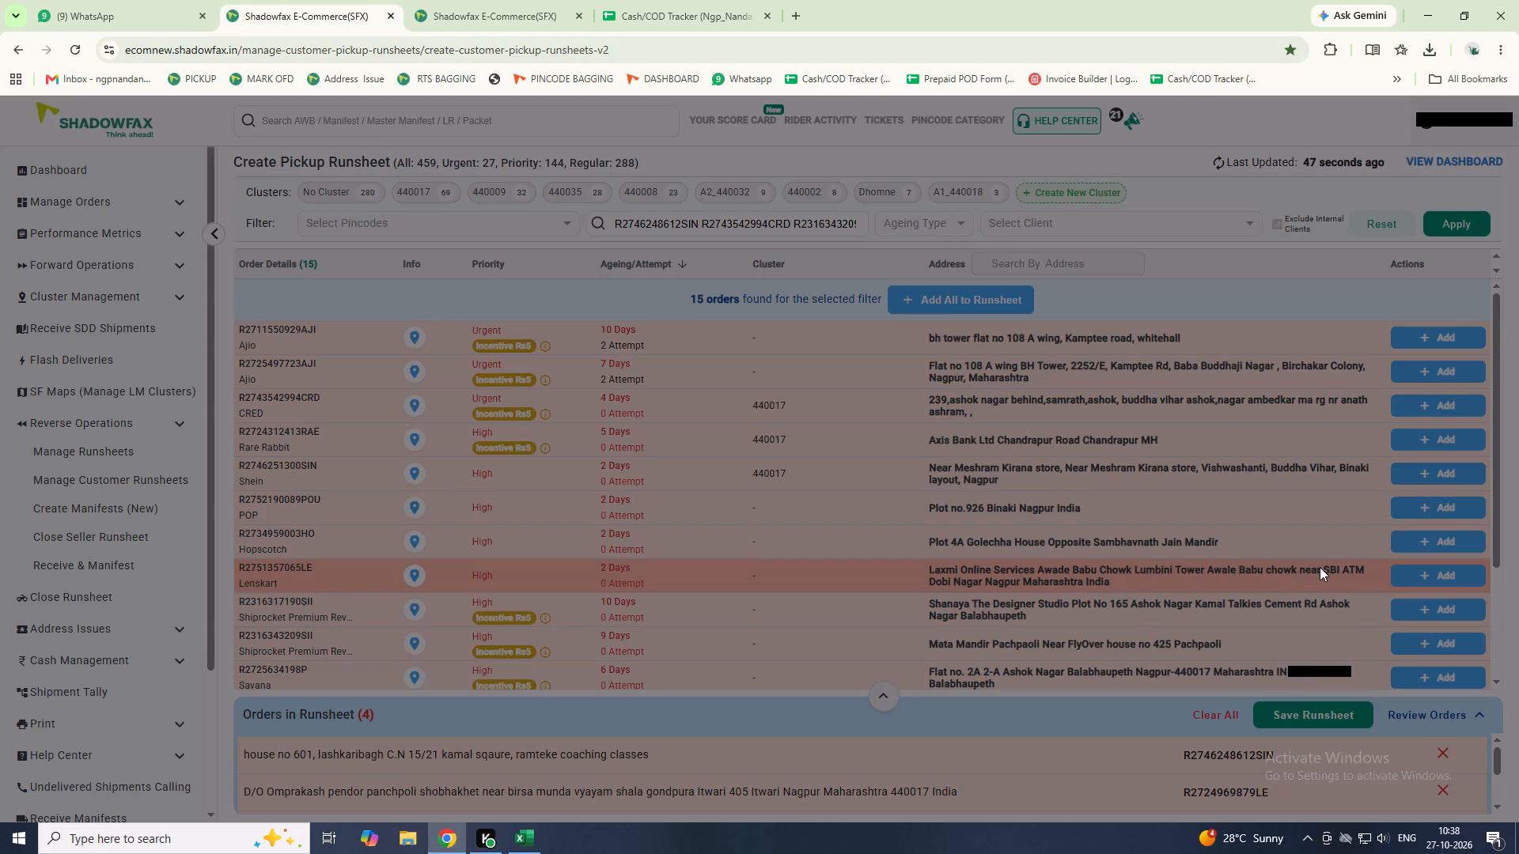
click(1411, 571)
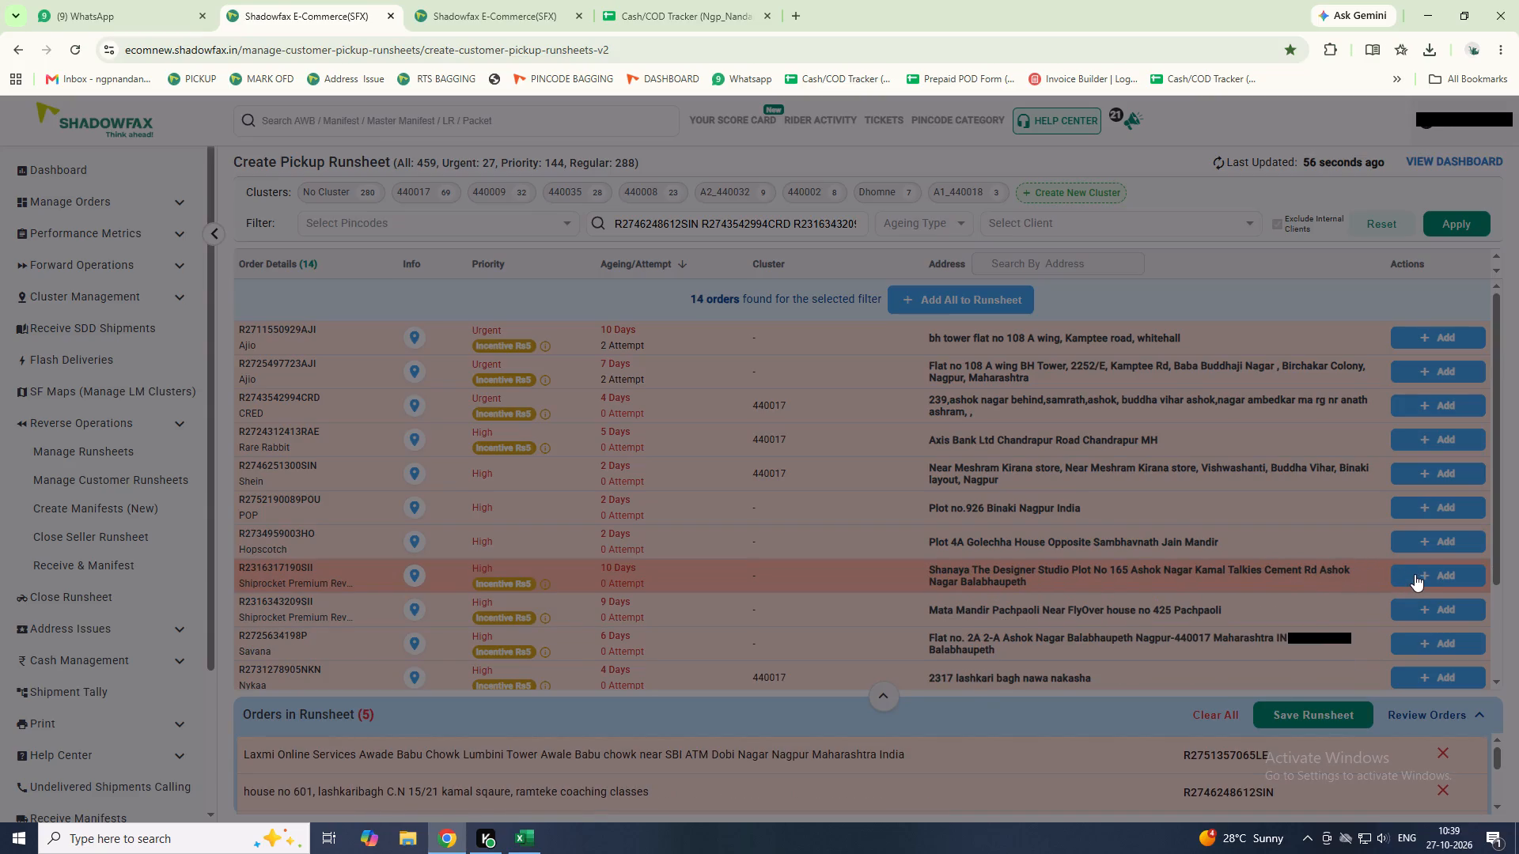
click(1415, 574)
click(1412, 608)
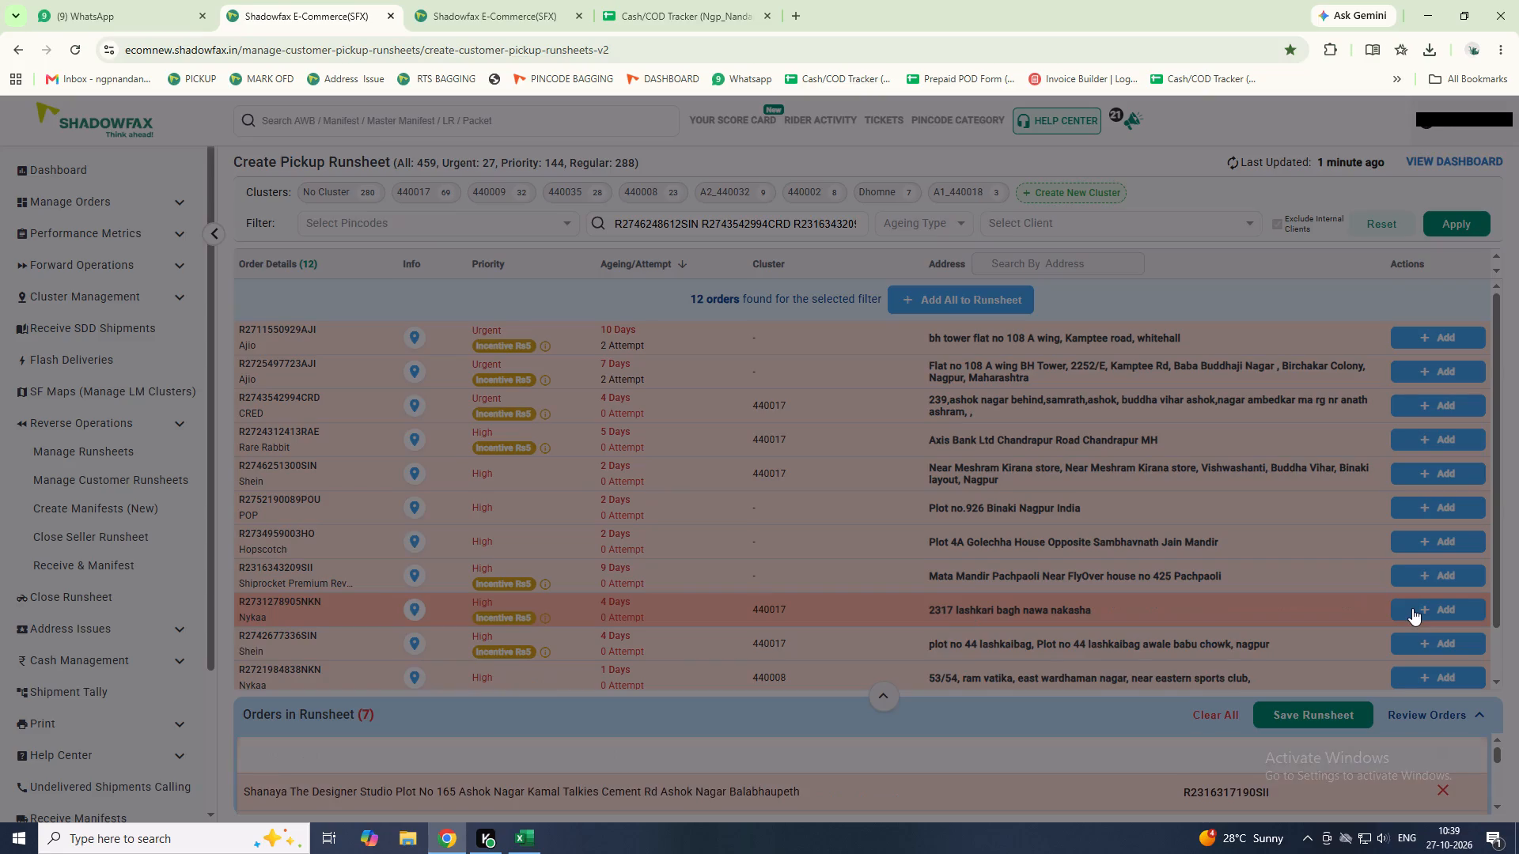
click(1412, 608)
click(1412, 608)
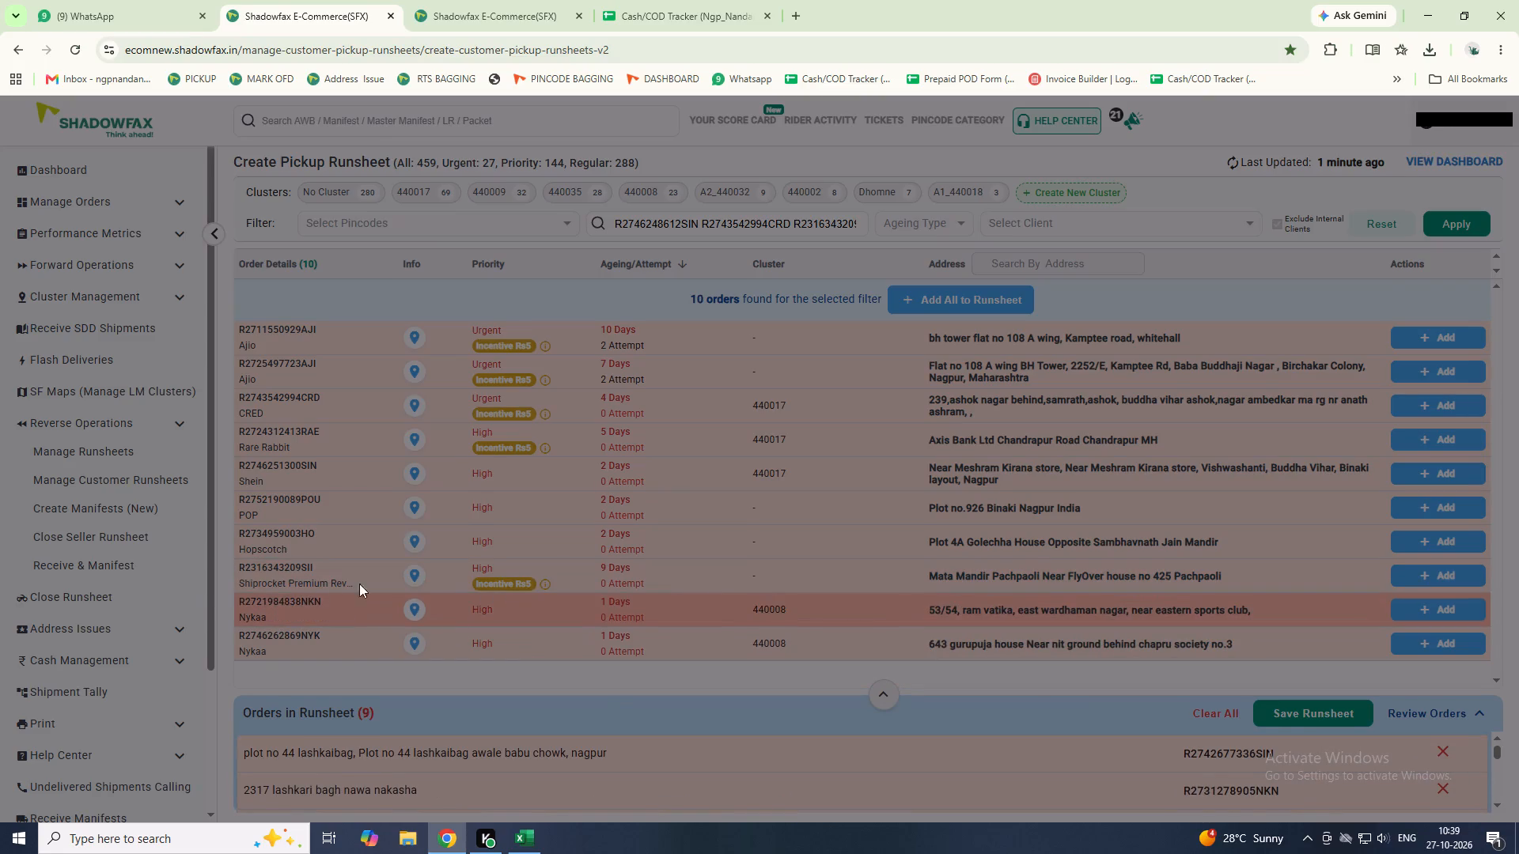
double_click(259, 571)
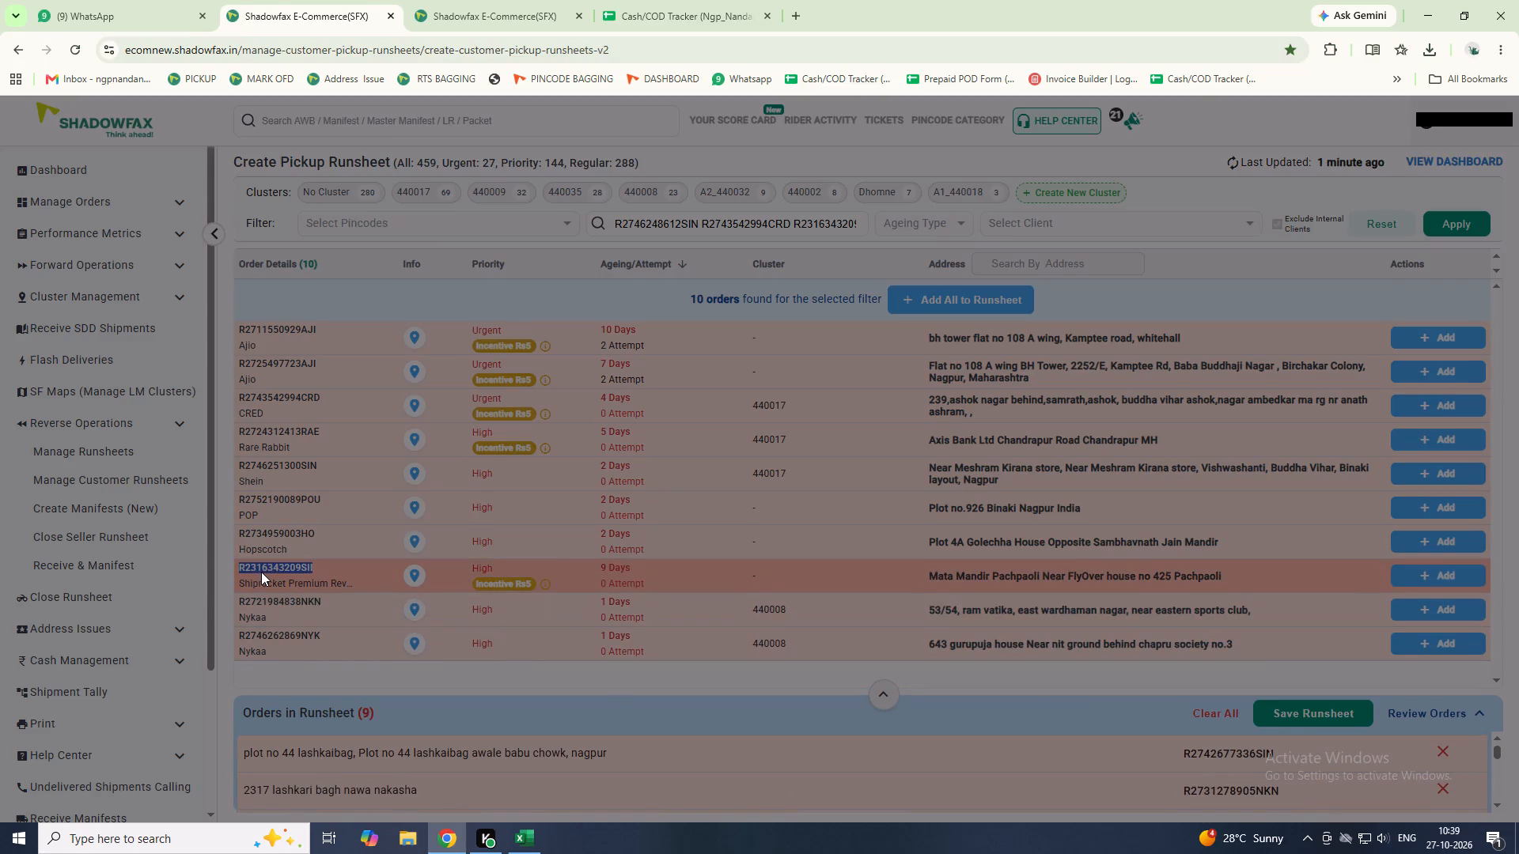
key(ctrl+f)
key(ctrl+x)
key(ctrl+f)
key(ctrl+x)
click(491, 0)
key(ctrl+v)
key(Return)
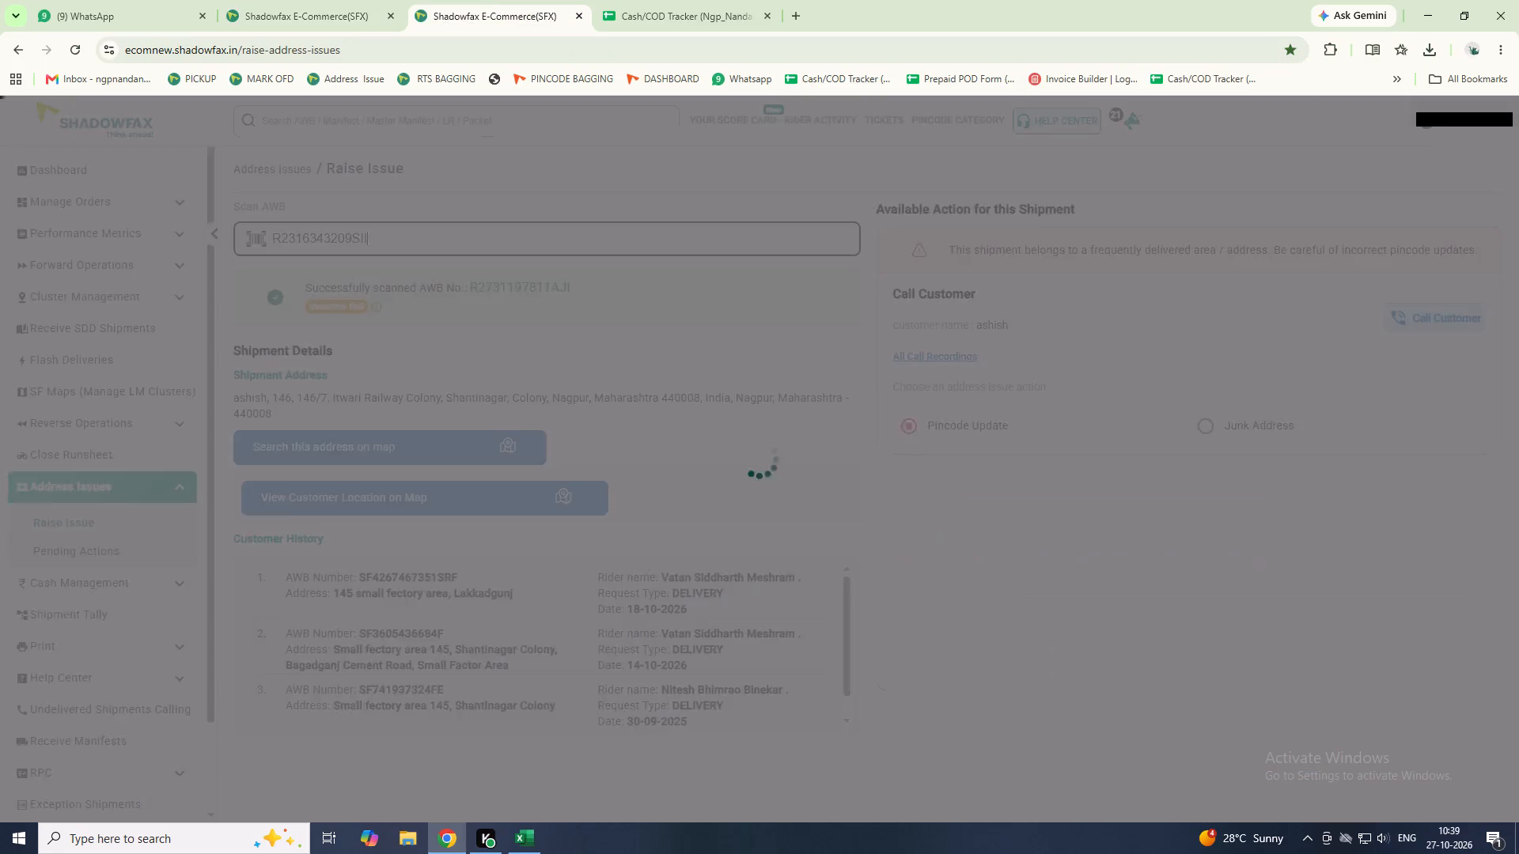
click(387, 30)
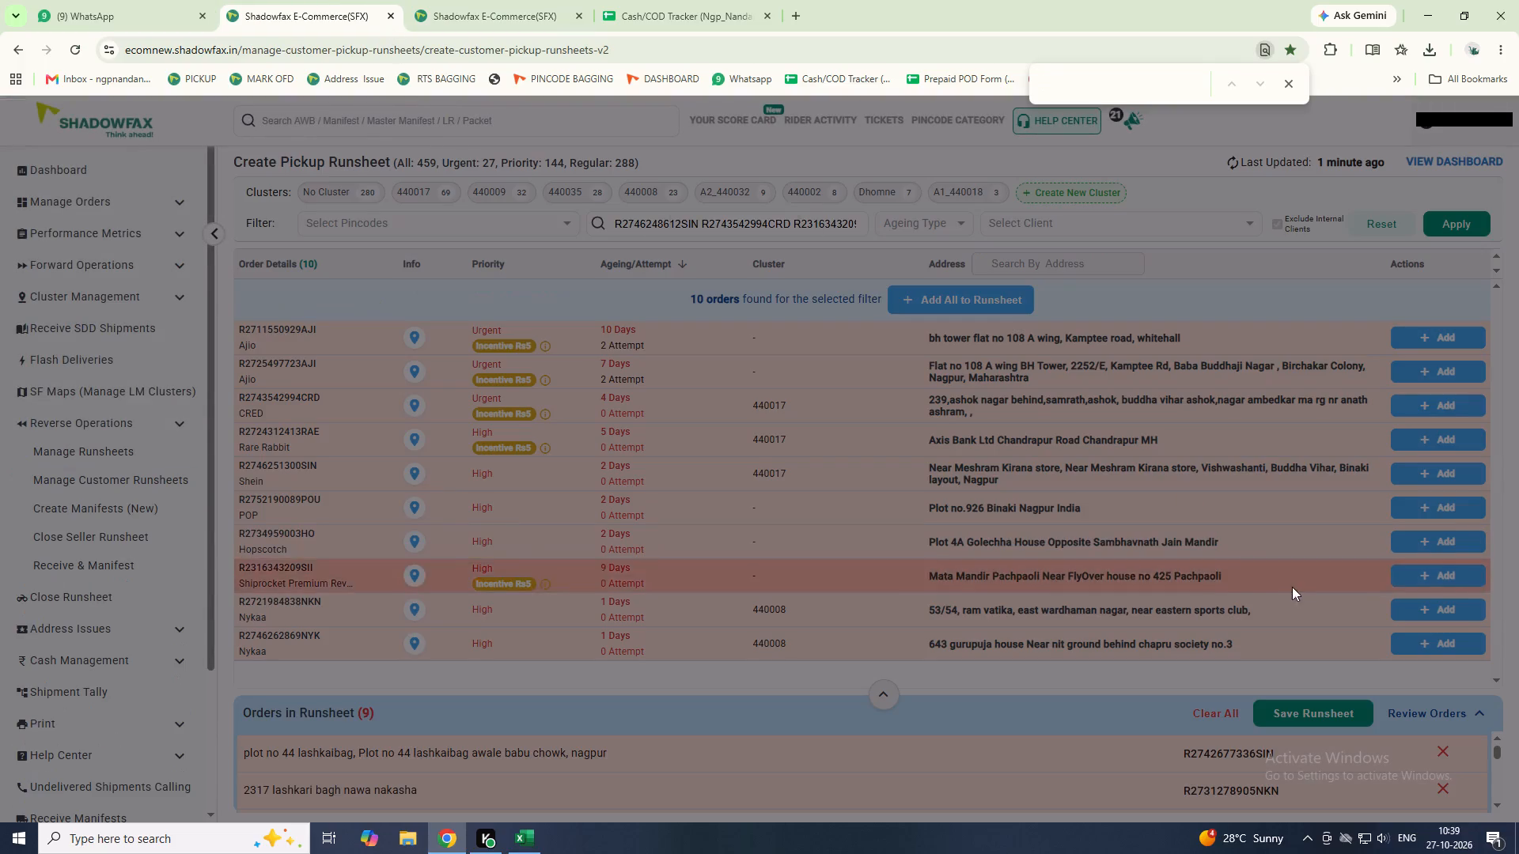
click(1445, 576)
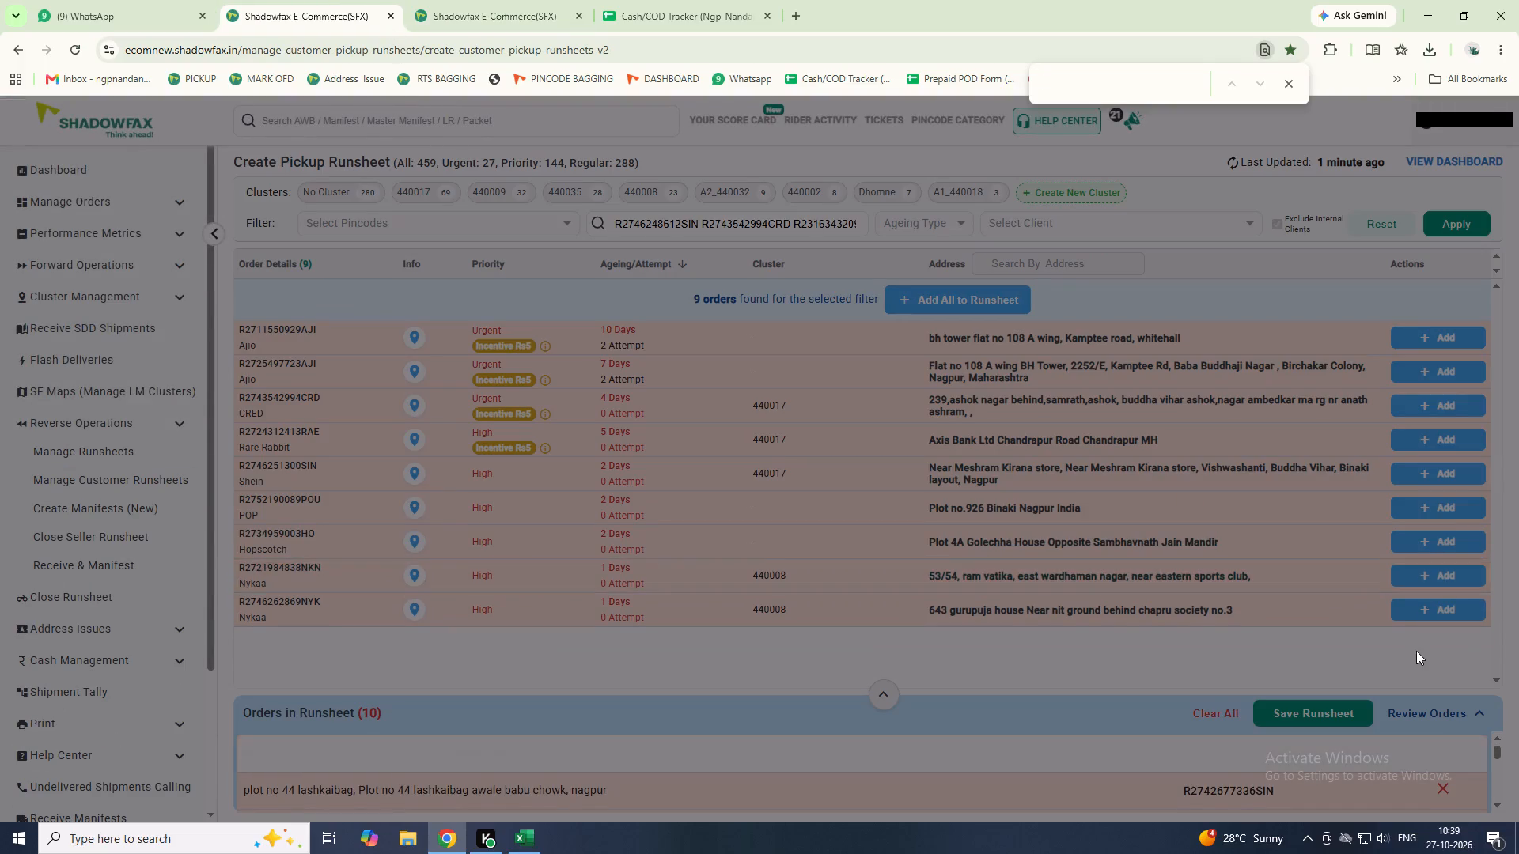
scroll(1142, 492, up, 3)
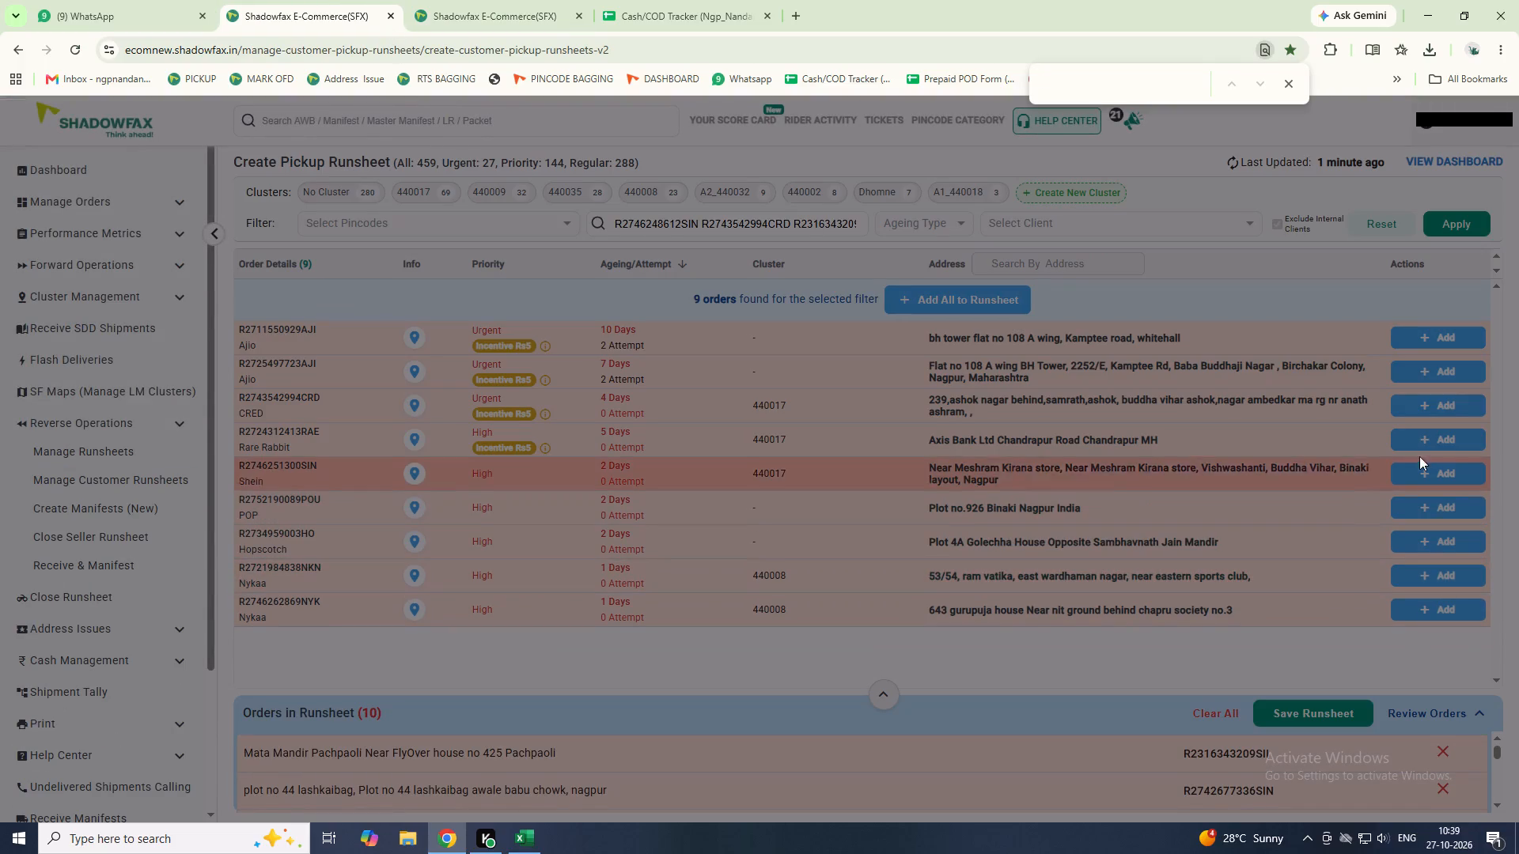
click(1435, 402)
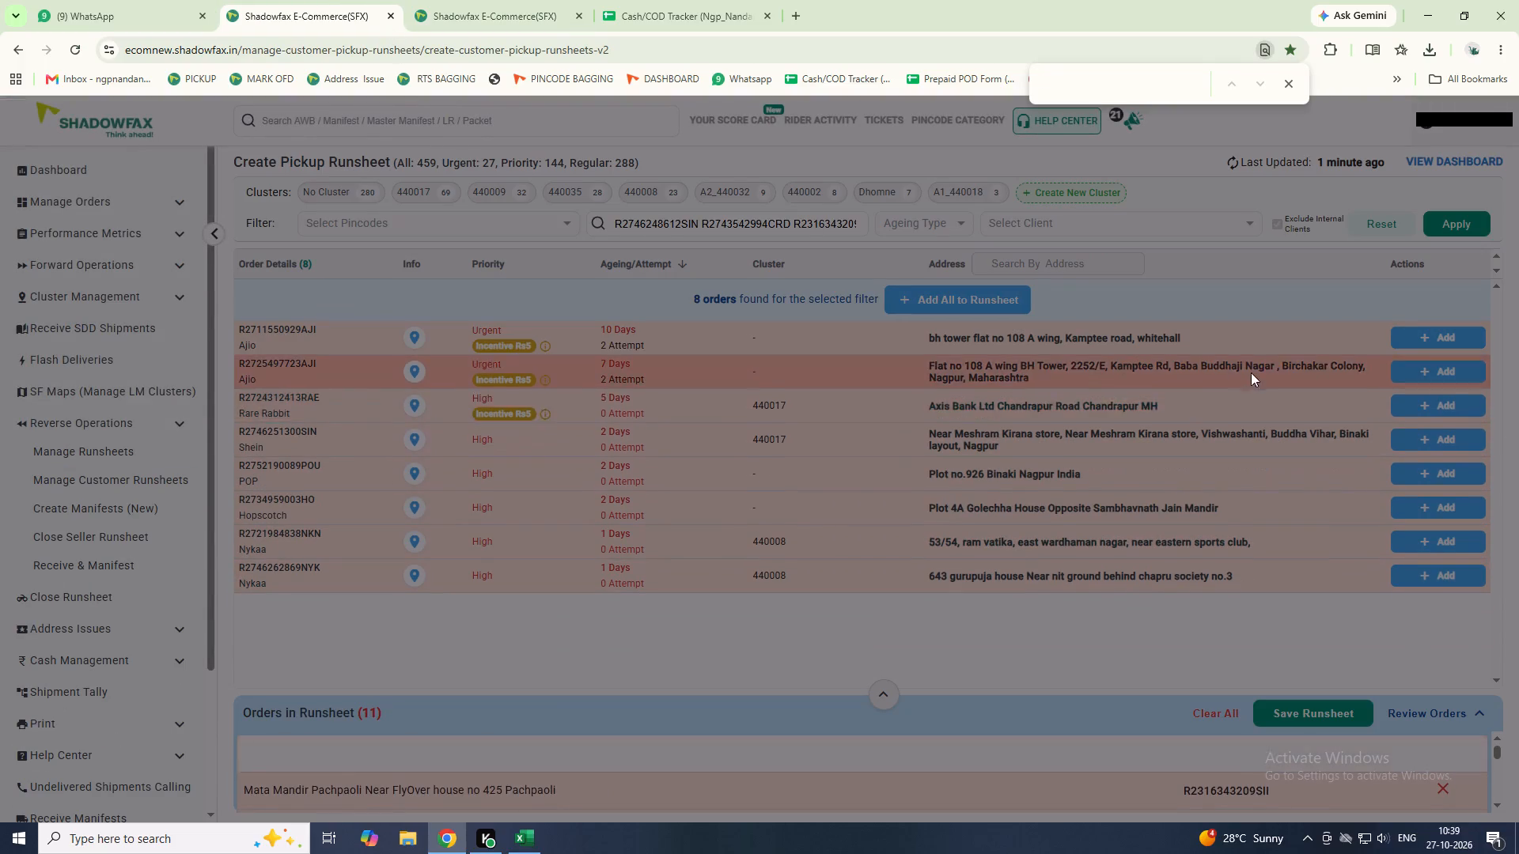
scroll(1206, 379, up, 4)
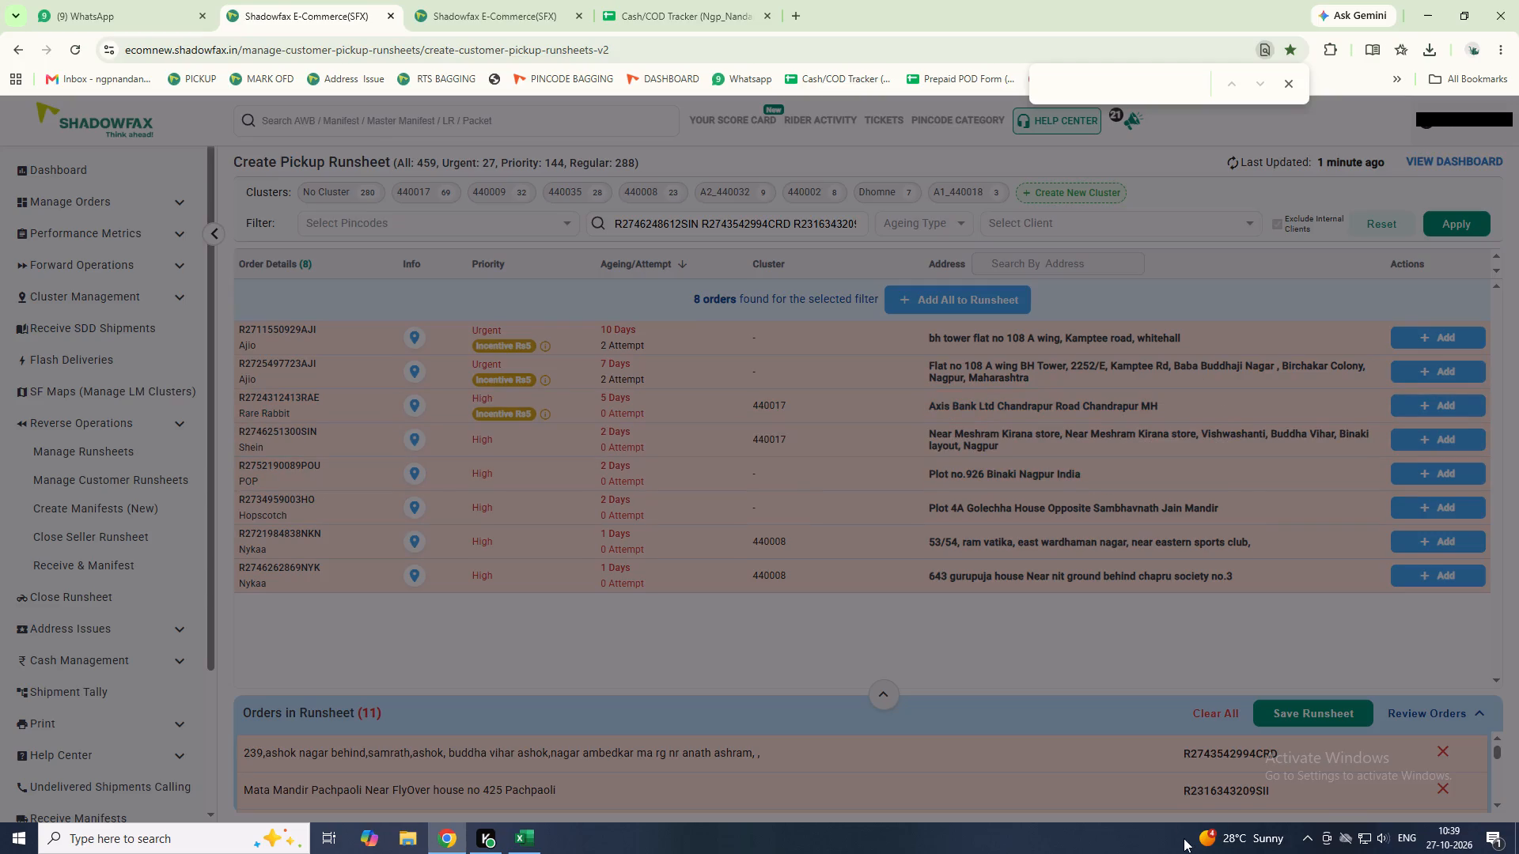
Save the pickup runsheet without any of the suggested same-route and urgent AWBs, and close the summary without assigning a rider.
click(1291, 710)
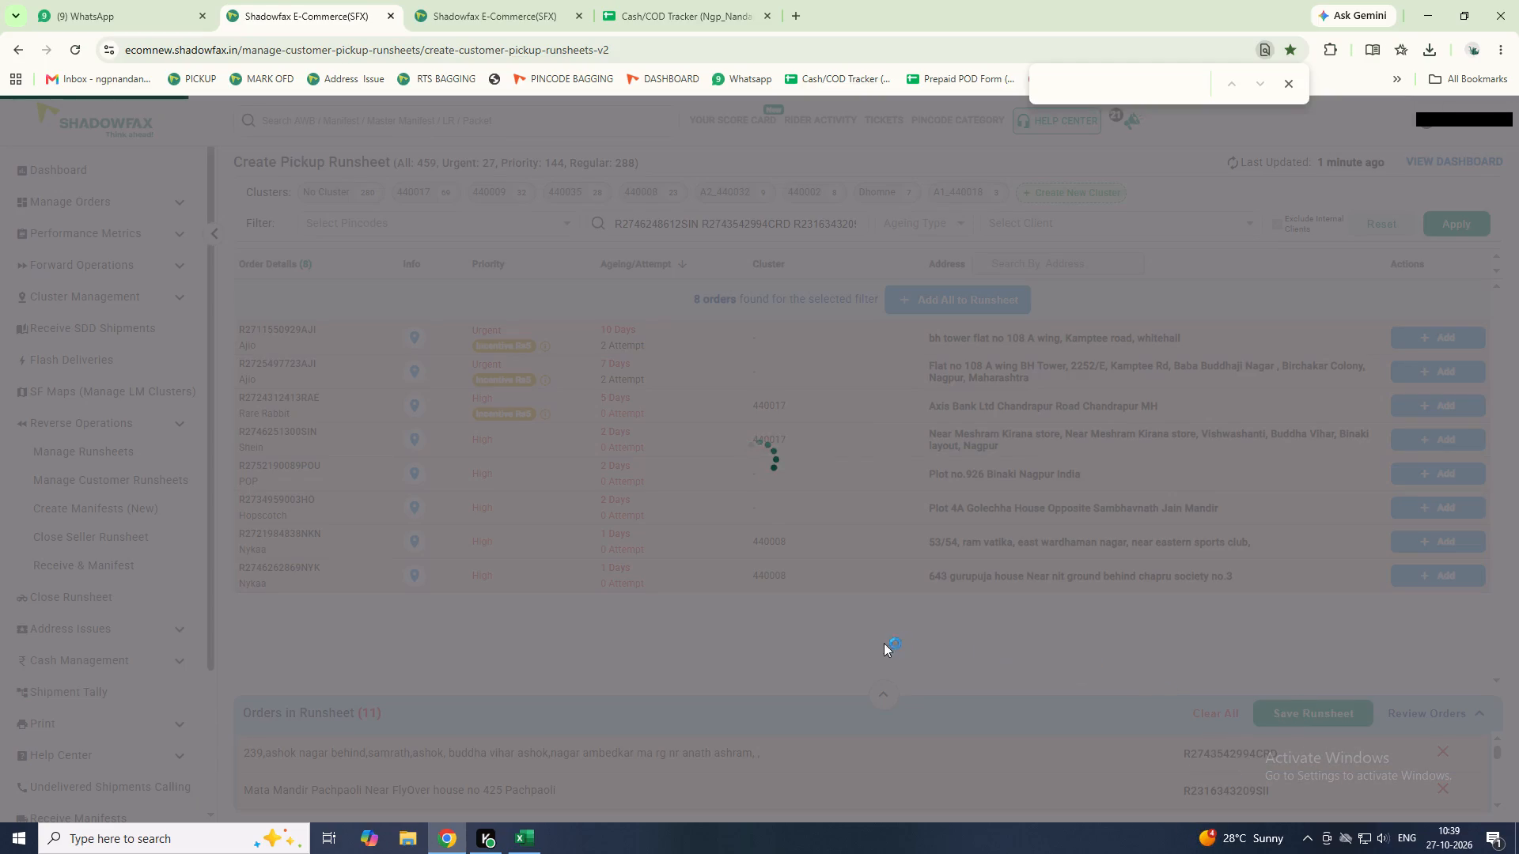
click(252, 338)
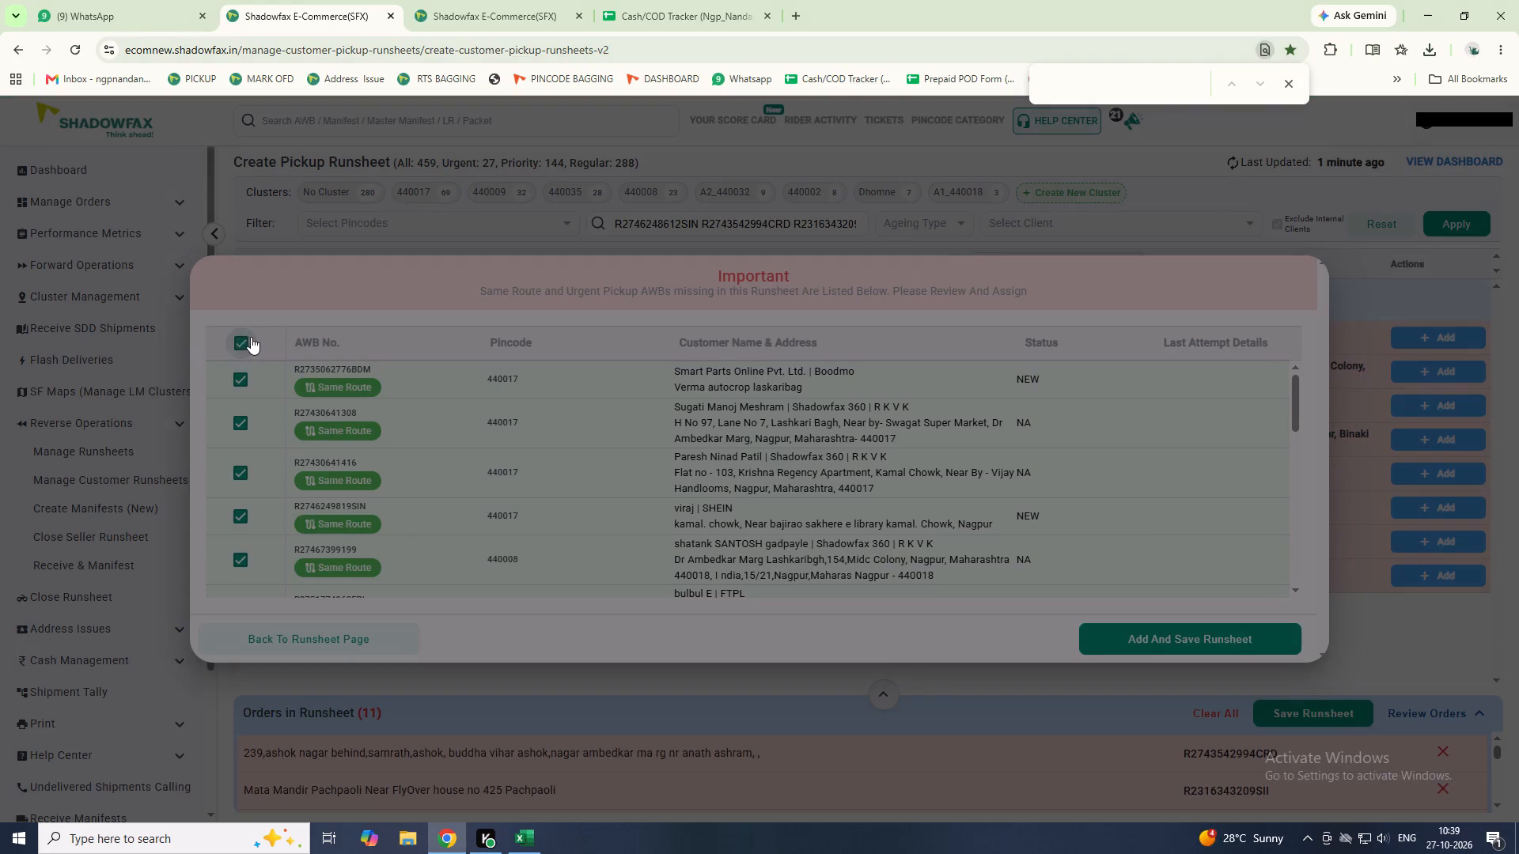
click(250, 337)
click(1113, 615)
click(1114, 626)
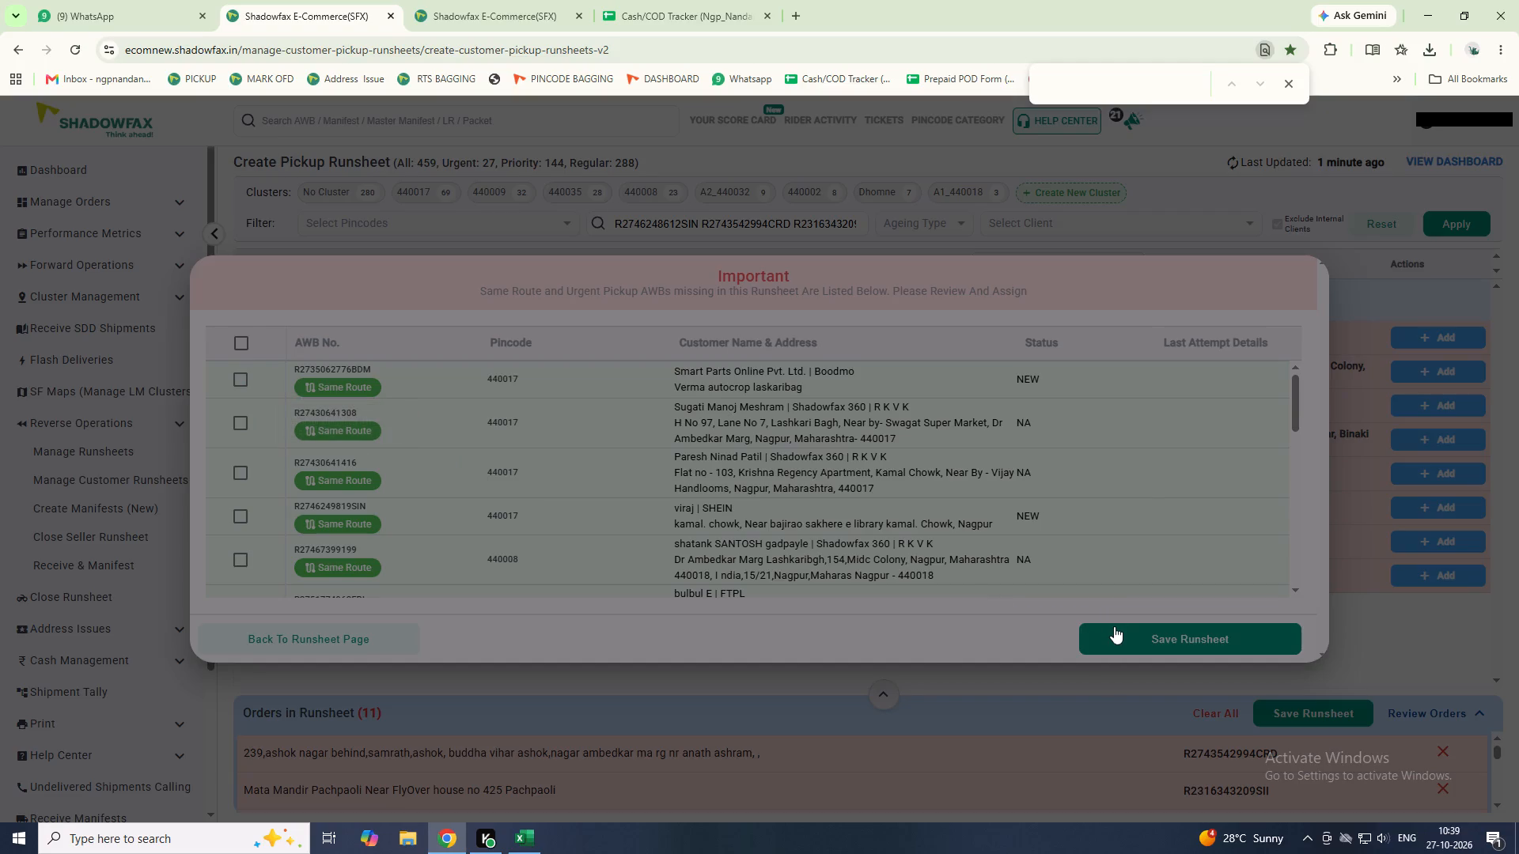
click(676, 624)
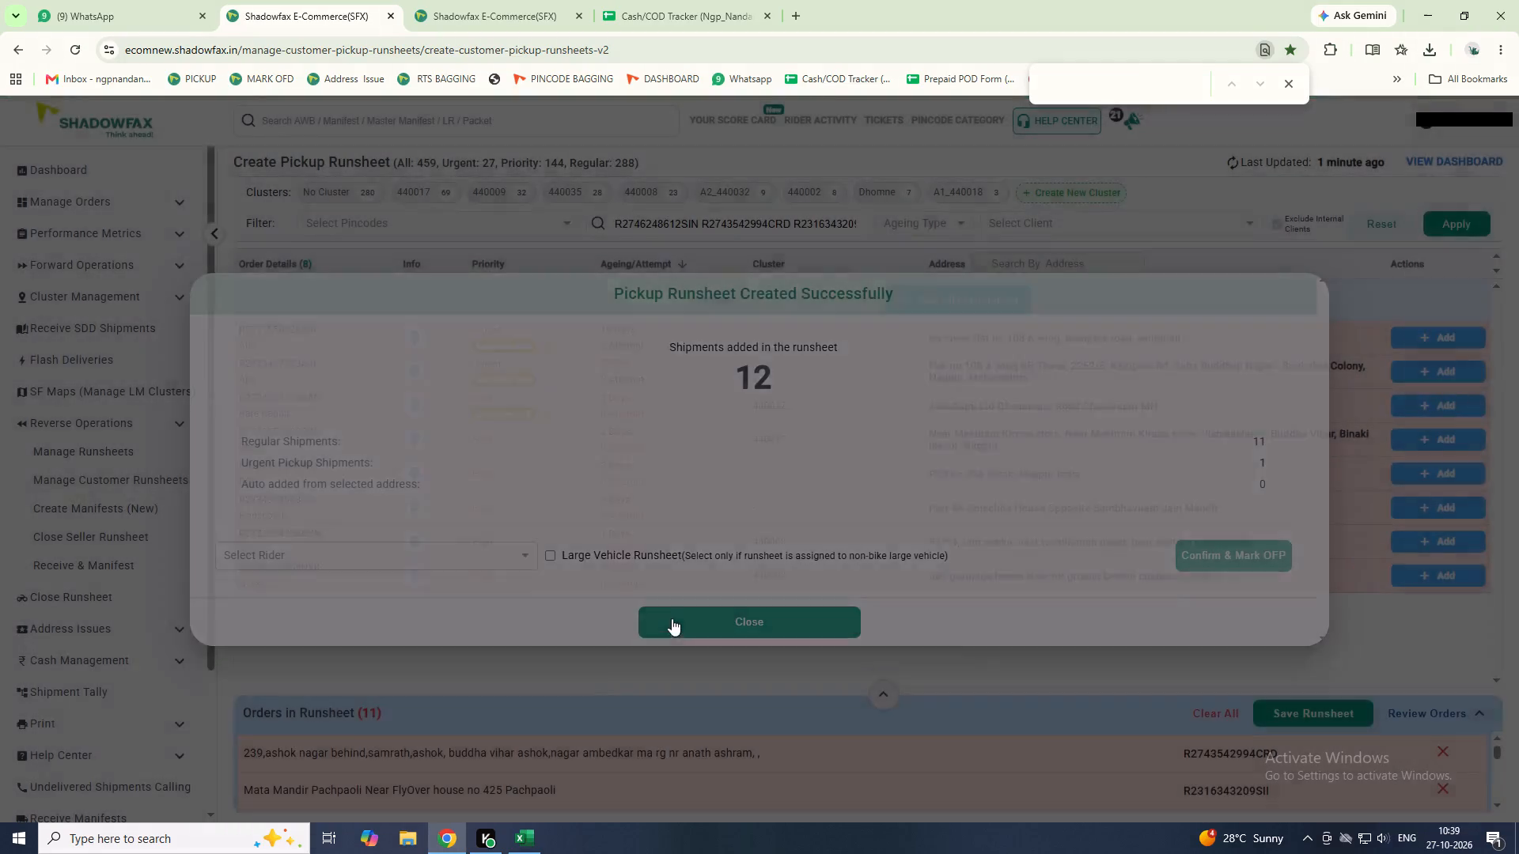
Start a new pickup runsheet and filter its orders by the 25 AWBs copied from A1:A25 of the Excel list.
click(1459, 171)
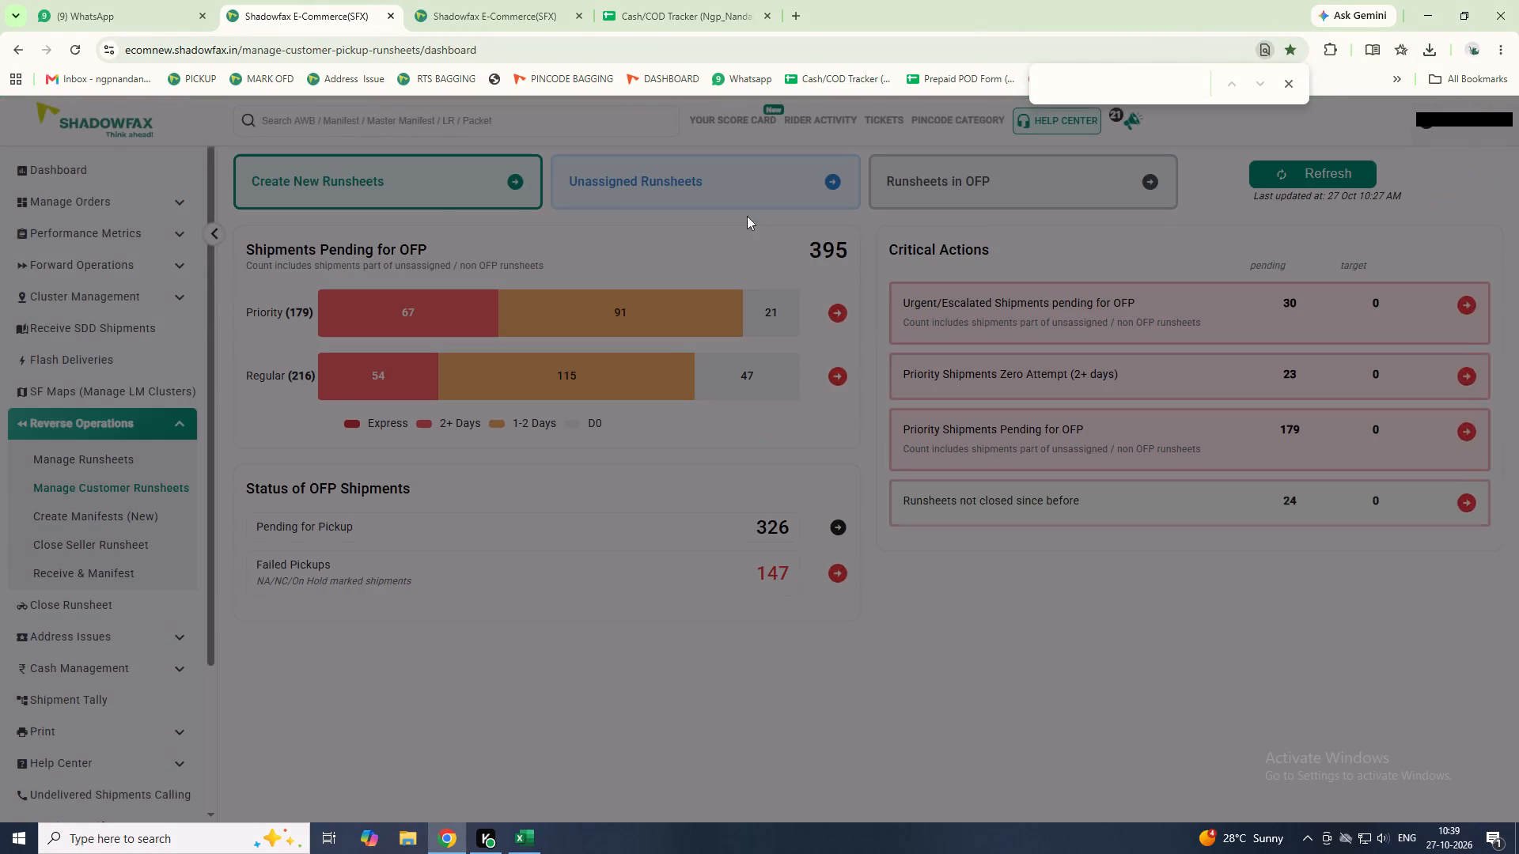
click(417, 188)
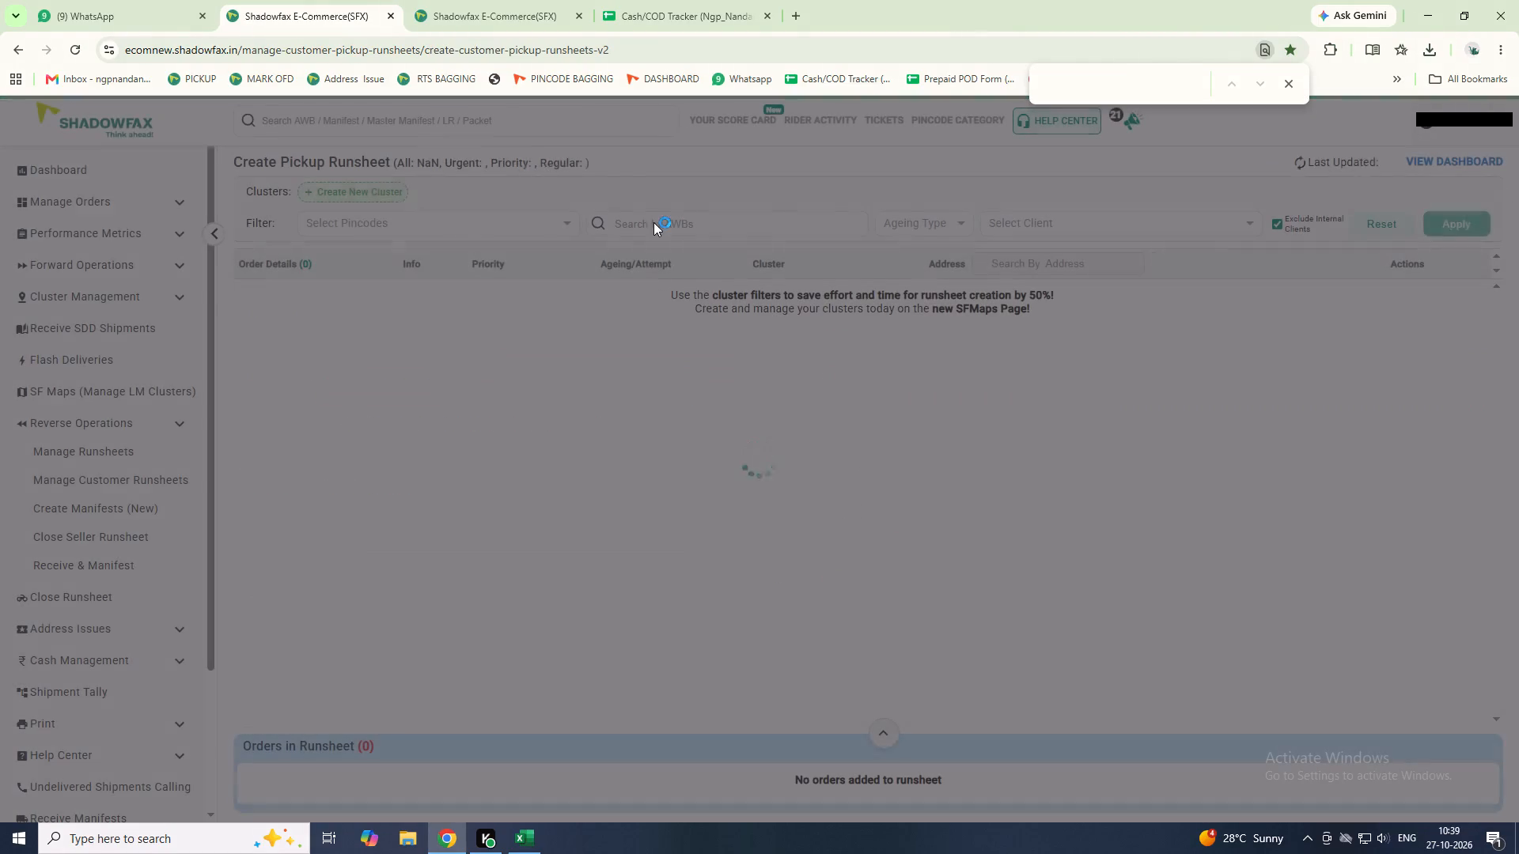
click(653, 223)
ctrl+click(651, 222)
key(ctrl+v)
key(Return)
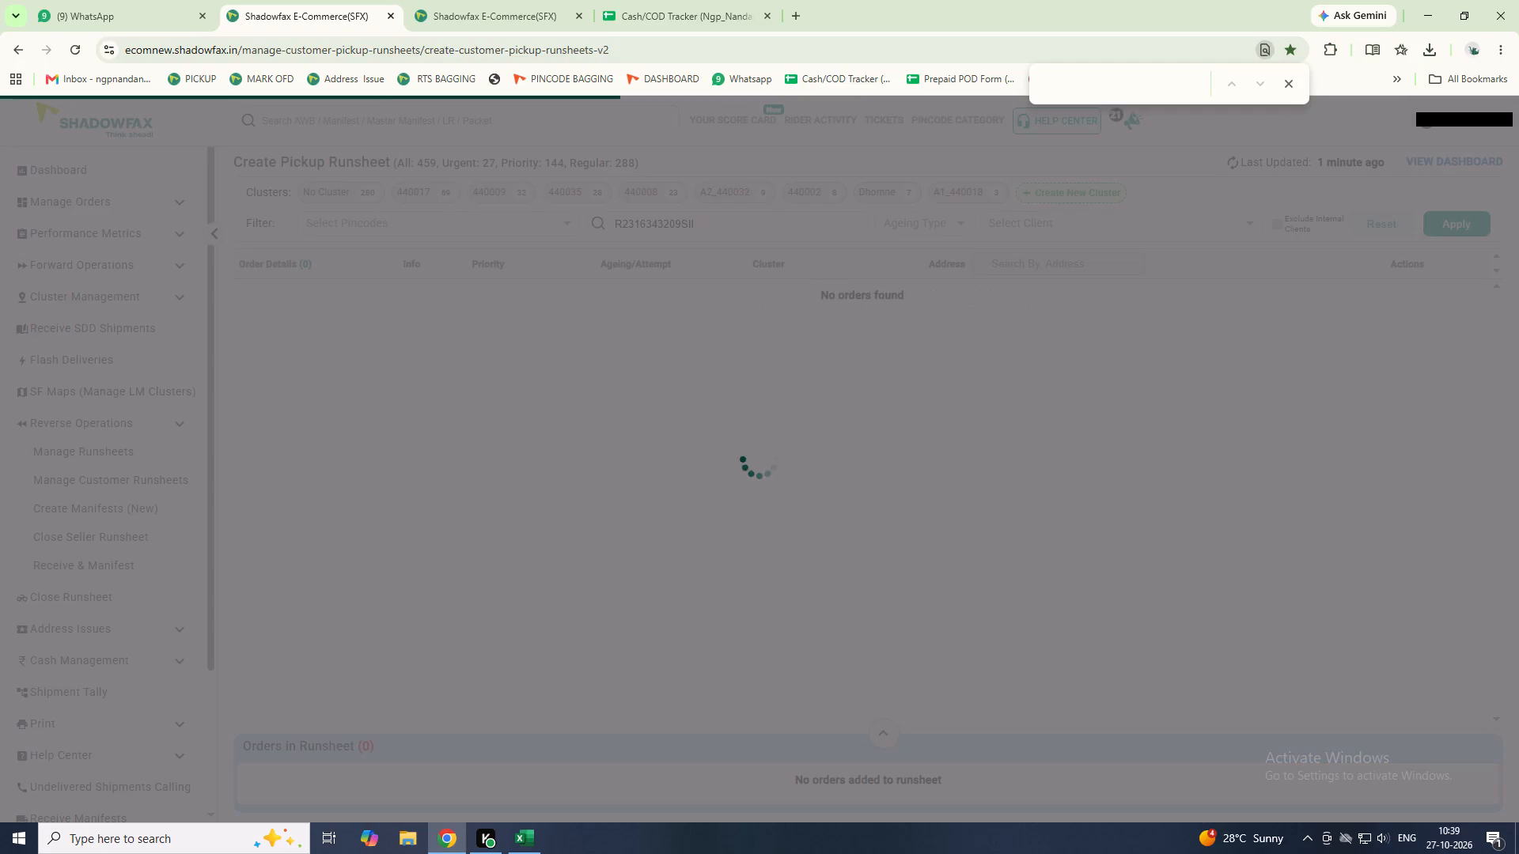
key(alt+Tab)
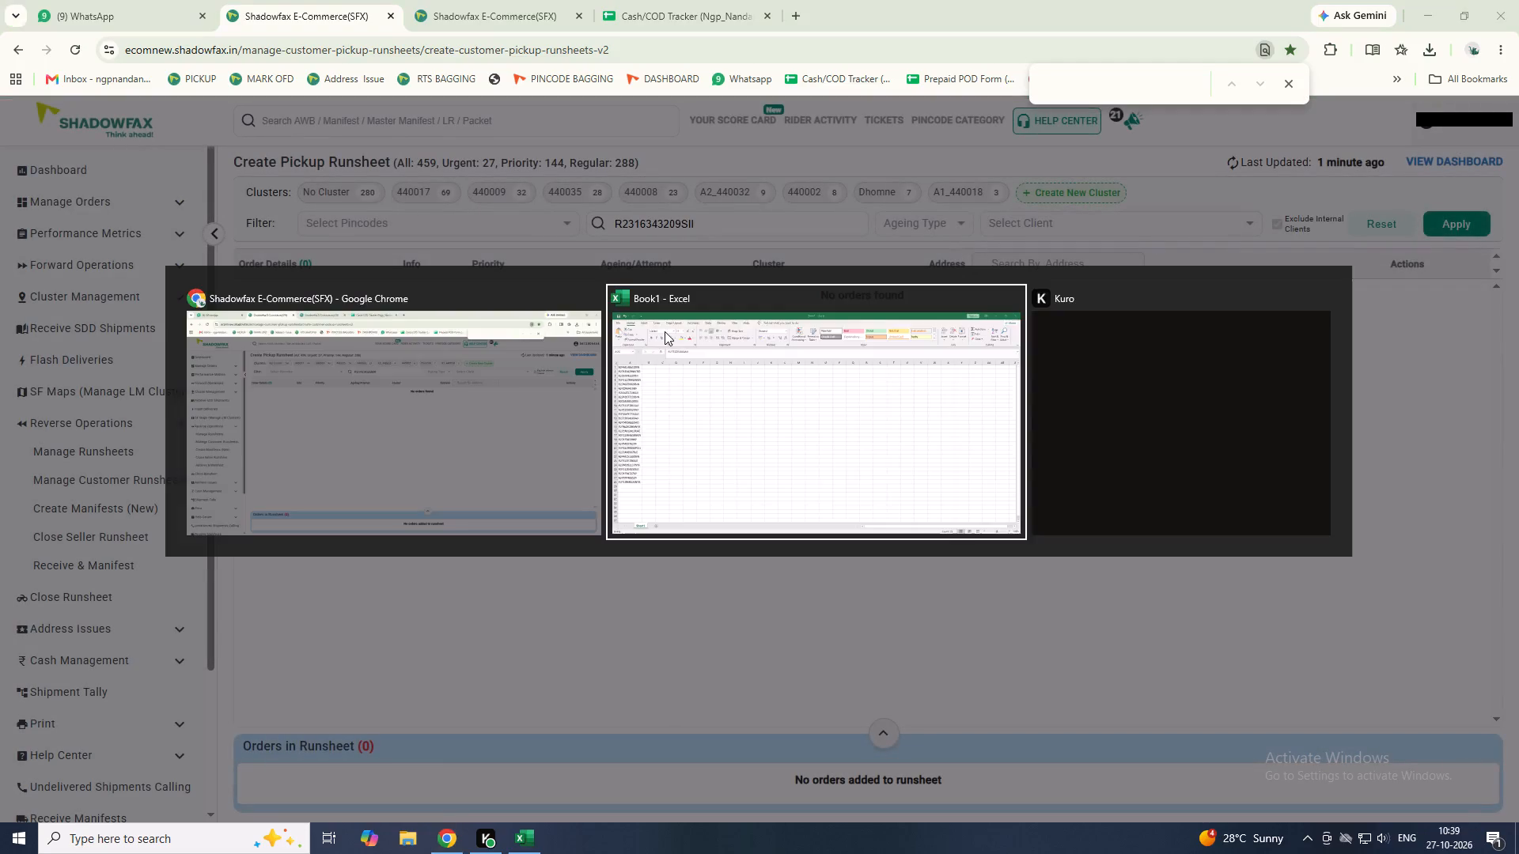
key(ctrl+c)
key(alt+Tab)
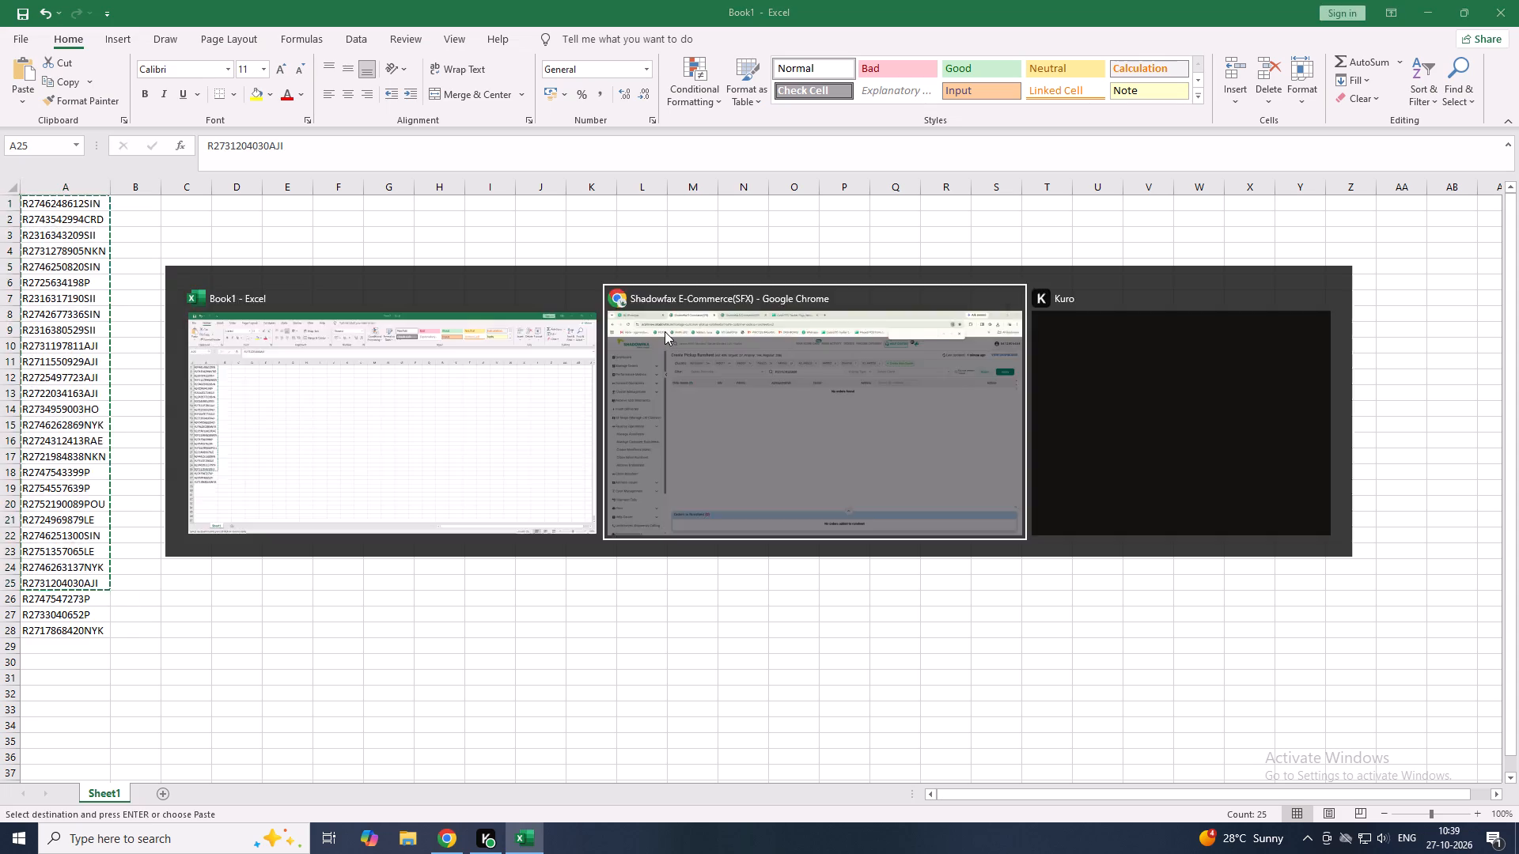
key(ctrl+a)
key(ctrl+v)
key(Return)
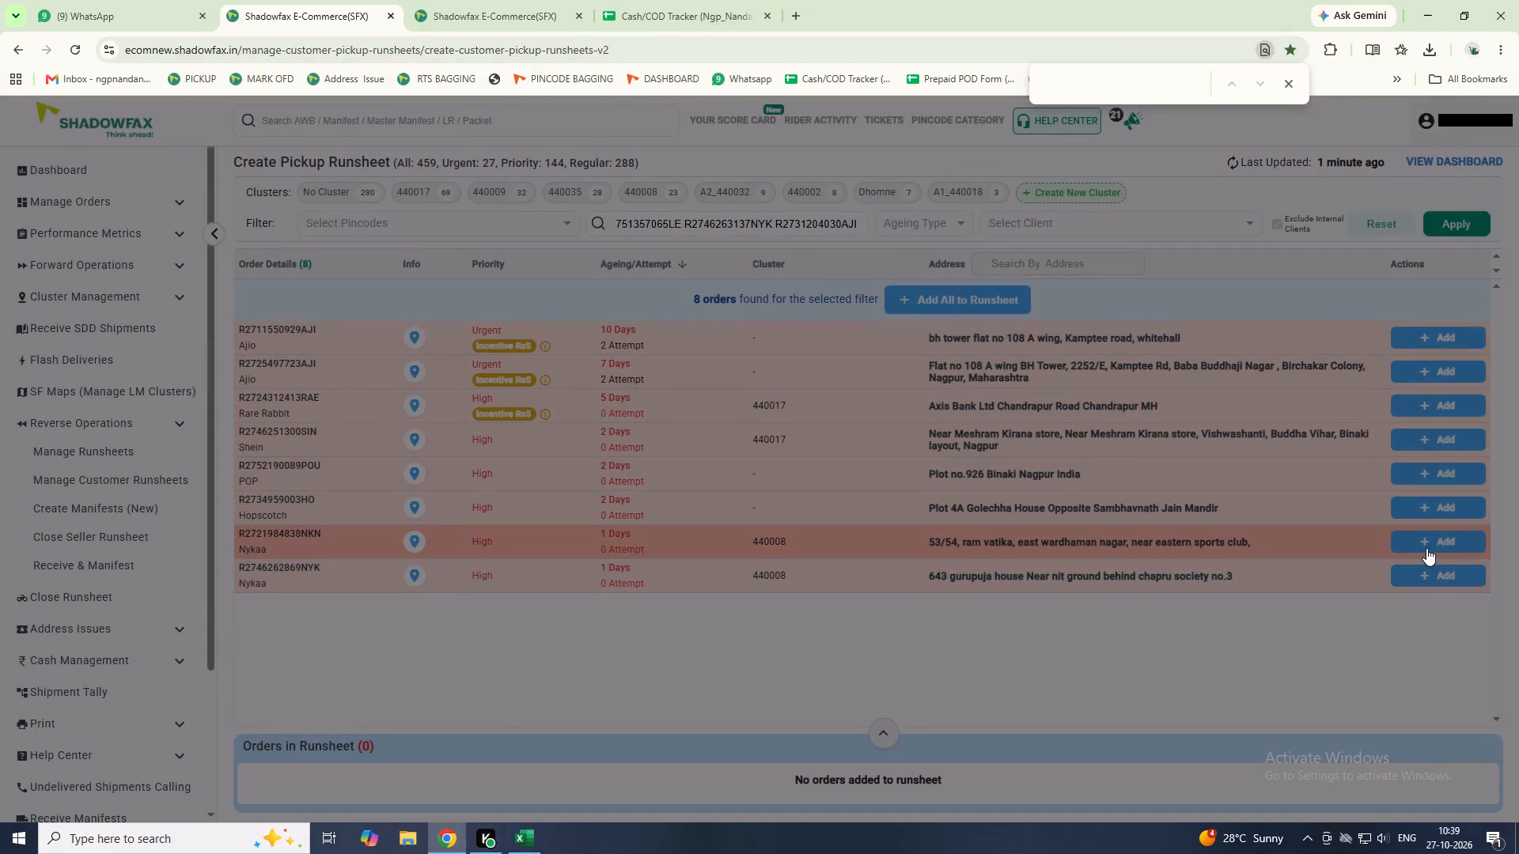
click(1426, 547)
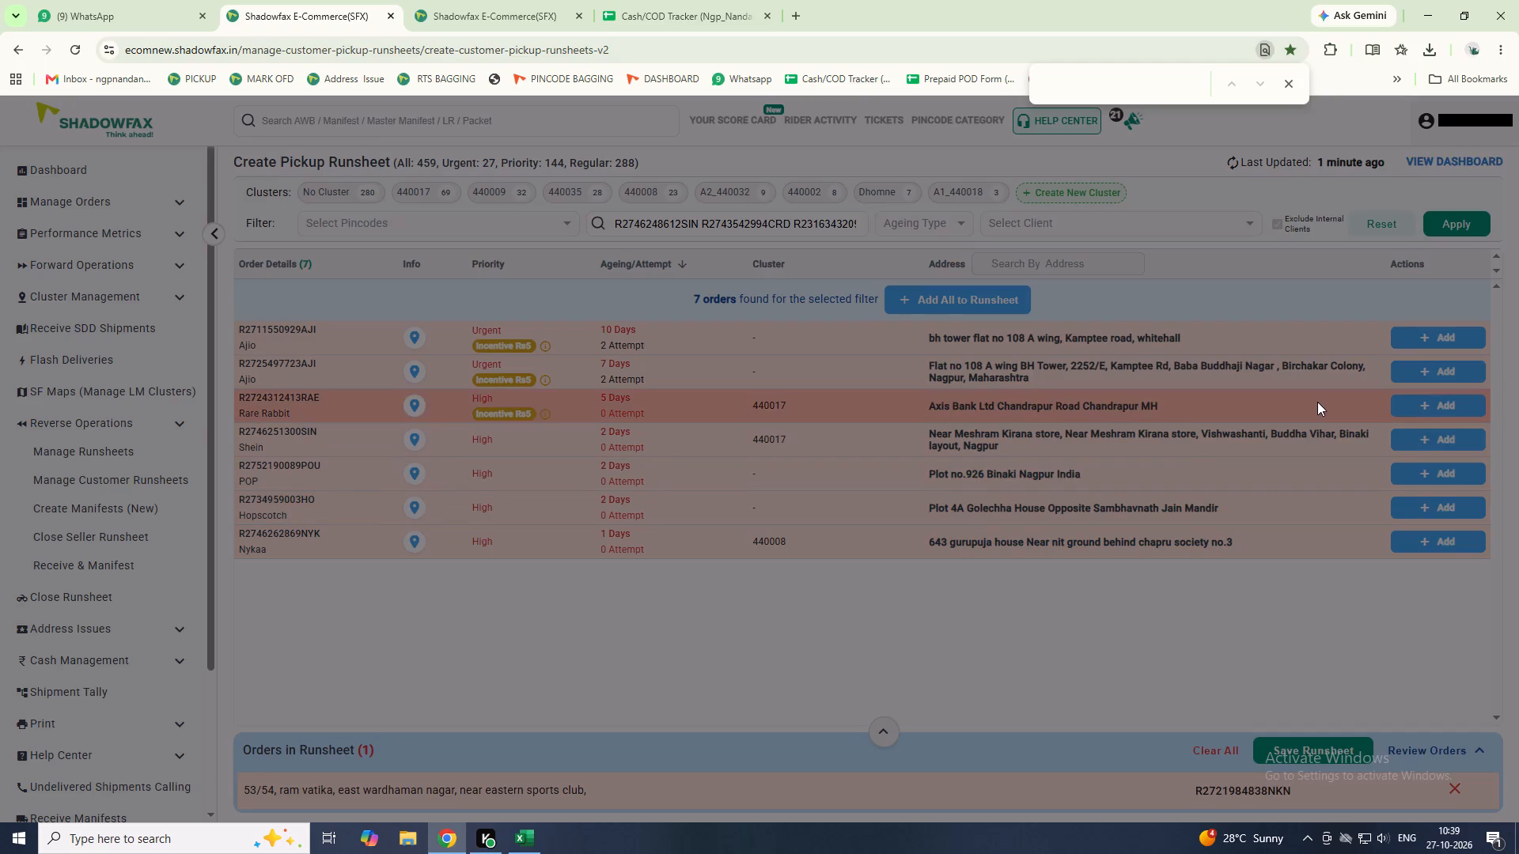
click(1283, 751)
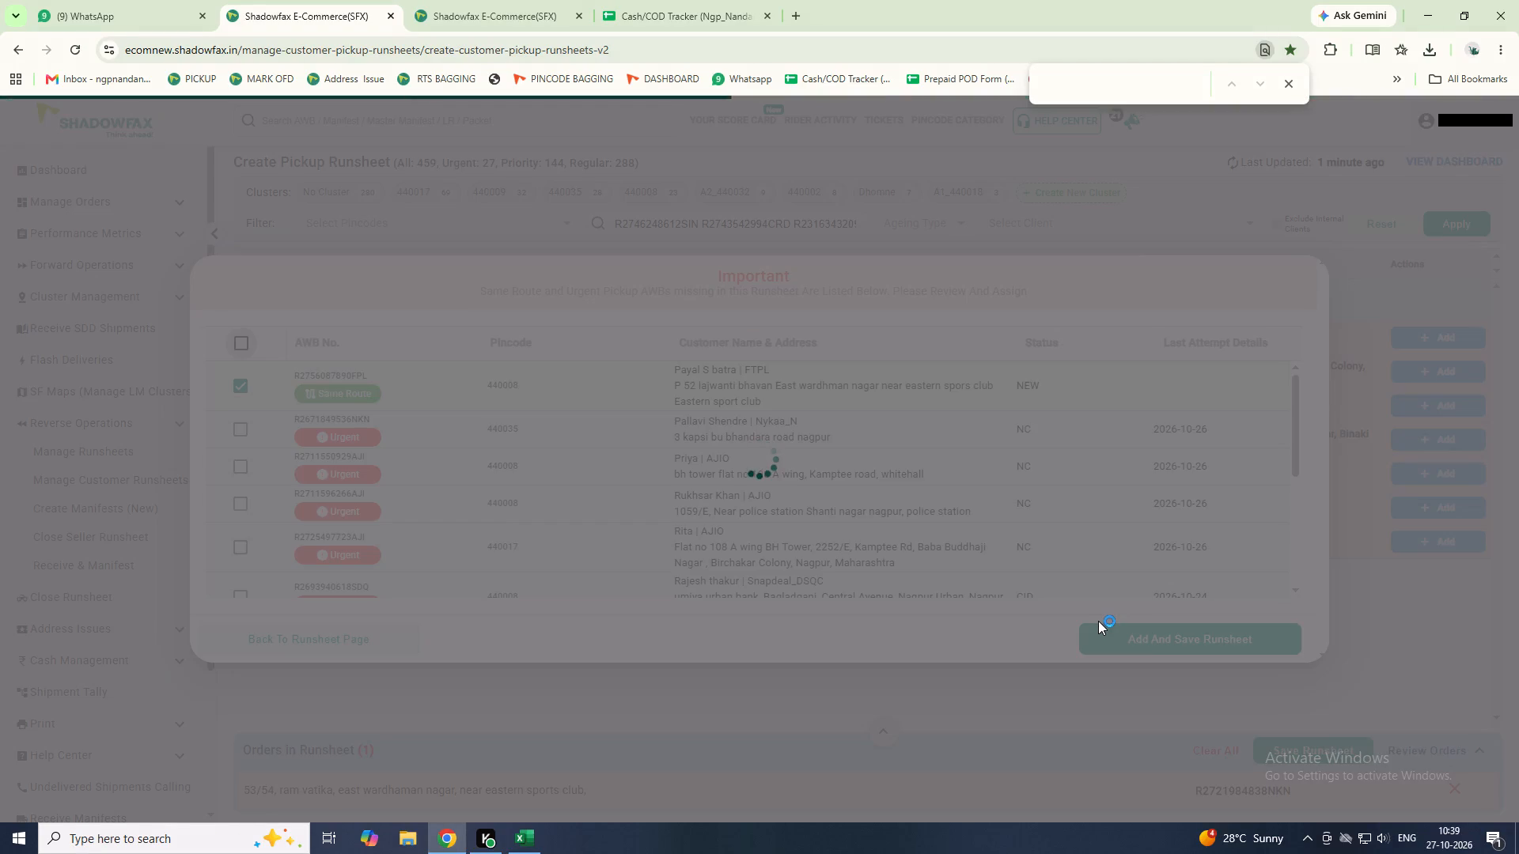
click(1109, 644)
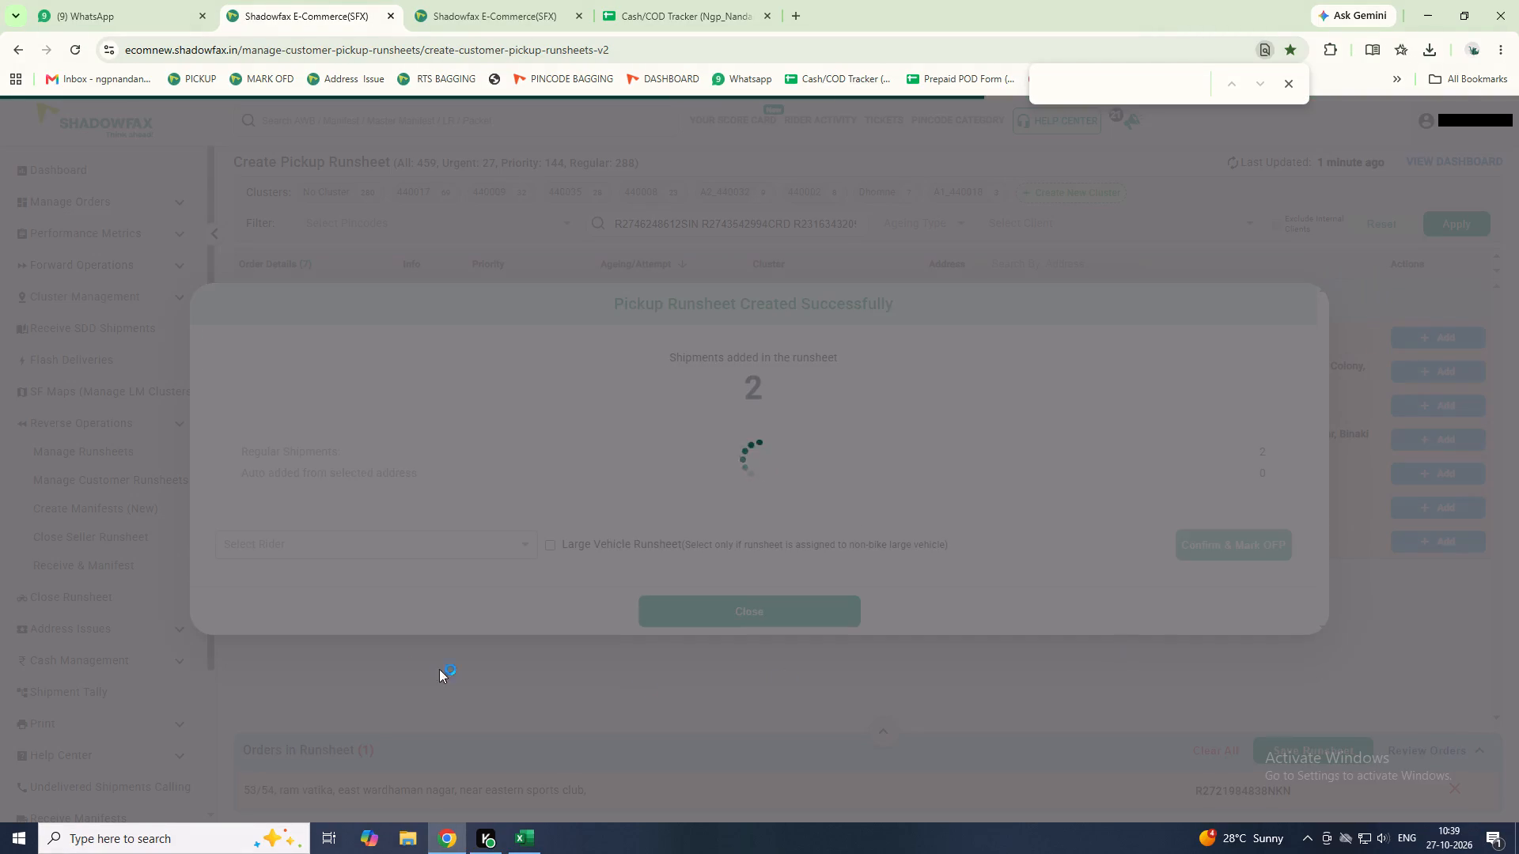
Assign the saved runsheet to the rider matching "vata", mark it out for pickup and close the summary.
click(370, 542)
text(vata)
click(366, 577)
key(Tab)
key(Tab)
key(Return)
key(Tab)
key(Return)
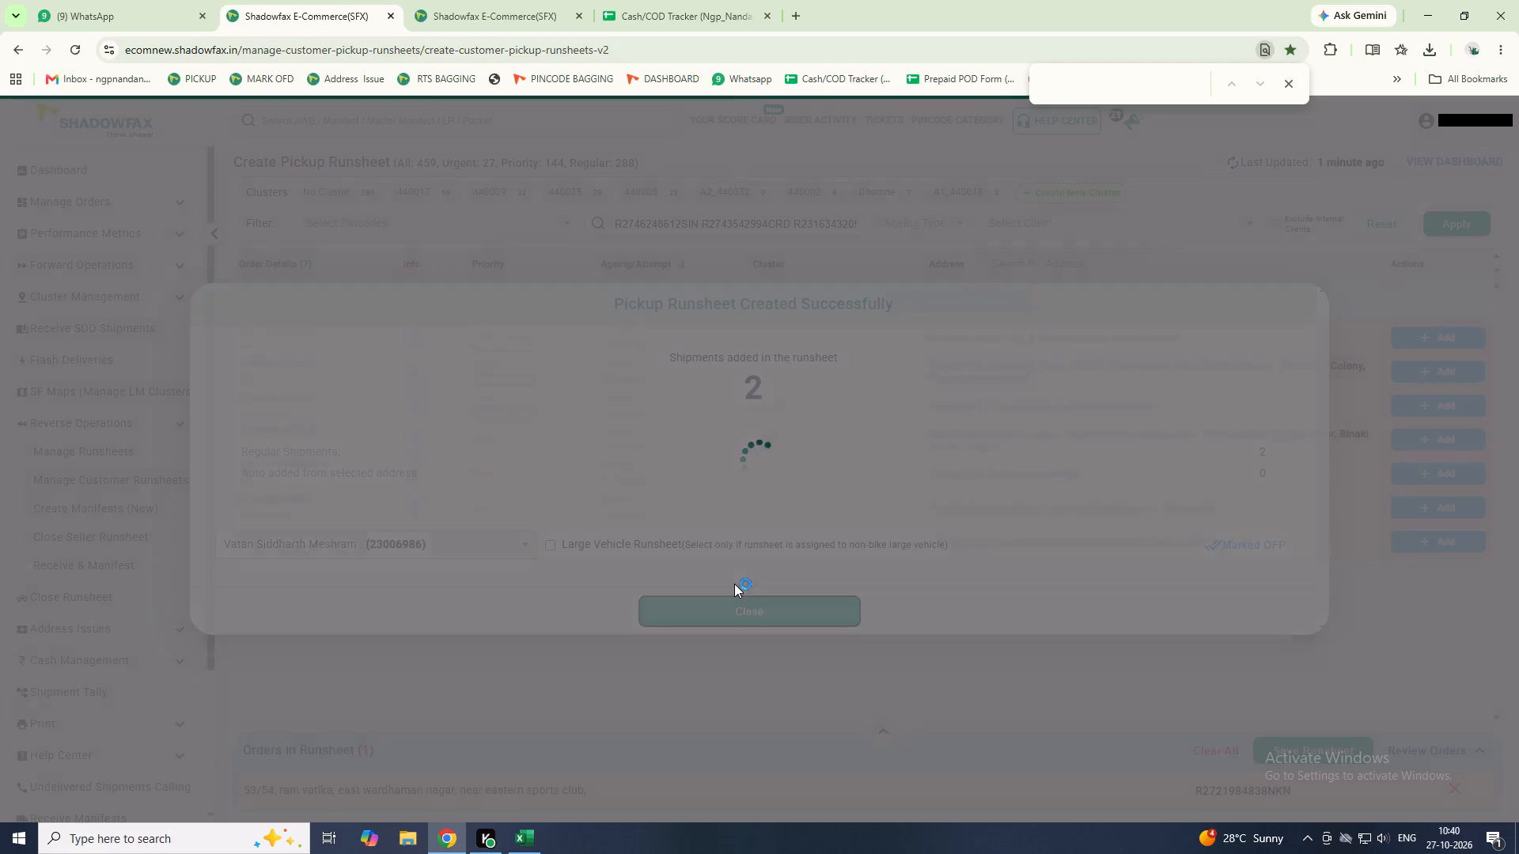
key(alt+Tab)
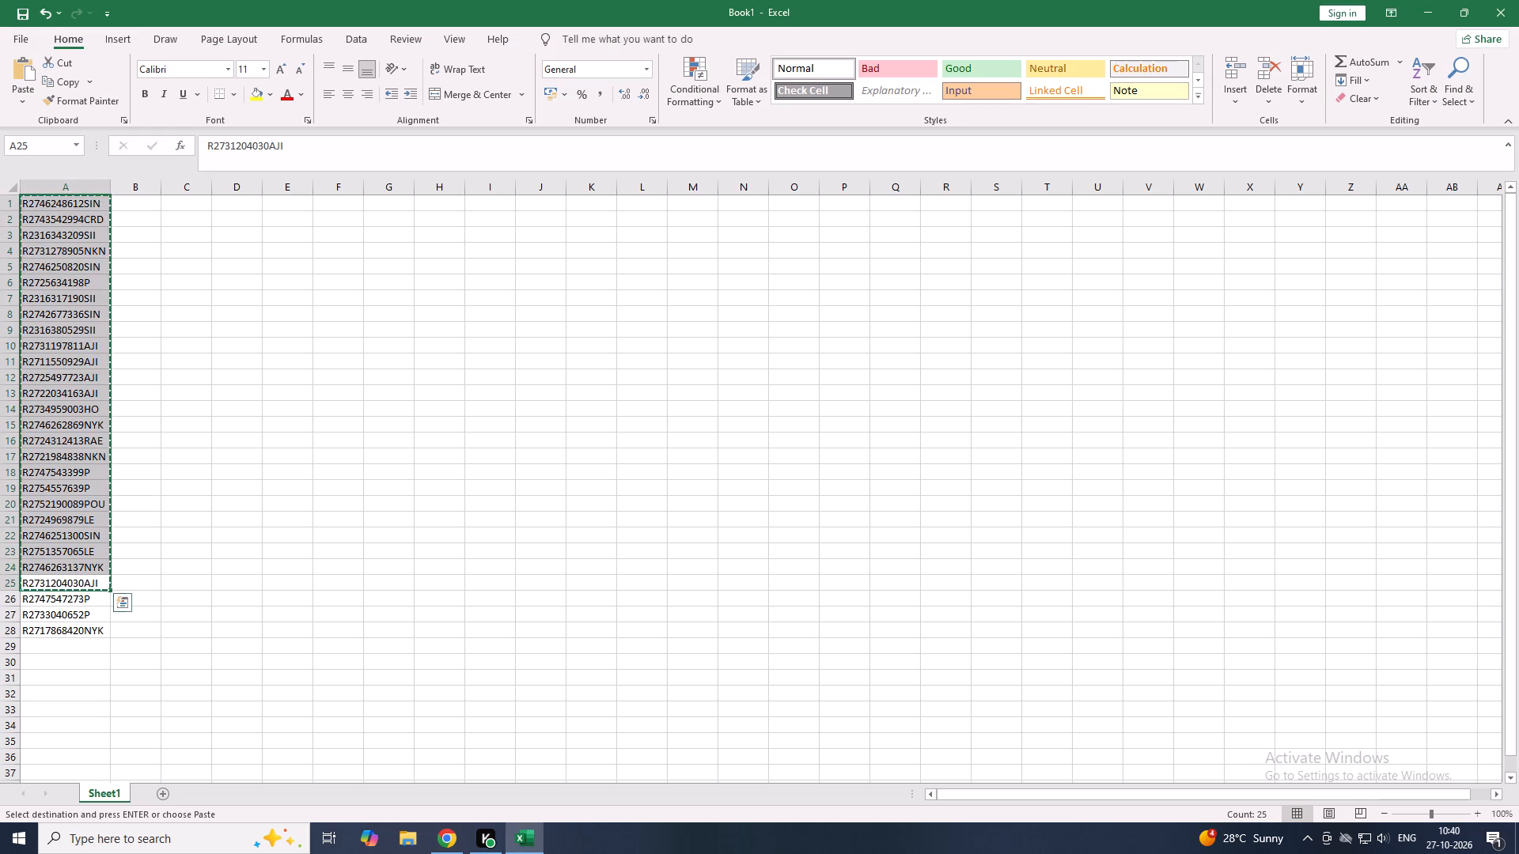
drag(78, 645, 83, 583)
key(ctrl+c)
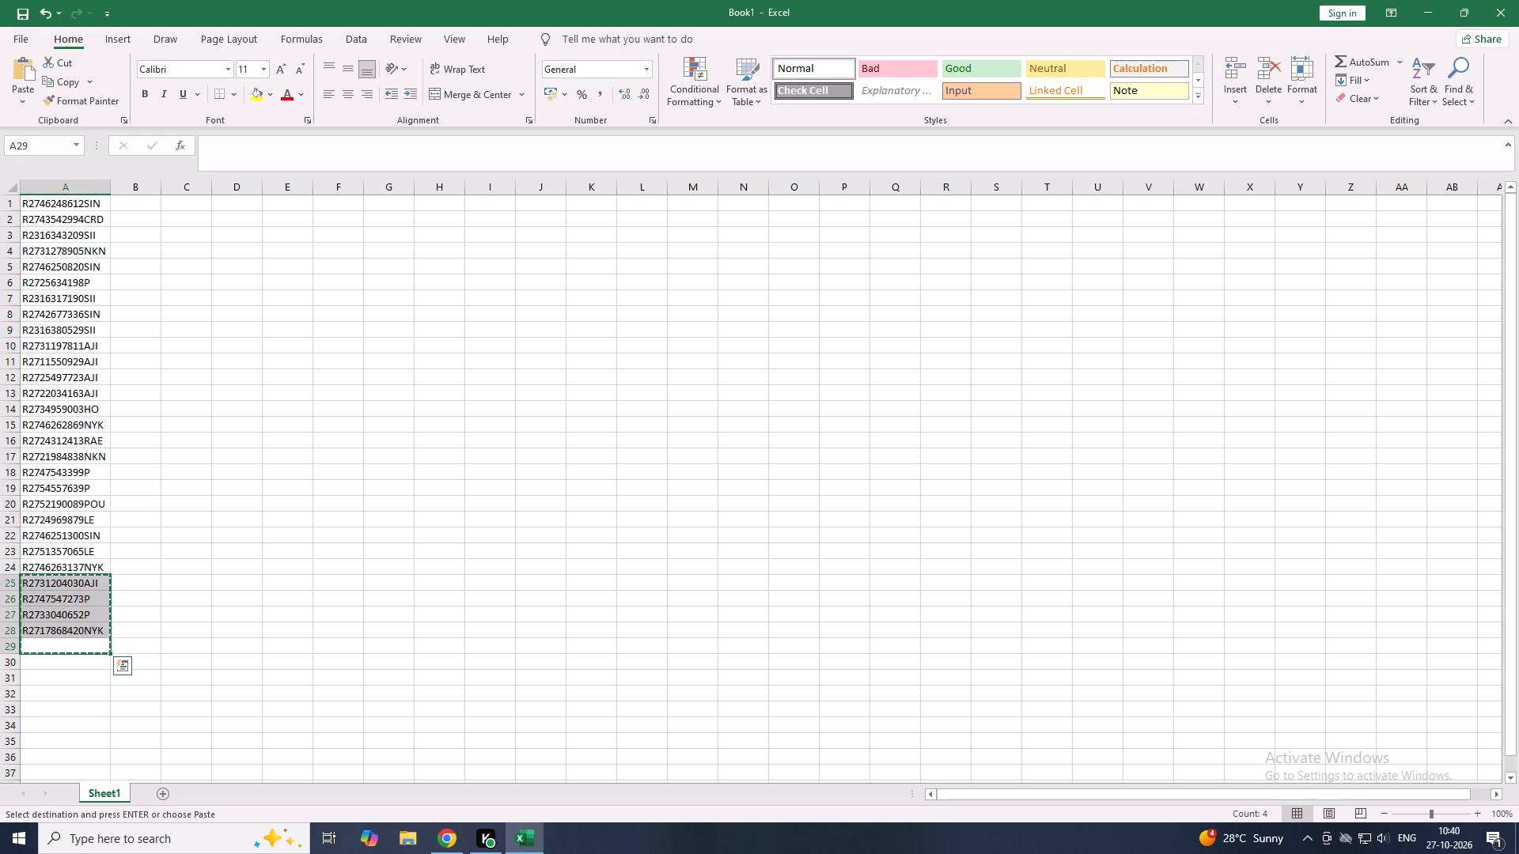
key(alt+Tab)
click(618, 221)
key(ctrl+v)
key(Return)
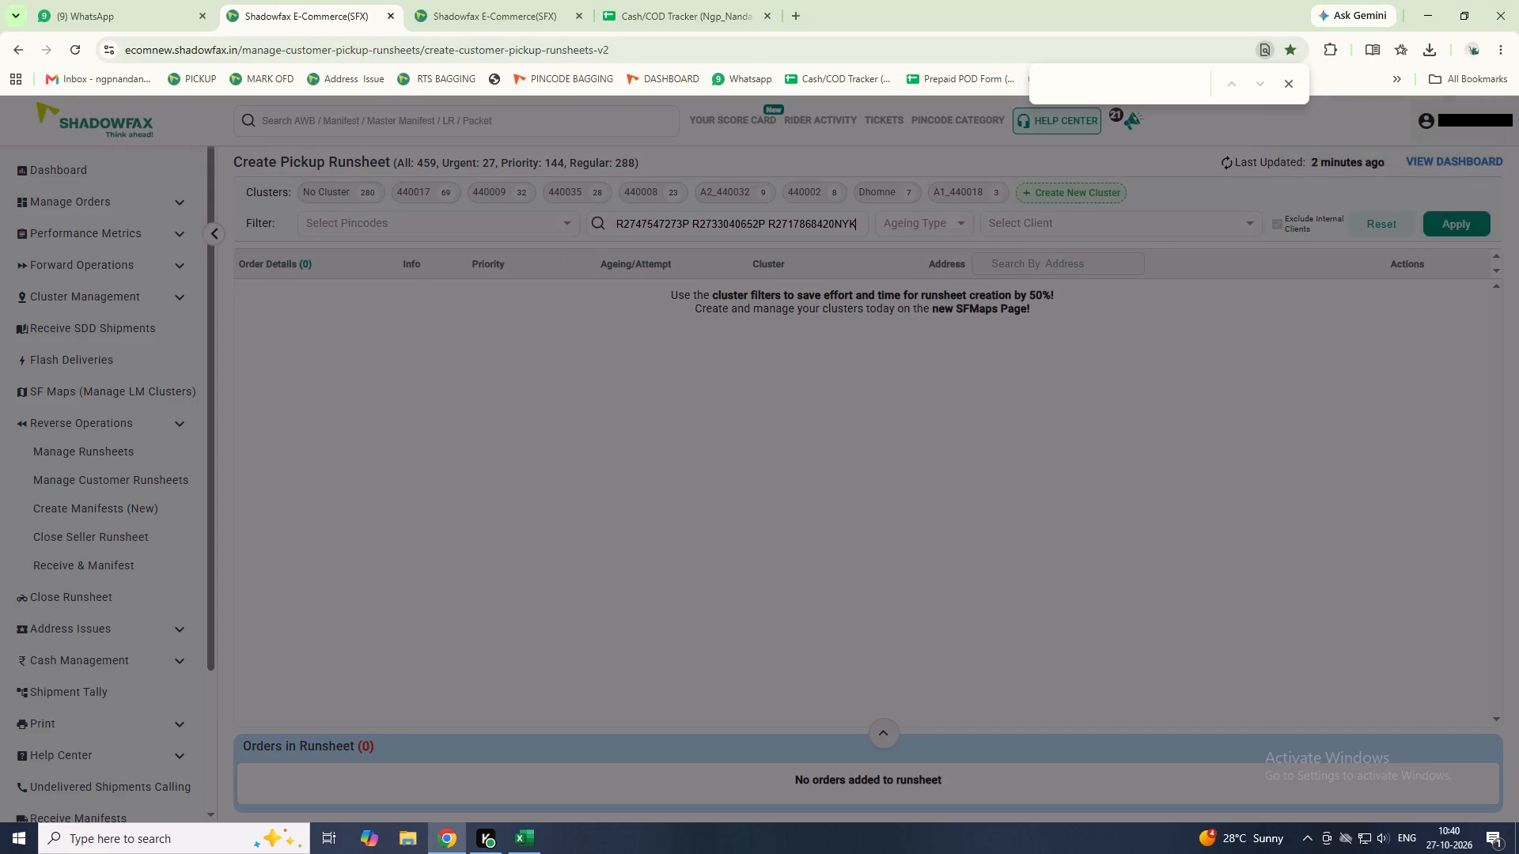
Look up the same four AWBs under Reverse Orders and review their status.
click(87, 202)
click(78, 262)
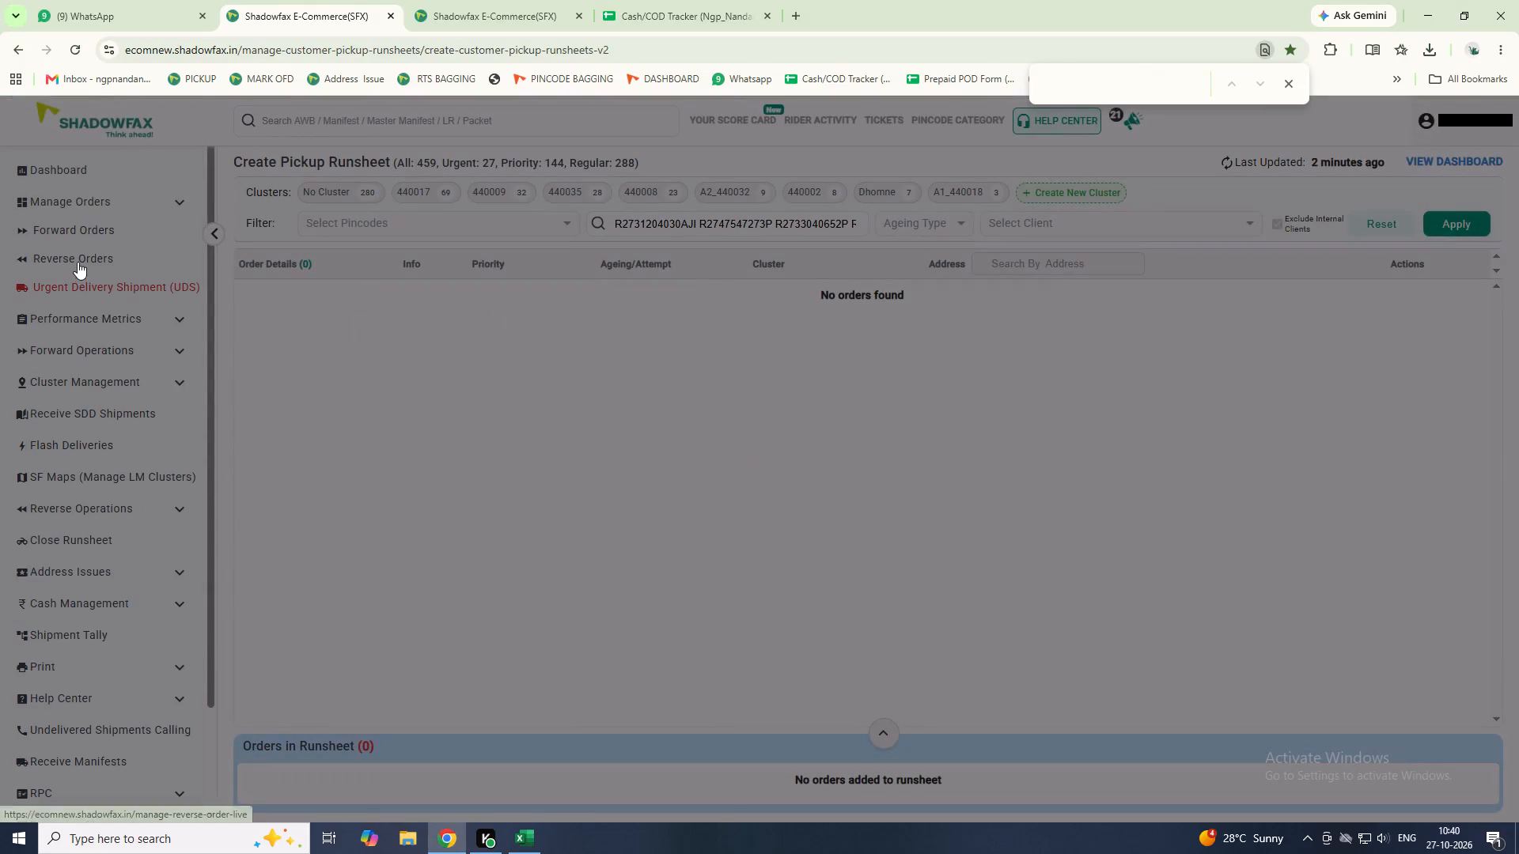
click(85, 256)
click(615, 223)
key(ctrl+v)
key(Return)
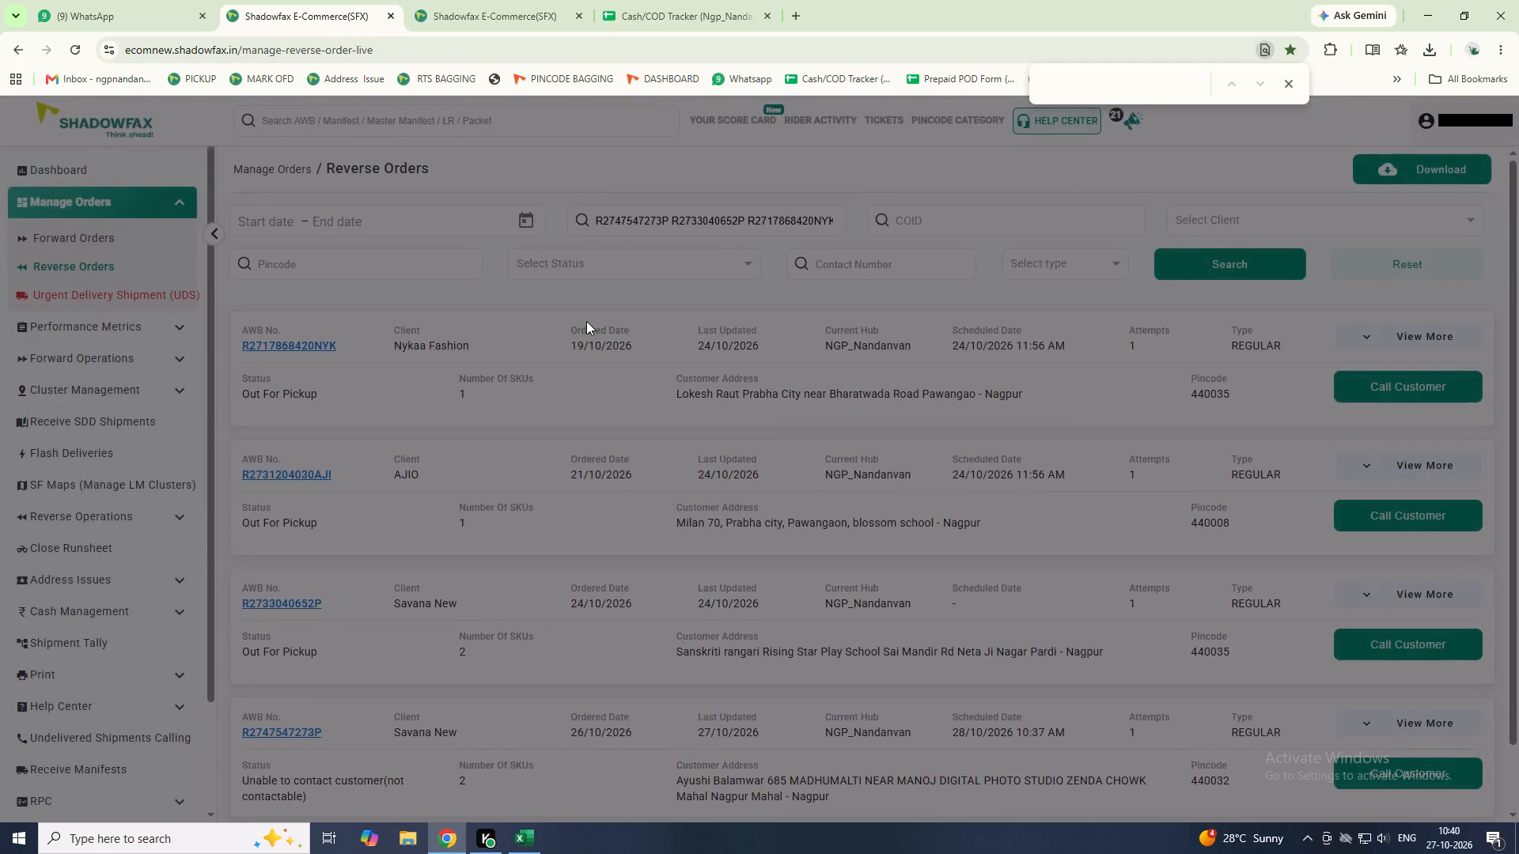
scroll(743, 331, down, 5)
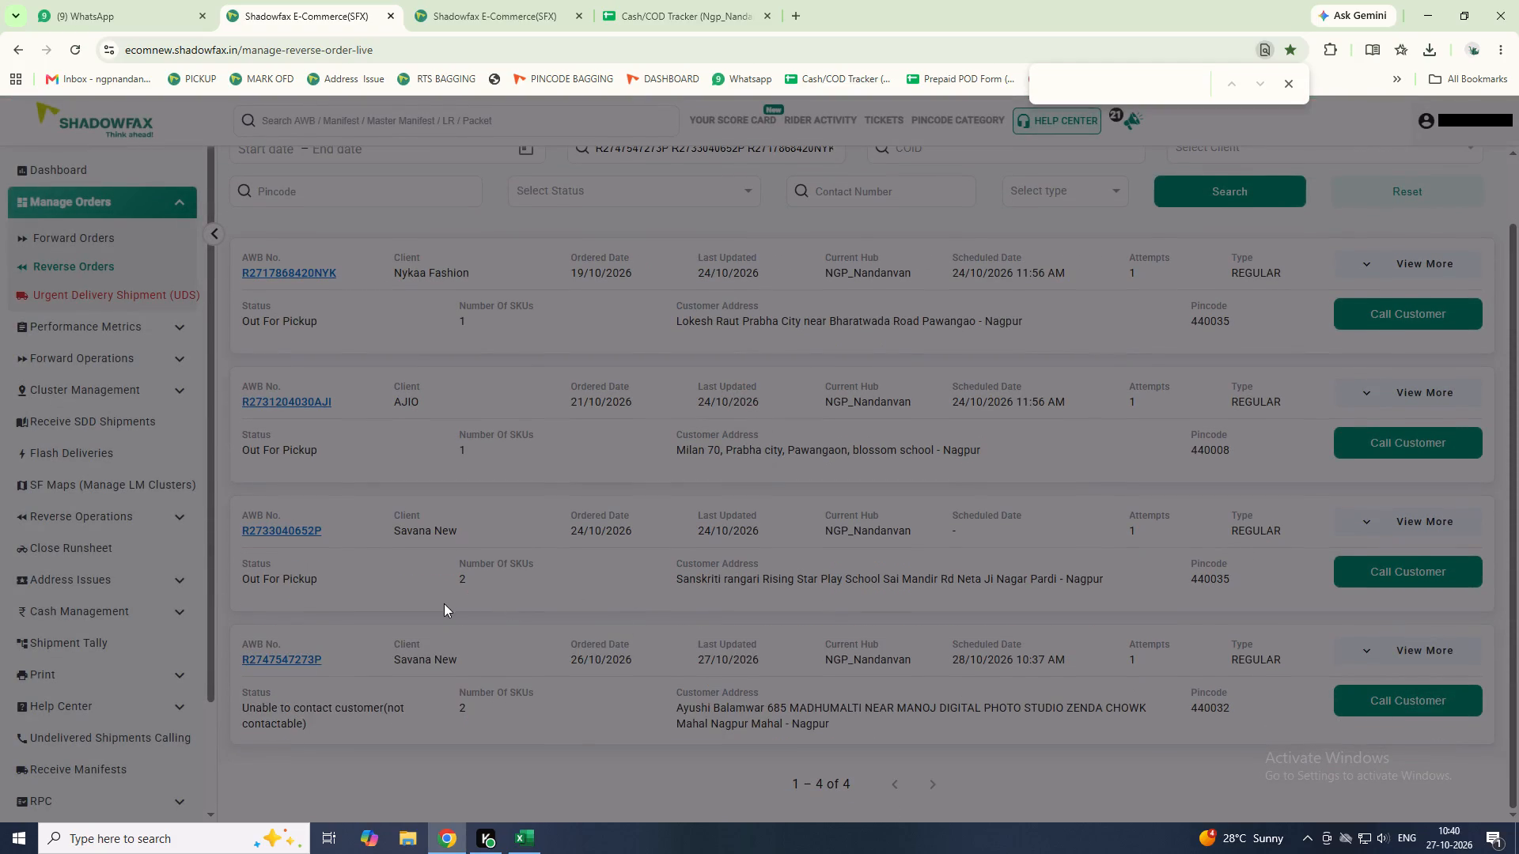
double_click(228, 661)
key(ctrl+f)
key(ctrl+x)
key(ctrl+f)
key(ctrl+x)
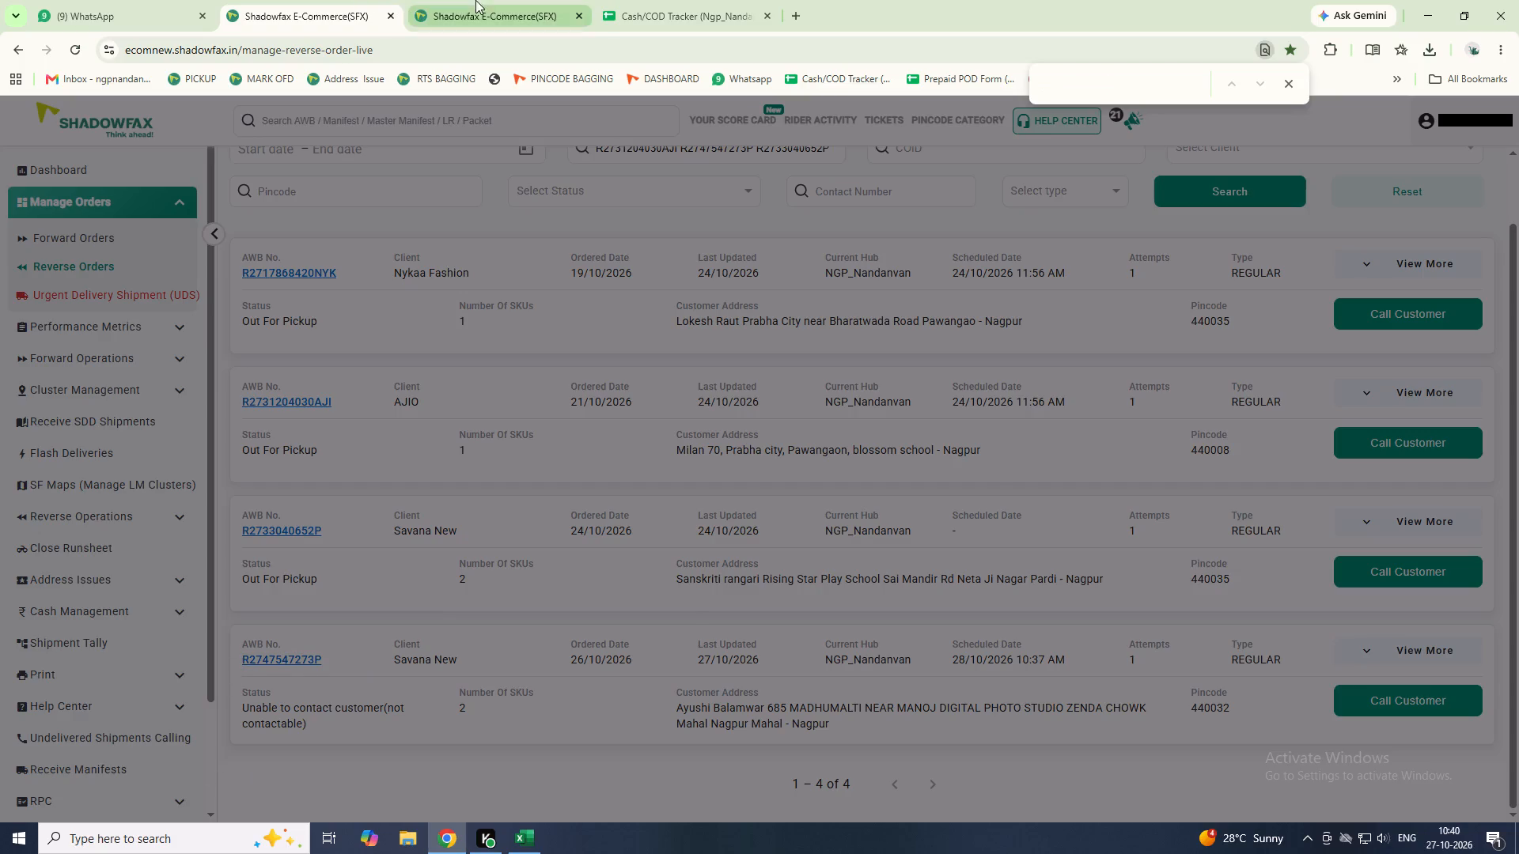
click(485, 0)
click(195, 78)
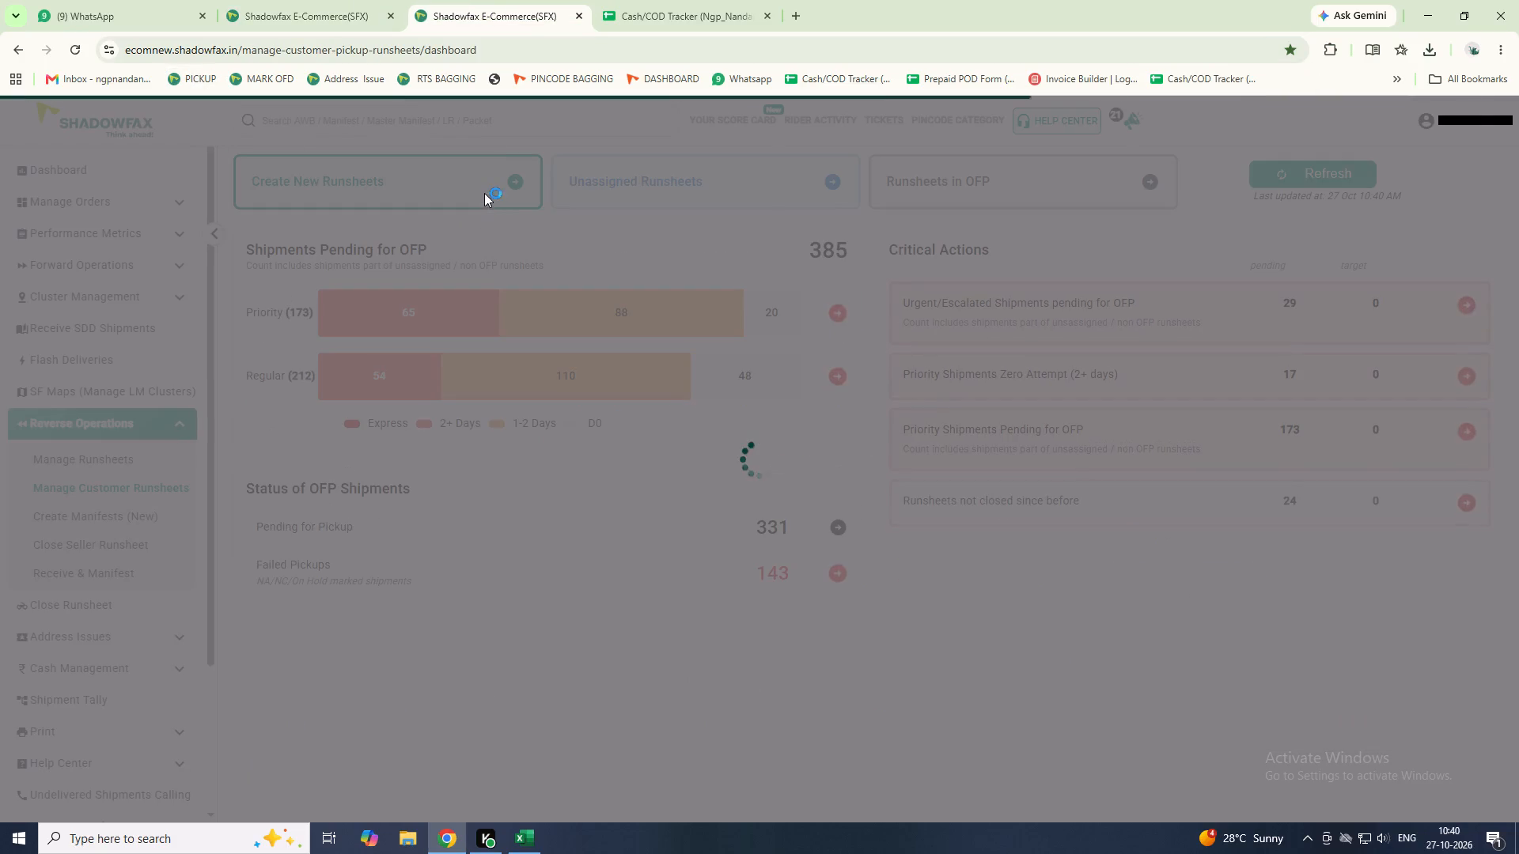
click(484, 194)
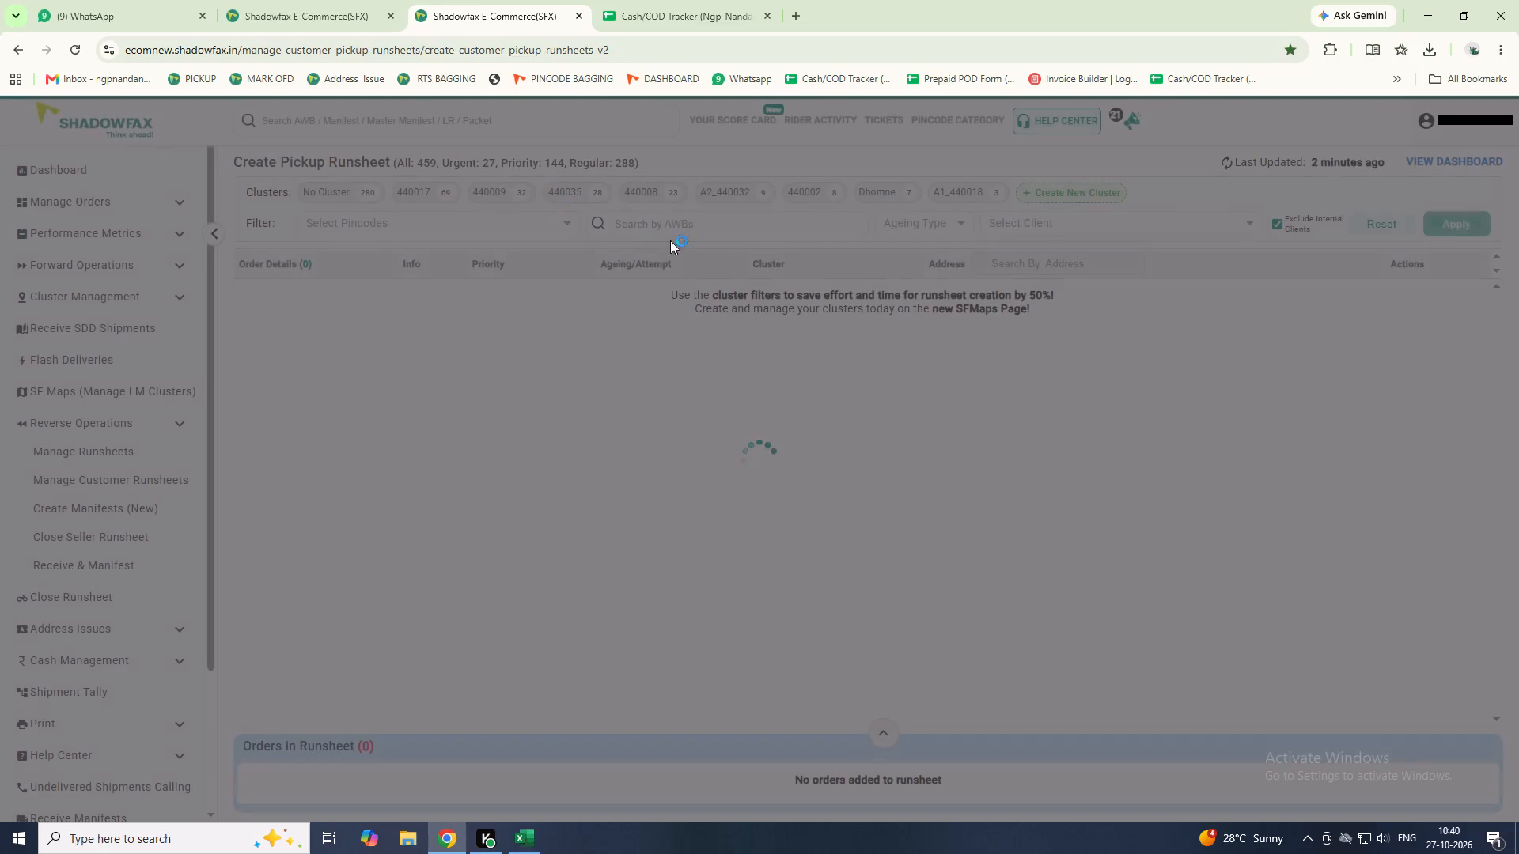
click(680, 215)
key(ctrl+v)
key(Return)
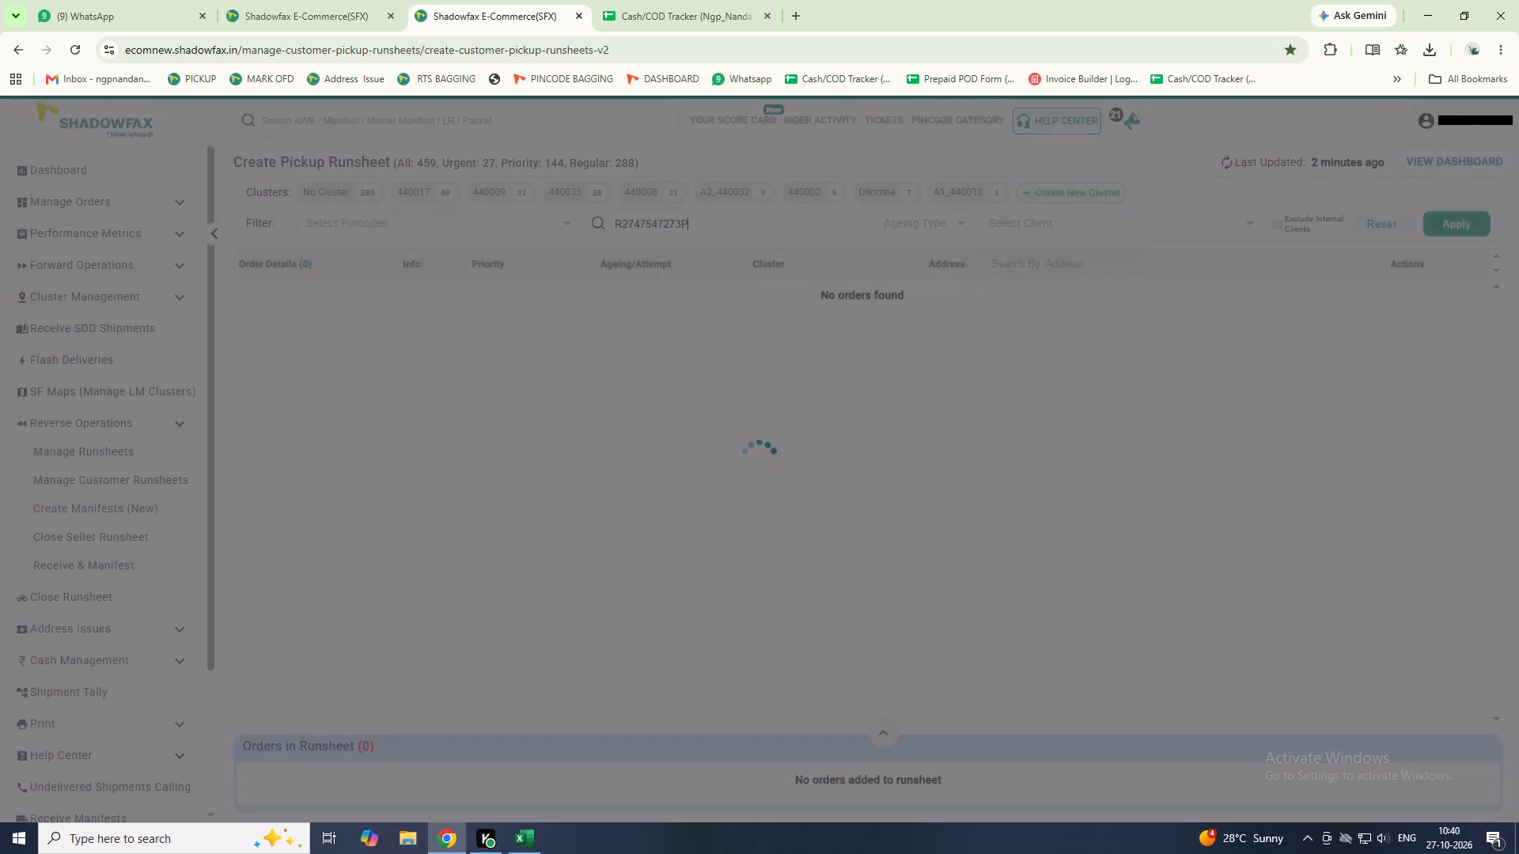
click(97, 210)
click(78, 259)
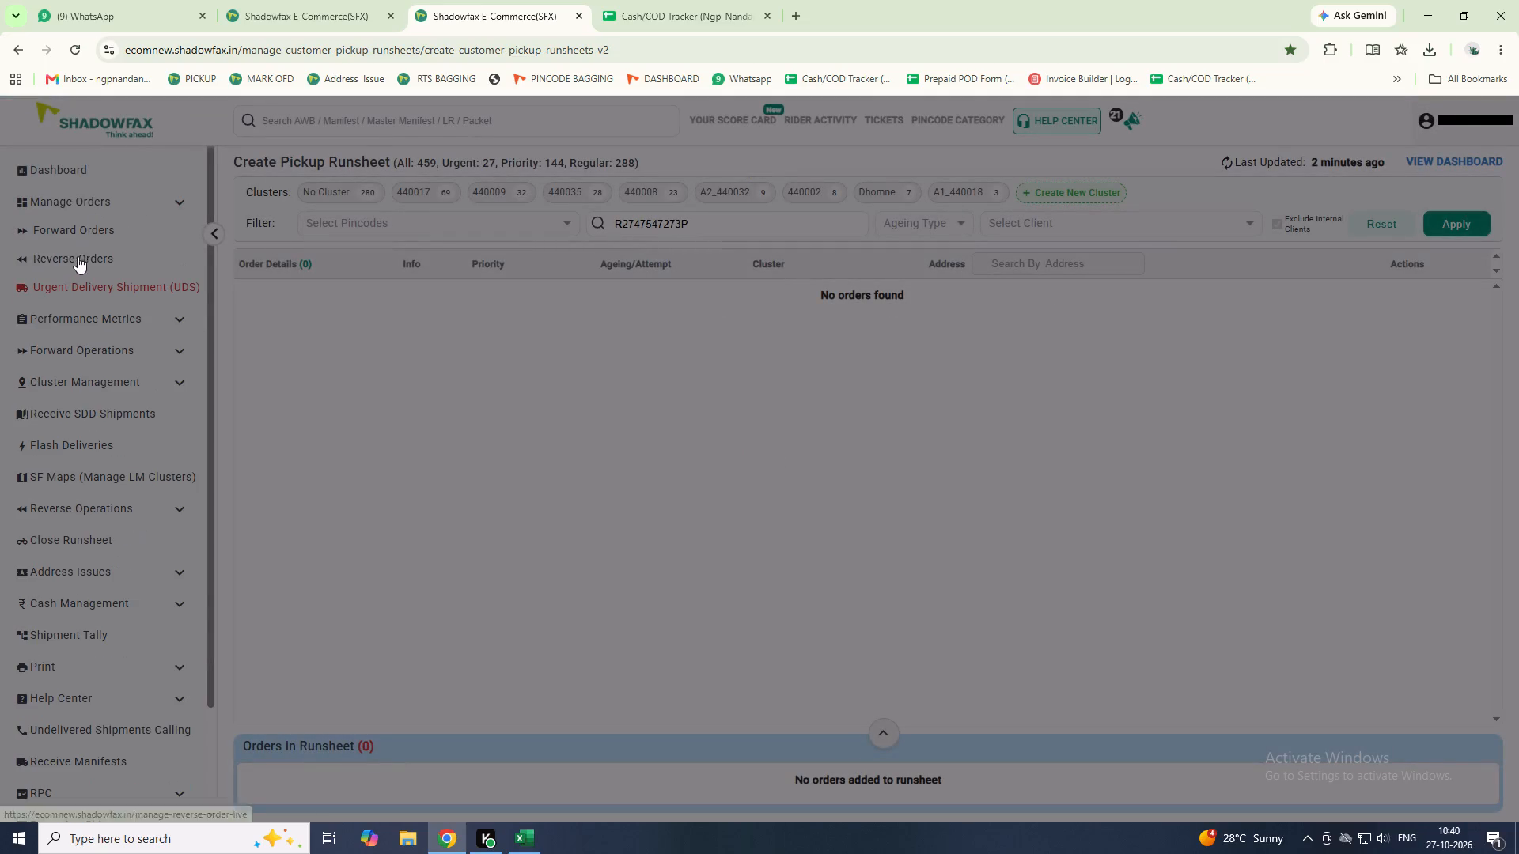
click(619, 202)
click(616, 209)
key(ctrl+v)
key(Return)
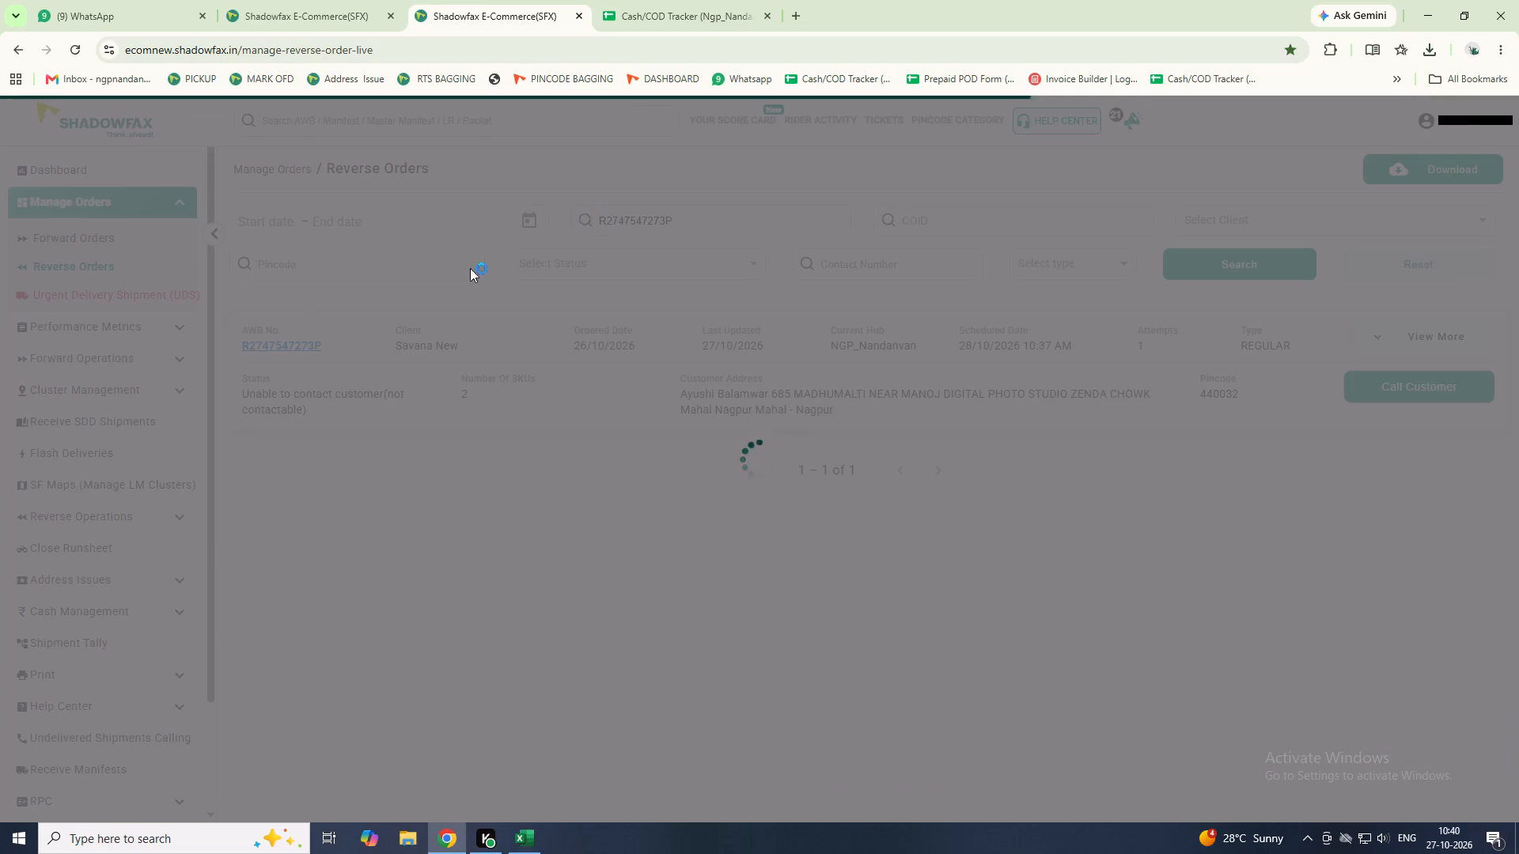
click(263, 343)
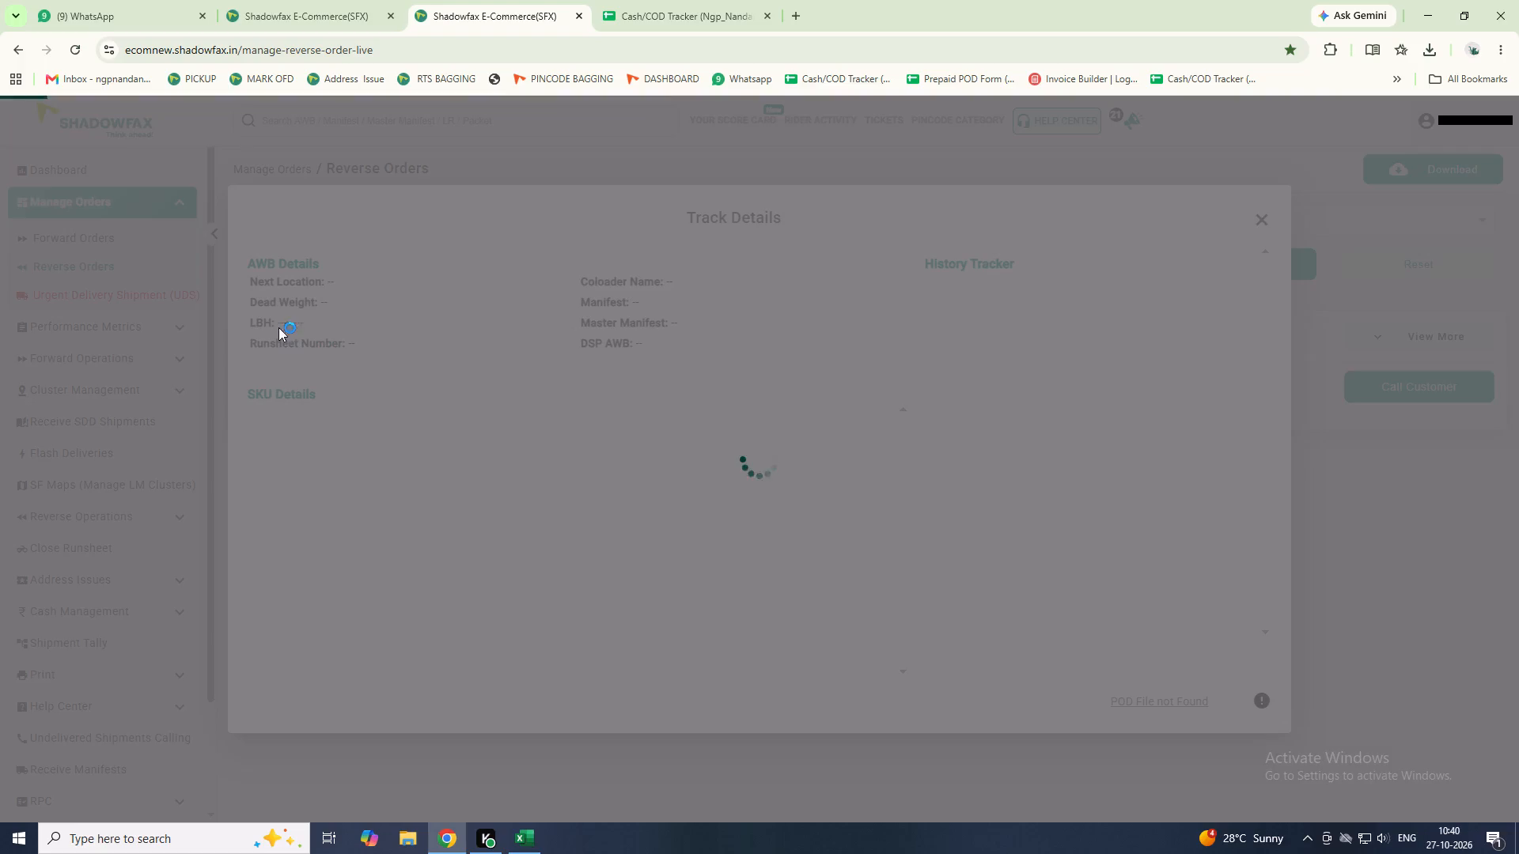
scroll(1105, 542, down, 3)
scroll(1104, 545, up, 4)
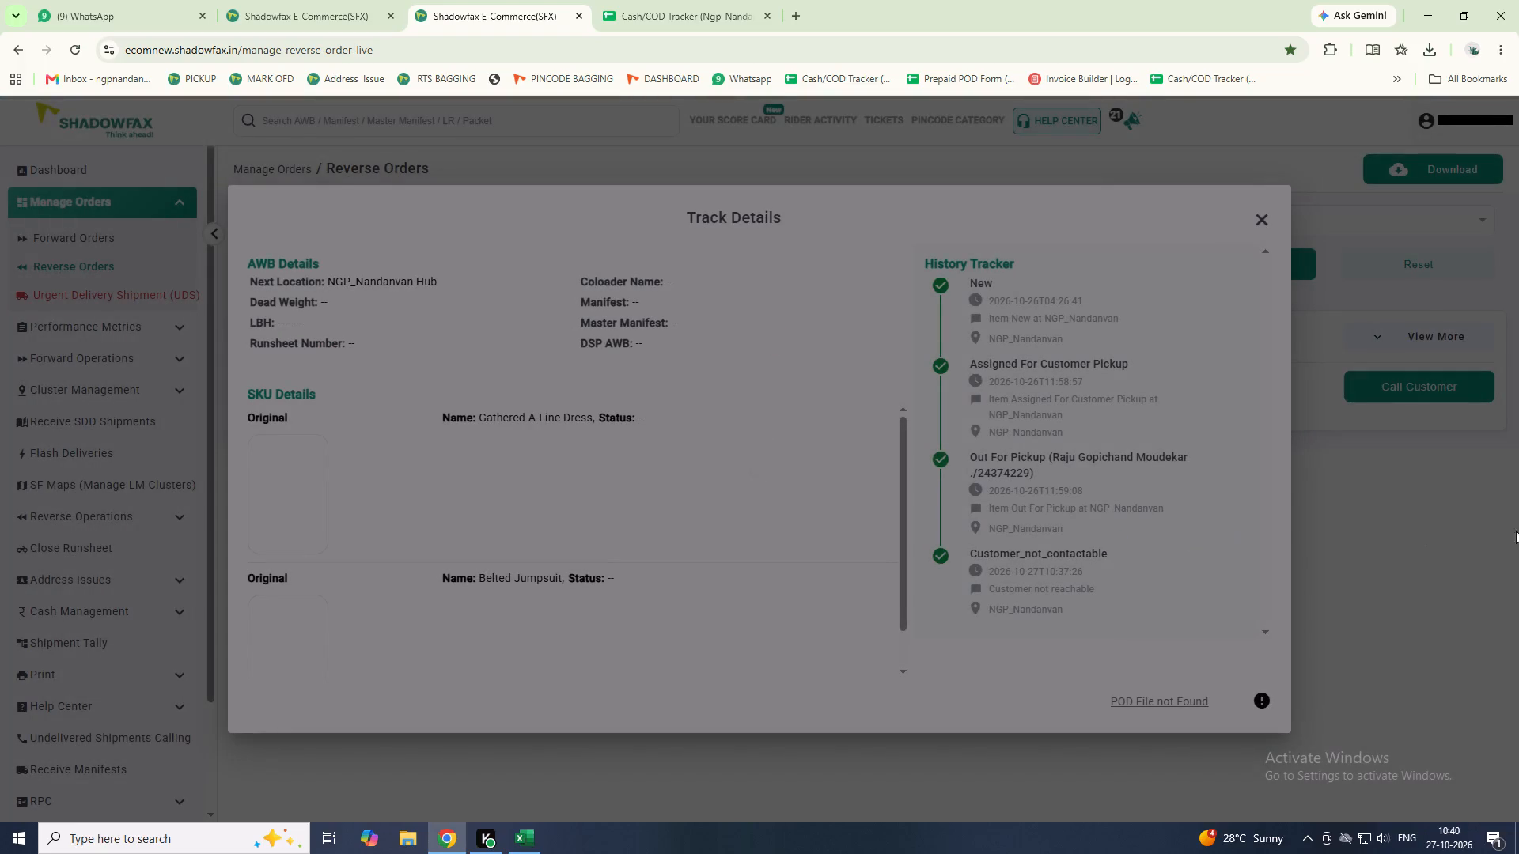
click(1453, 521)
key(alt+Tab)
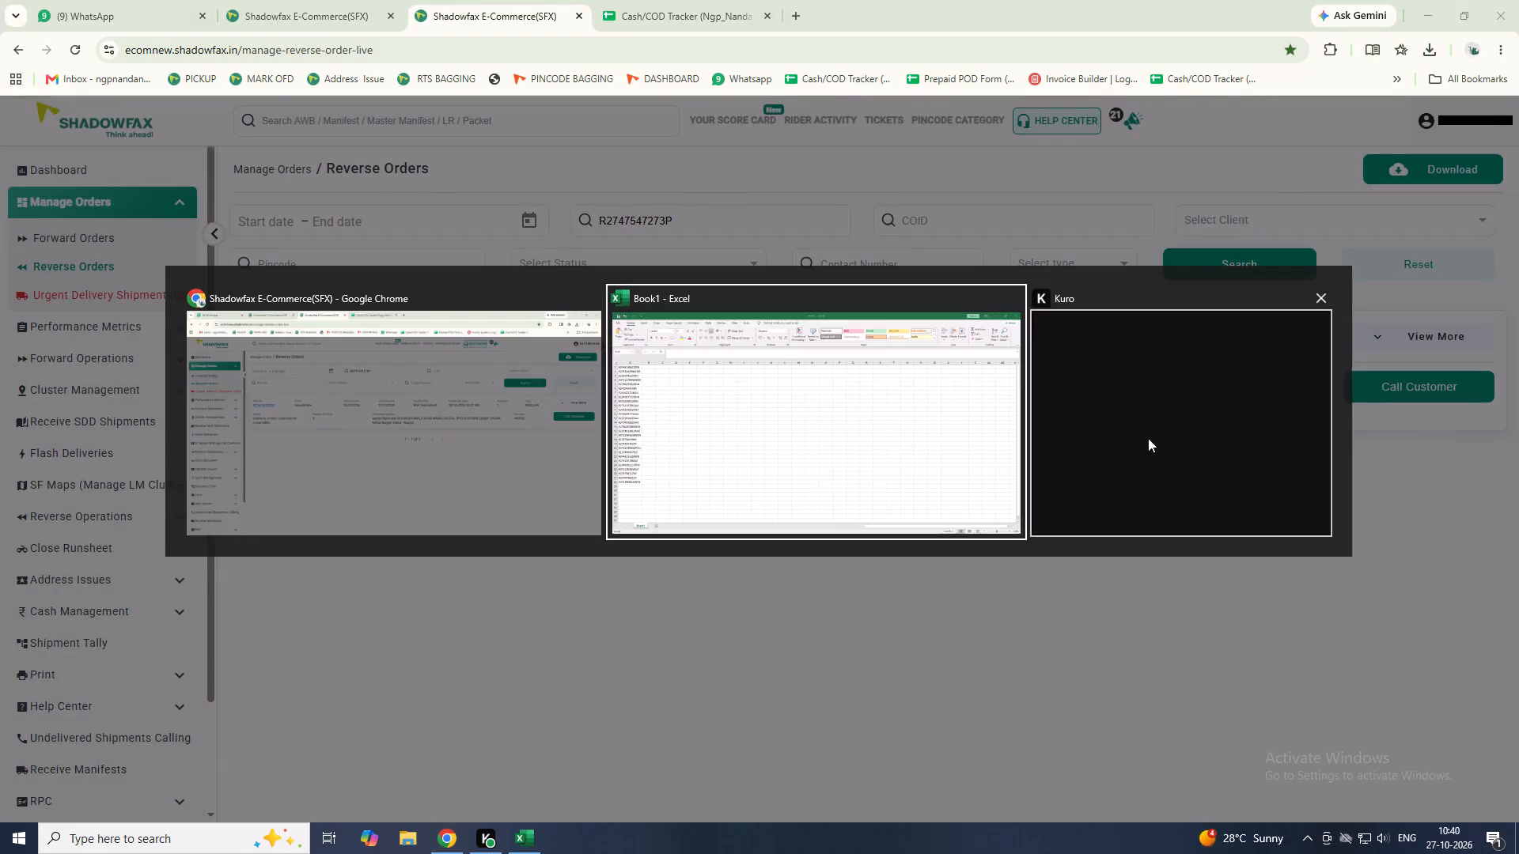
drag(47, 674, 86, 576)
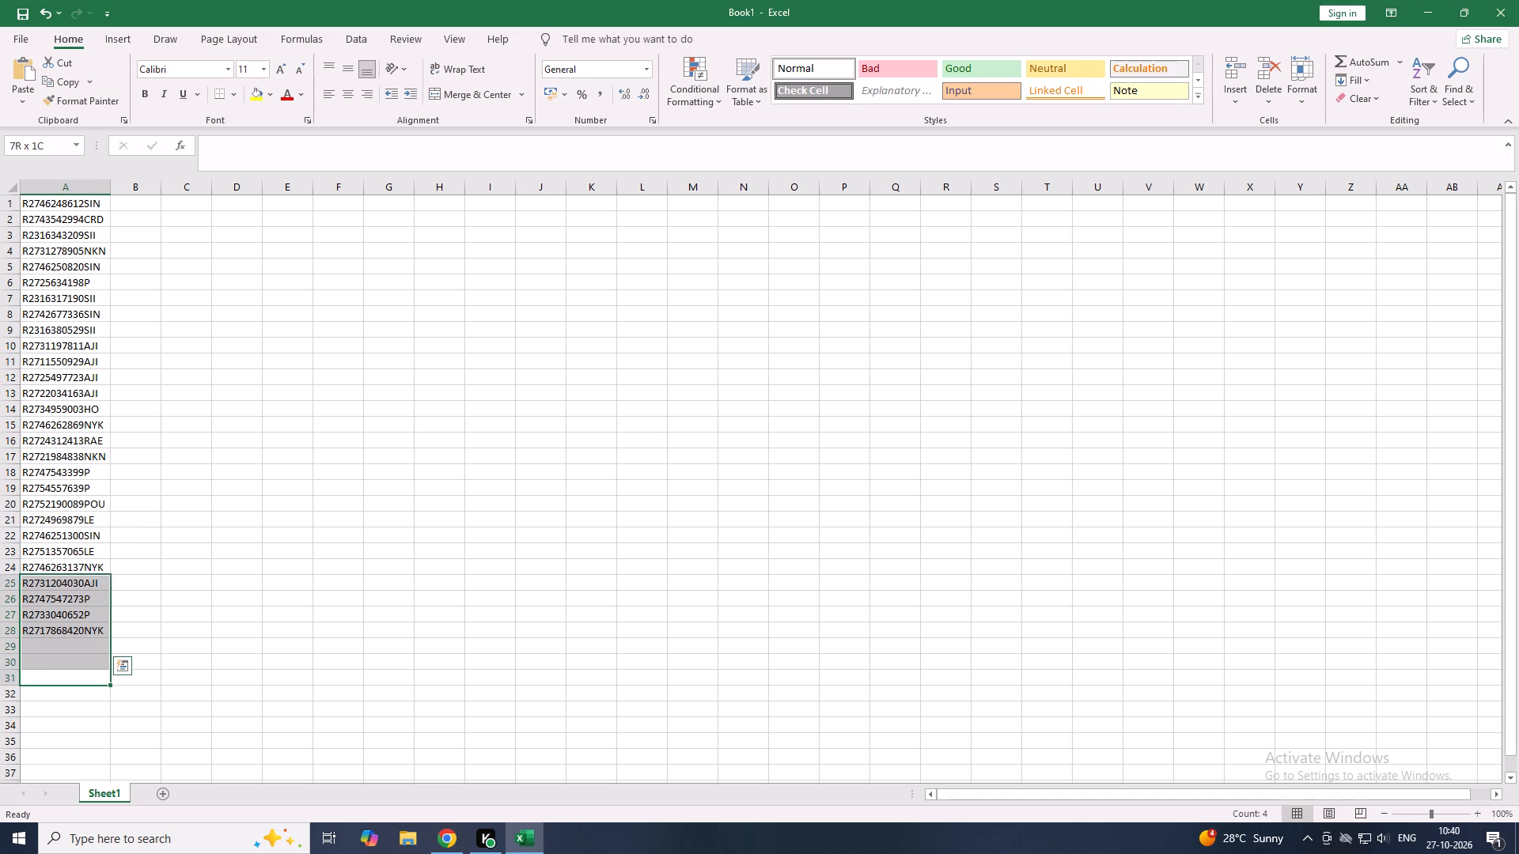
drag(86, 576, 87, 566)
key(ctrl+c)
key(alt+Tab)
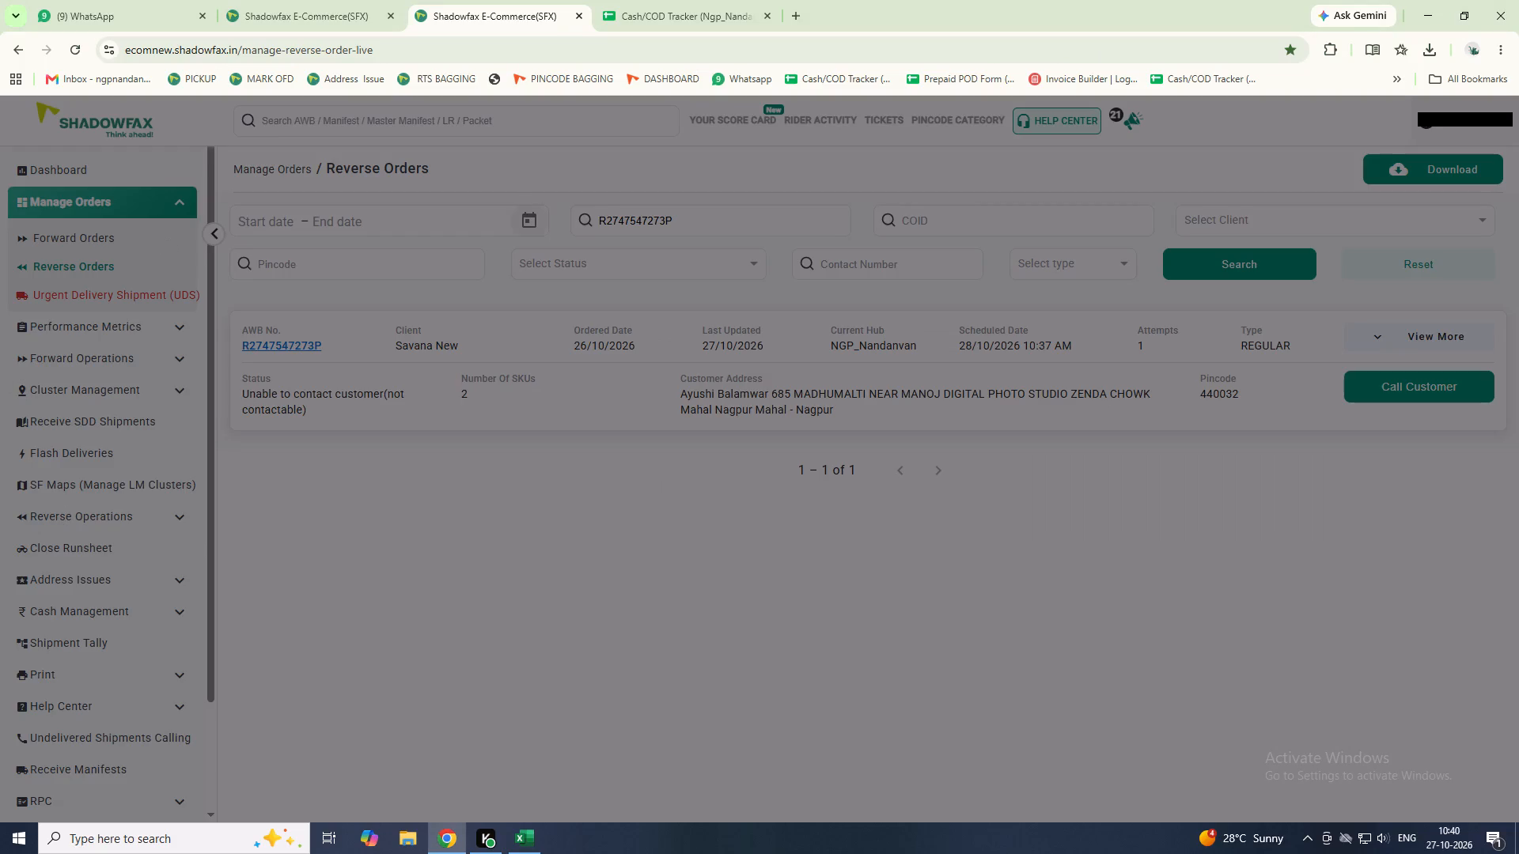
click(652, 206)
key(ctrl+a)
key(ctrl+v)
key(Return)
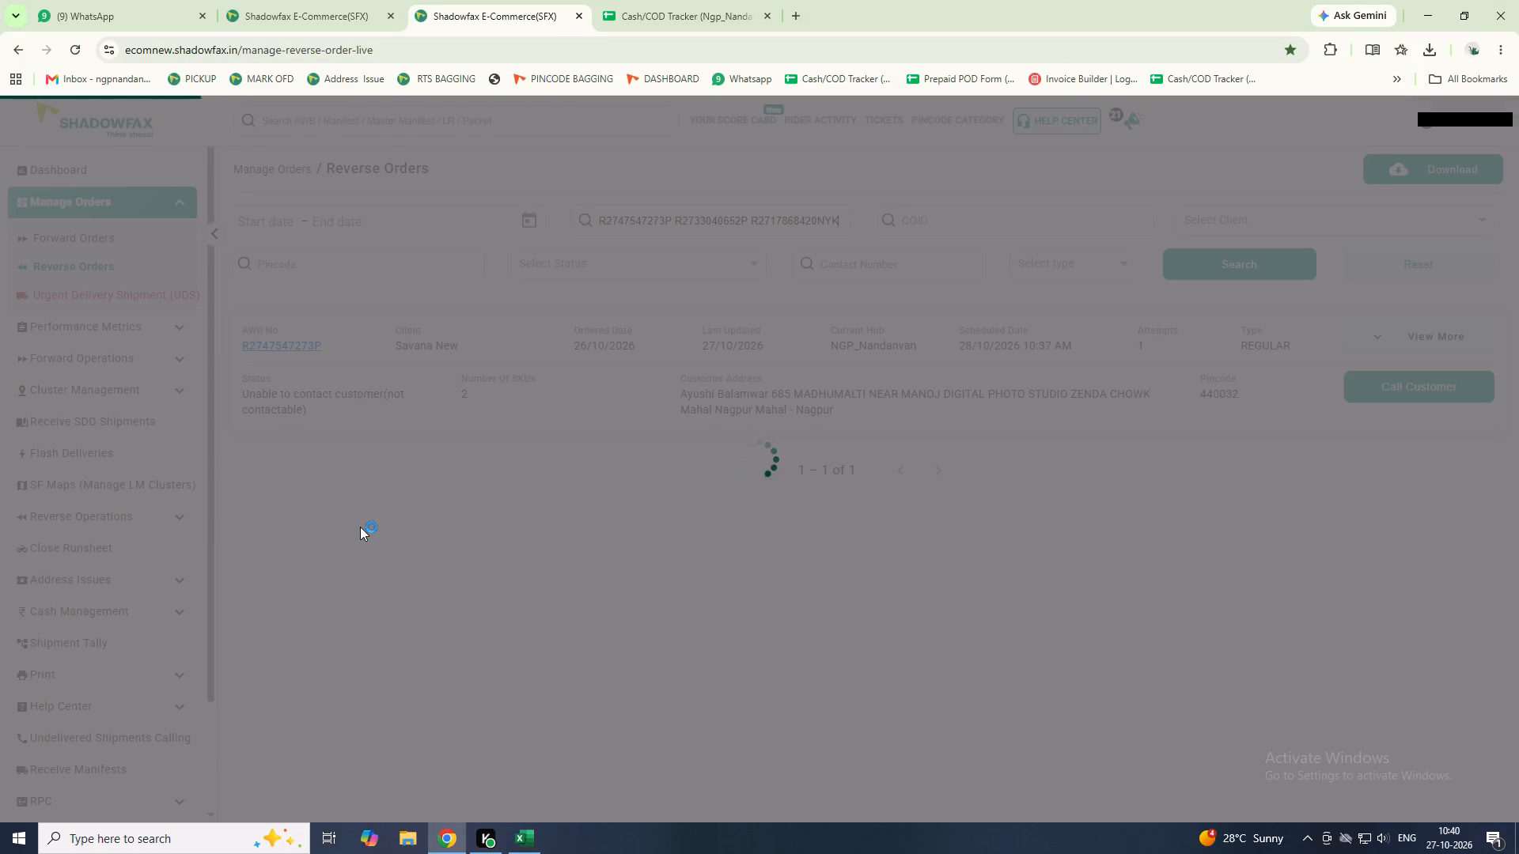
scroll(361, 560, down, 5)
scroll(361, 566, up, 4)
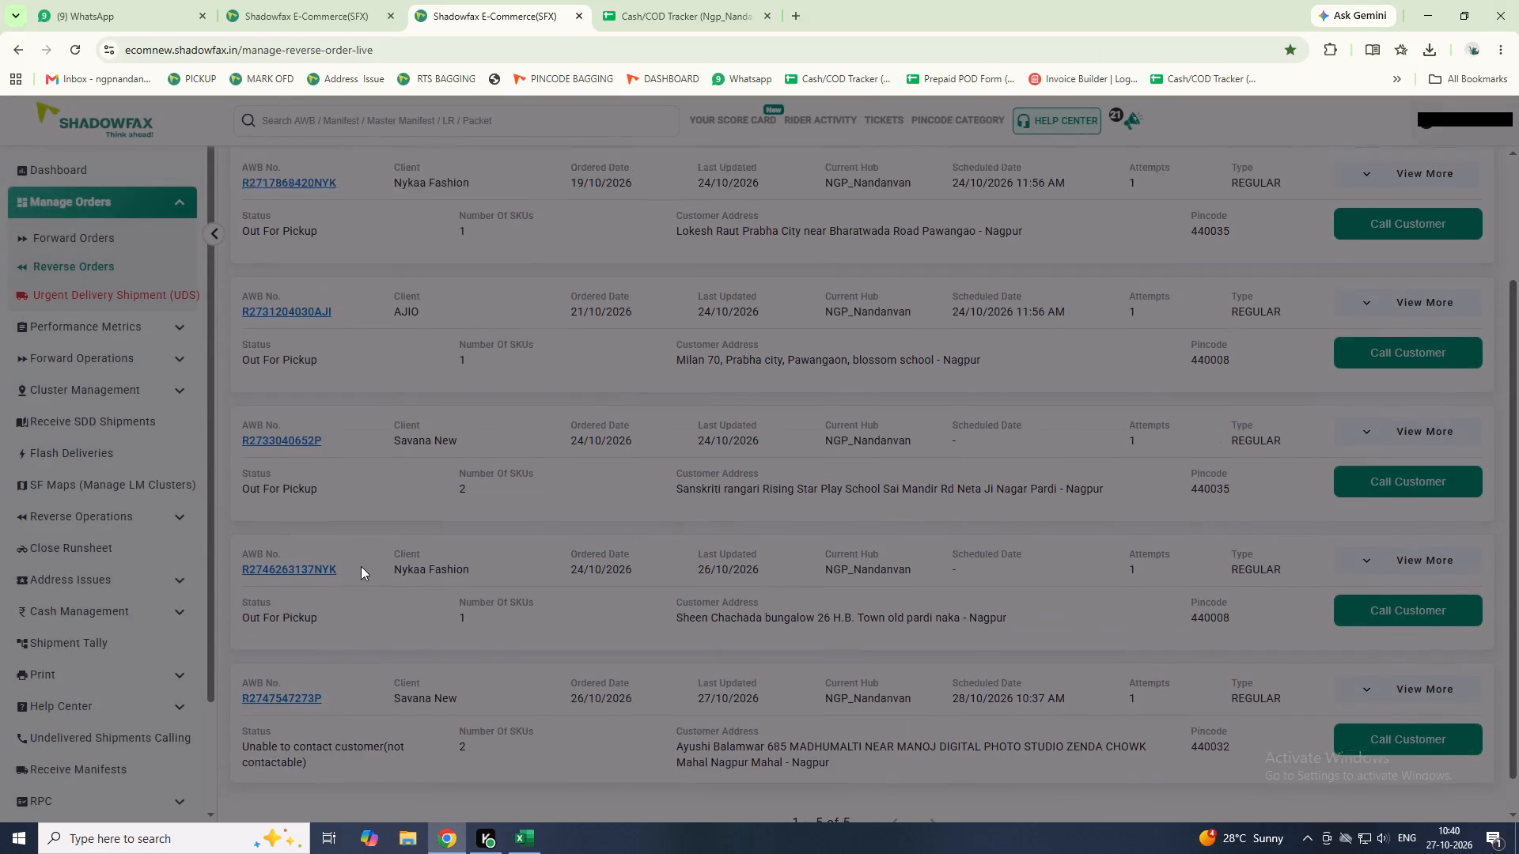
key(alt+Tab)
click(170, 592)
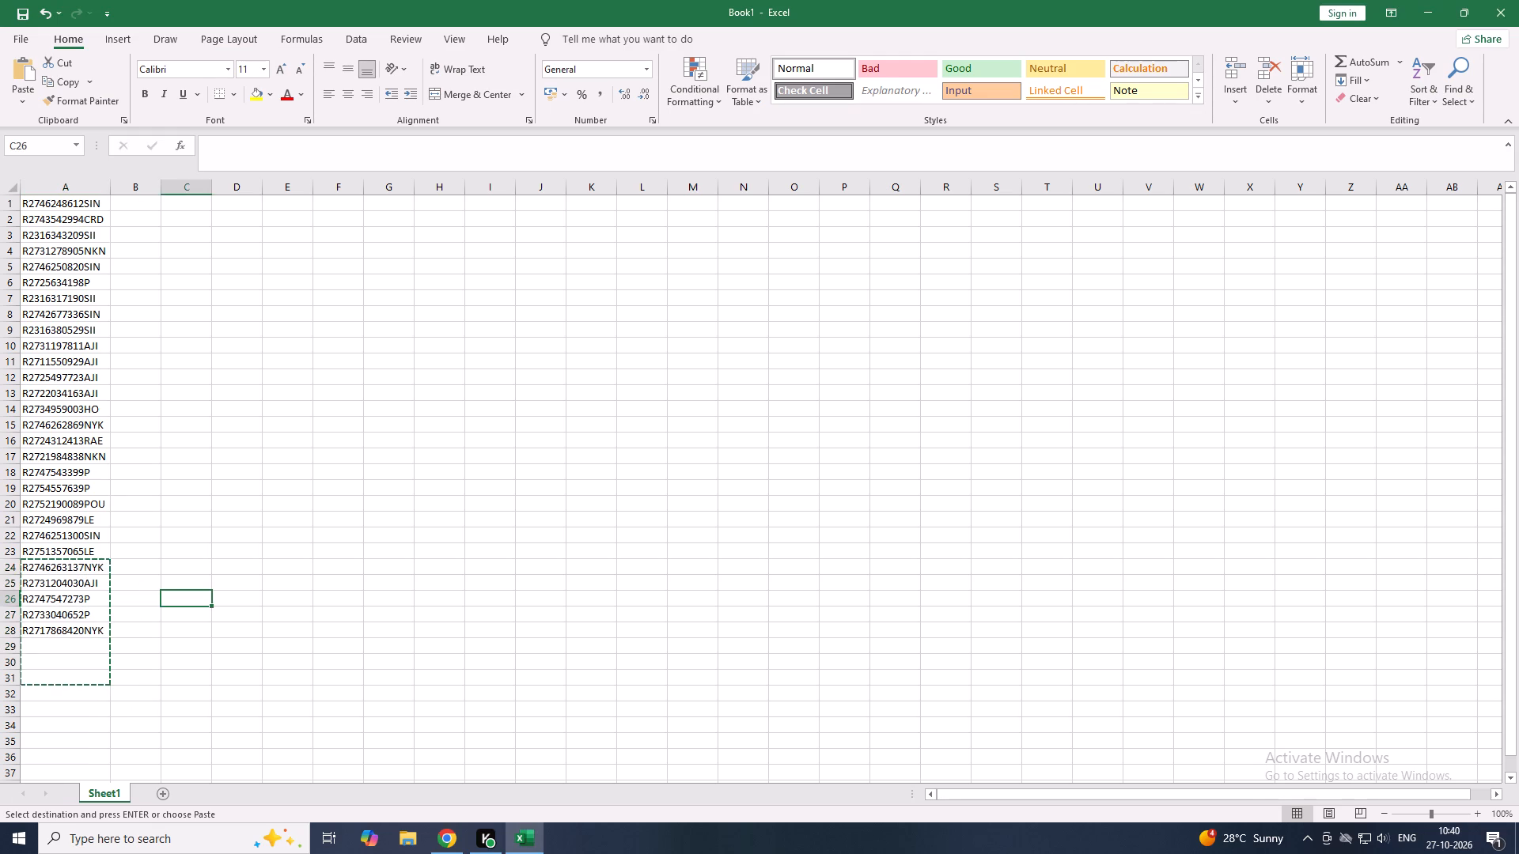
click(56, 569)
key(ctrl+shift+Up)
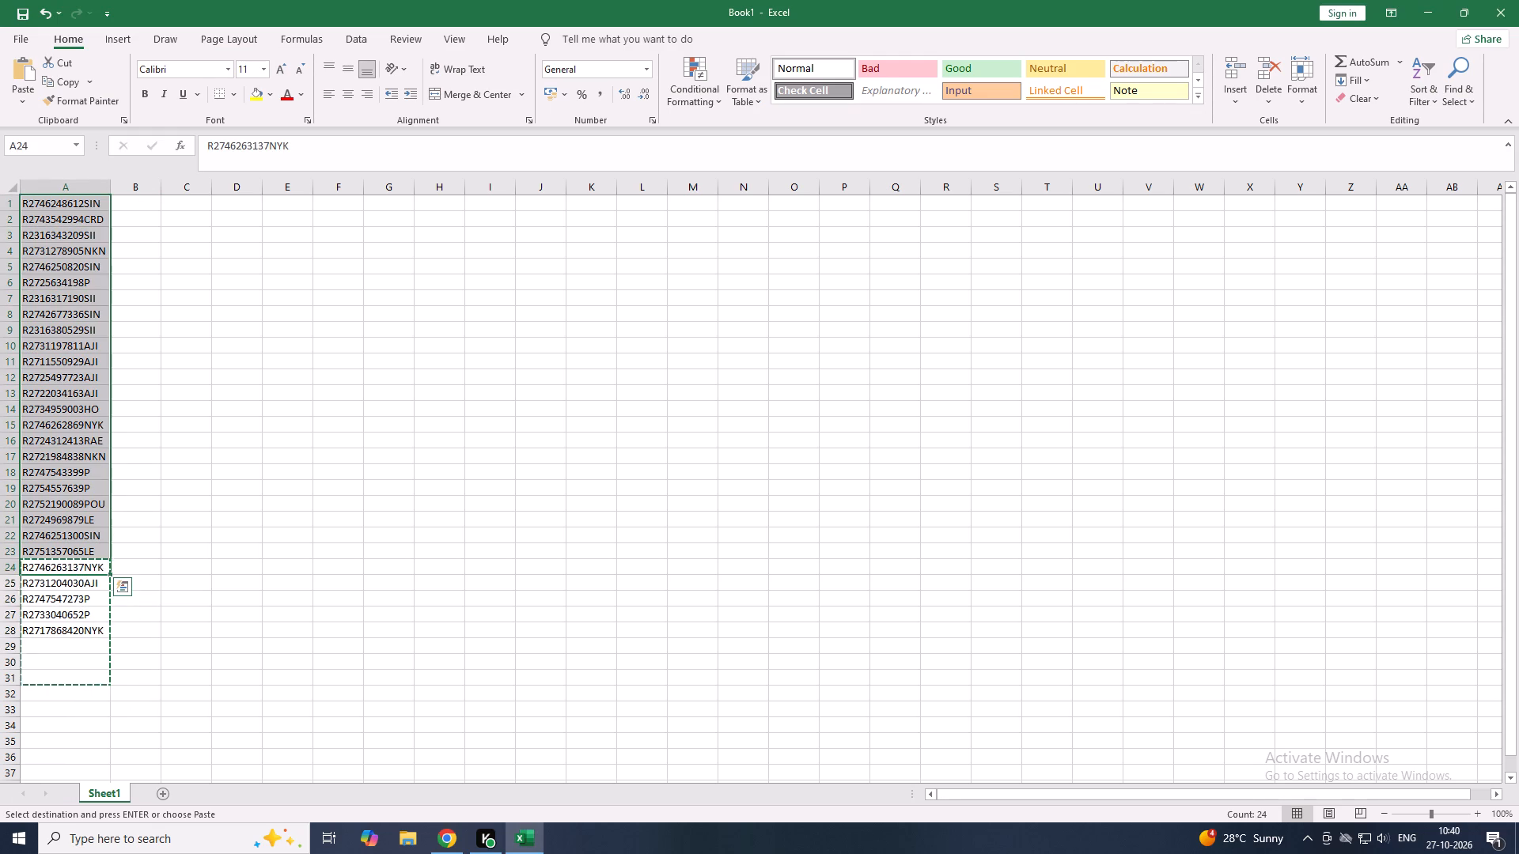
key(ctrl+c)
key(alt+Tab)
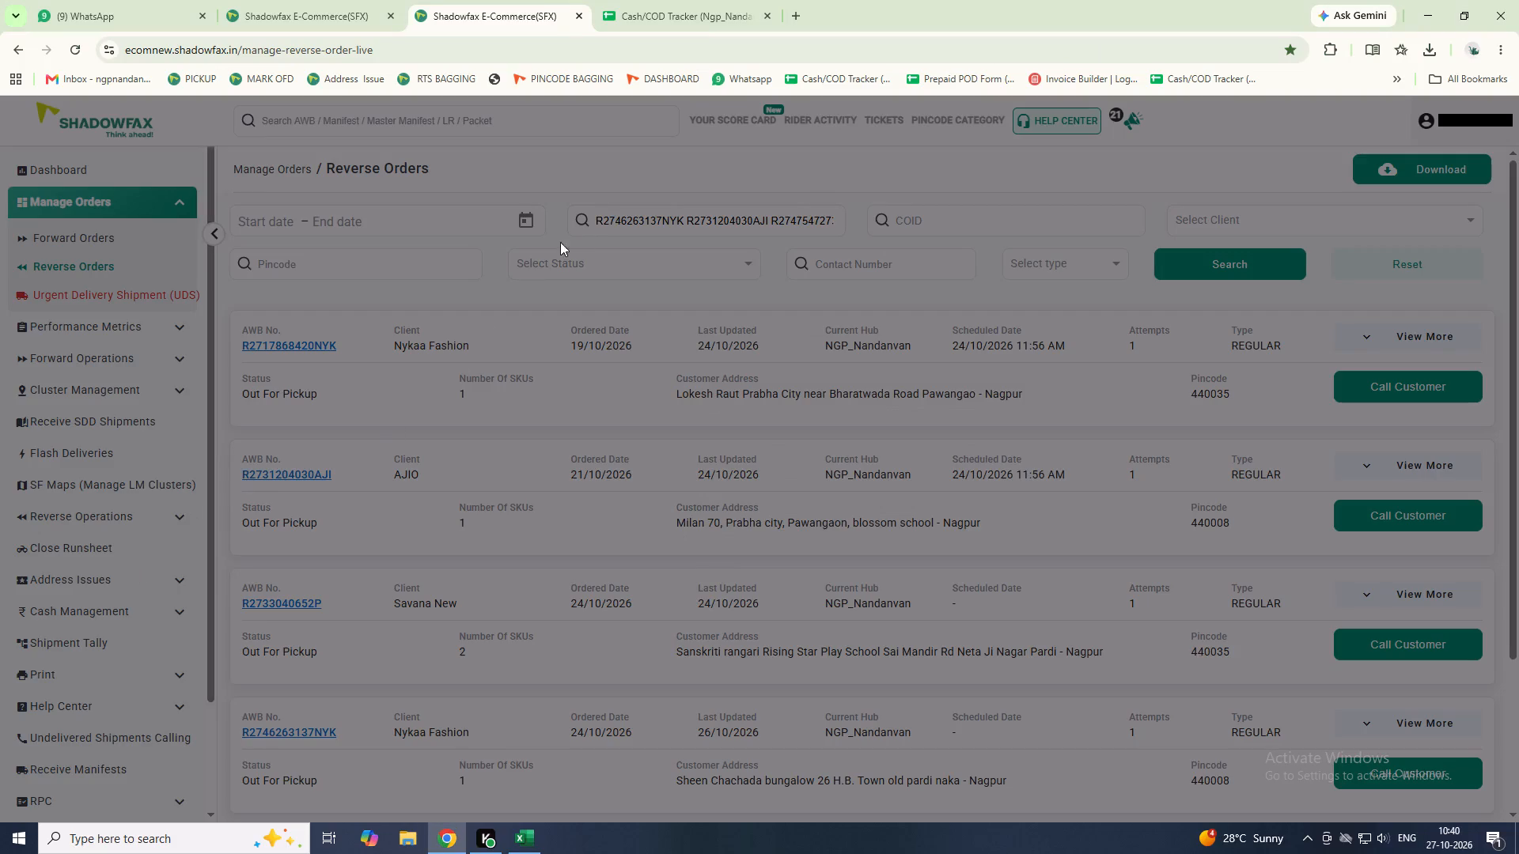
click(669, 160)
click(652, 206)
key(ctrl+a)
key(ctrl+v)
key(Return)
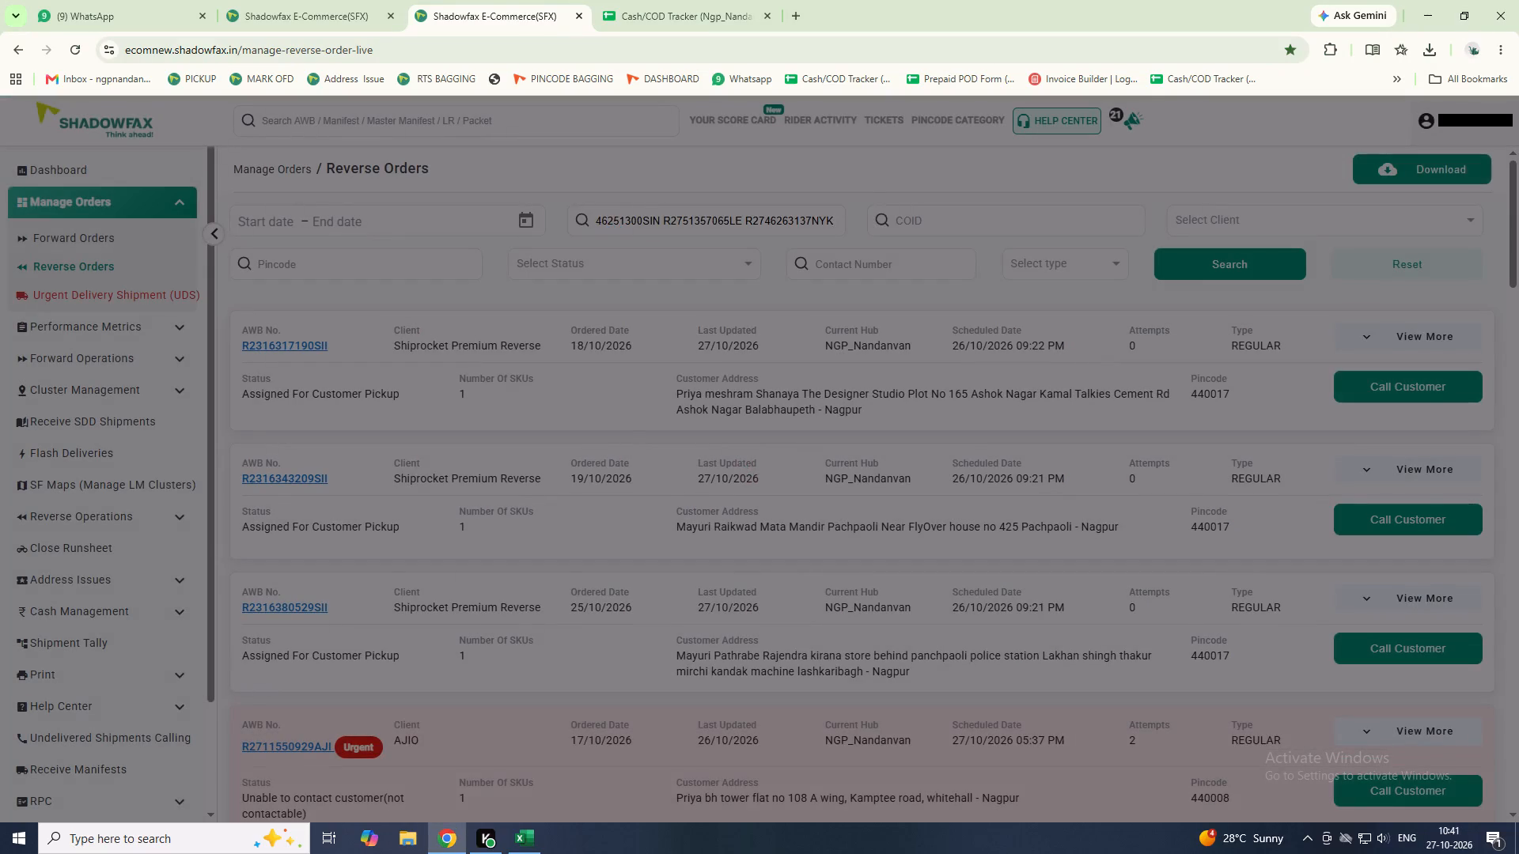
scroll(460, 501, down, 3)
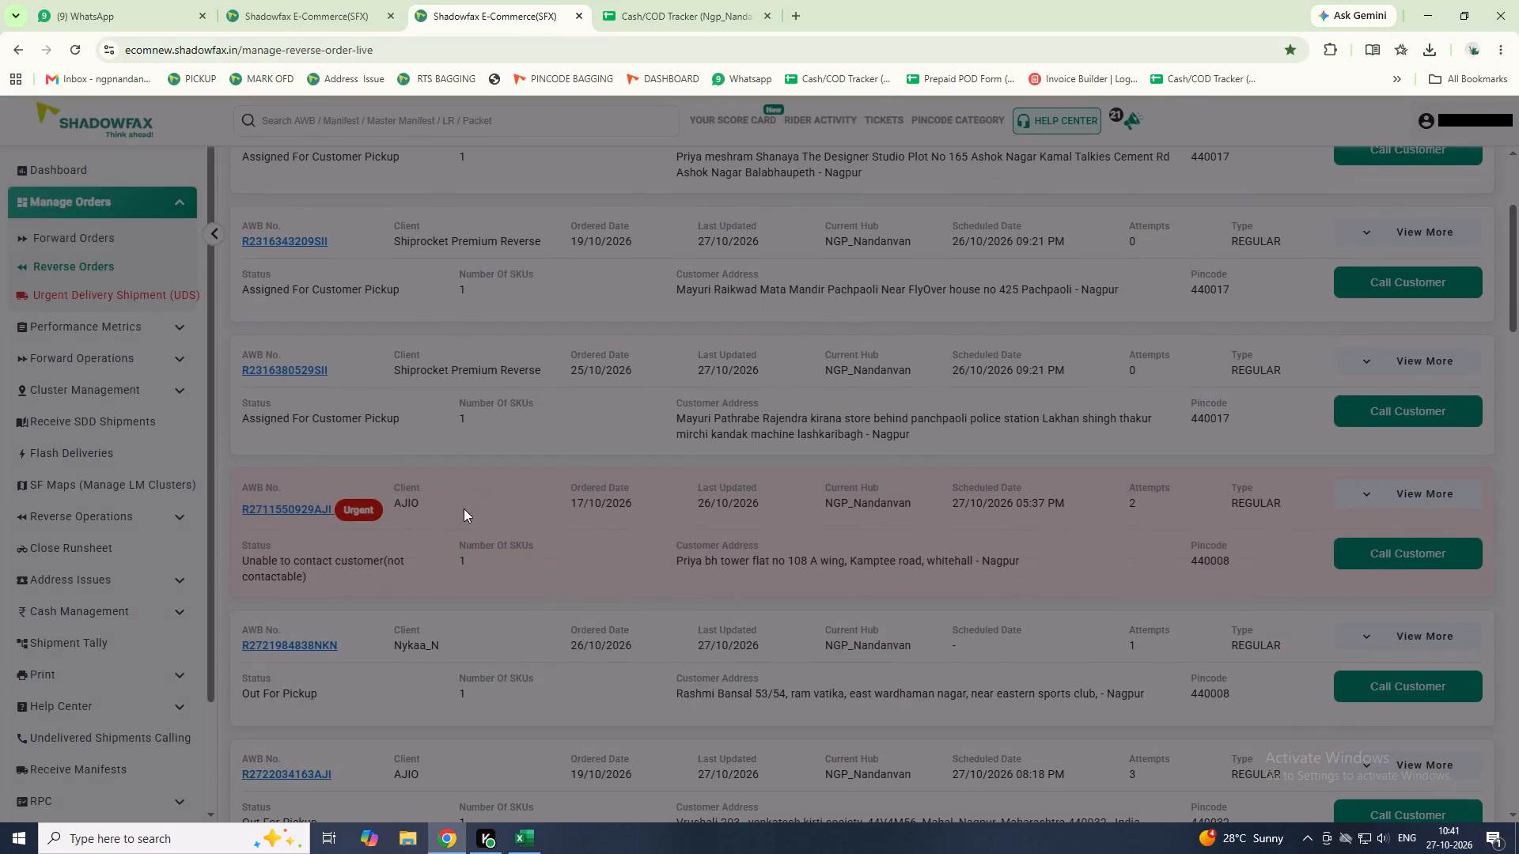
scroll(464, 508, down, 7)
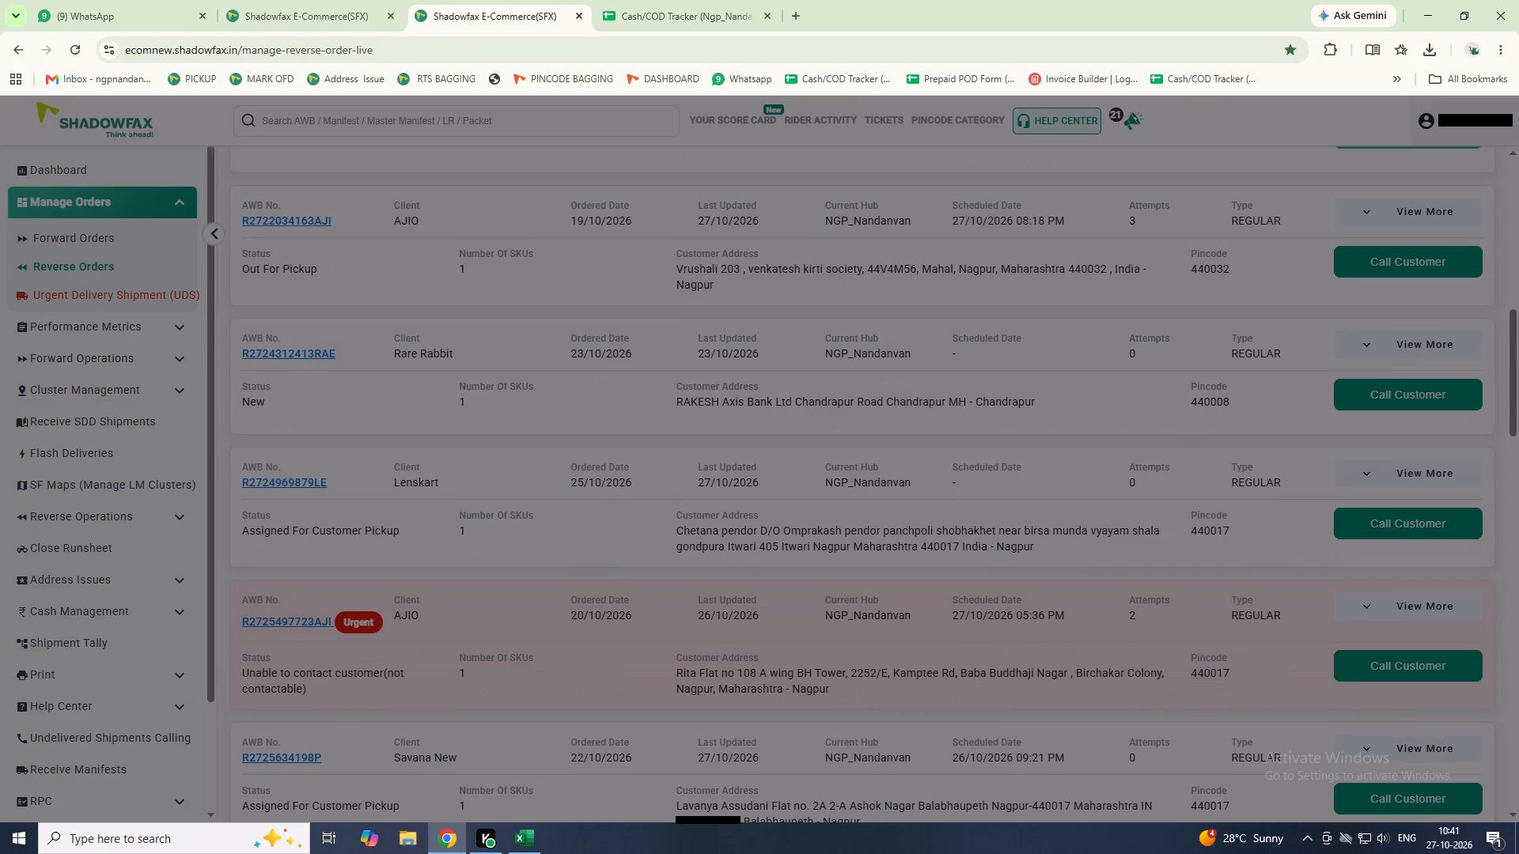
double_click(217, 353)
key(ctrl+f)
key(ctrl+x)
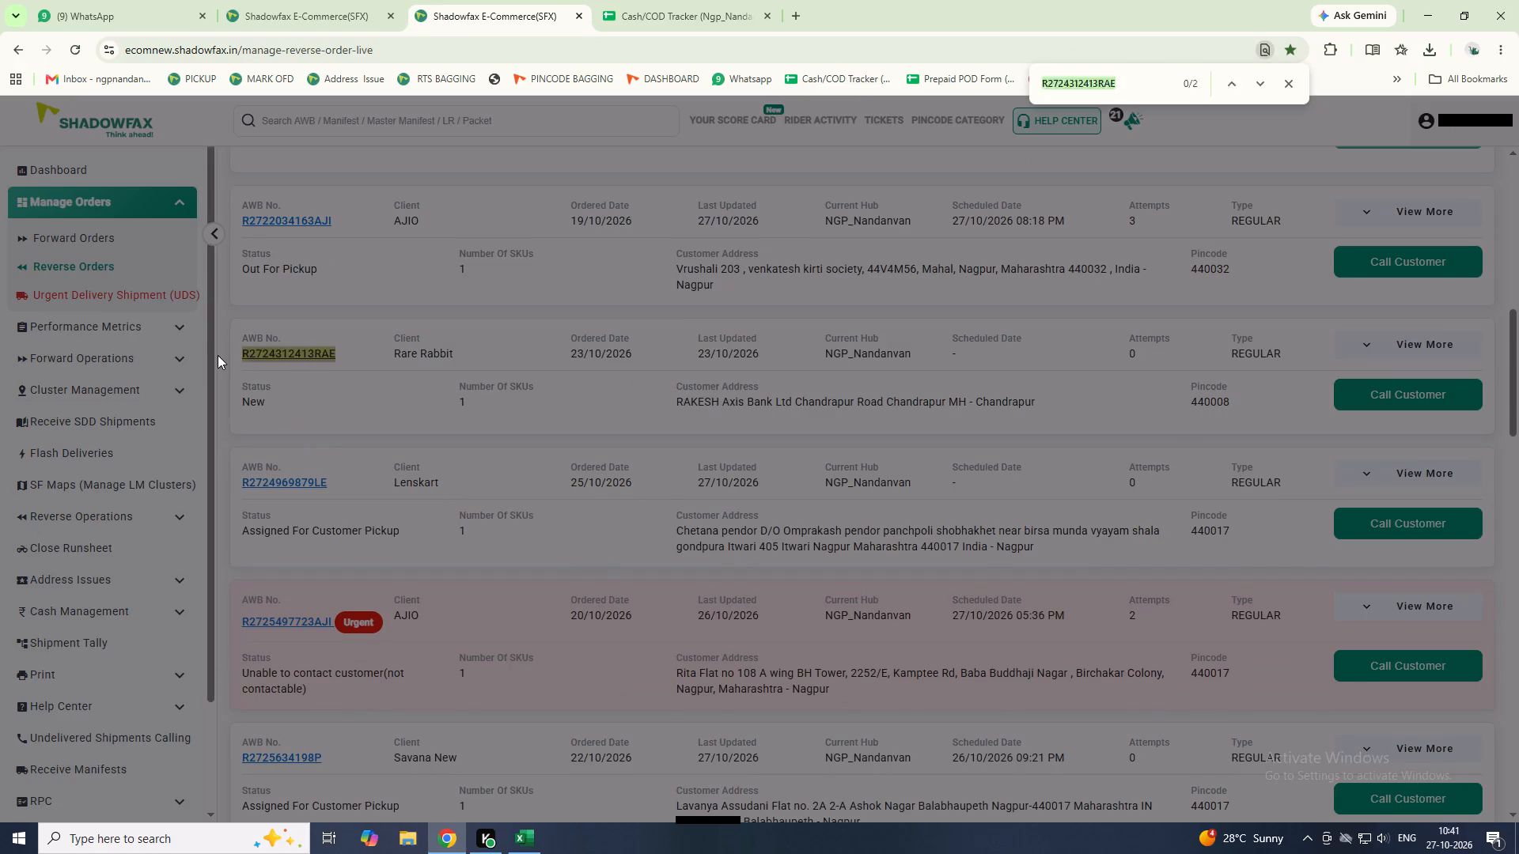
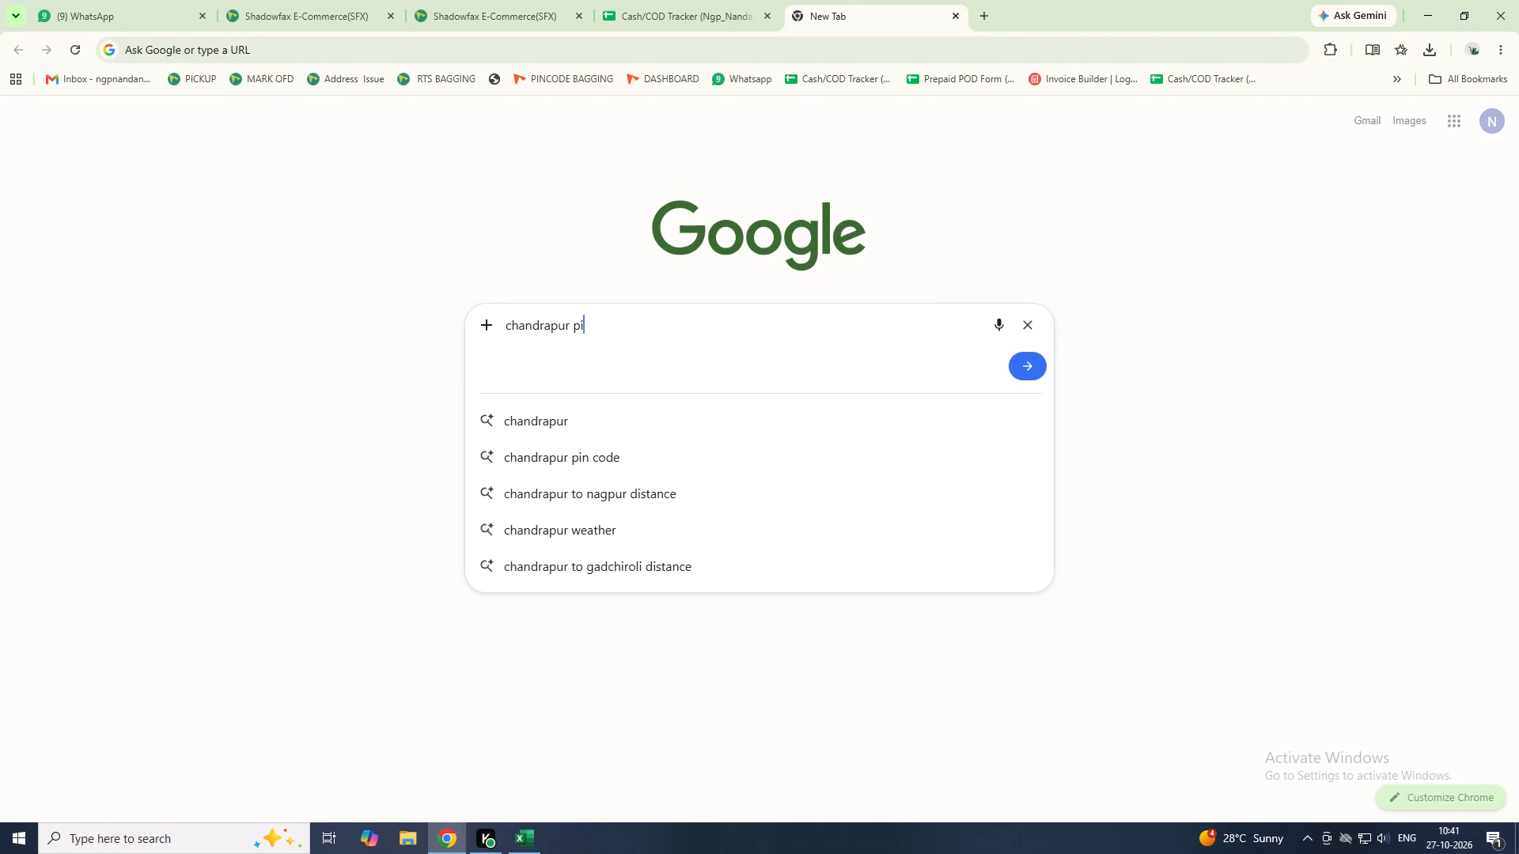
Search Google for "chandrapur pincode".
text(ncode)
key(Return)
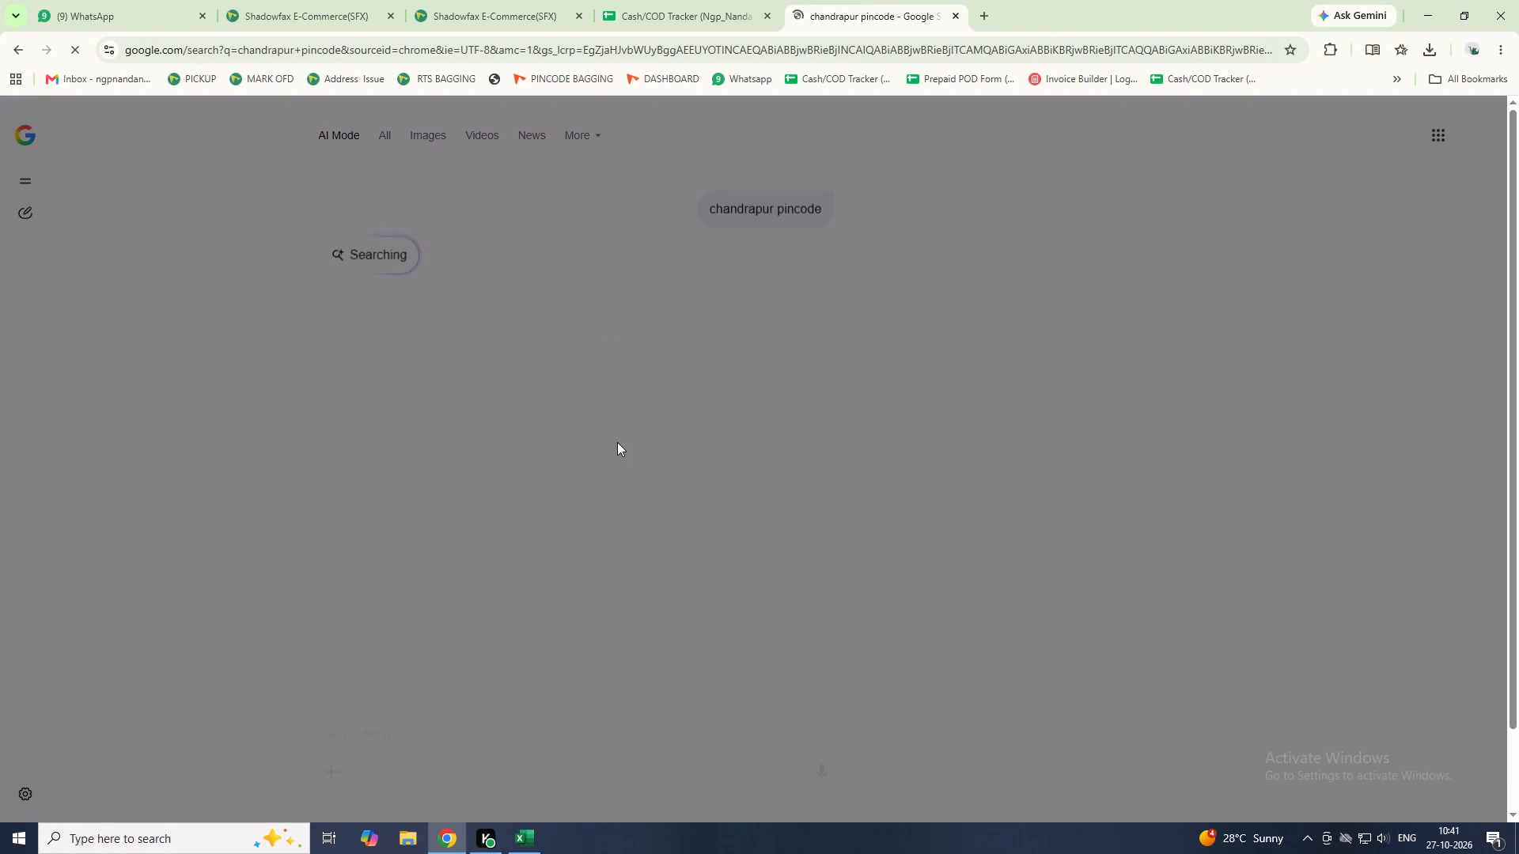
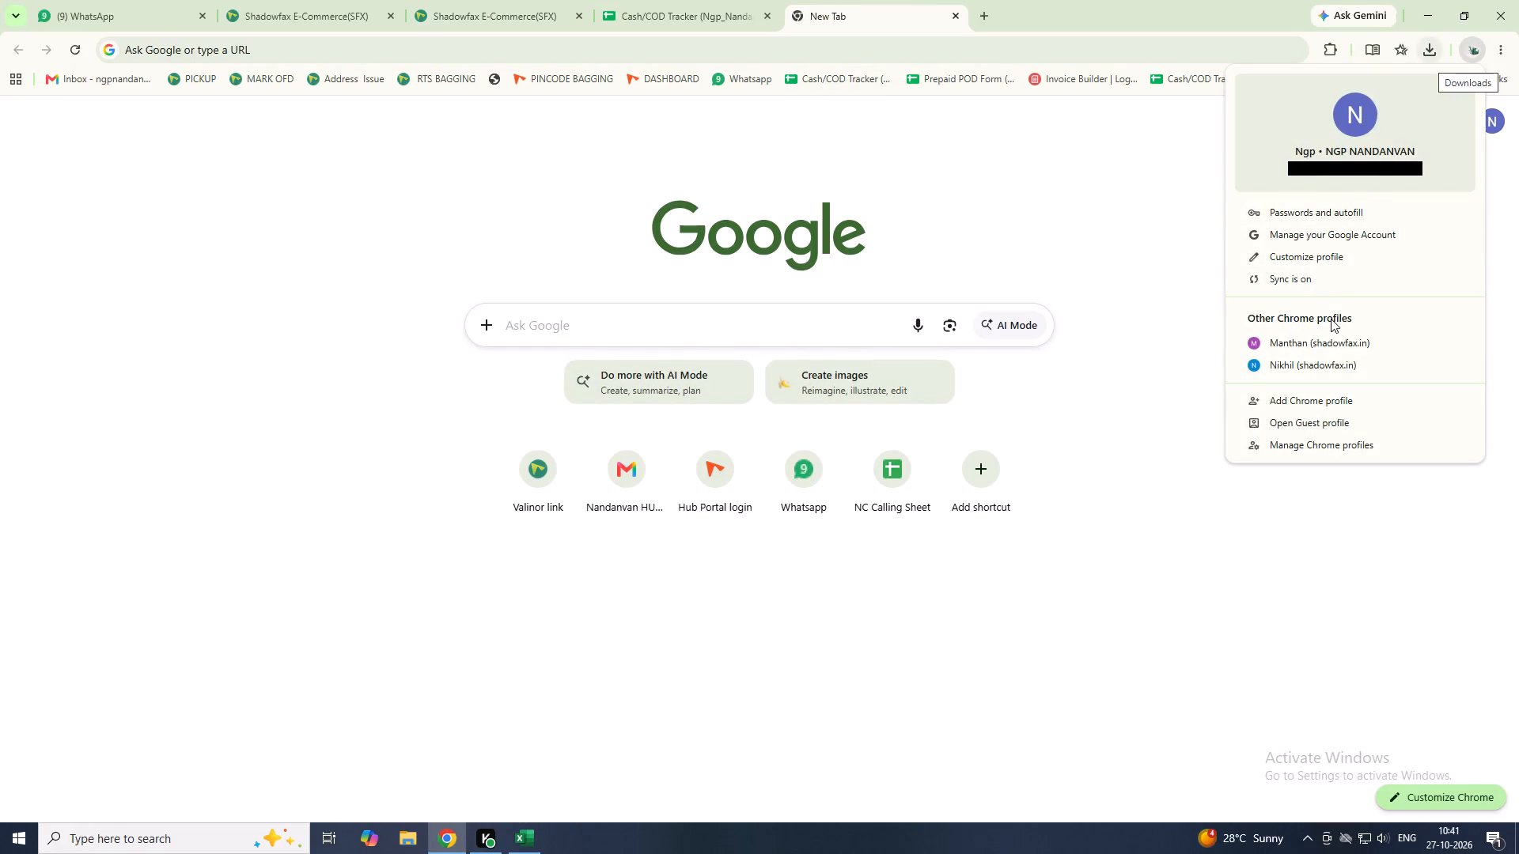
Switch to the other Chrome profile named Manthan (shadowfax.in), opening it in its own browser window.
click(1331, 334)
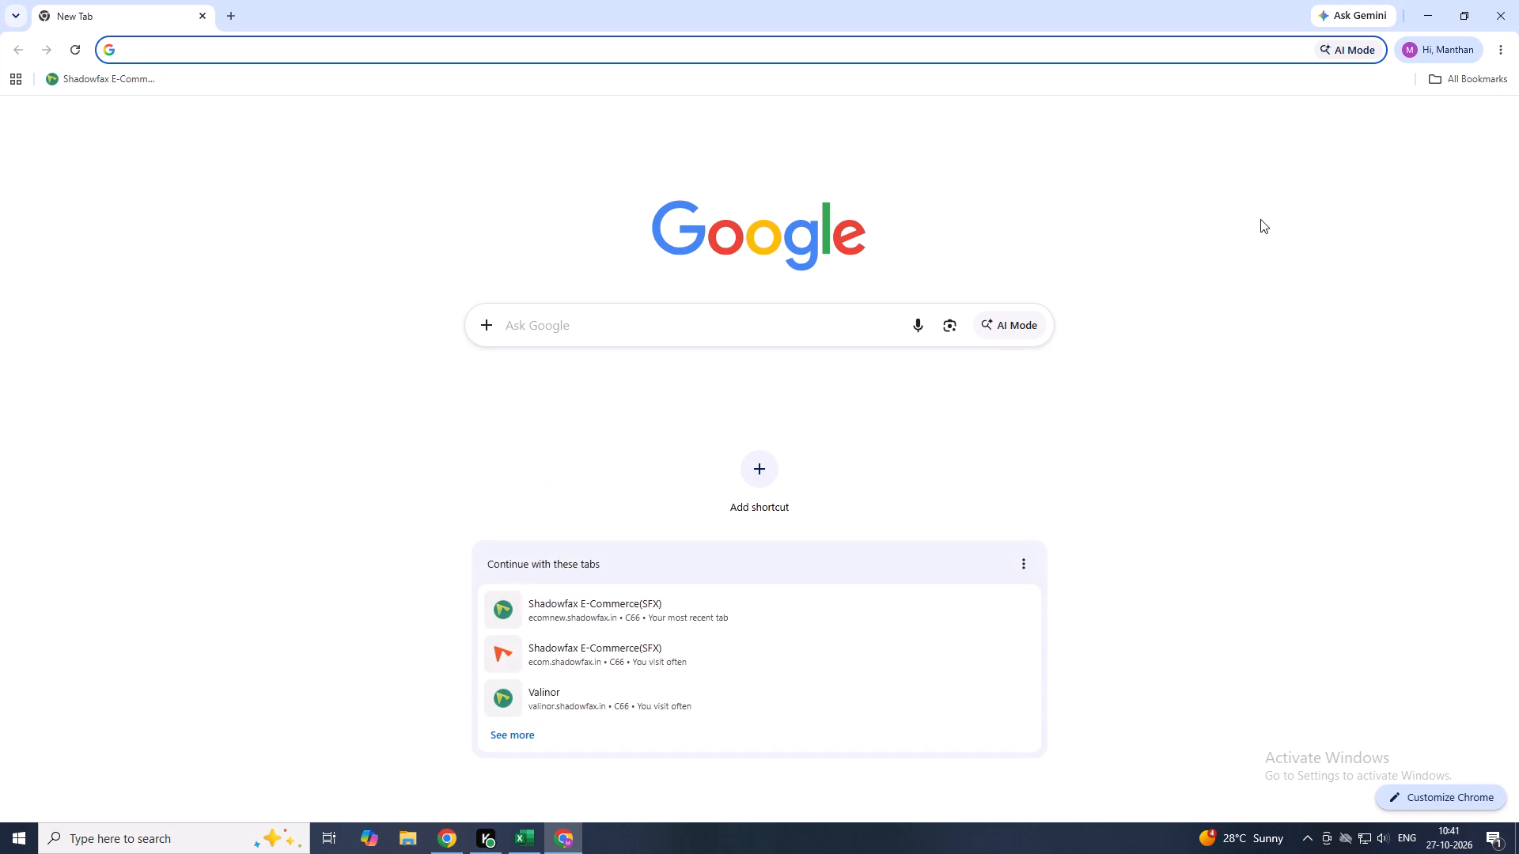
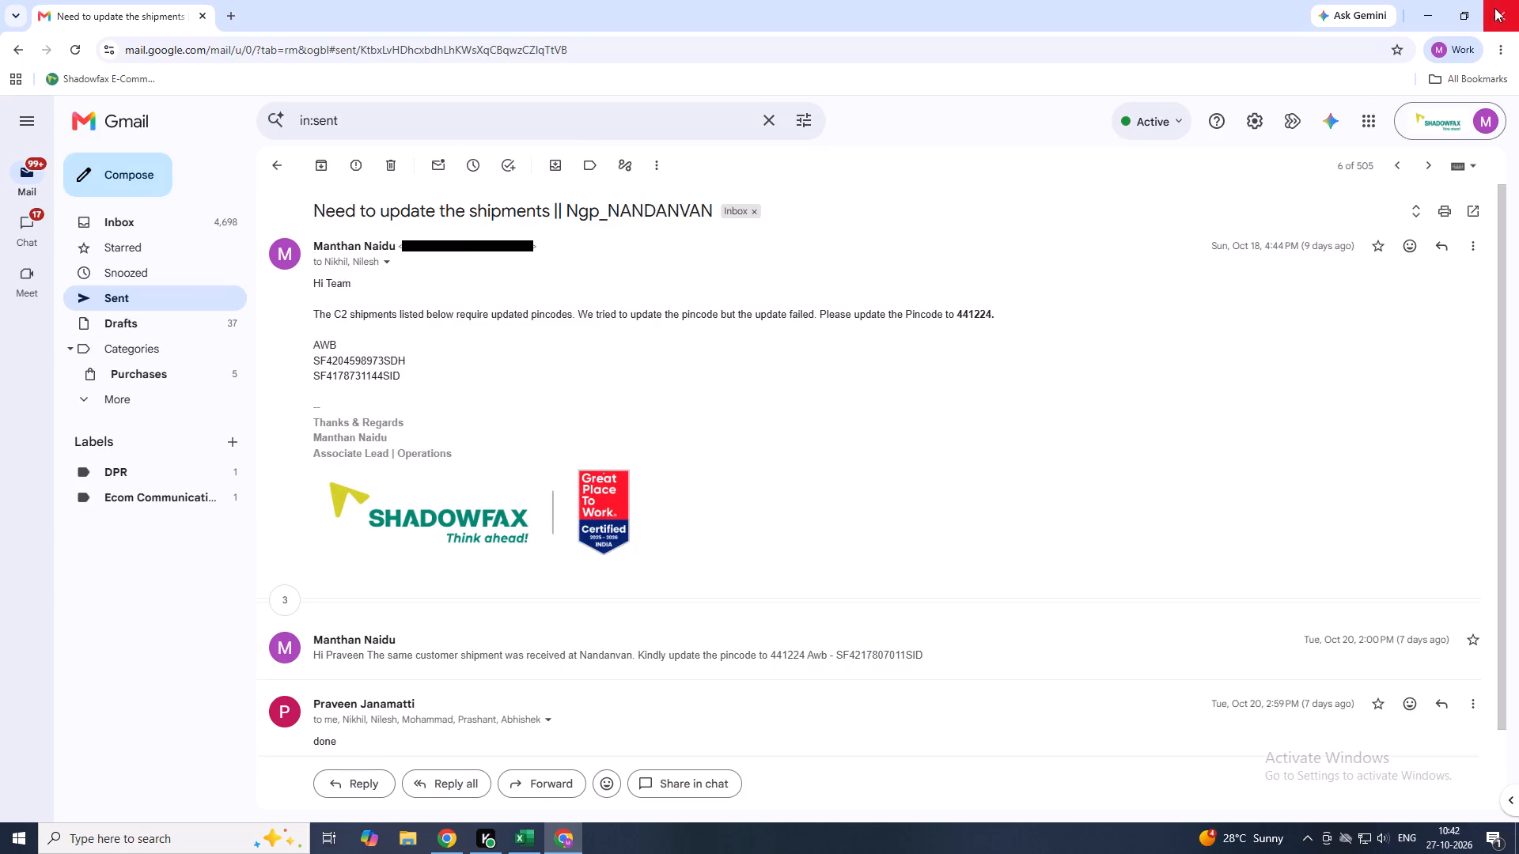
click(804, 129)
click(802, 140)
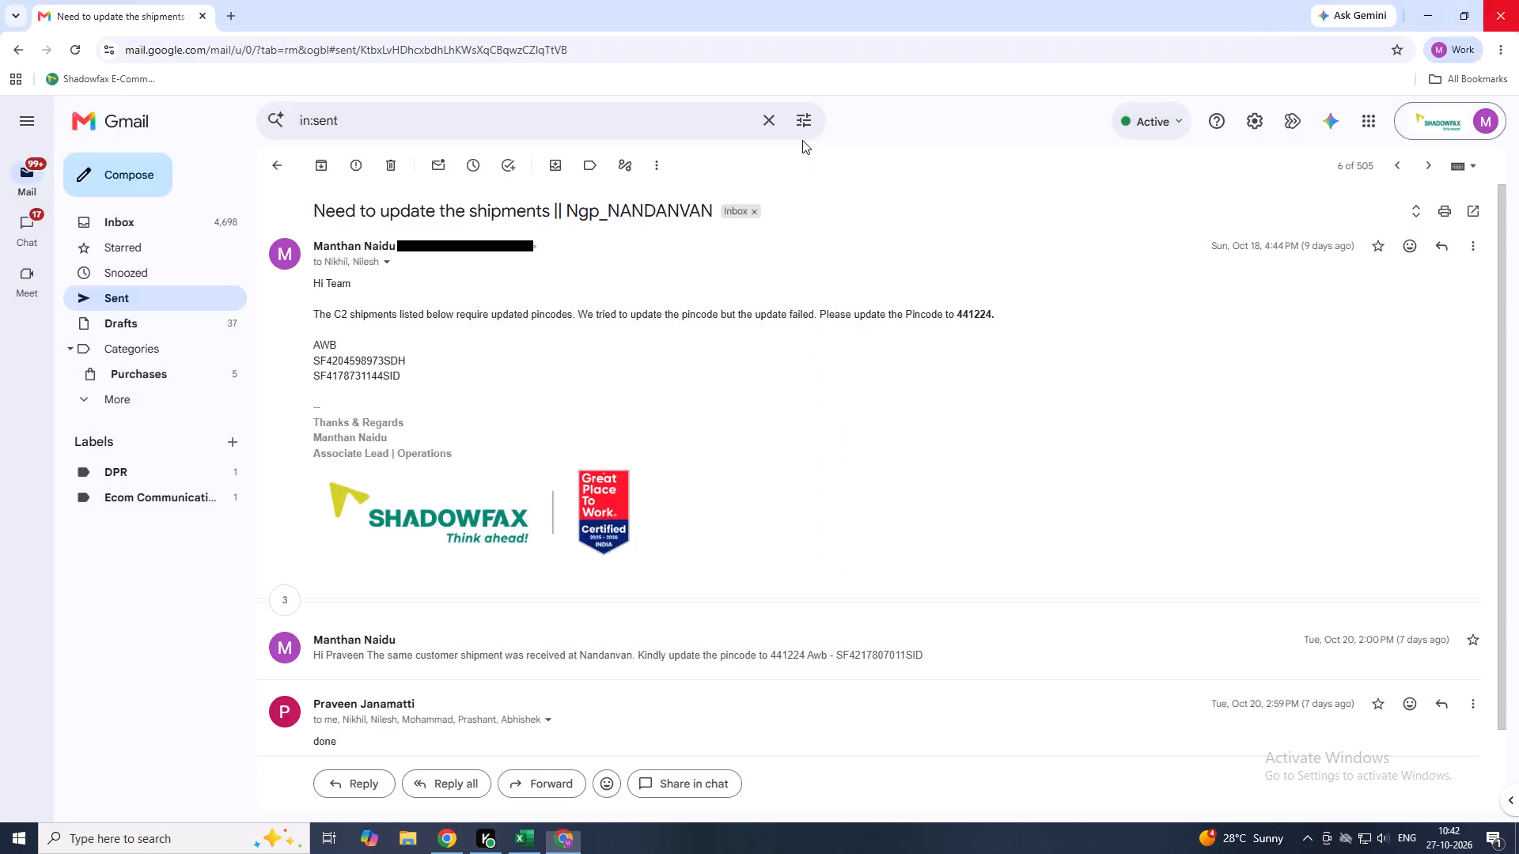
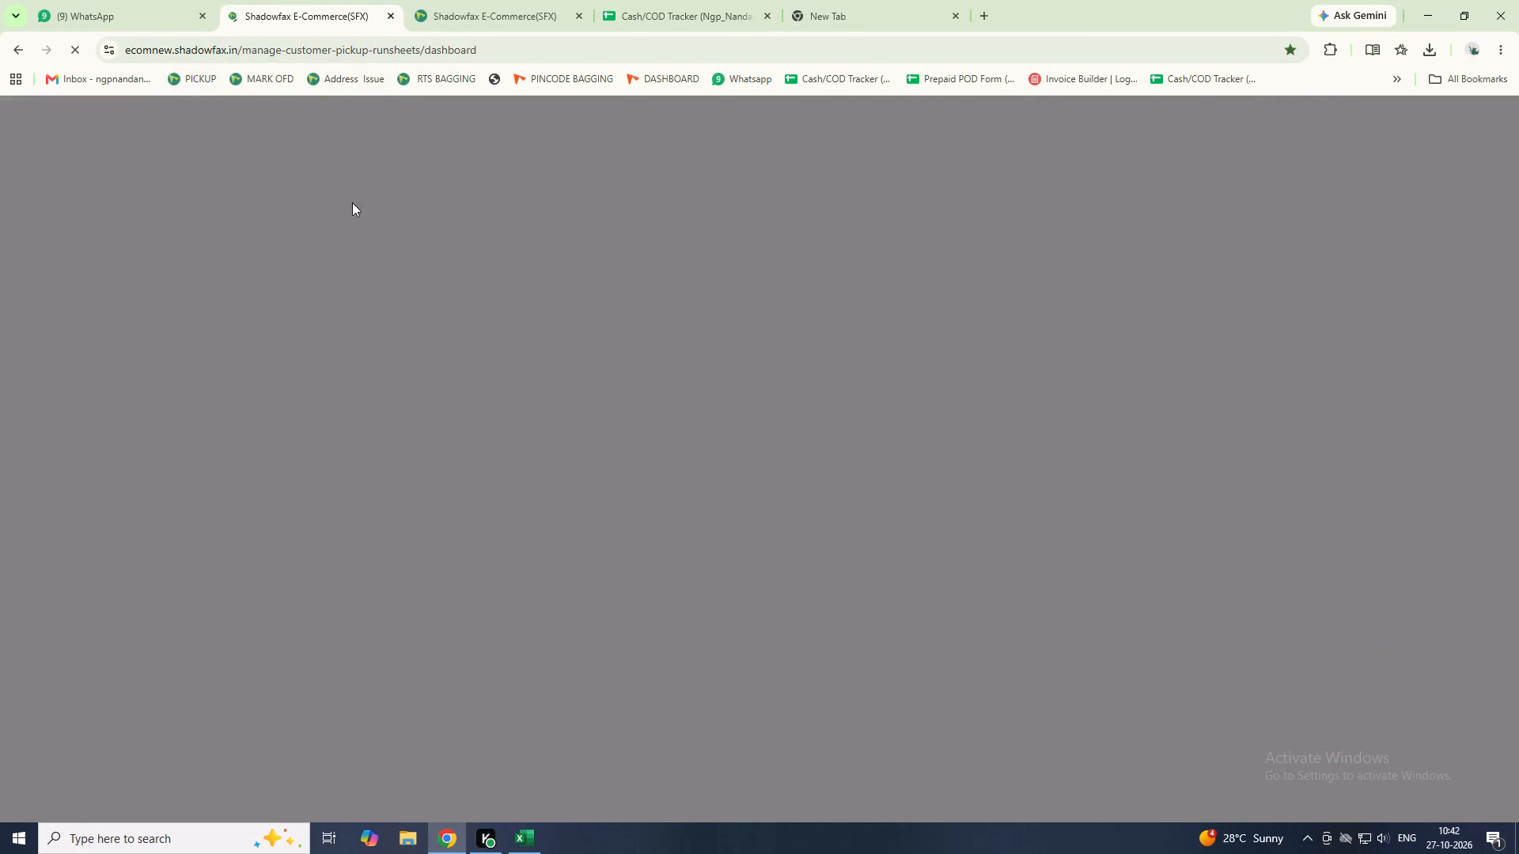
click(388, 183)
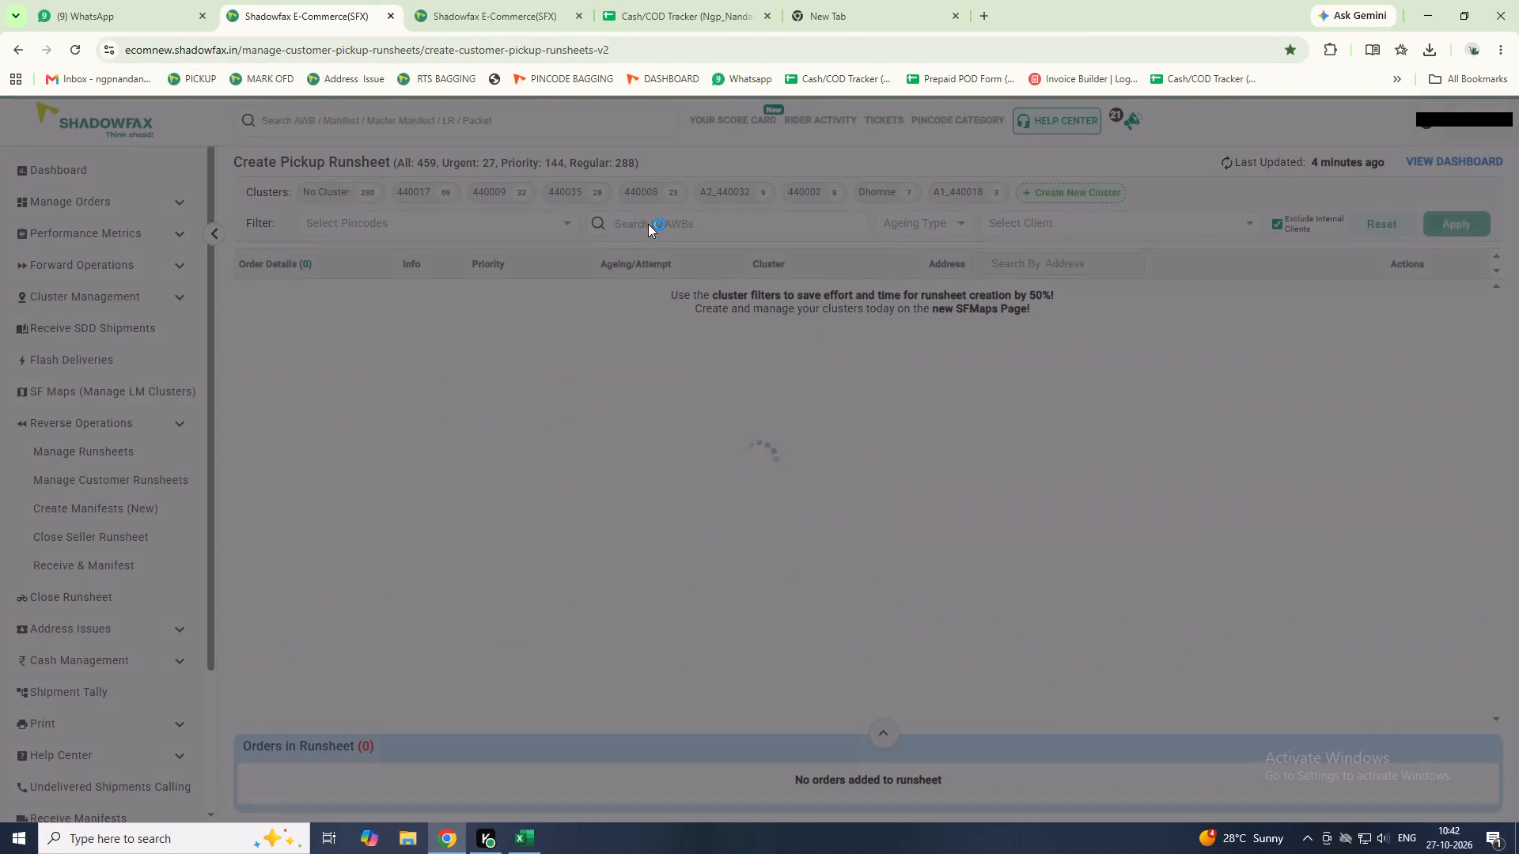
click(648, 225)
key(ctrl+v)
key(ctrl+Return)
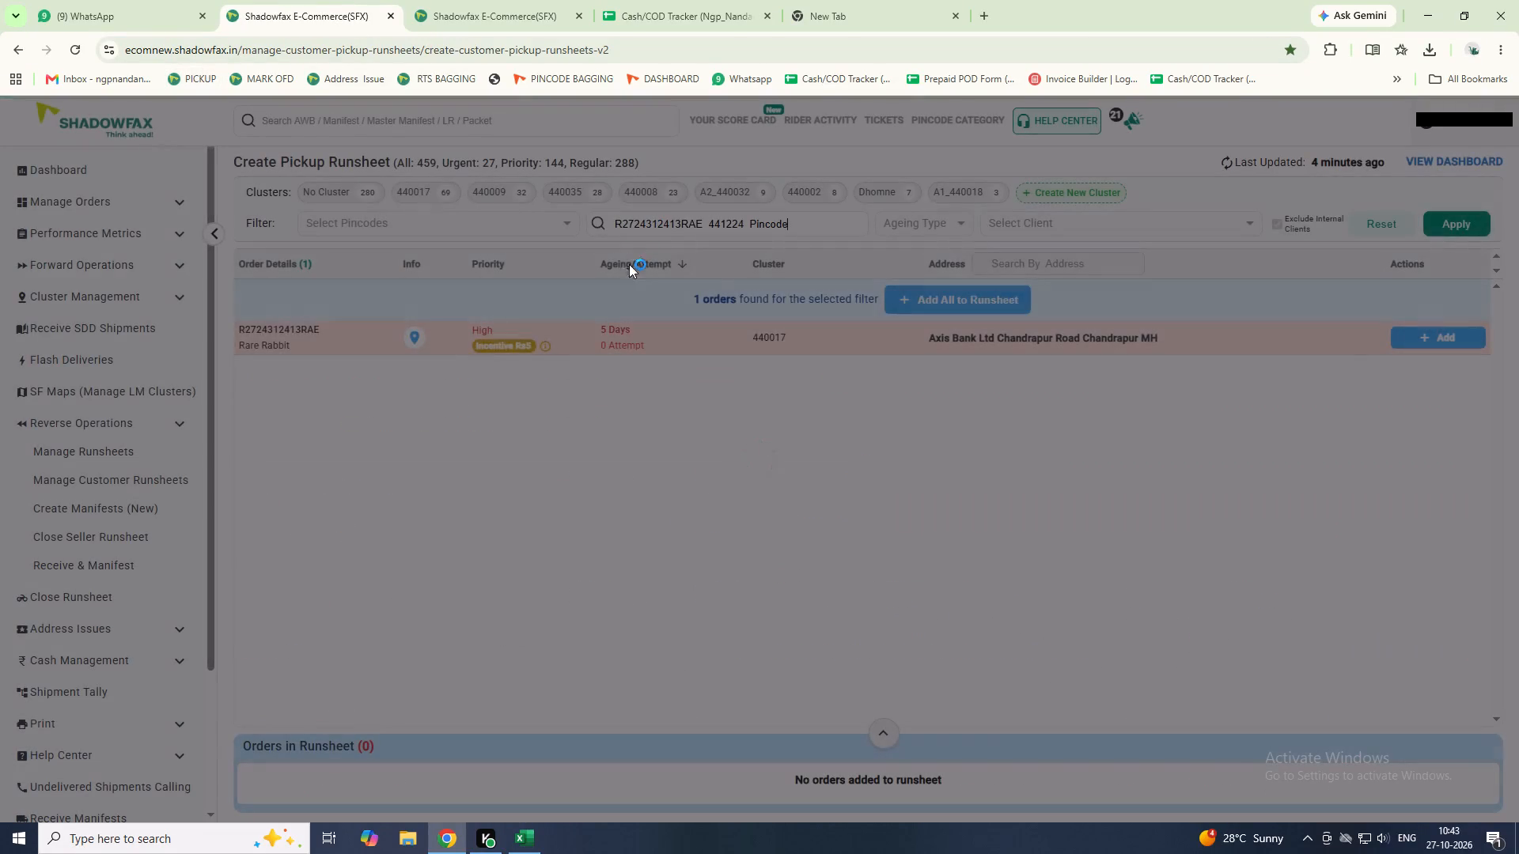
Switch to the Excel list and copy the 24 AWBs in A1:A24.
key(alt+Tab)
key(ctrl+c)
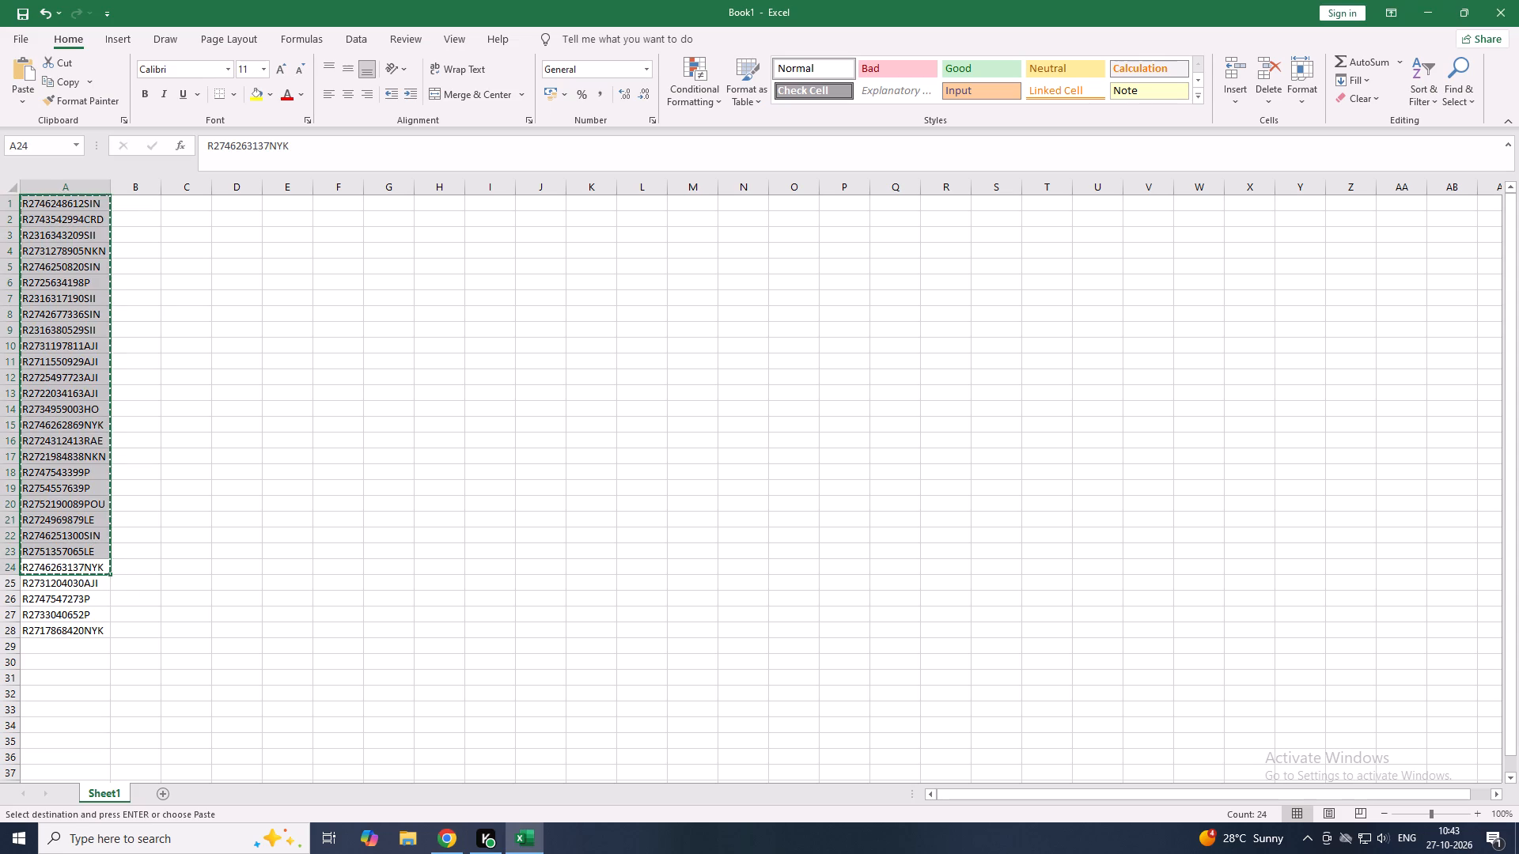
Switch to the Shadowfax Create Pickup Runsheet page in Chrome and filter the orders by the AWB list copied from Excel.
key(alt+Tab)
key(ctrl+a)
key(ctrl+v)
key(Return)
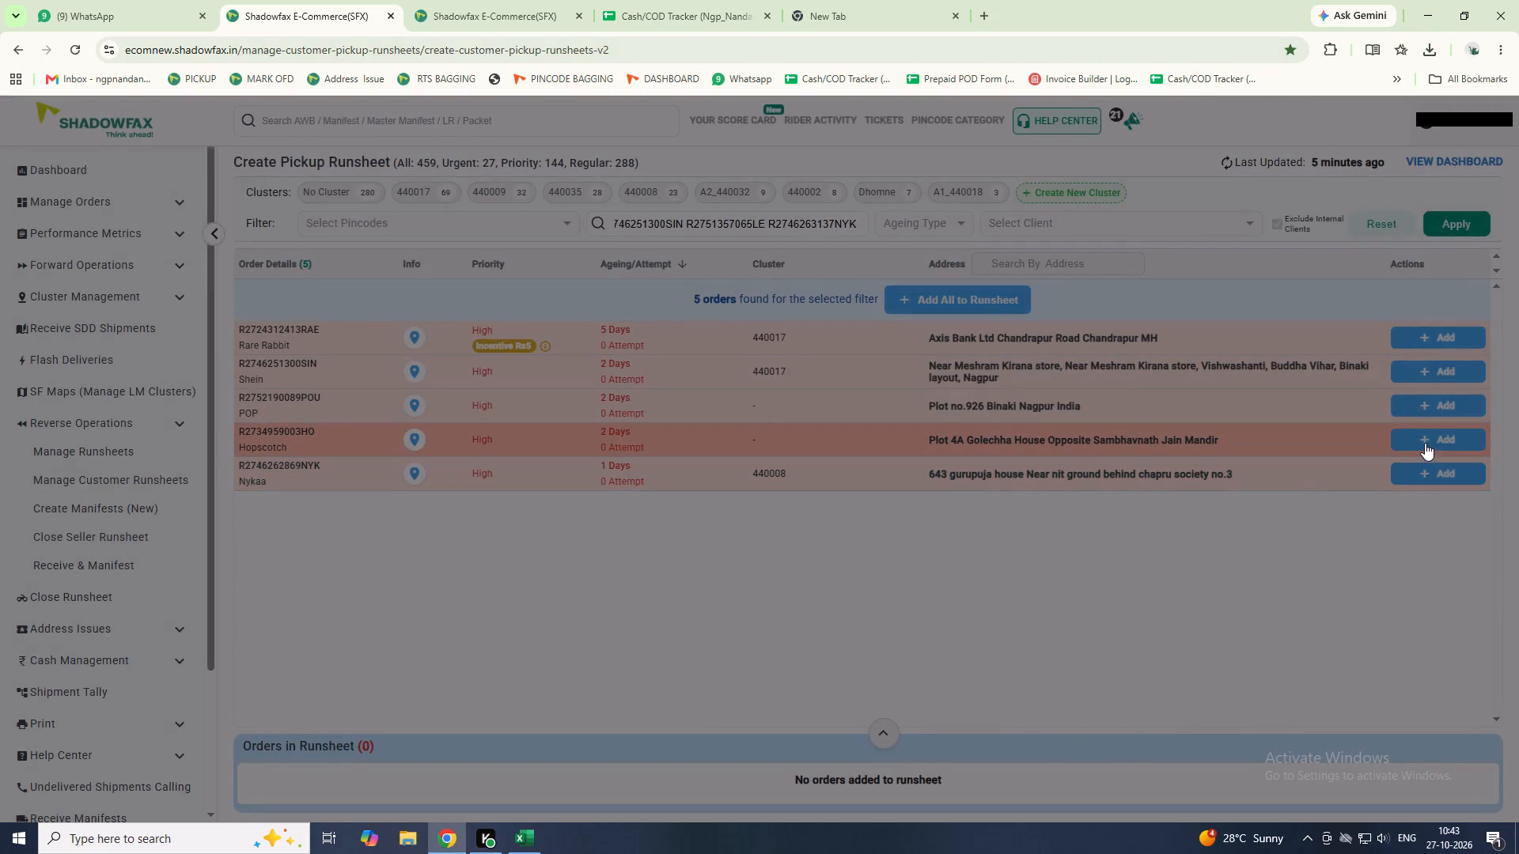
click(415, 439)
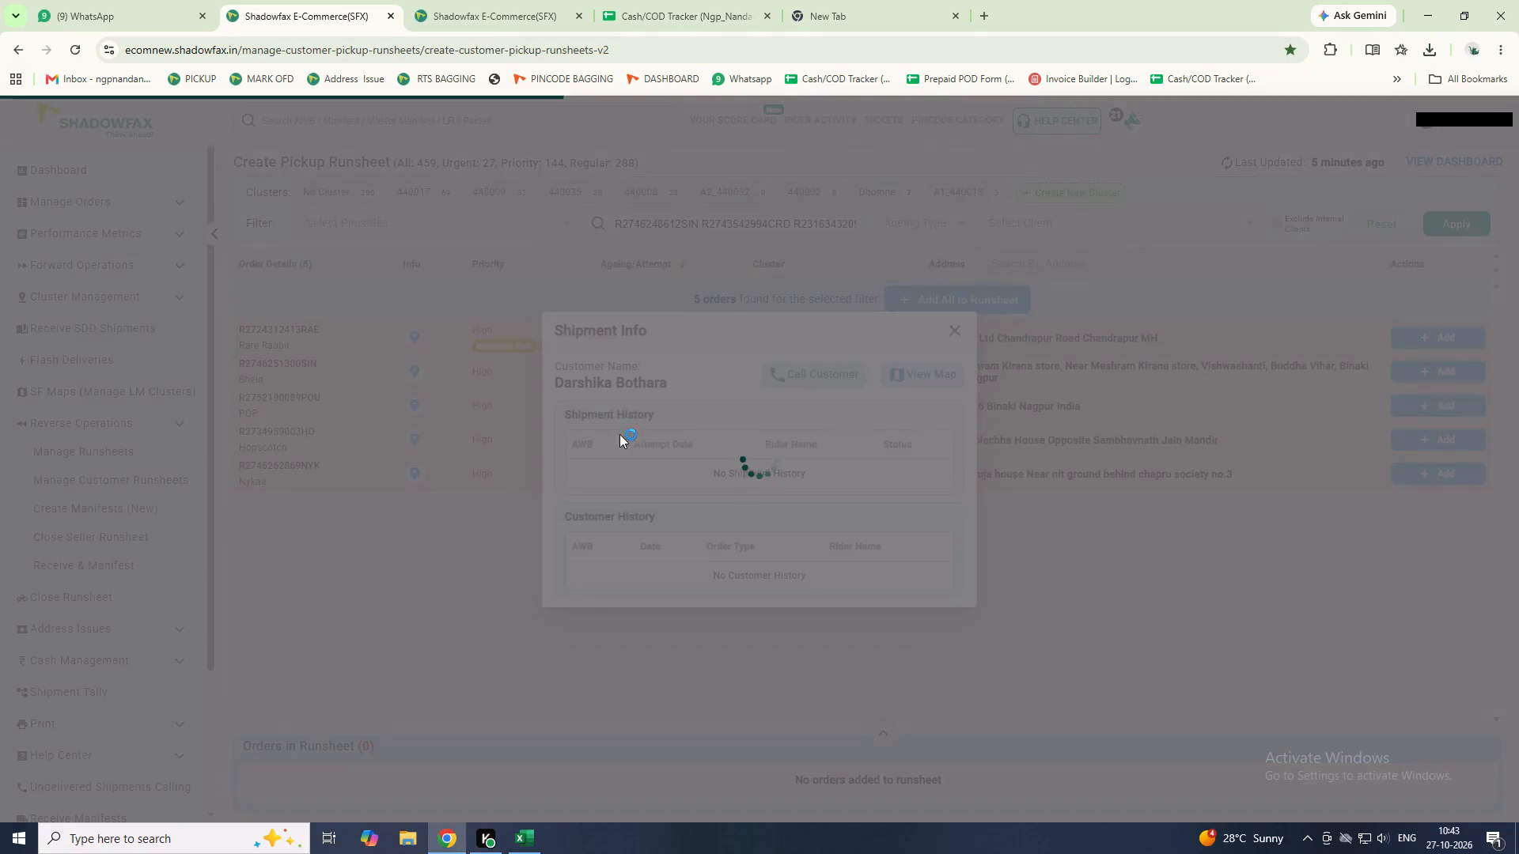
click(1014, 533)
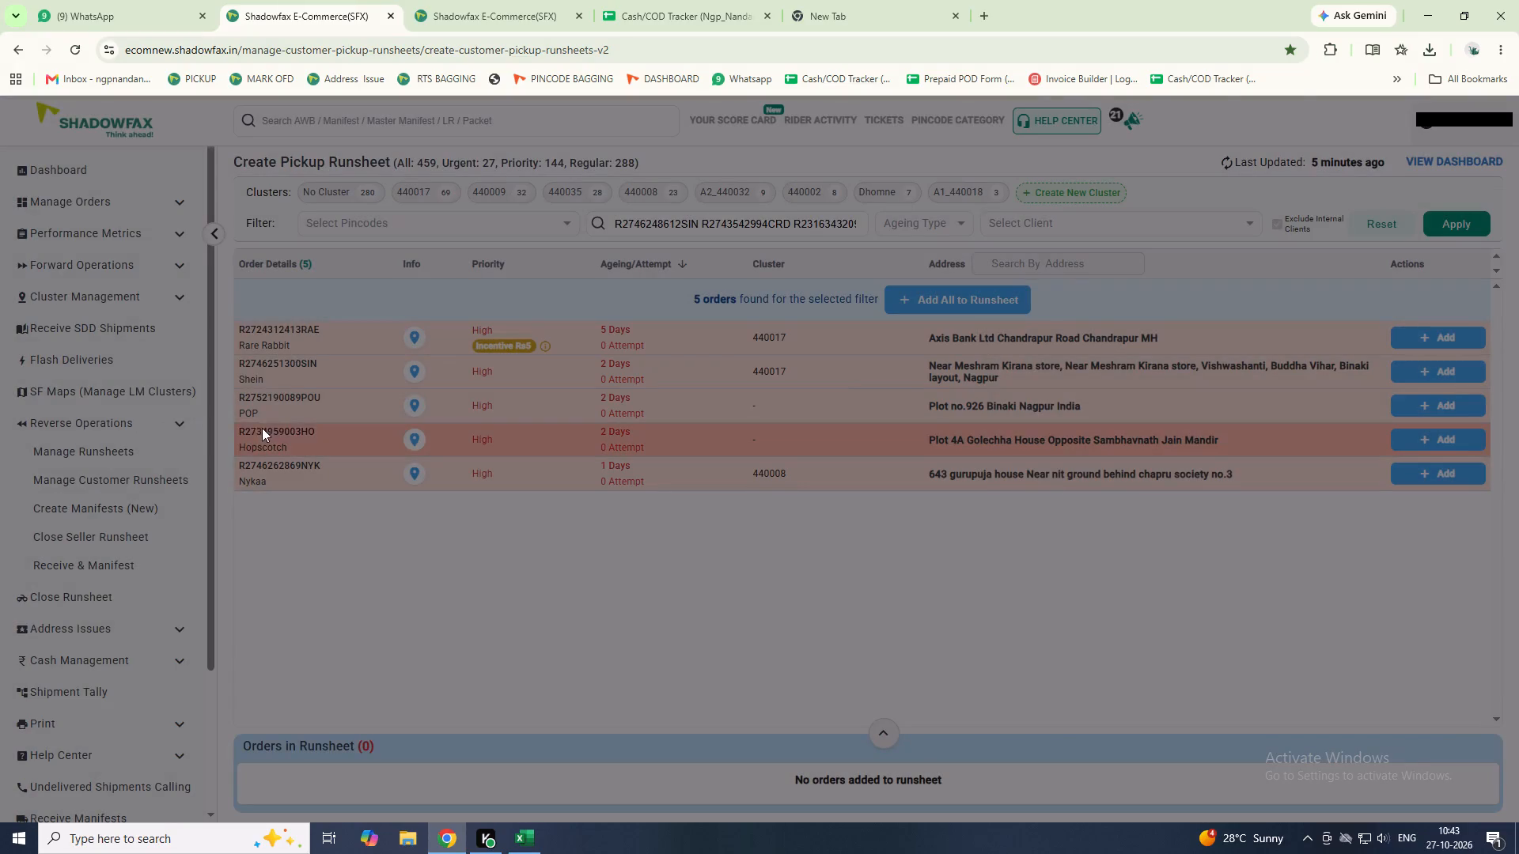
double_click(262, 428)
key(ctrl+f)
key(ctrl+x)
key(ctrl+f)
key(ctrl+x)
click(419, 0)
scroll(670, 368, up, 4)
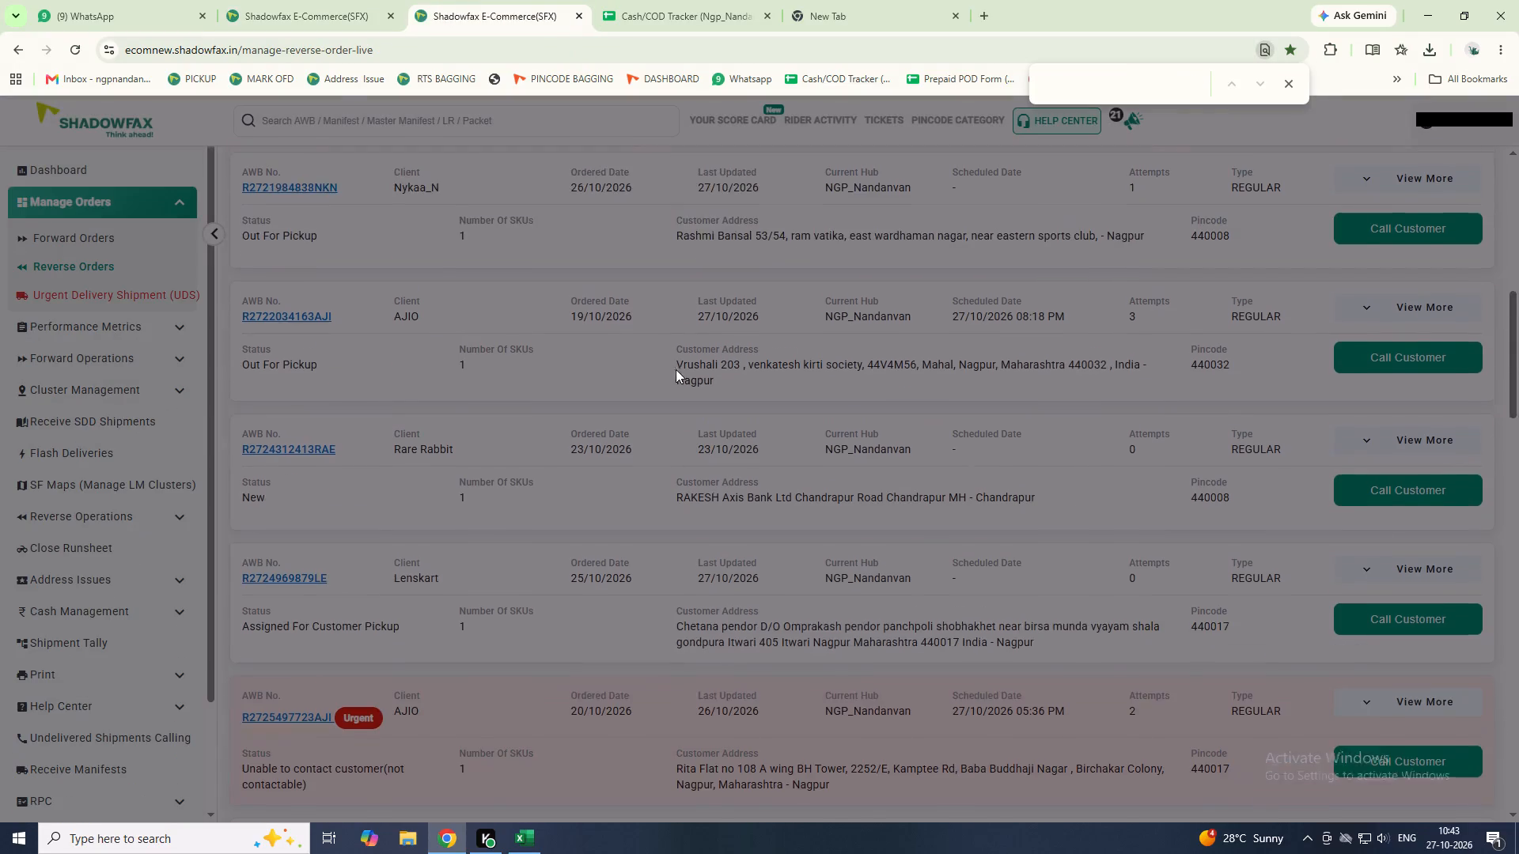
scroll(770, 319, up, 10)
click(751, 217)
key(ctrl+a)
key(ctrl+v)
key(Return)
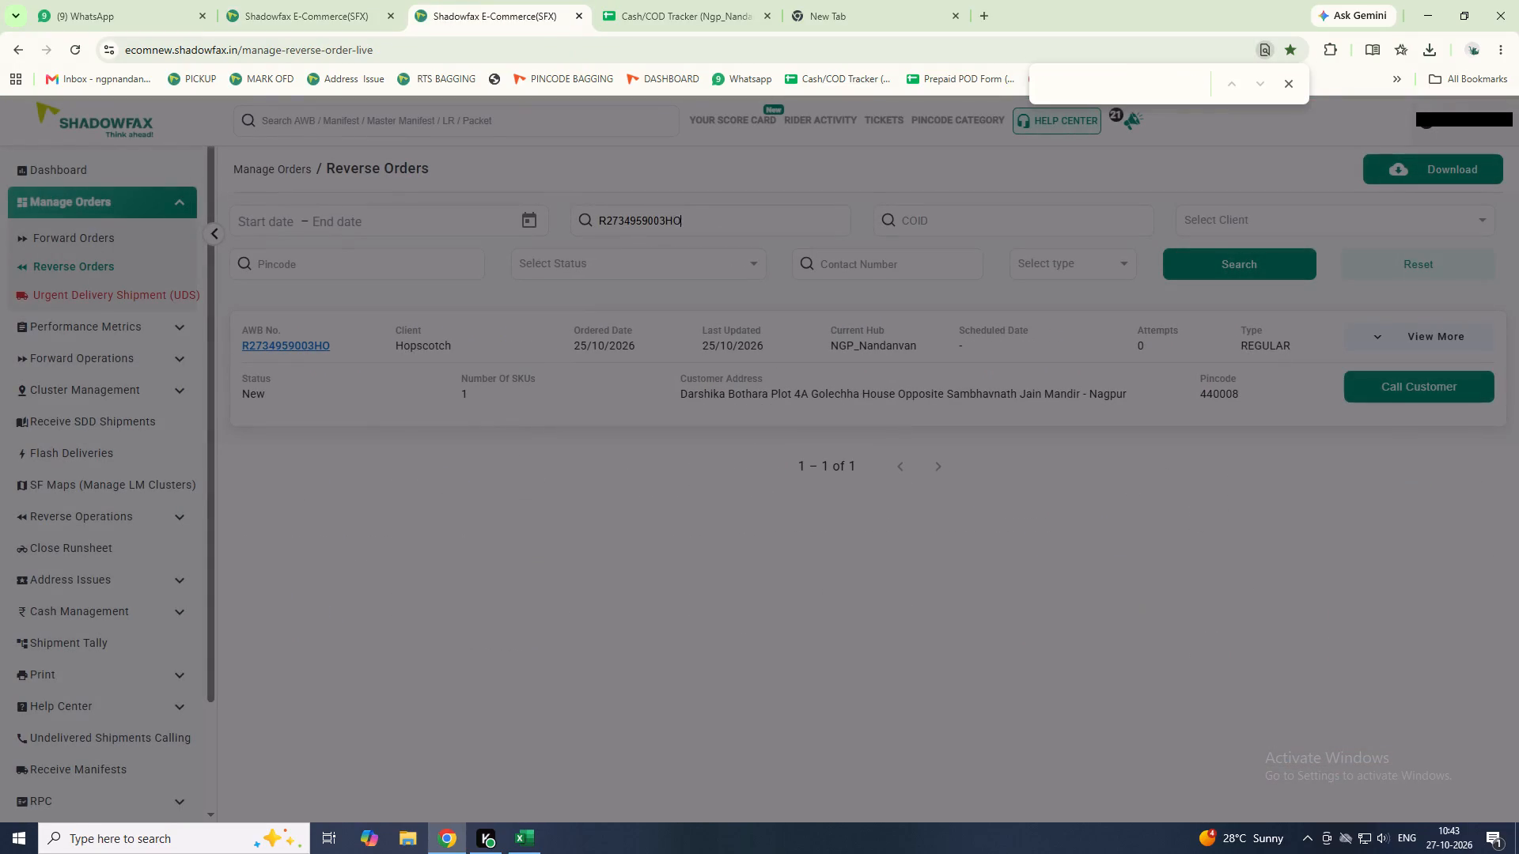
click(315, 84)
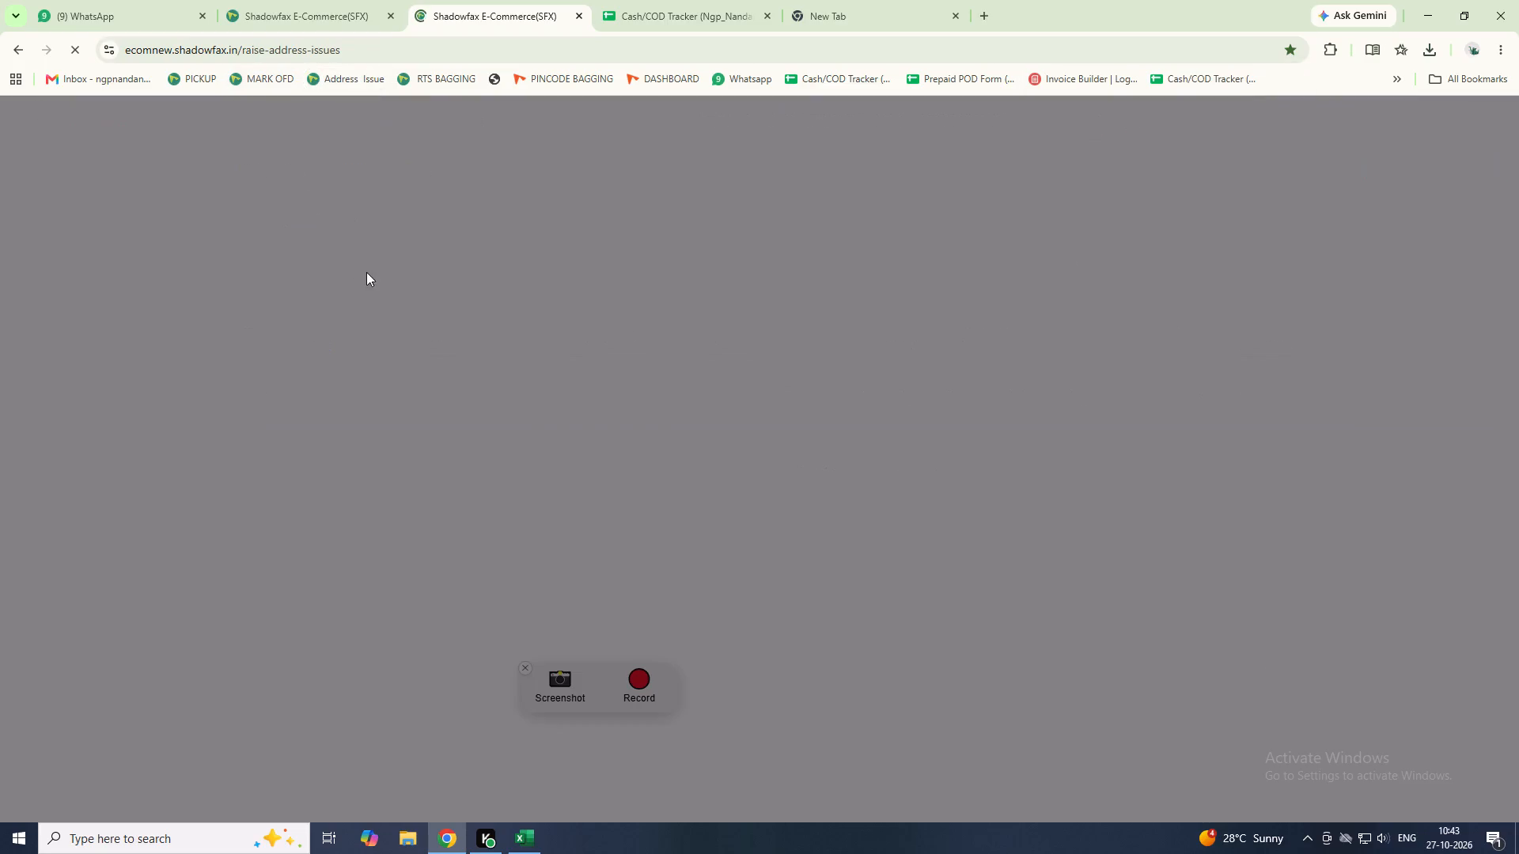
key(ctrl+v)
key(Return)
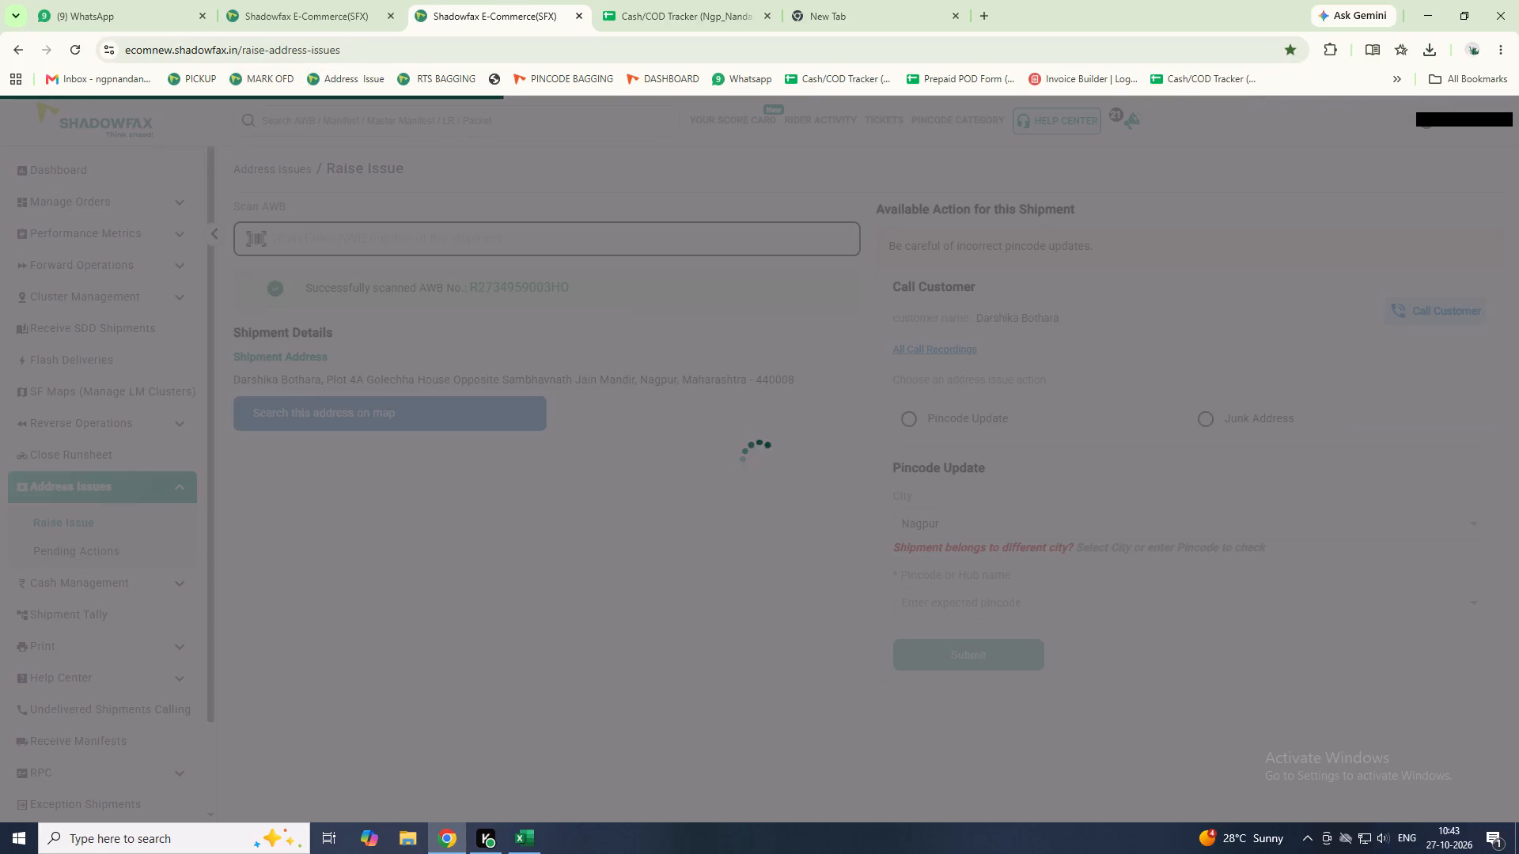
click(271, 4)
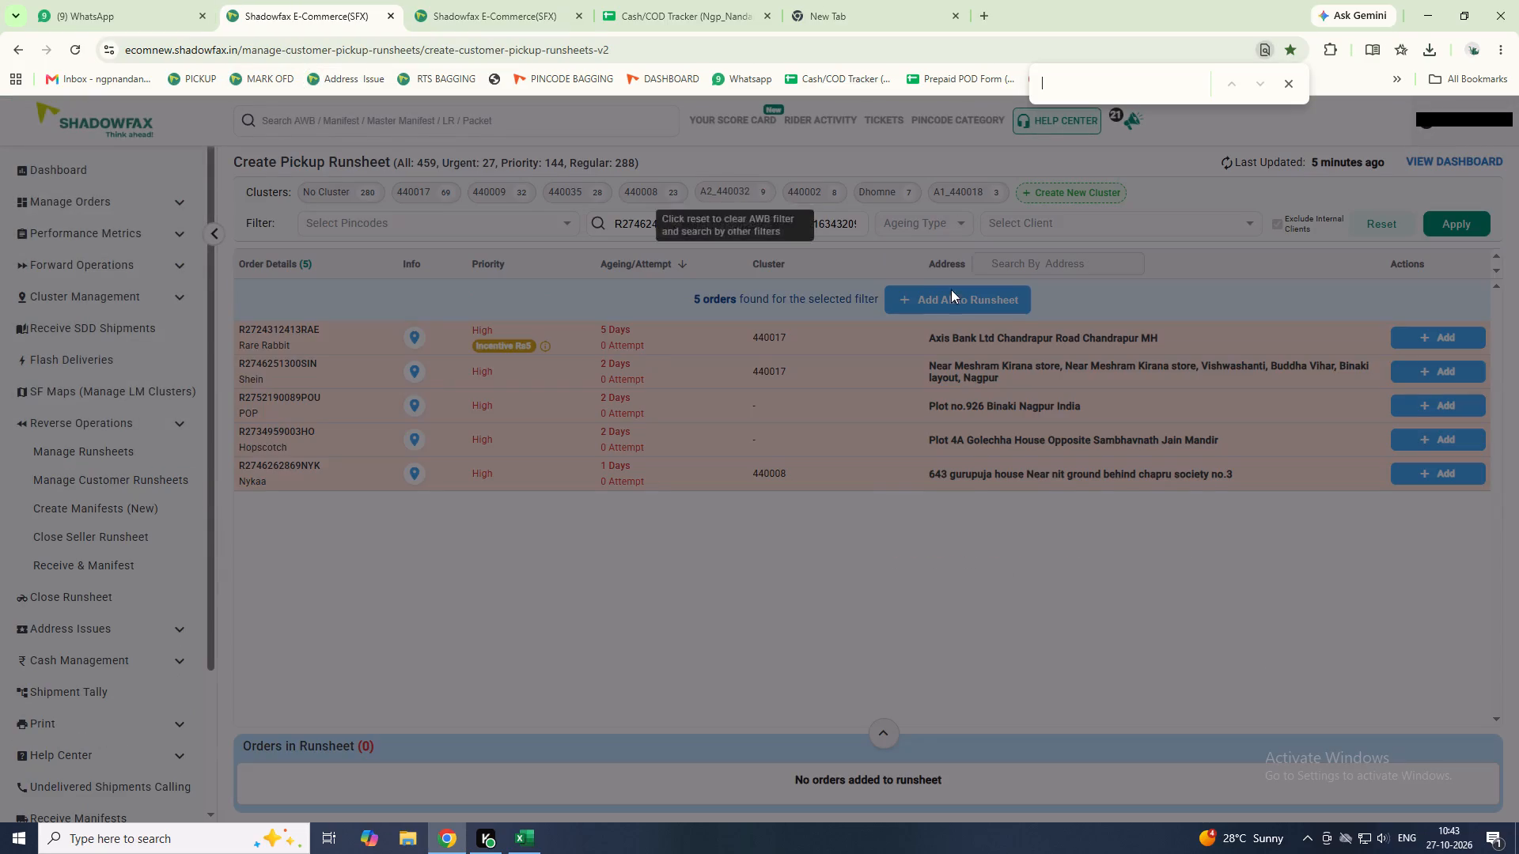
click(1433, 438)
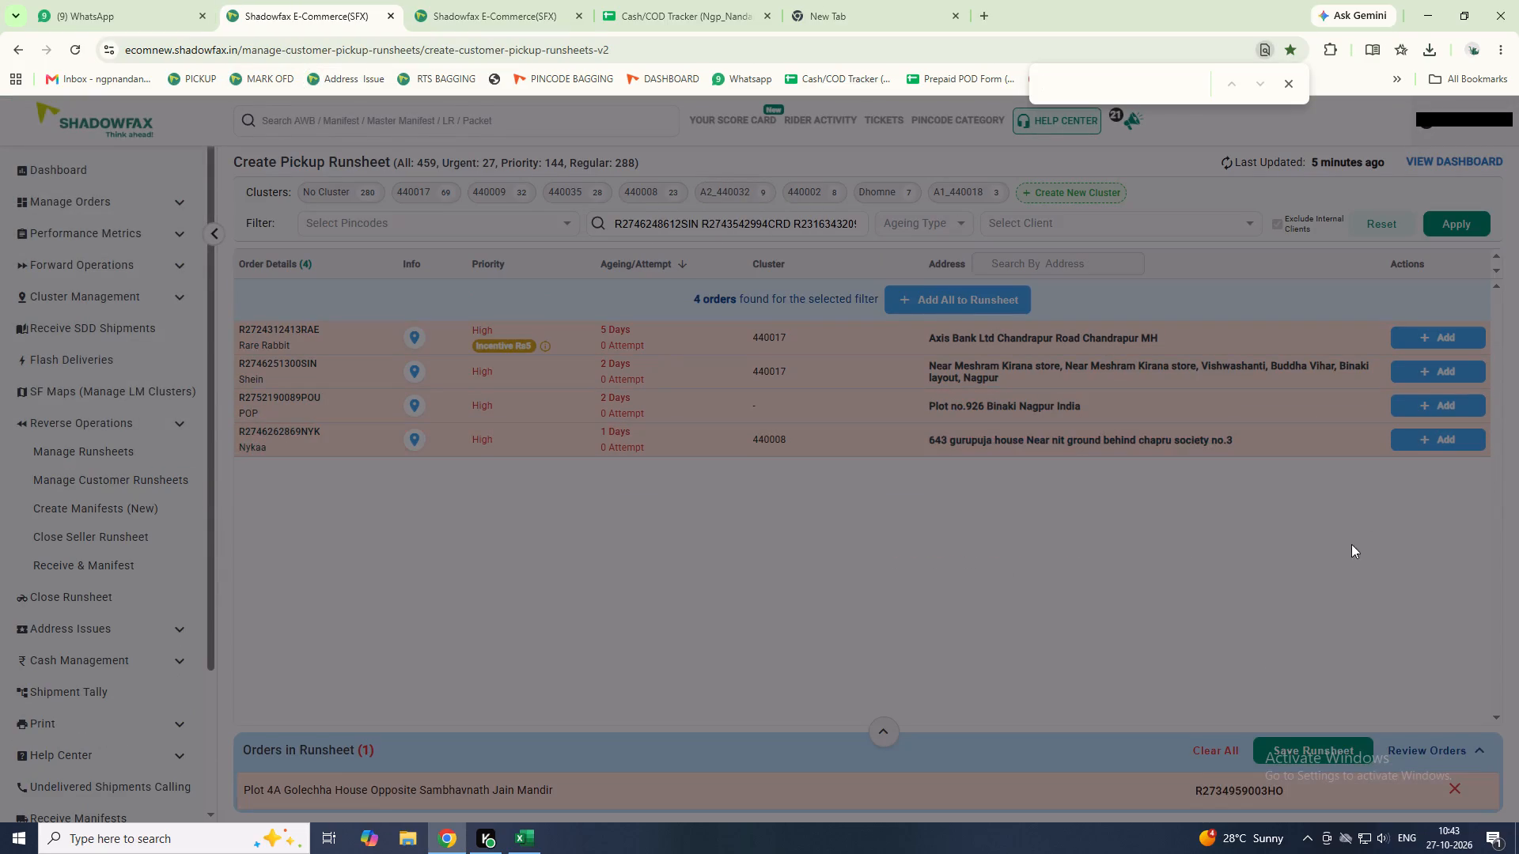
click(1291, 751)
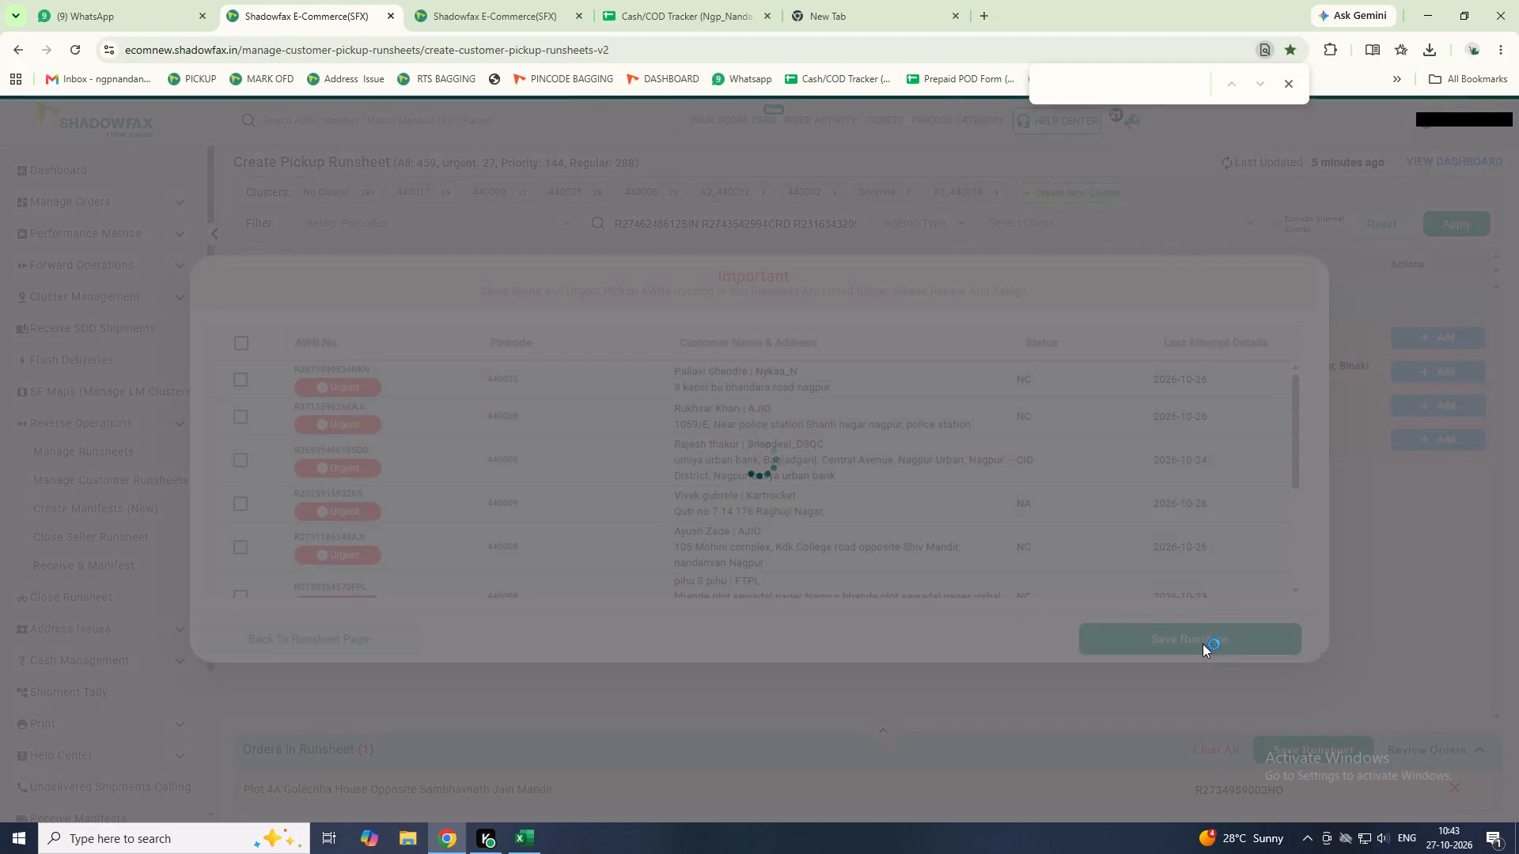
click(1191, 639)
Assign the saved runsheet to rider Vatan, mark it out for pickup and close the confirmation.
click(335, 532)
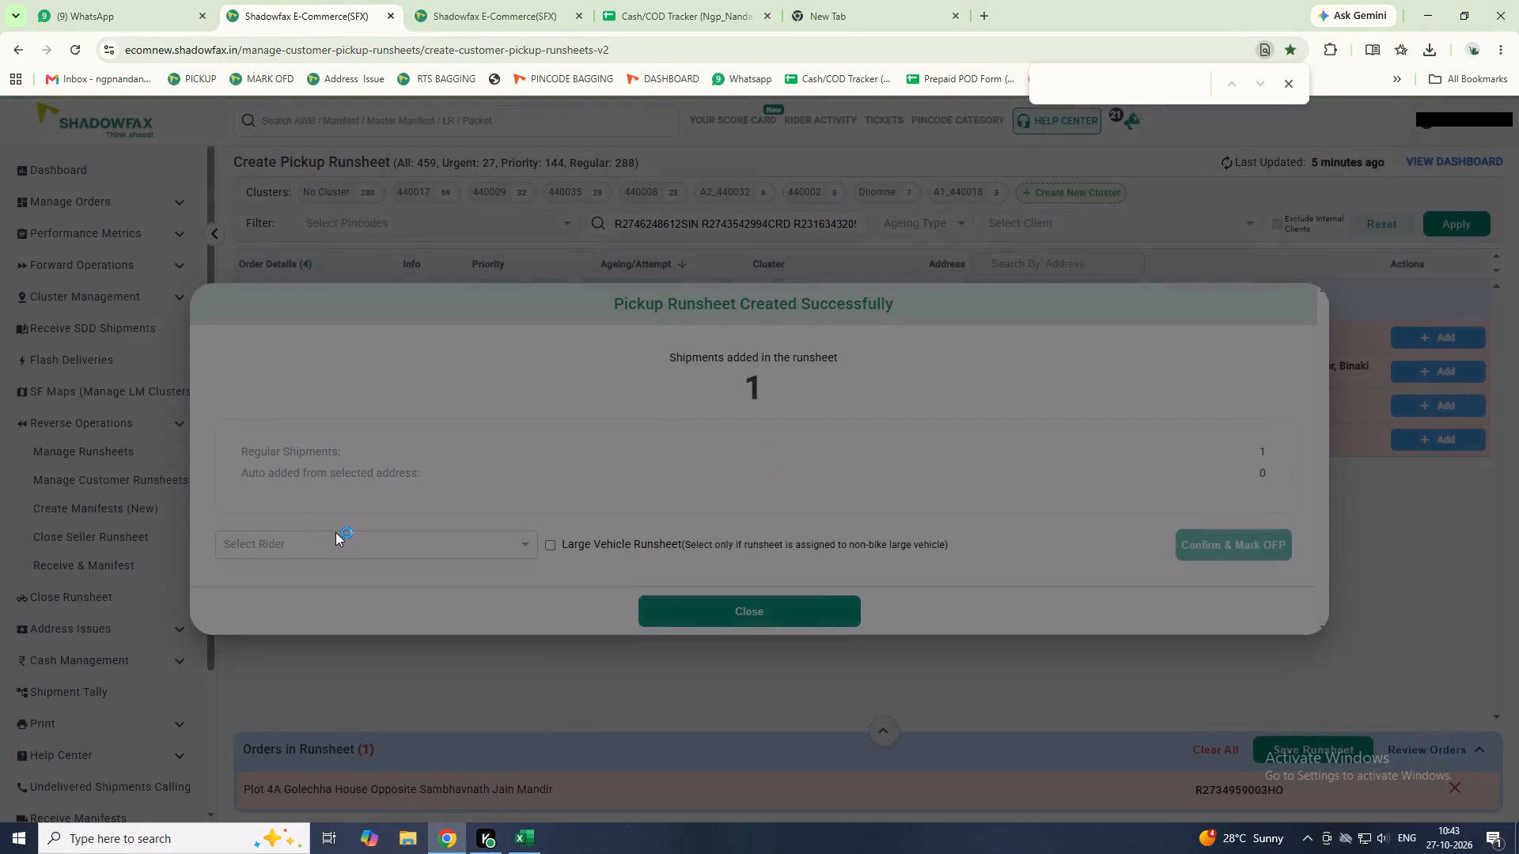
click(338, 538)
text(vat)
key(Return)
key(Tab)
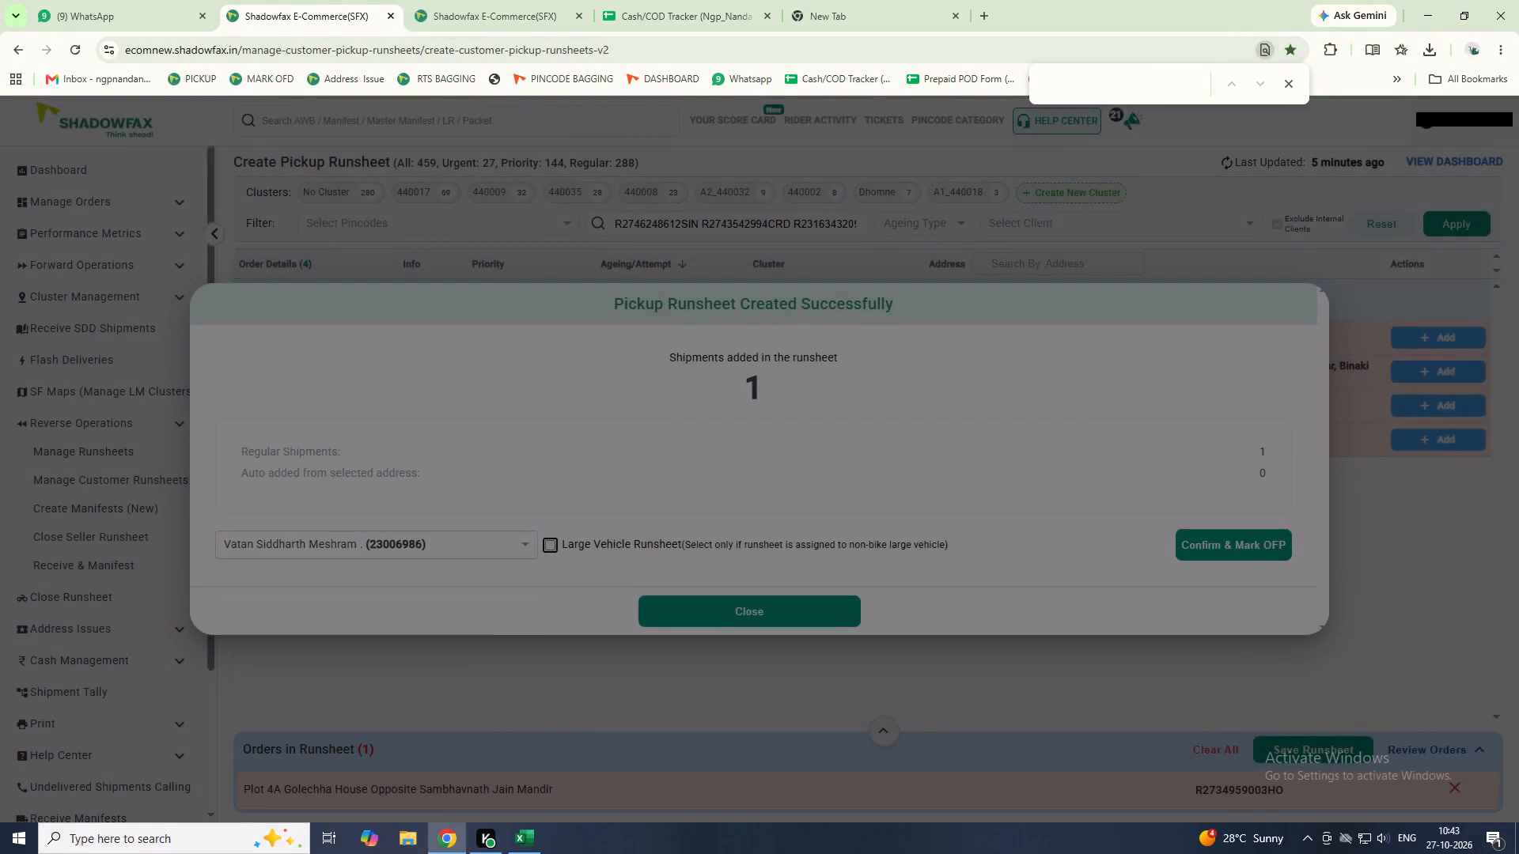
key(Tab)
key(Return)
key(Tab)
key(Return)
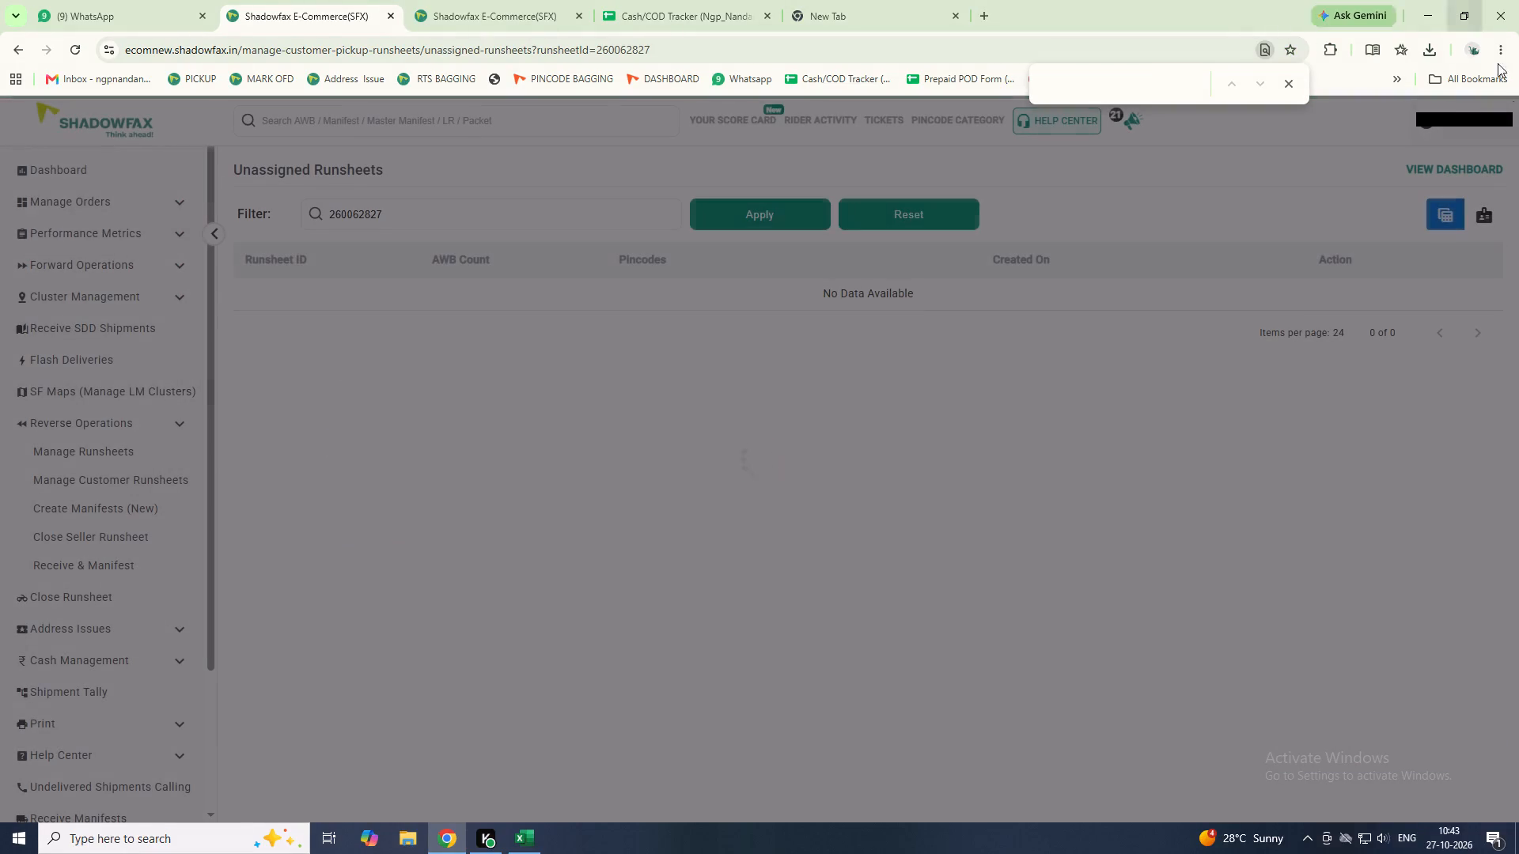
Return to the customer runsheets dashboard and start a new pickup runsheet.
double_click(1454, 162)
click(403, 195)
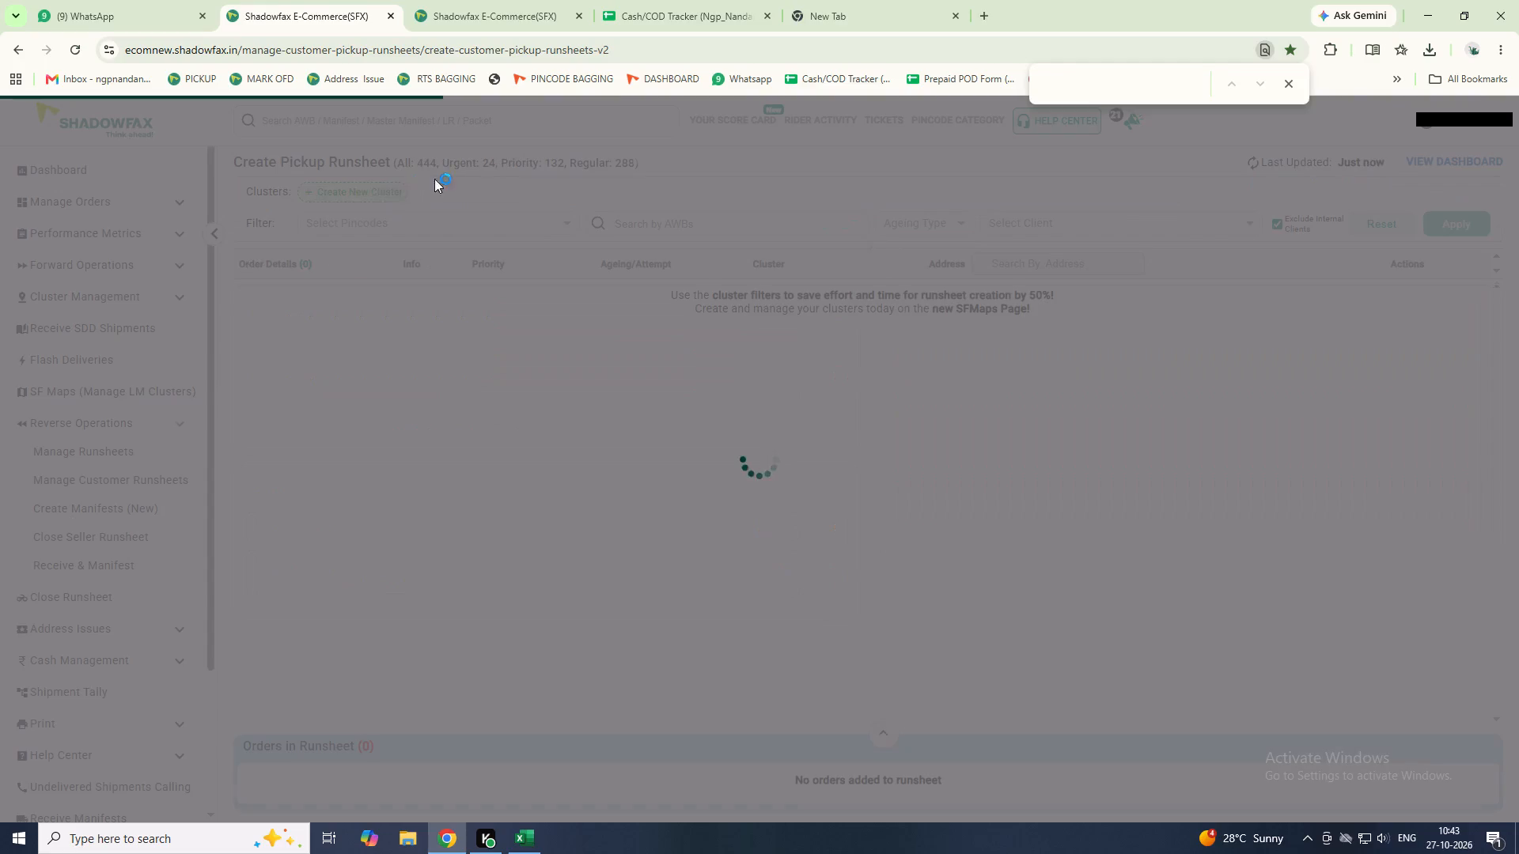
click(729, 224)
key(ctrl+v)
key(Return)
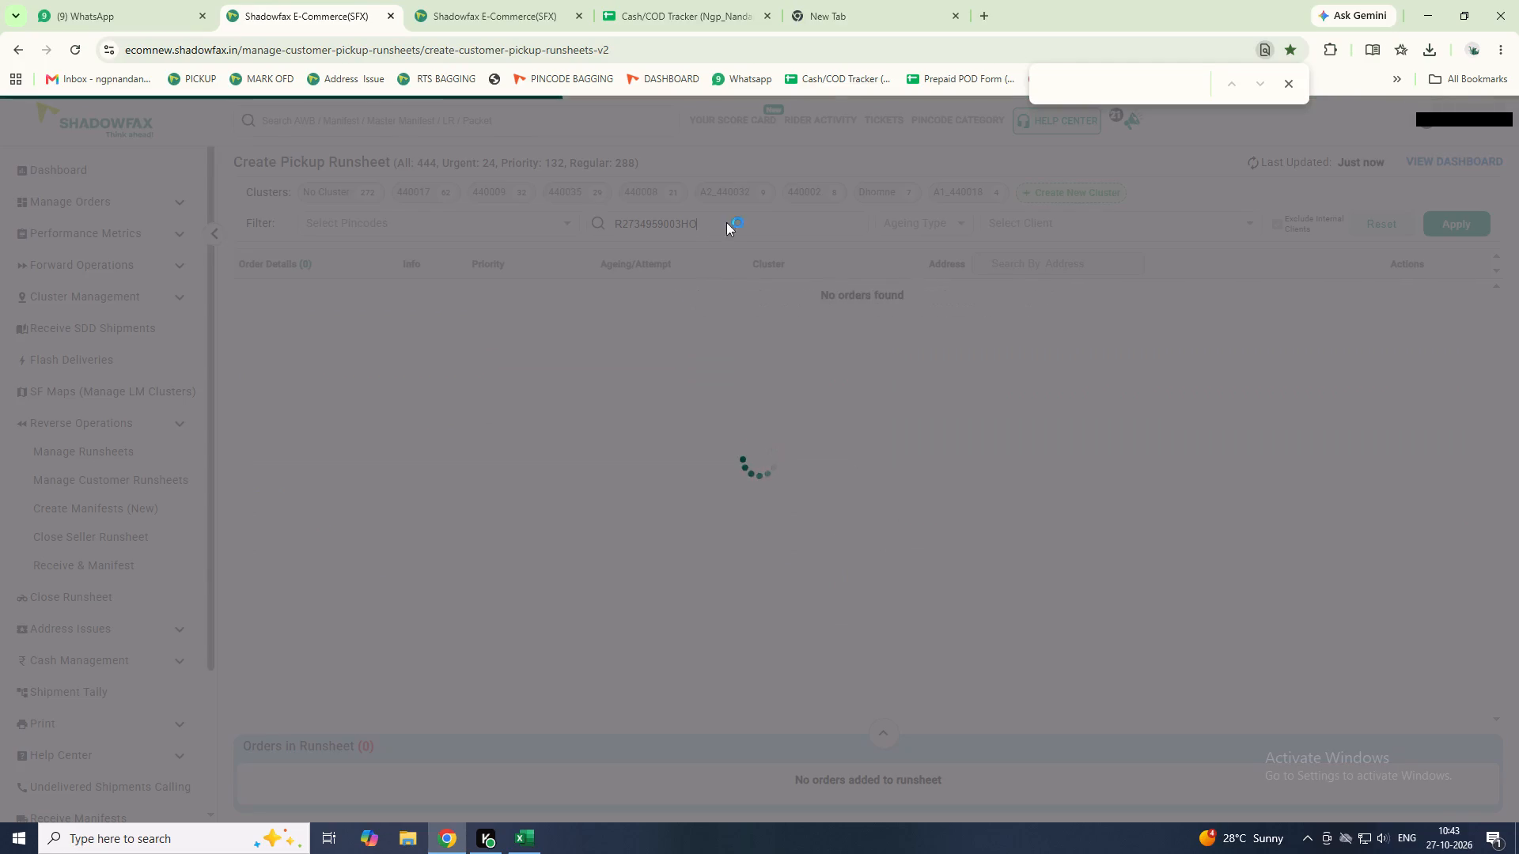
Copy the AWB numbers in A1:A24 of the Excel sheet again and filter the pickup orders by them.
key(alt+Tab)
key(ctrl+c)
key(alt+Tab)
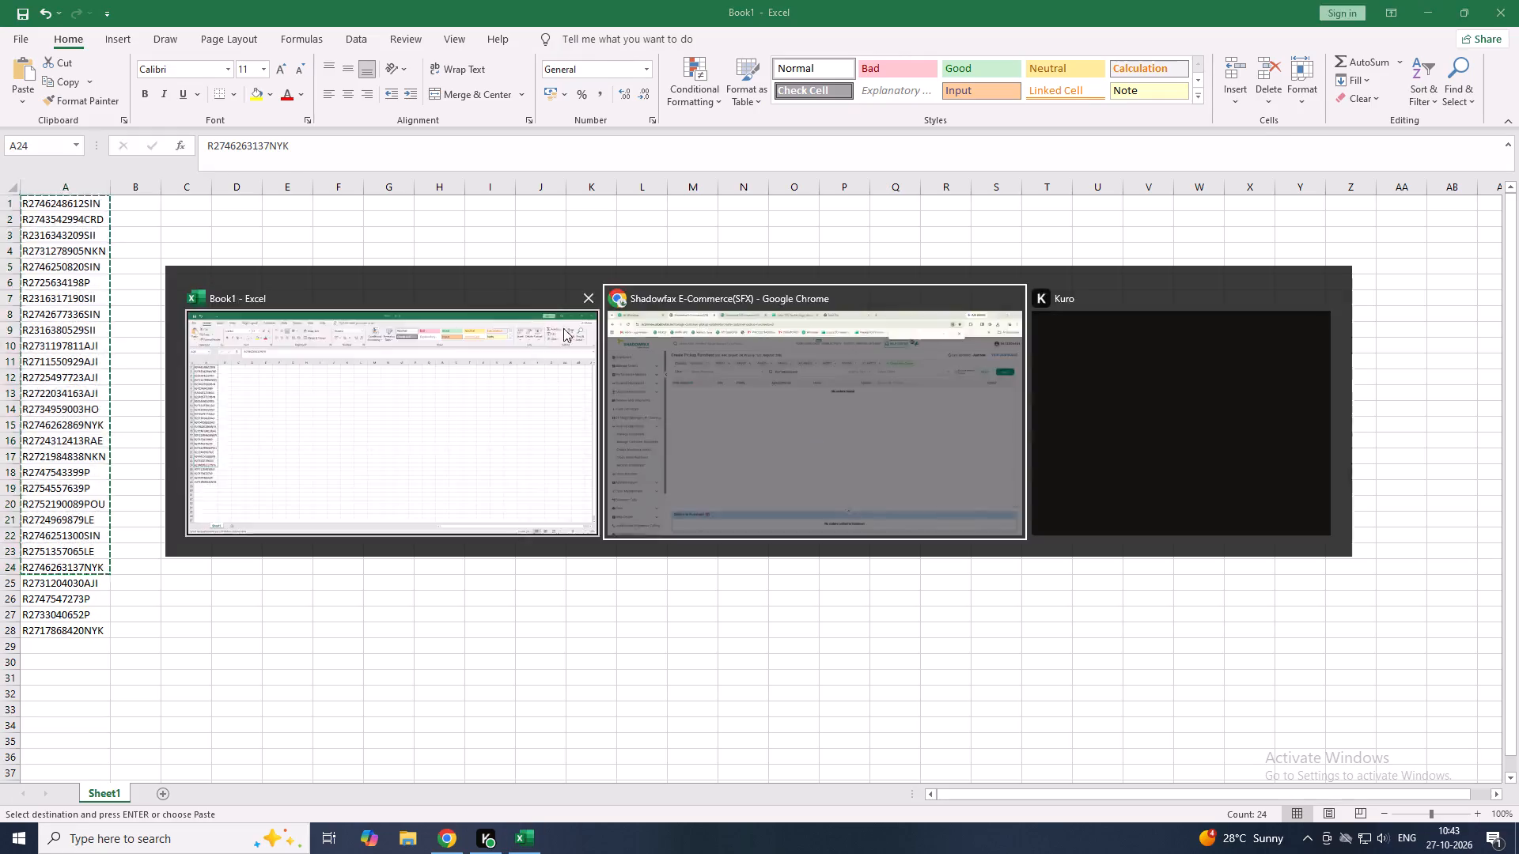
key(ctrl+a)
key(ctrl+v)
key(Return)
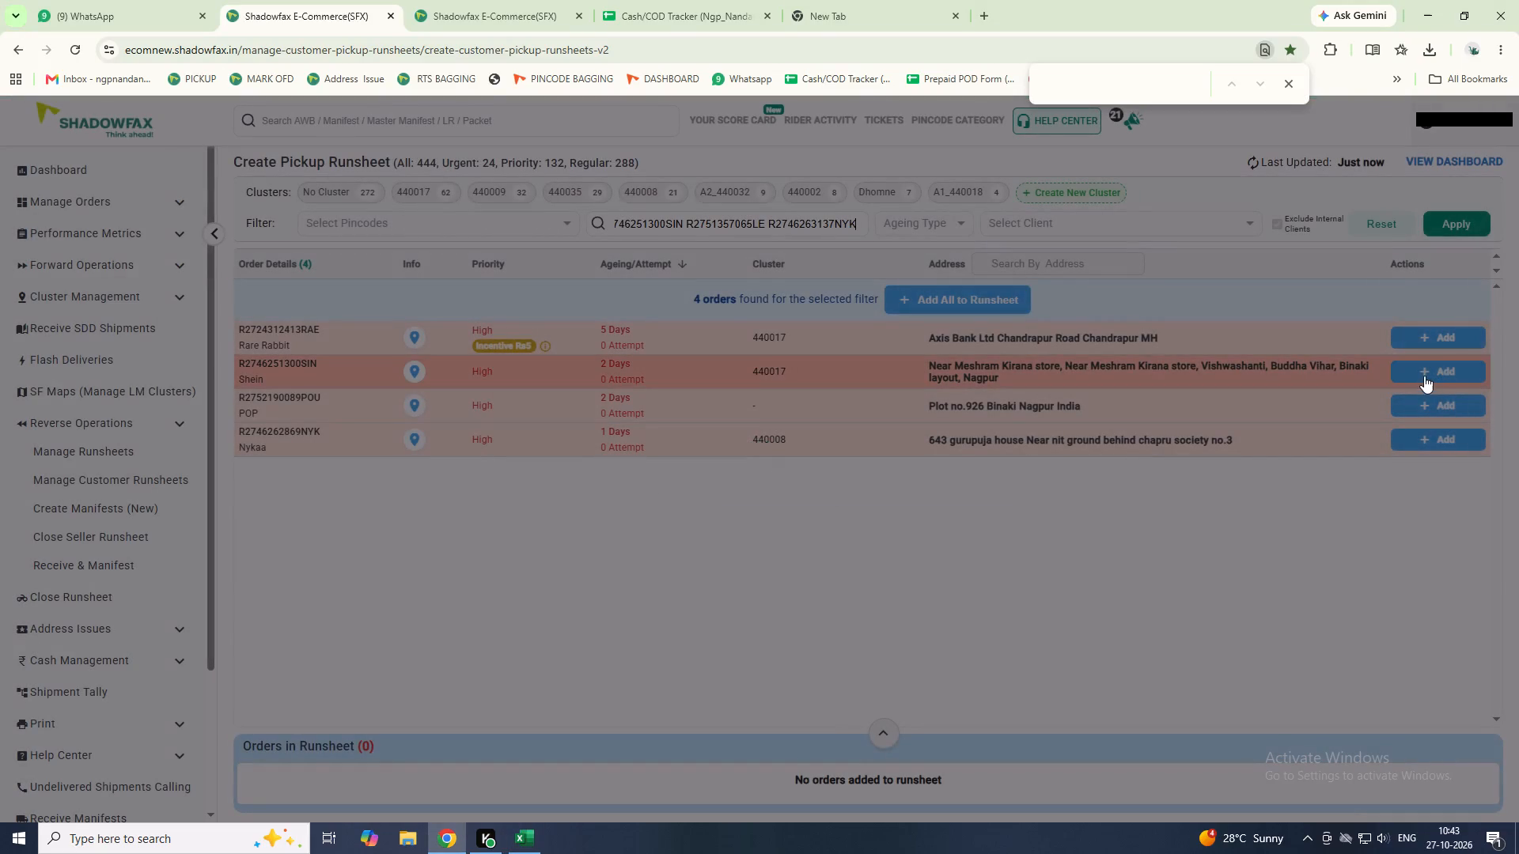
double_click(1423, 373)
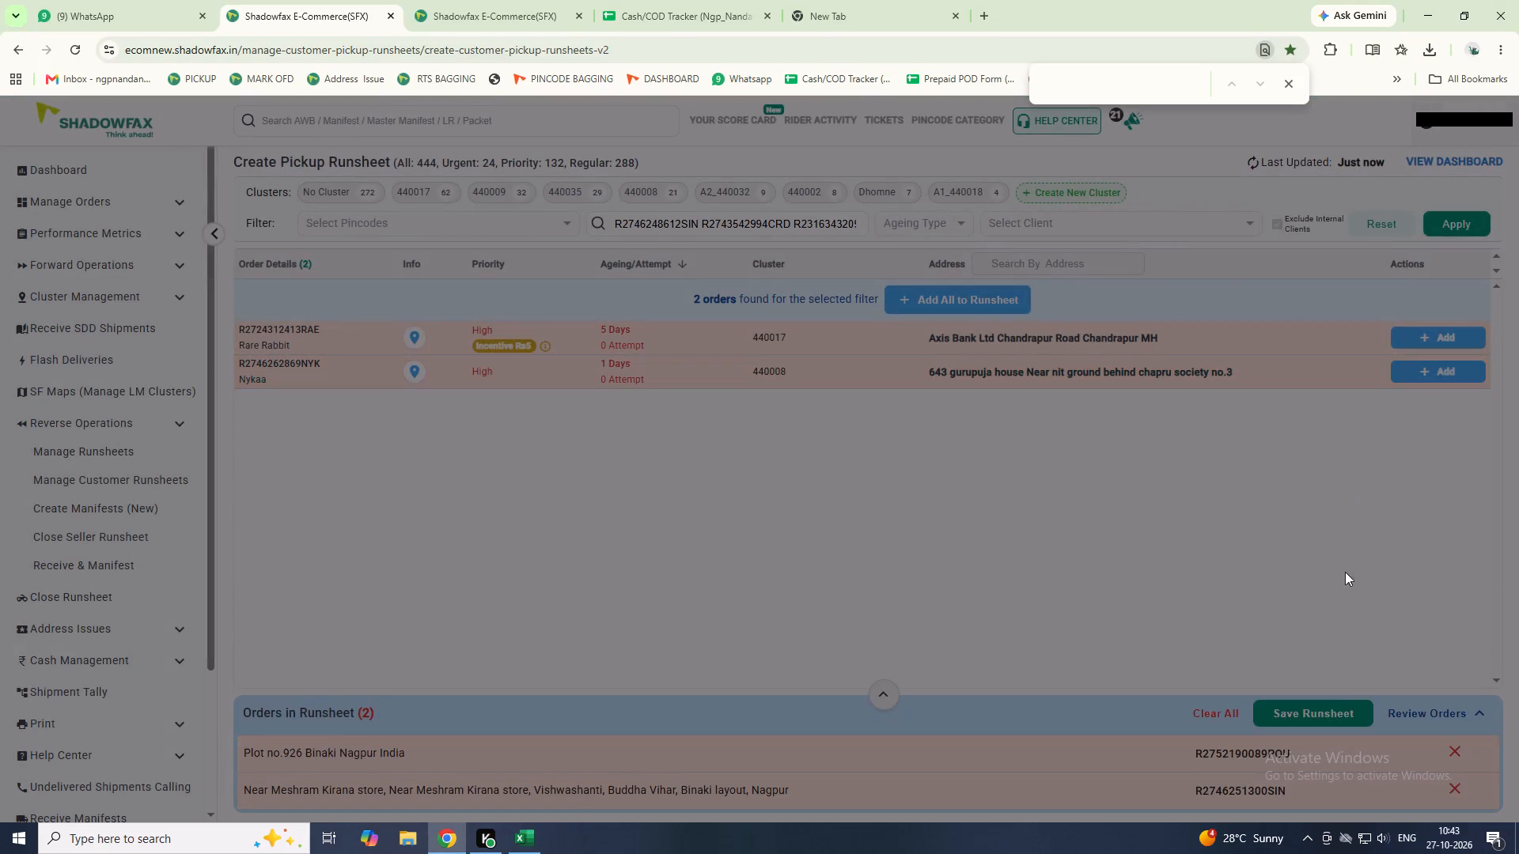
click(1329, 704)
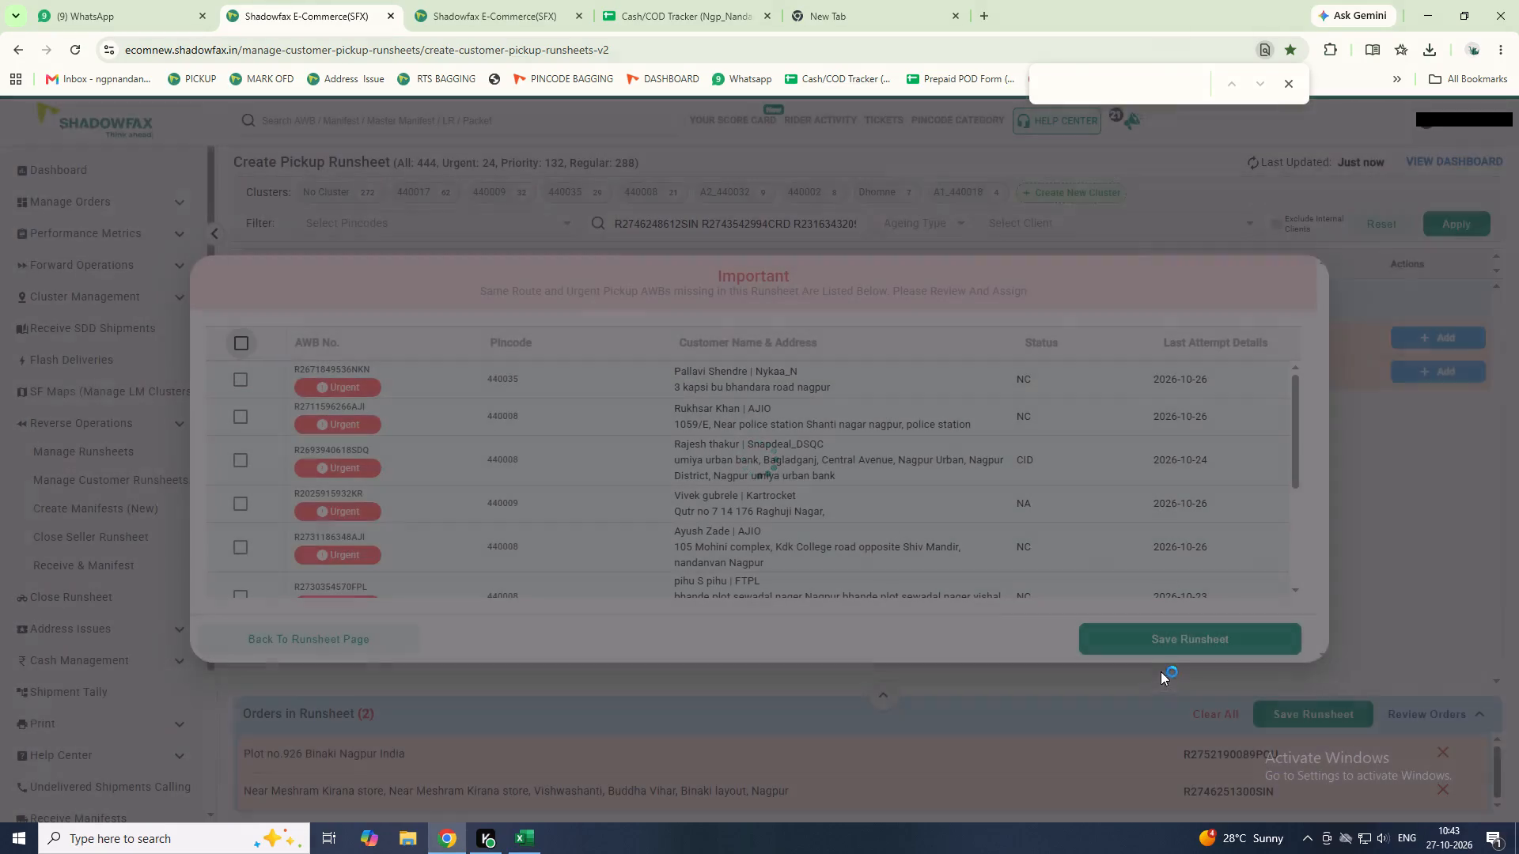
click(1156, 640)
Assign the two-order runsheet to rider Shrutika, mark it out for pickup and close the confirmation.
click(423, 595)
click(430, 558)
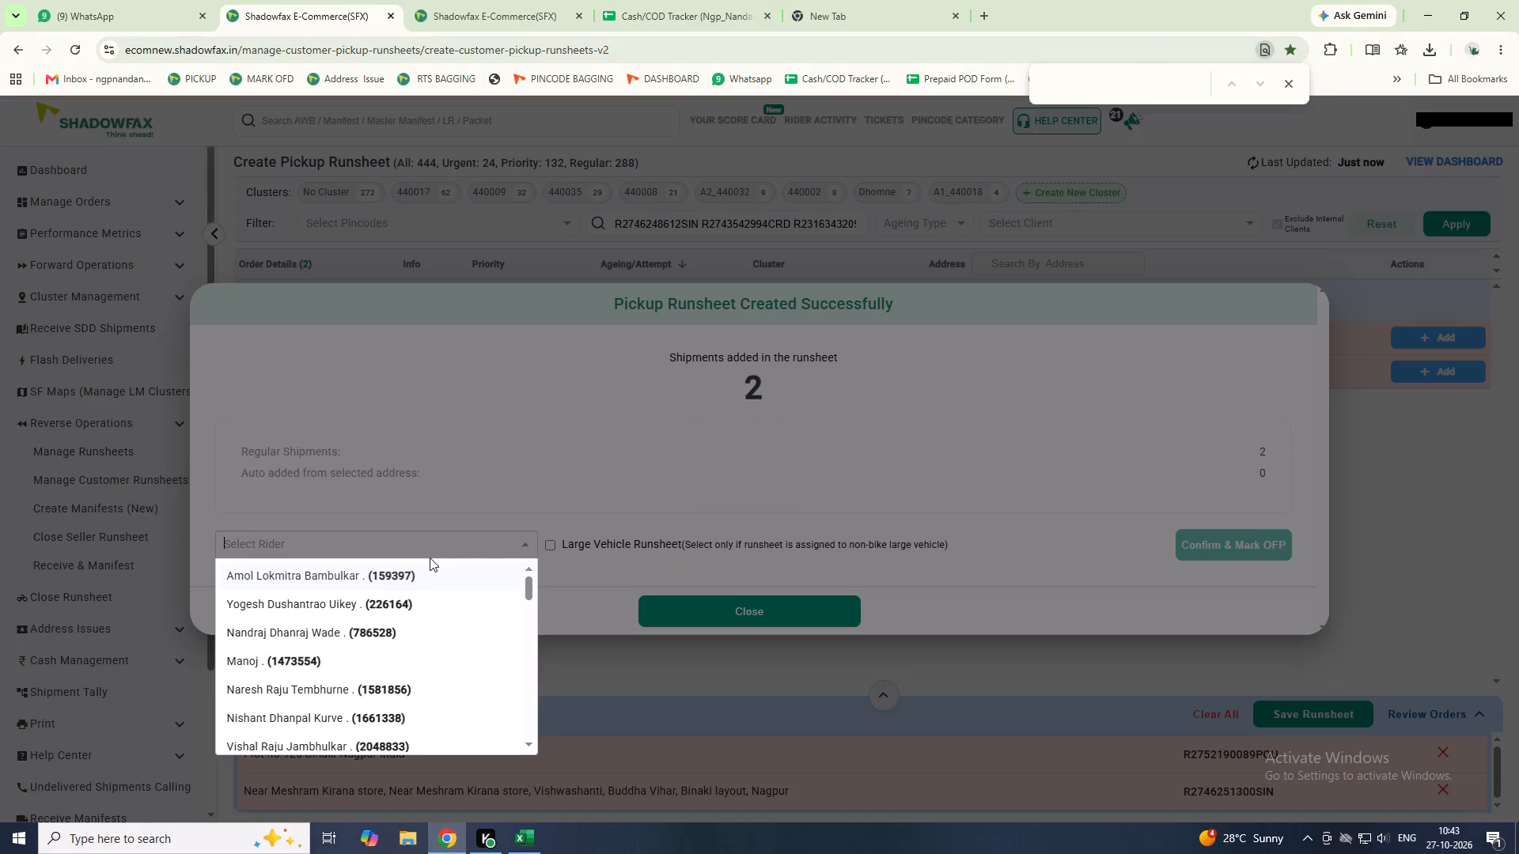
text(shrut)
key(Return)
key(Tab)
key(Tab)
key(Return)
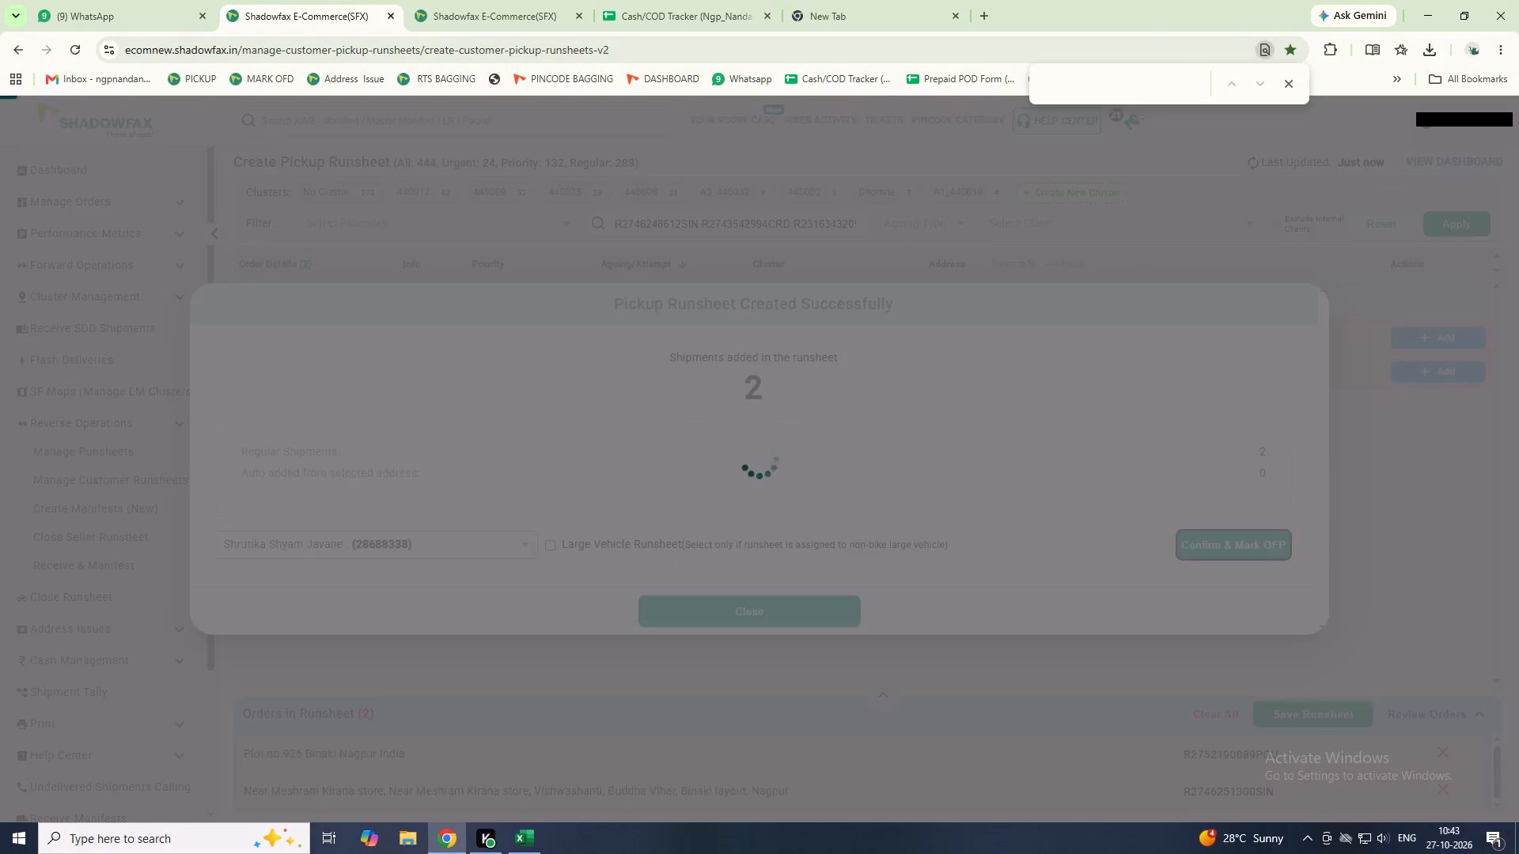
key(Tab)
key(Return)
click(639, 227)
key(ctrl+v)
key(Return)
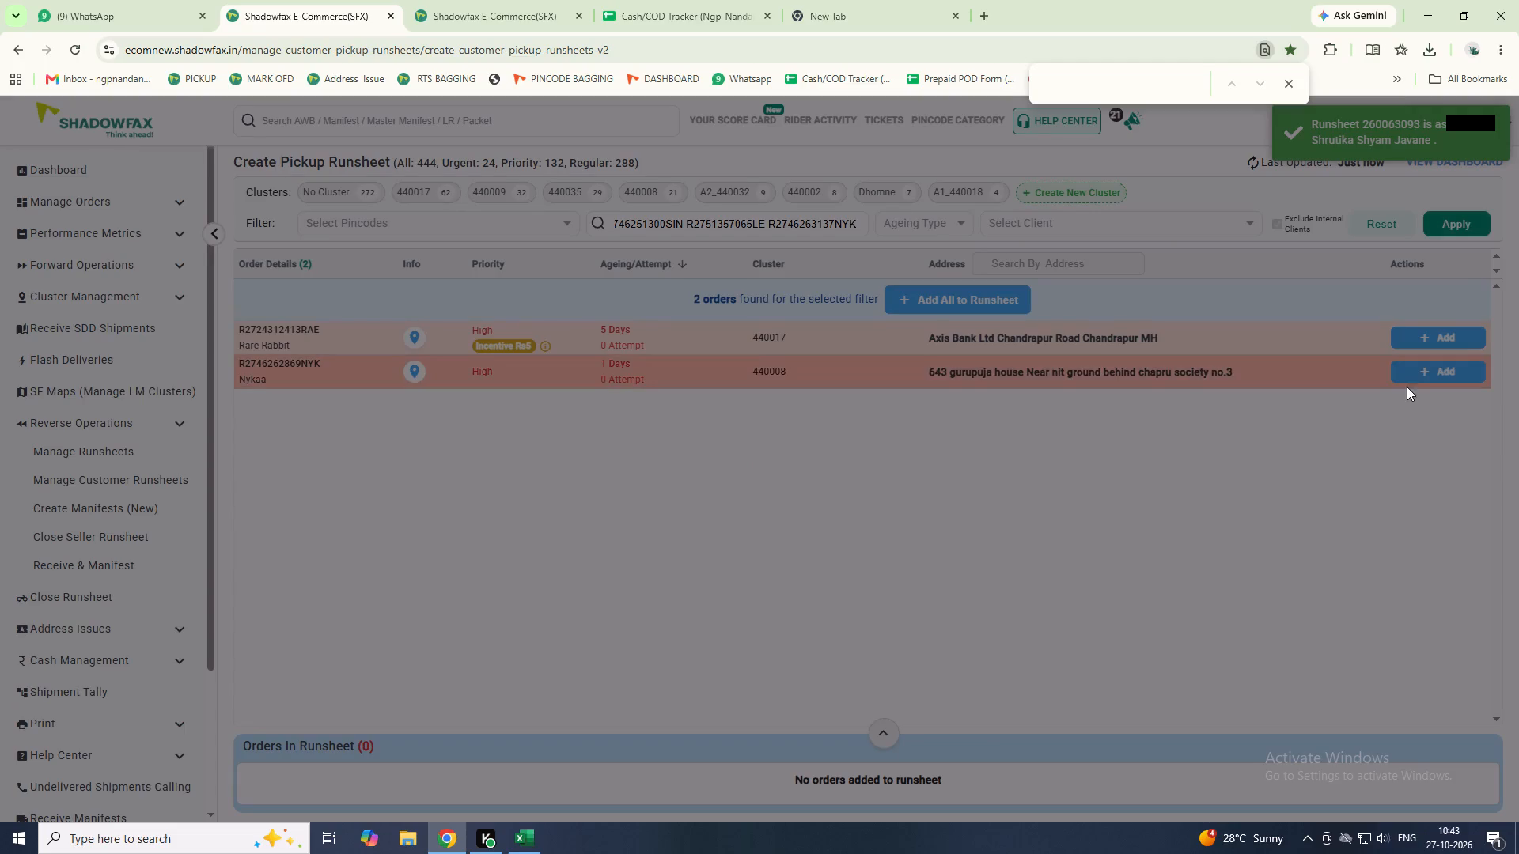
click(1419, 372)
click(1273, 746)
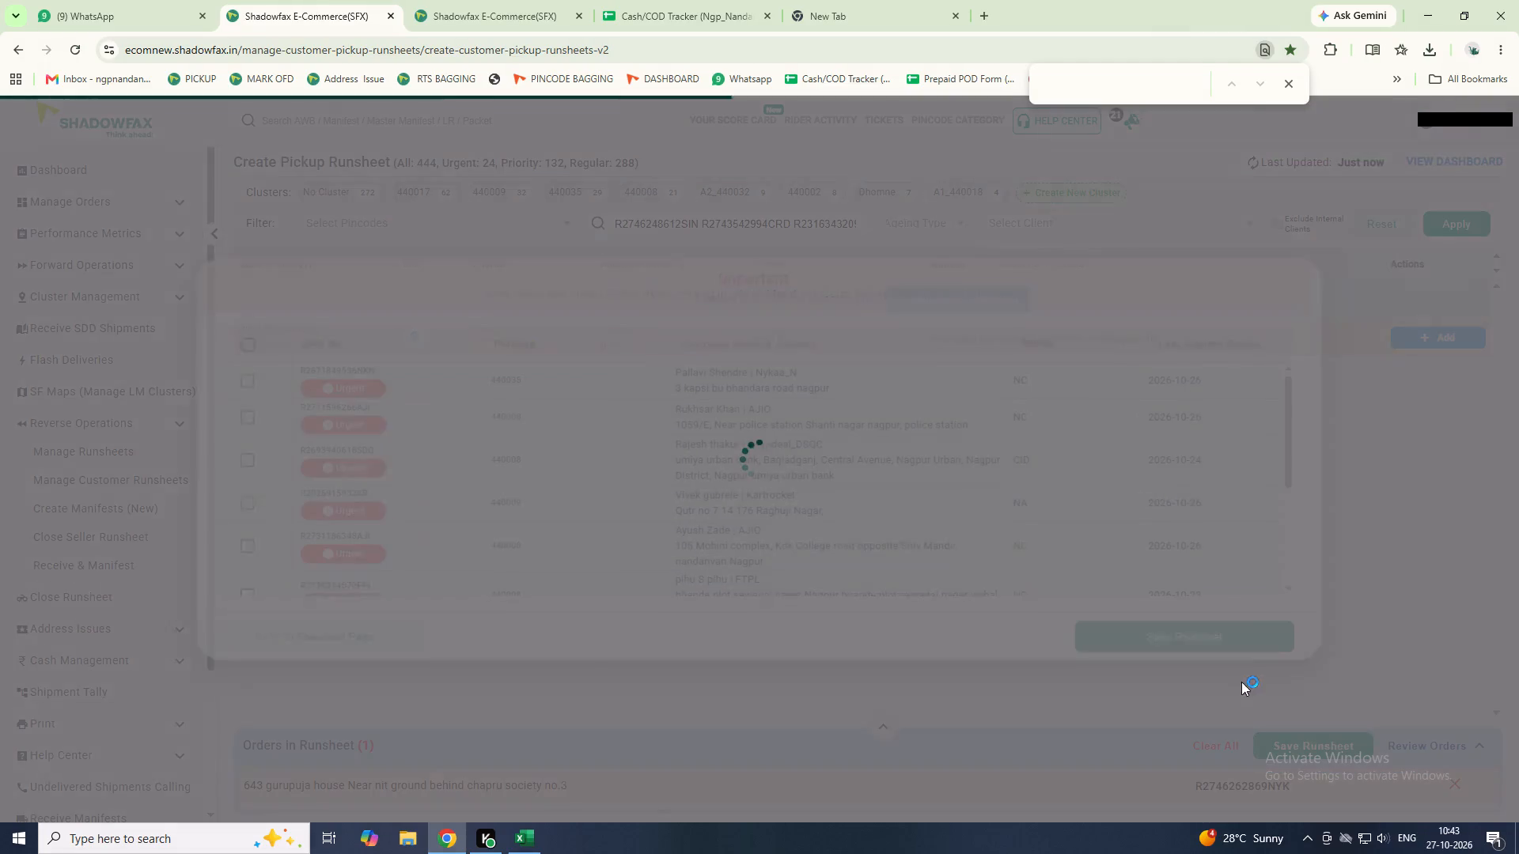
click(1165, 635)
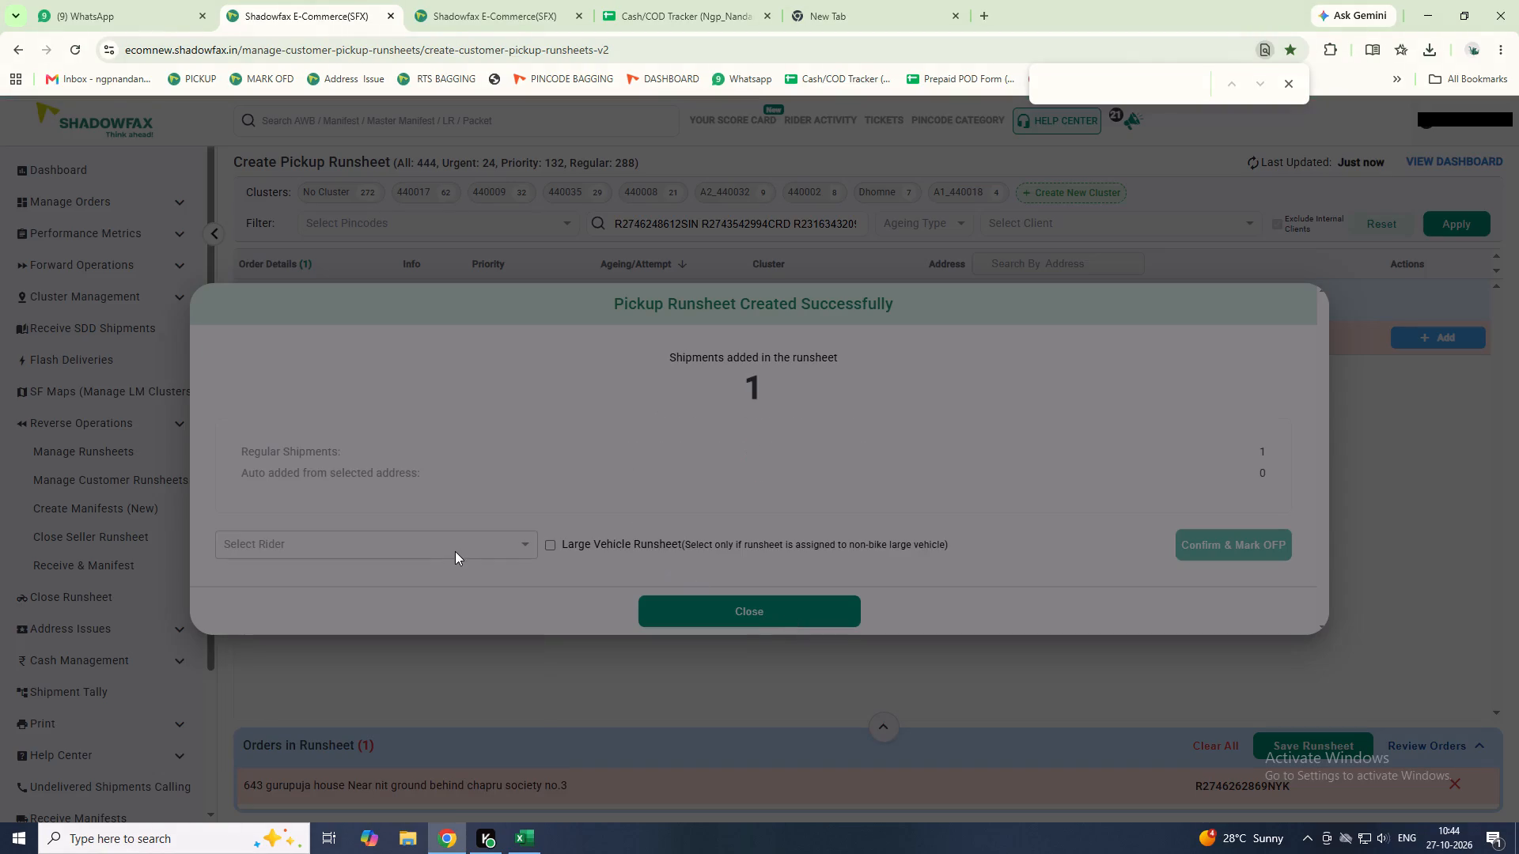
Assign the Nykaa order's runsheet to rider Vatan, mark it out for pickup and close the confirmation.
click(453, 552)
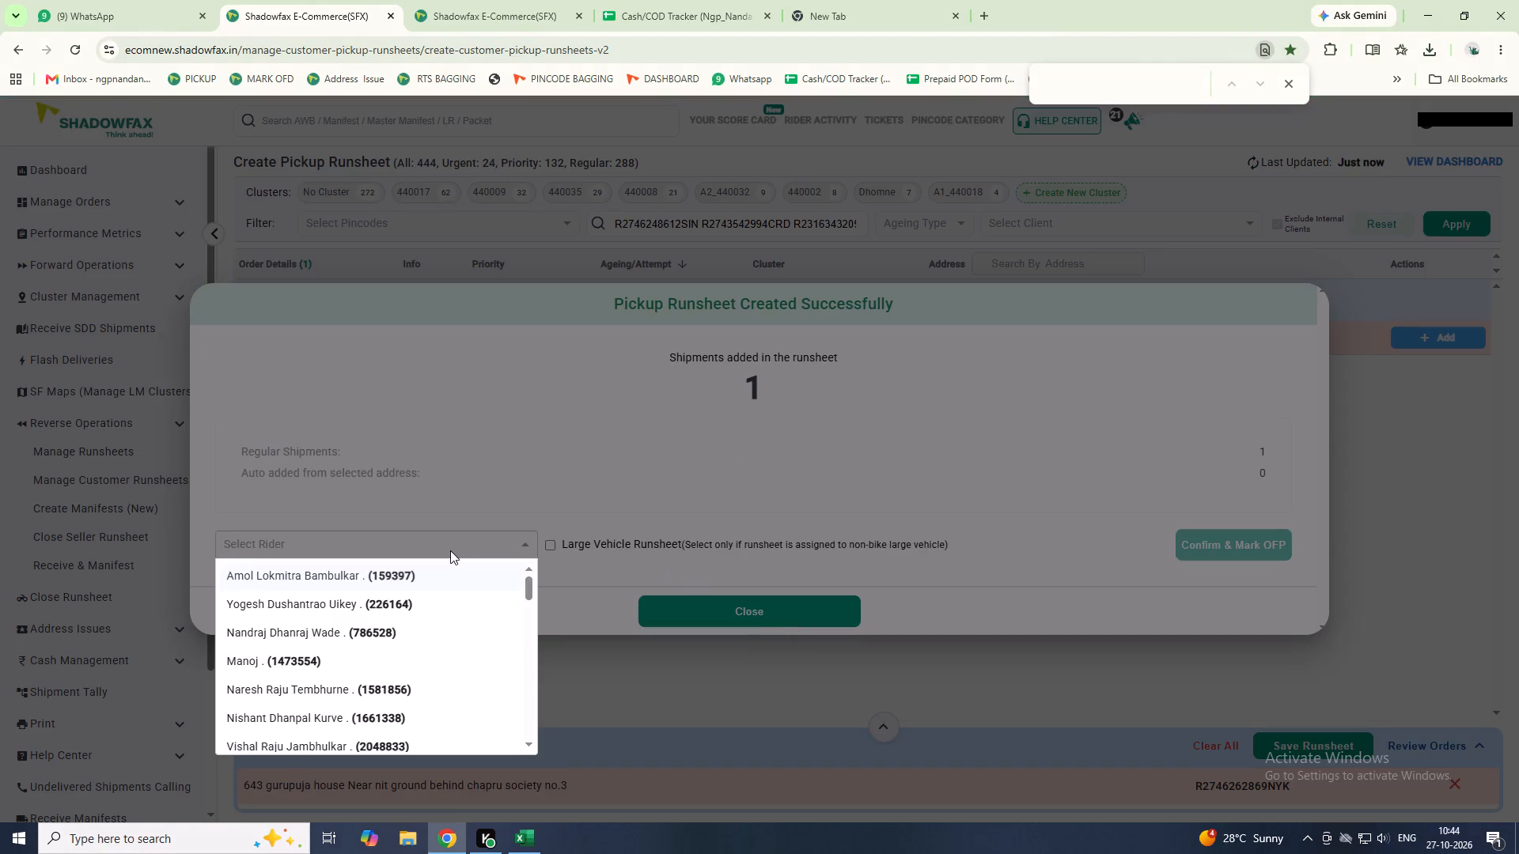
text(vata)
key(Return)
key(Tab)
key(Tab)
key(Return)
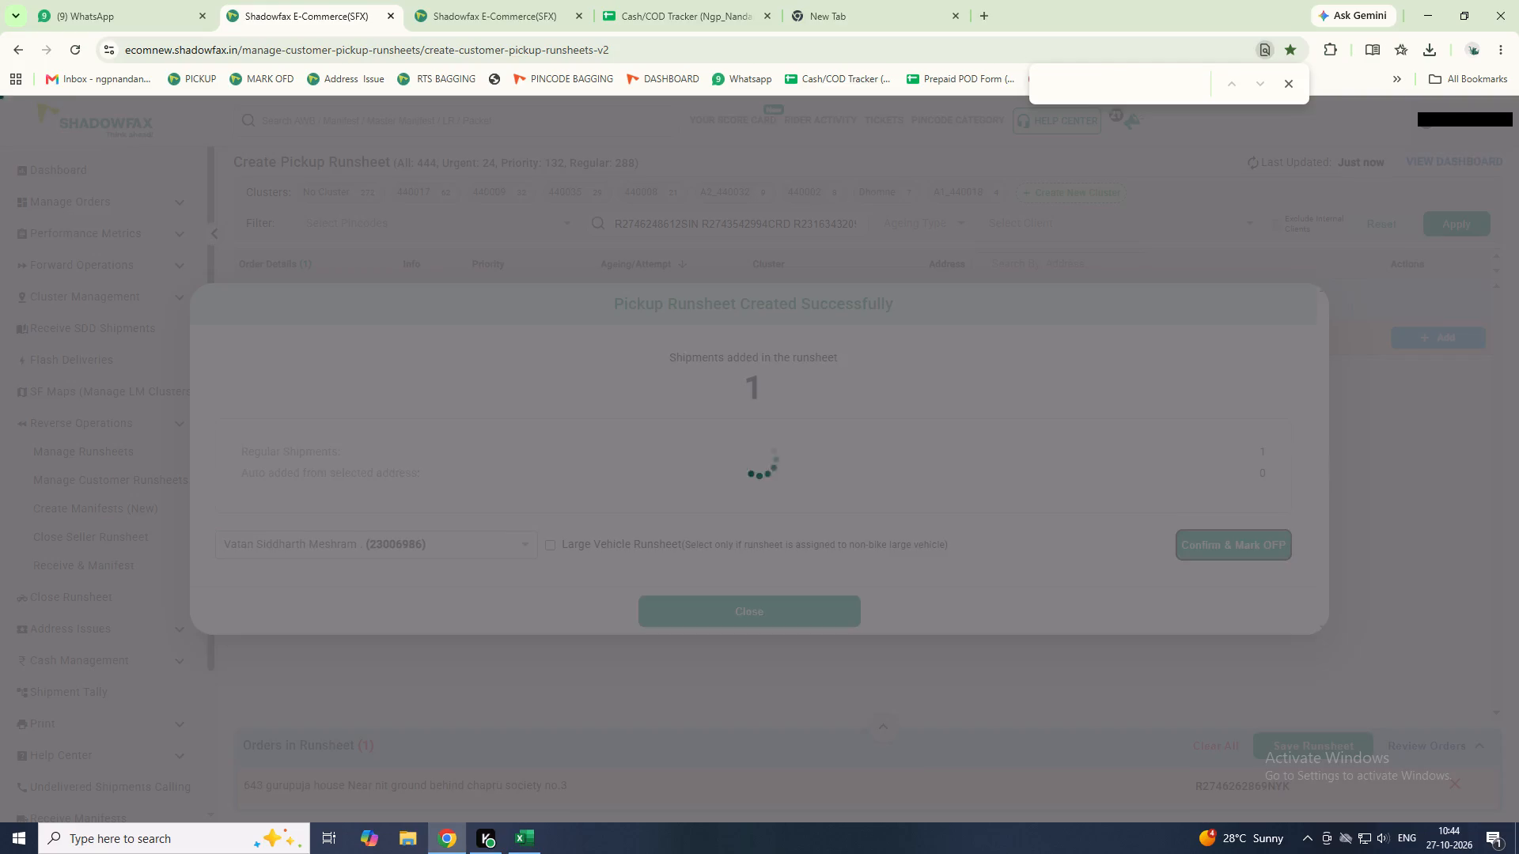
key(Tab)
key(Return)
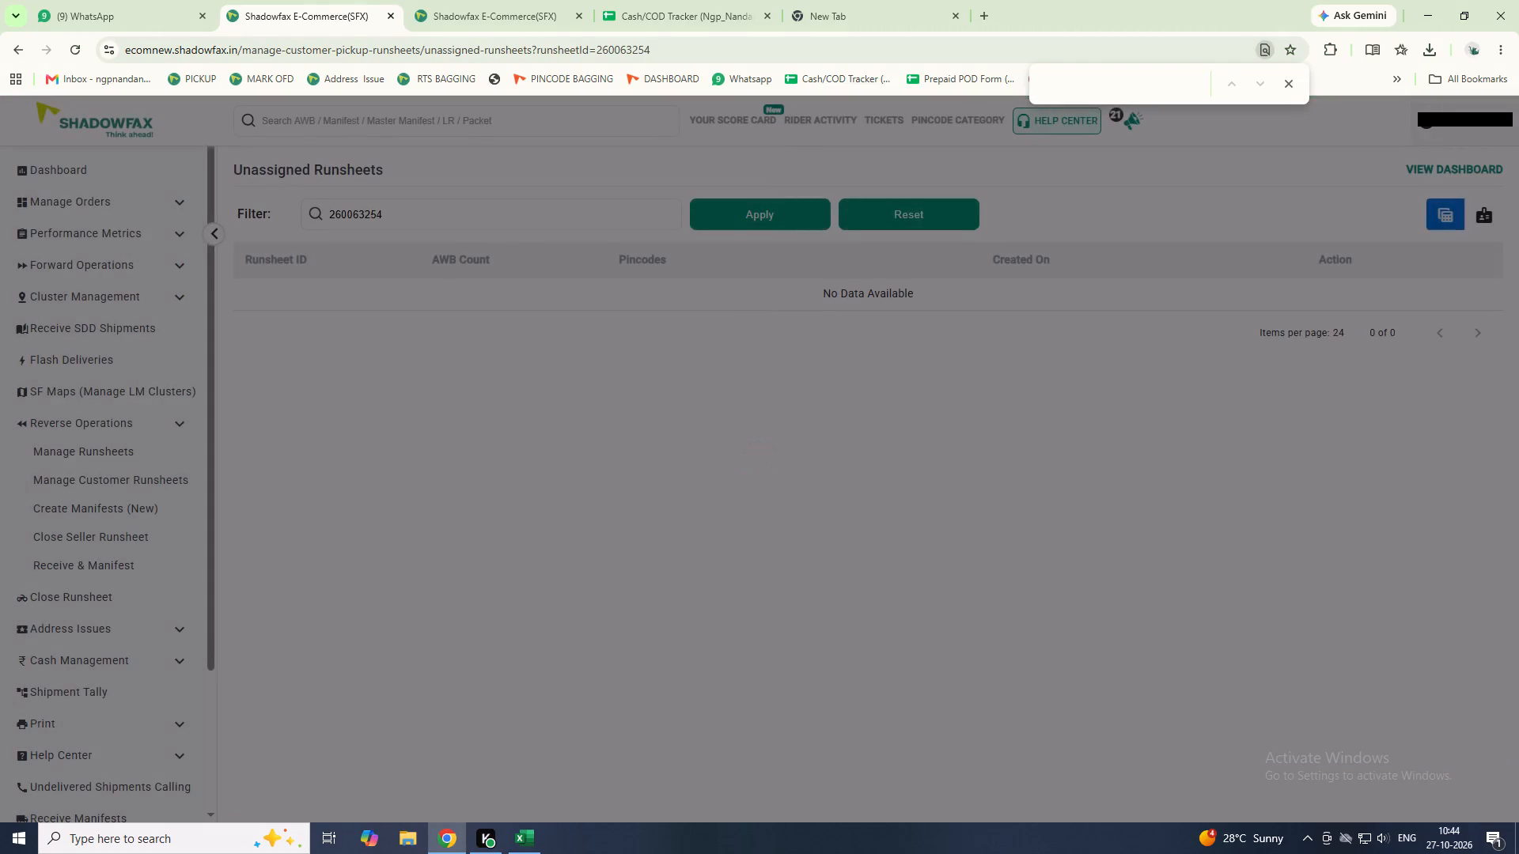
Recopy the AWB list from Excel, start a new pickup runsheet and filter its orders by that list.
key(alt+Tab)
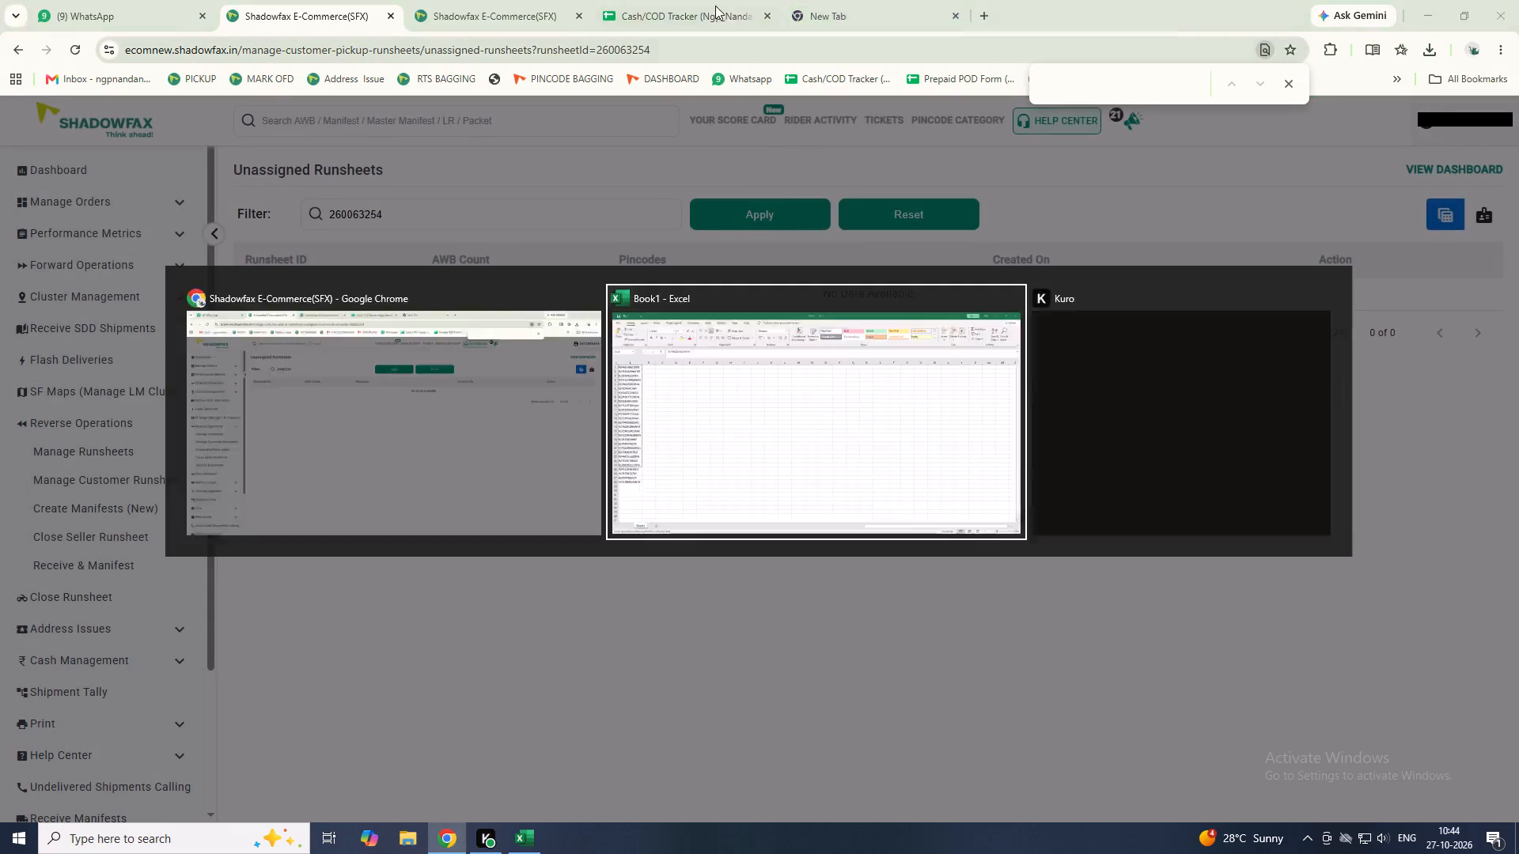
key(ctrl+c)
key(alt+Tab)
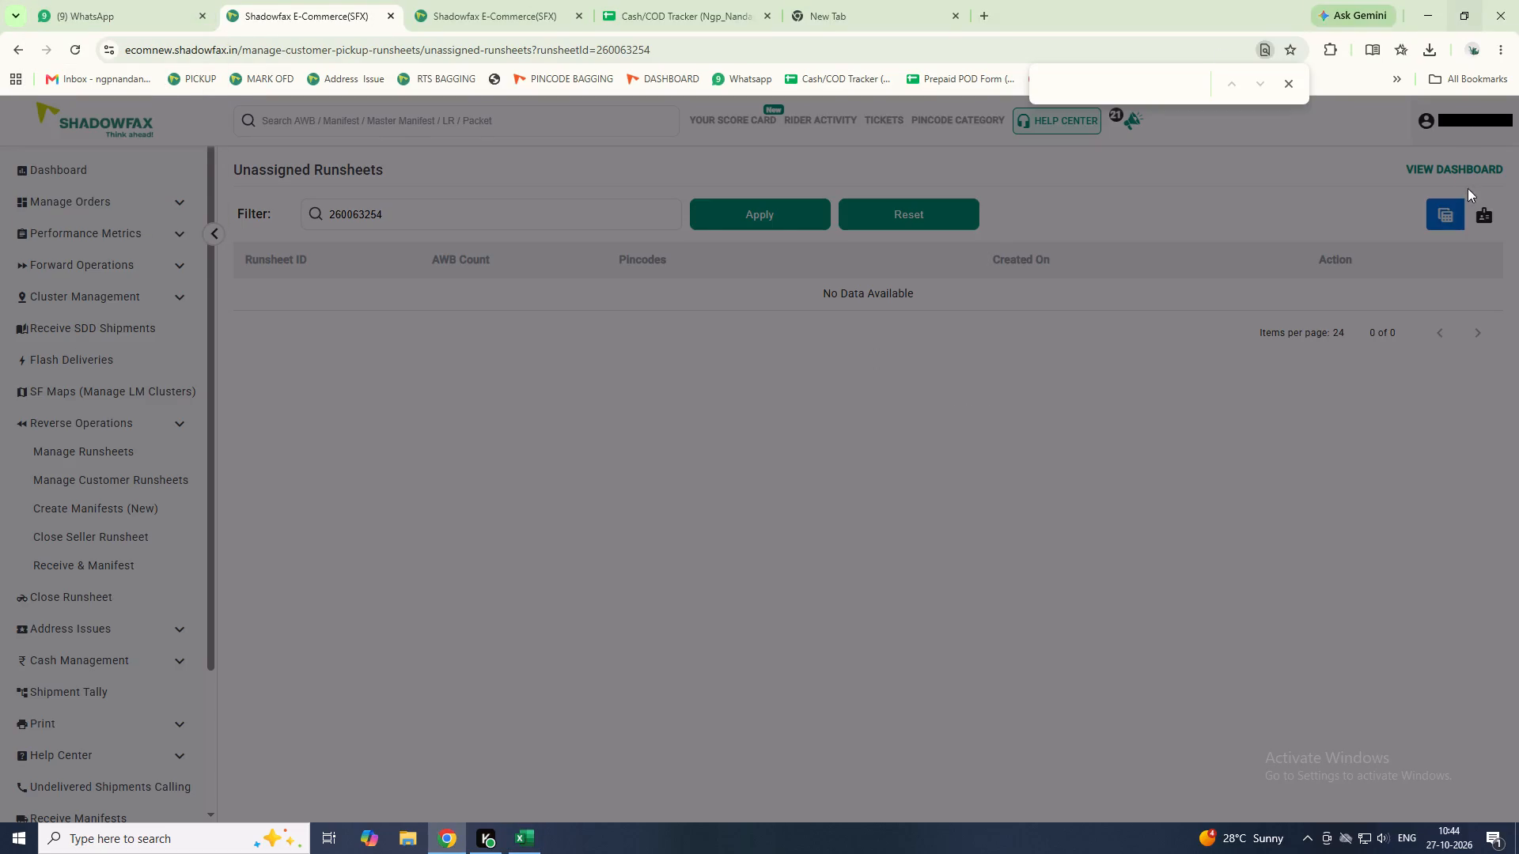
click(1458, 166)
click(377, 151)
drag(376, 132, 372, 103)
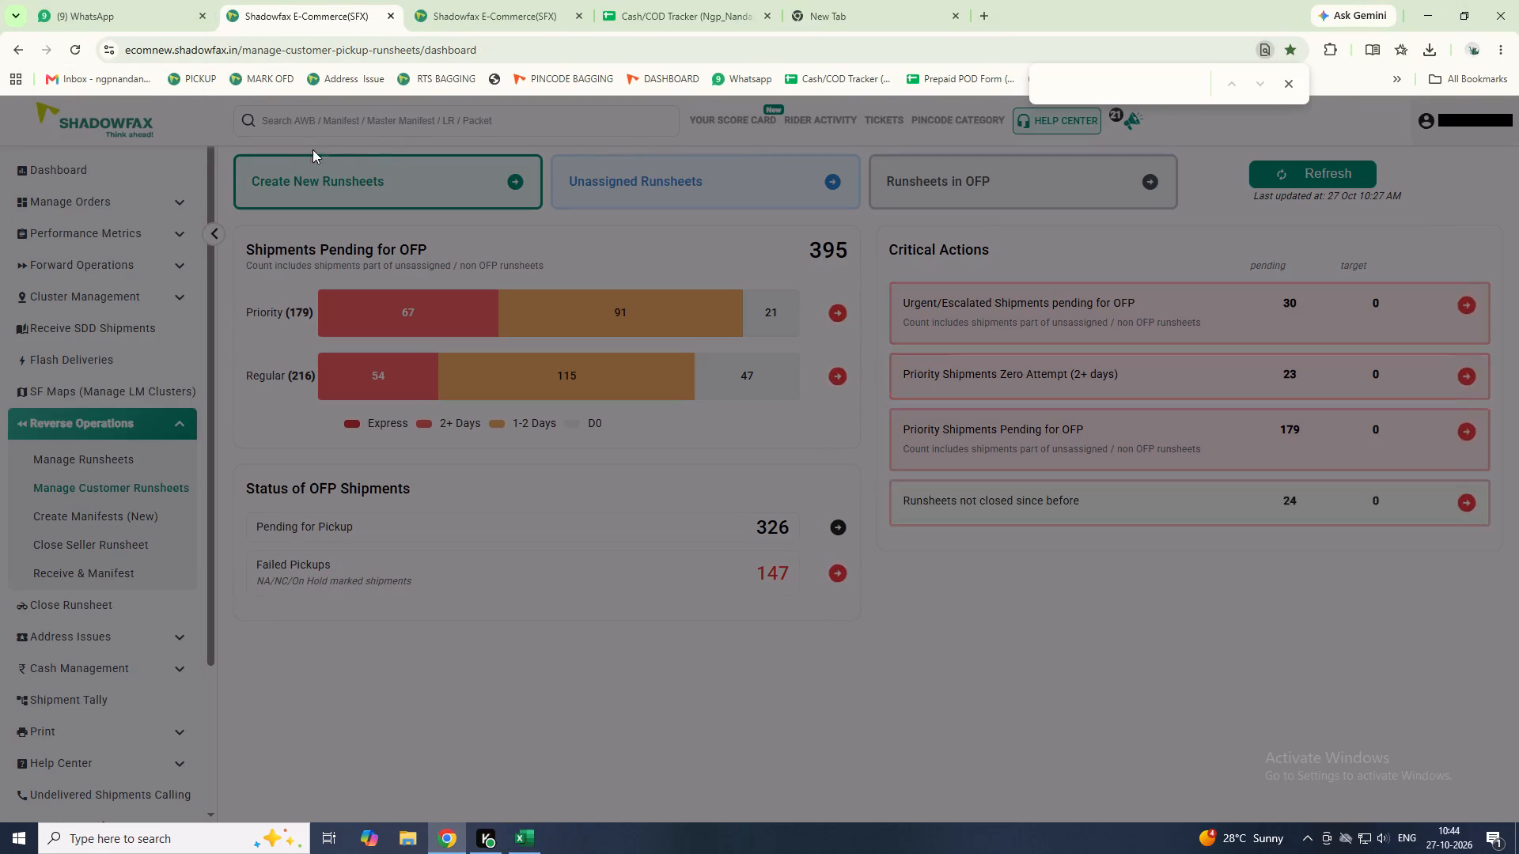
click(306, 157)
double_click(645, 231)
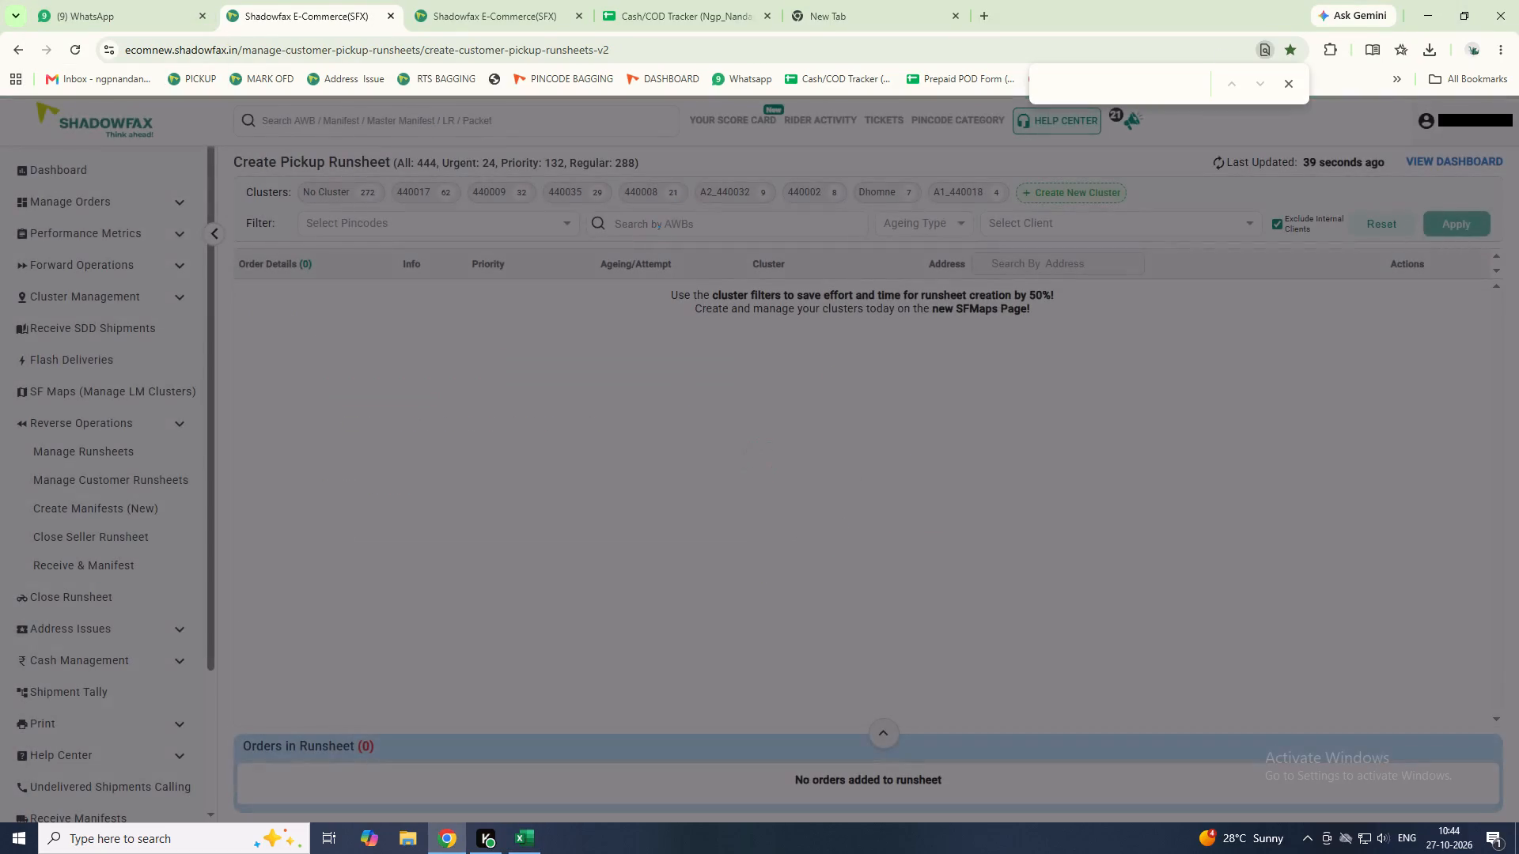
key(ctrl+v)
key(Return)
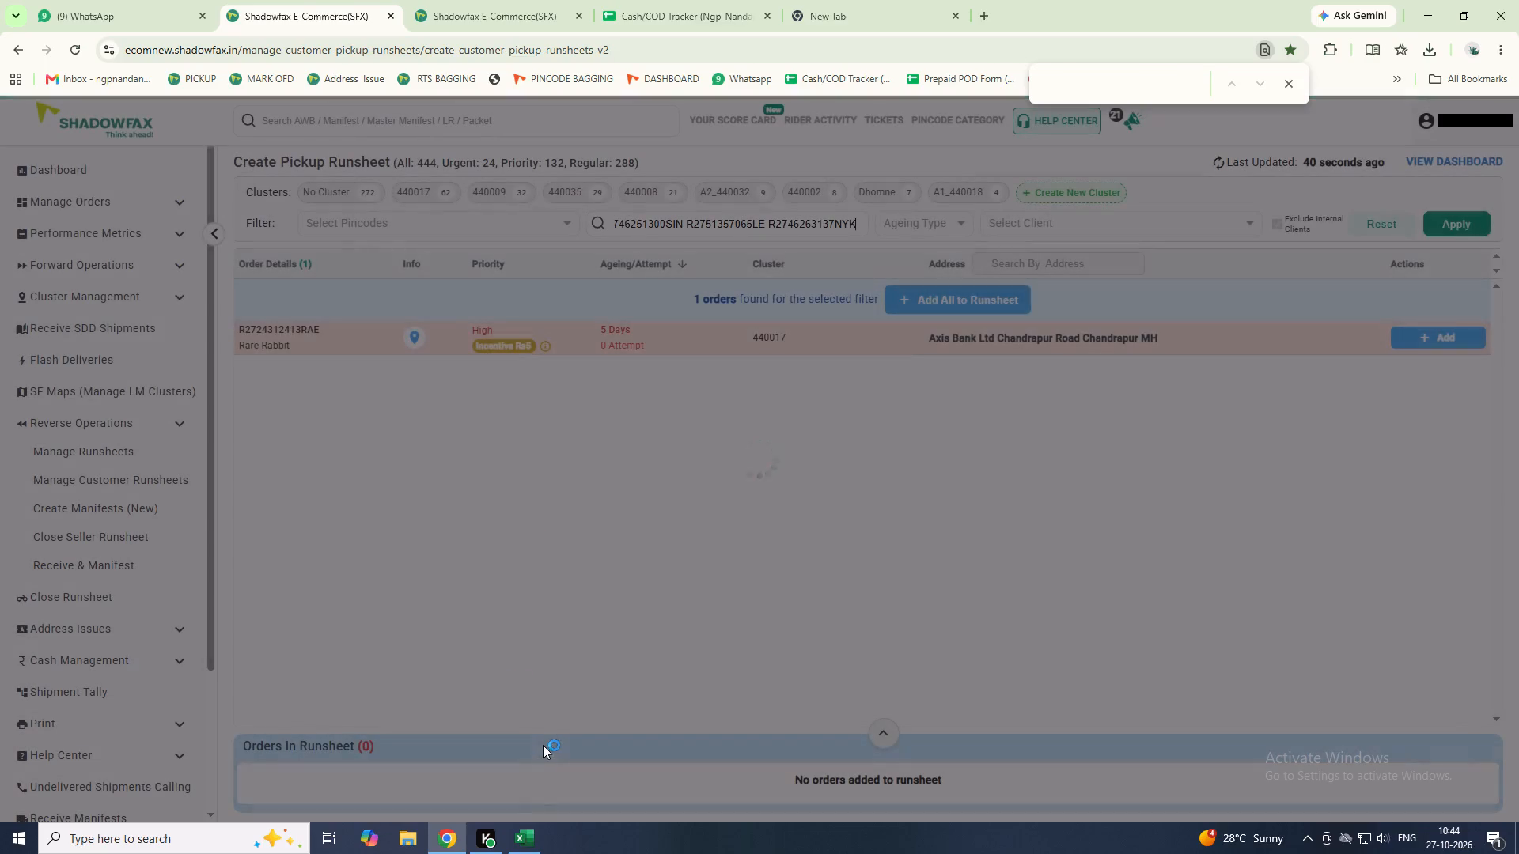